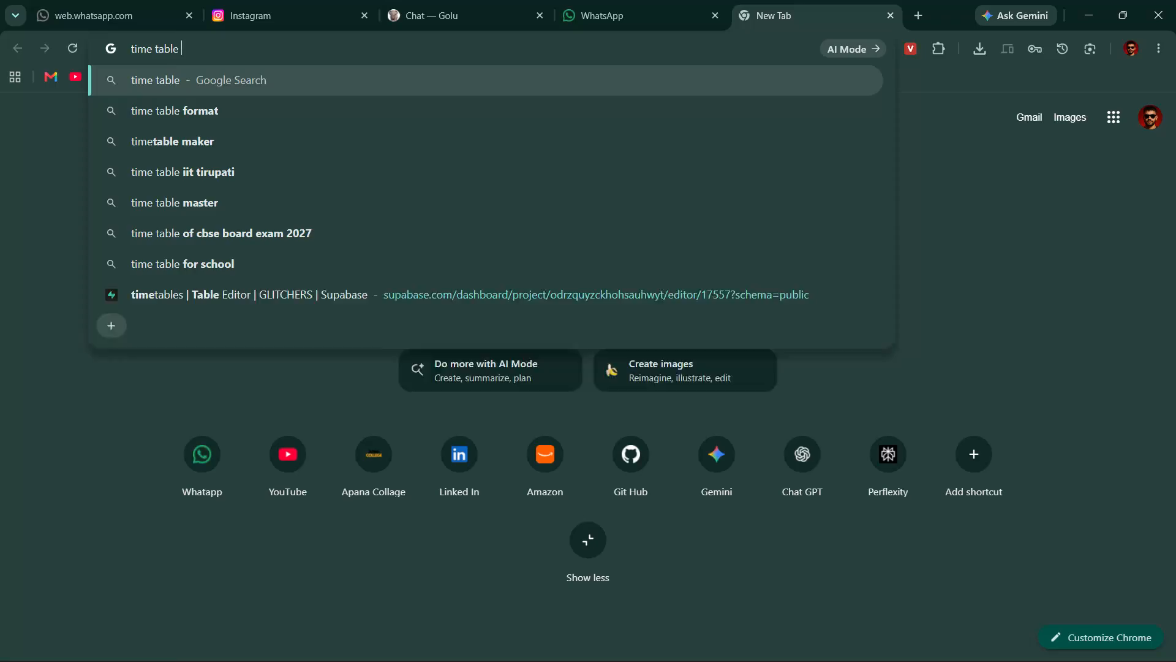
# Search the web for "time table for bit ap".
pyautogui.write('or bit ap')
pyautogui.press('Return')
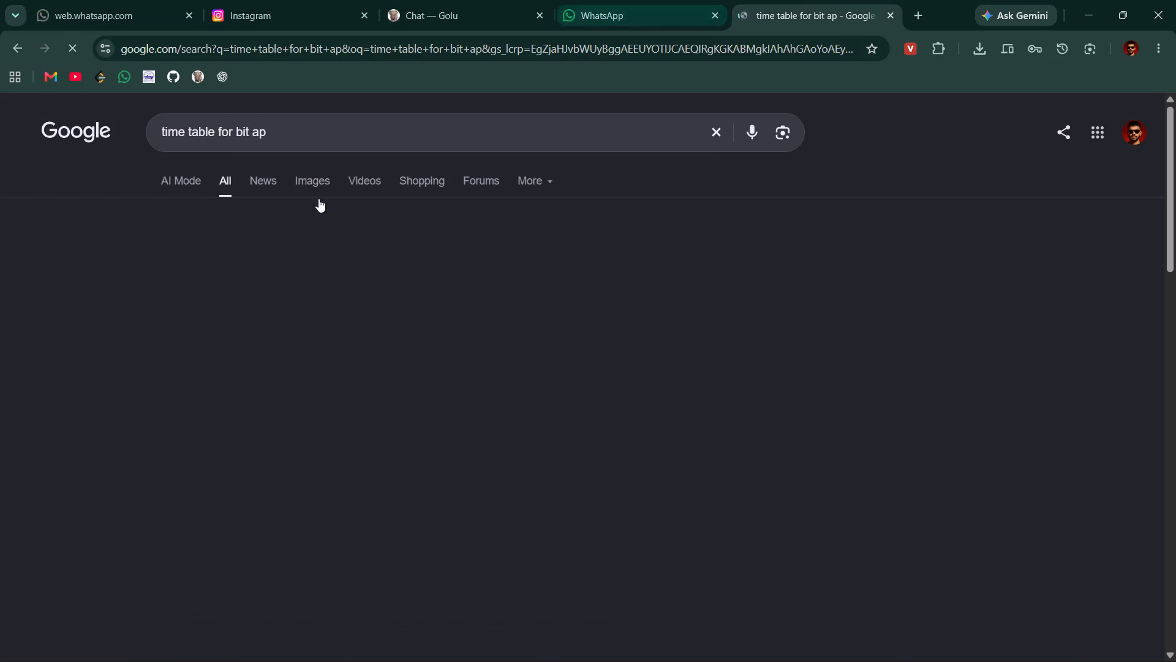
# Correct the misspelled college name in the search query by removing the "b" from "bit".
pyautogui.click(238, 129)
pyautogui.press('Right')
pyautogui.press('BackSpace')
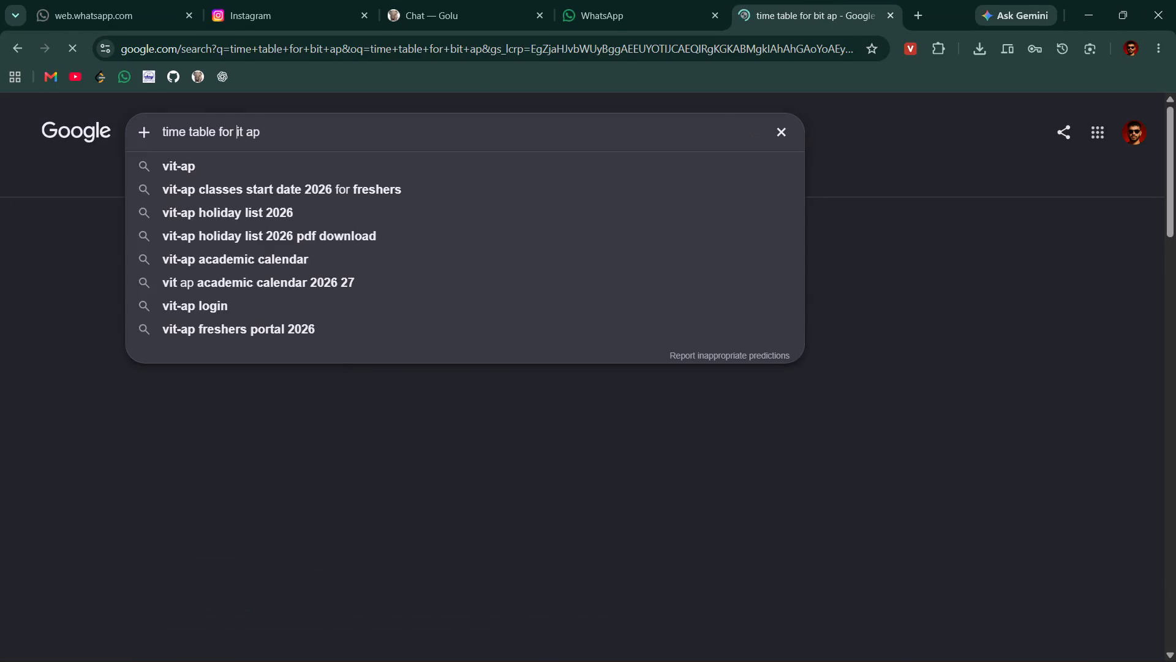
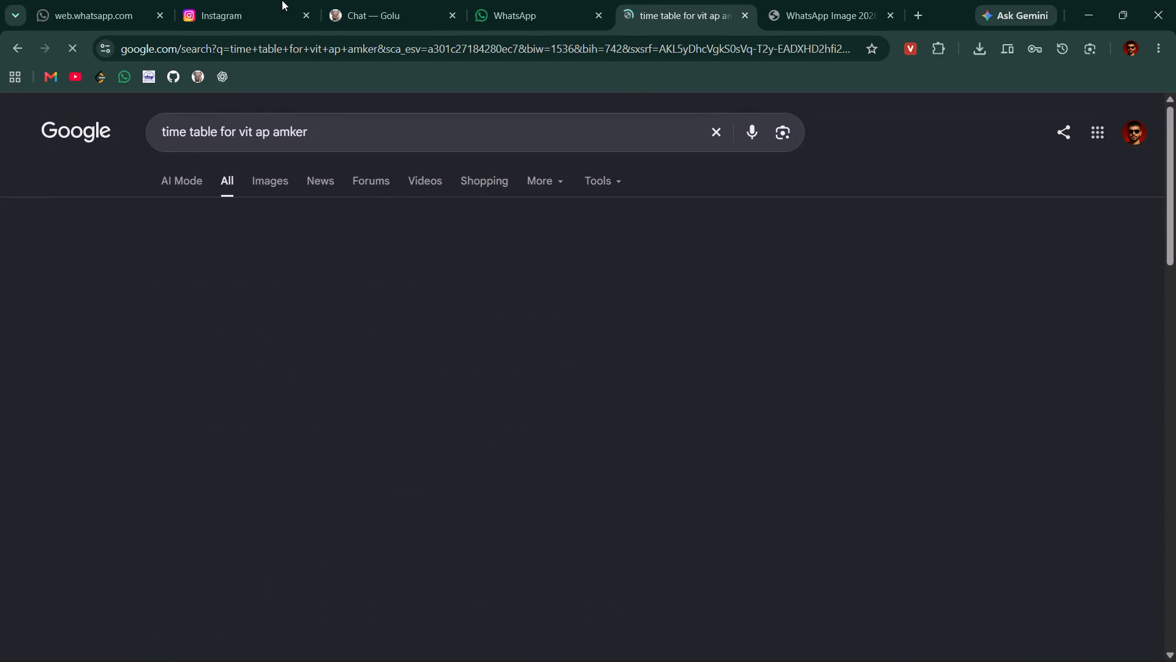
# Correct the misspelled "amker" to "maker" in the query and search the web for "time table for vit ap maker".
pyautogui.click(288, 137)
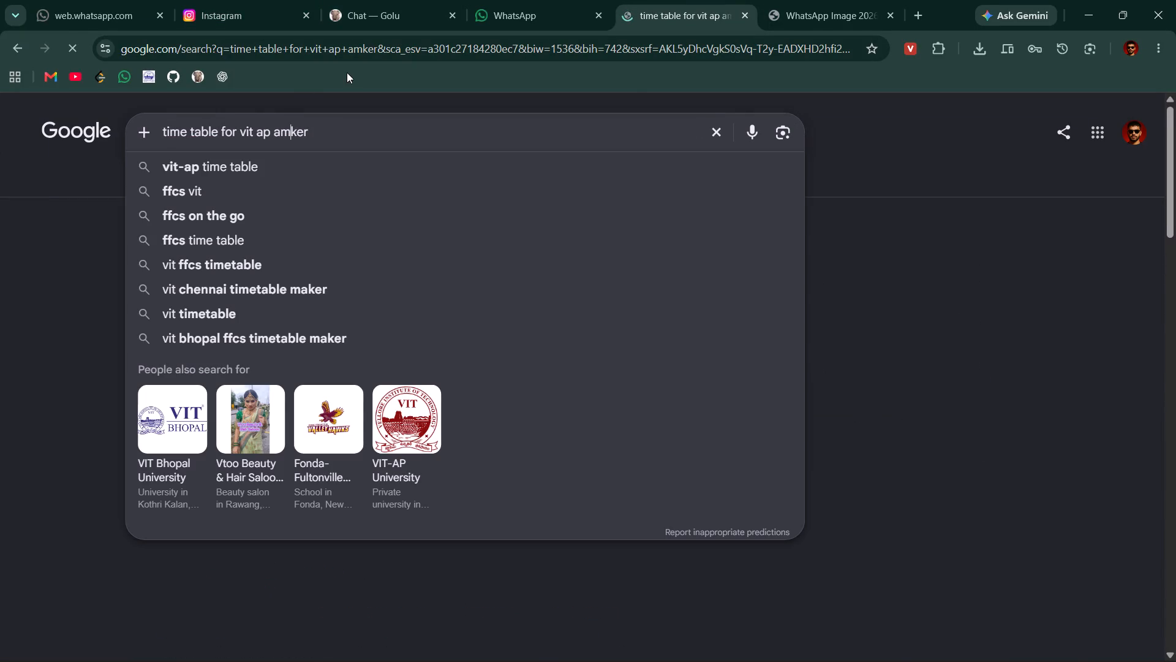
pyautogui.press('BackSpace')
pyautogui.press('BackSpace')
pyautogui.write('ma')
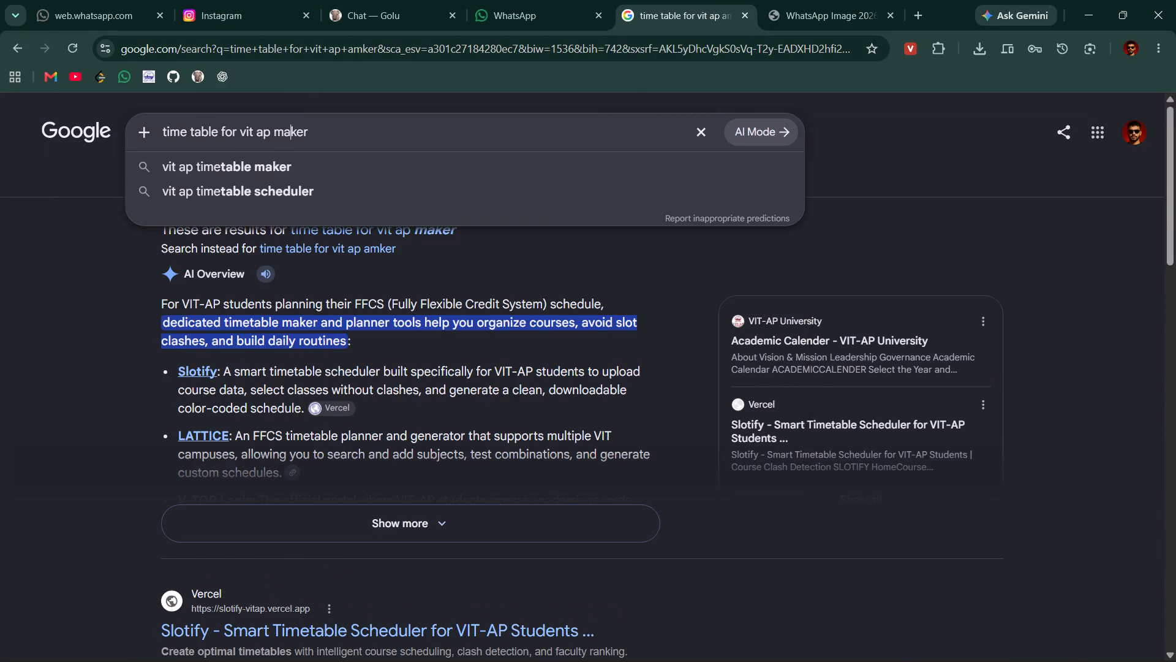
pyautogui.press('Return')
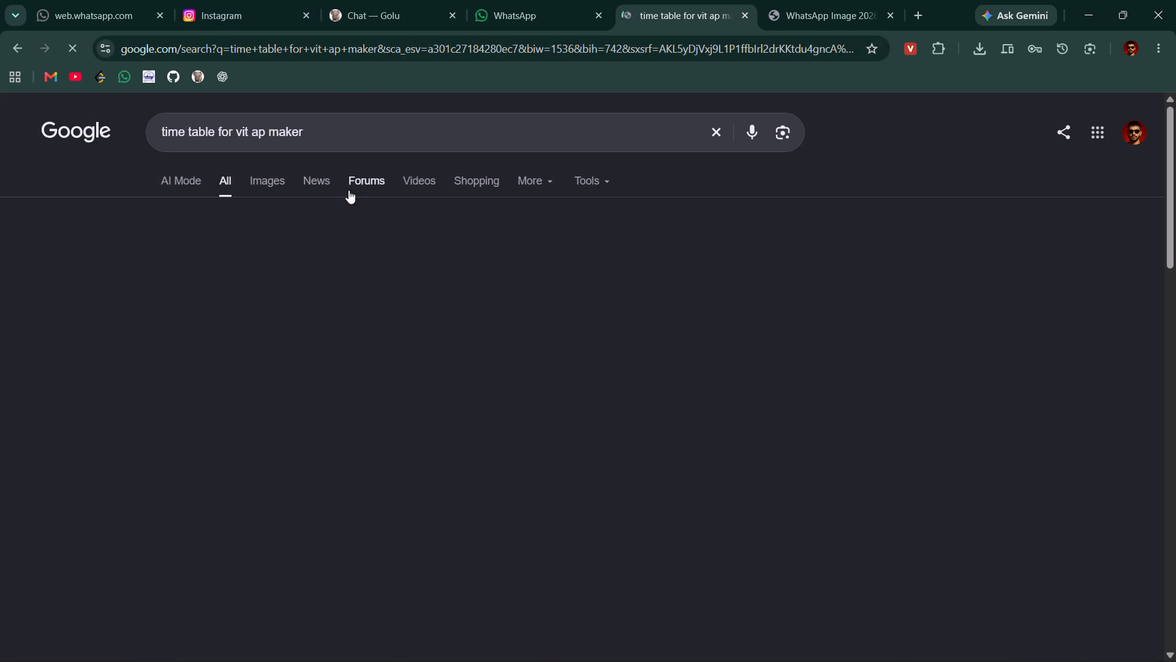
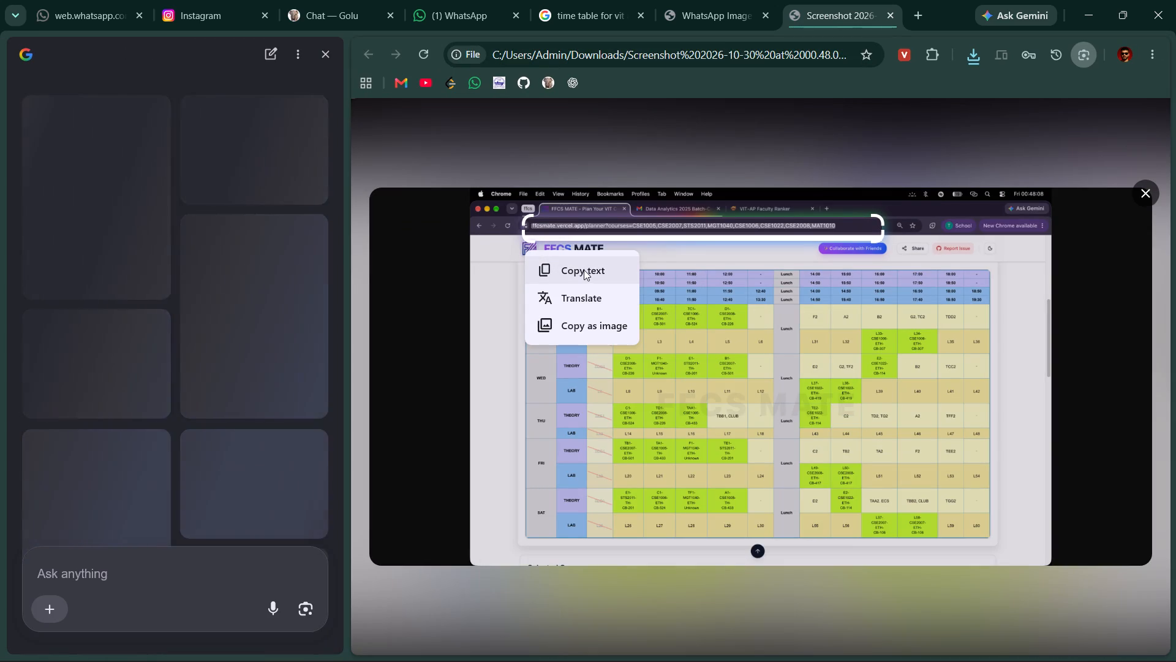
# Copy the ffcsmate.vercel.app planner link from the timetable screenshot's address bar text and open it in a new tab.
pyautogui.click(584, 270)
pyautogui.rightClick(609, 226)
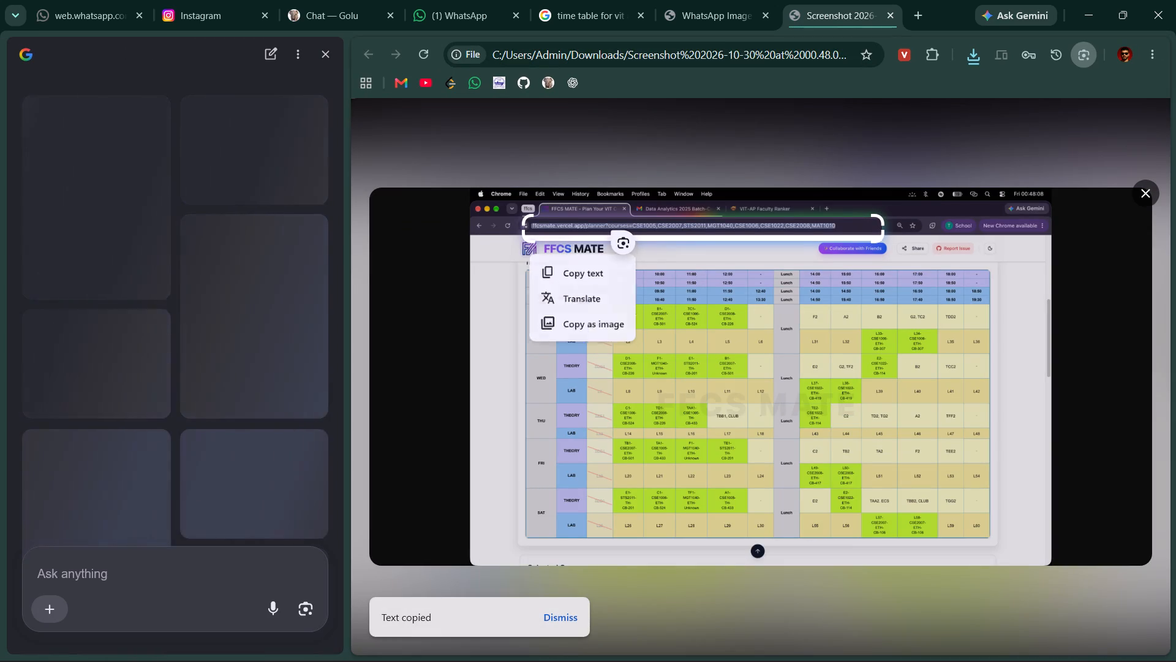
pyautogui.click(606, 265)
pyautogui.click(911, 13)
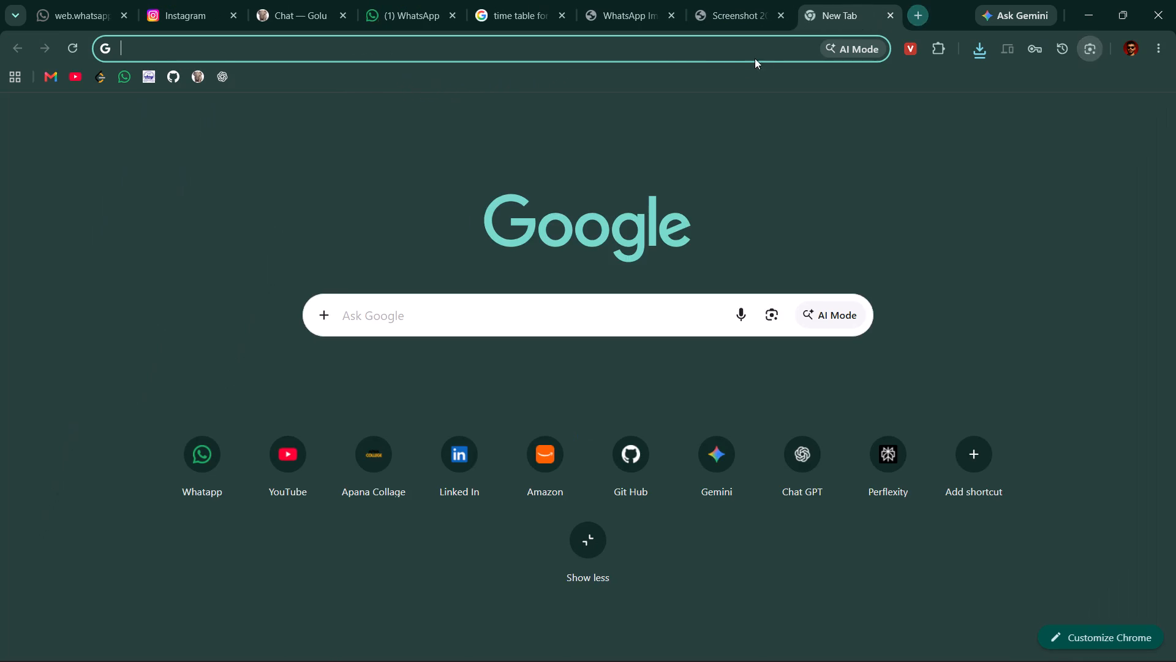
pyautogui.click(714, 48)
pyautogui.hotkey('ctrl', 'v')
pyautogui.press('Return')
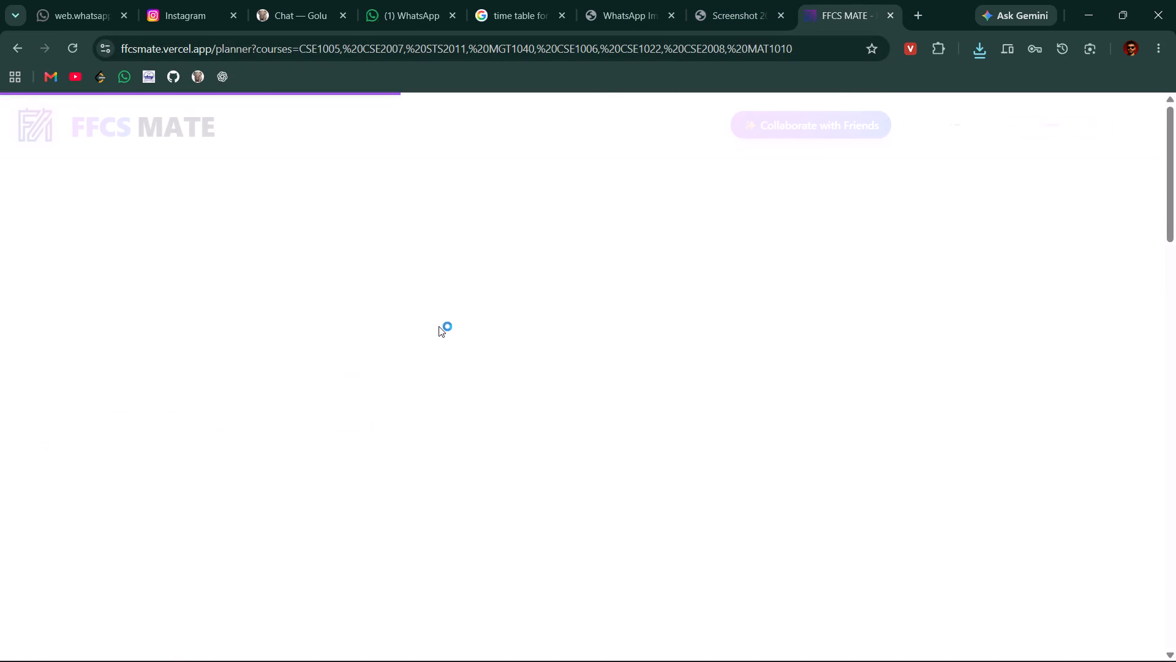
# Look over the FFCS MATE planner page, checking the Your Courses section and the timetable grid.
pyautogui.scroll(-2, 439, 326)
pyautogui.scroll(3, 439, 327)
pyautogui.scroll(-5, 452, 326)
pyautogui.scroll(7, 467, 330)
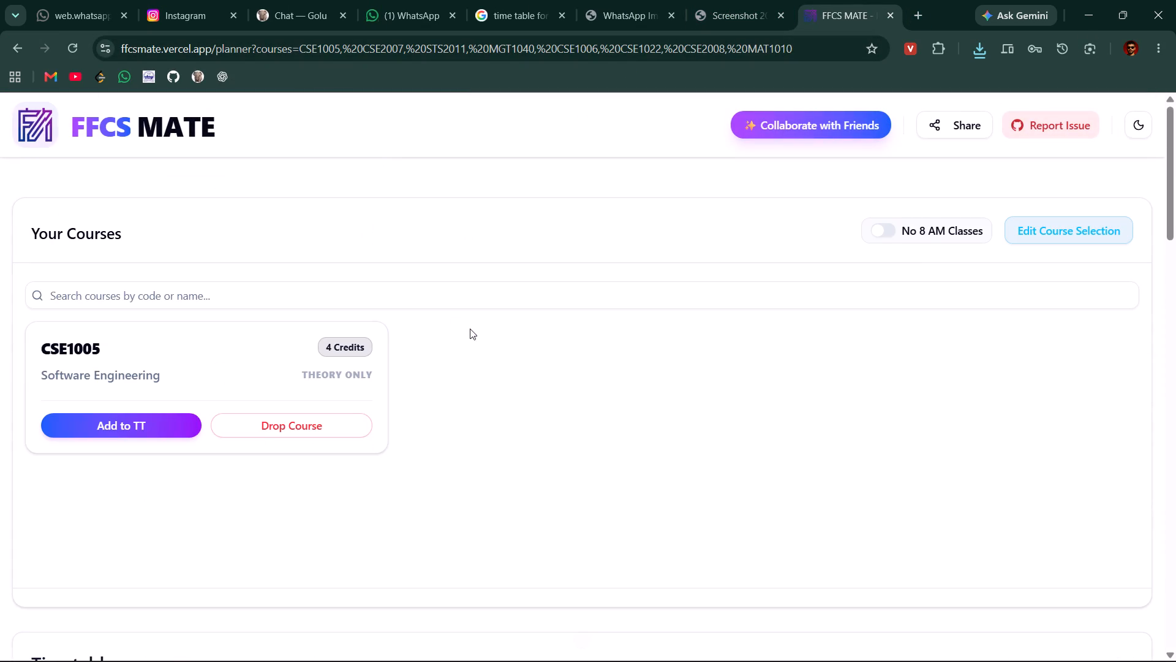
pyautogui.scroll(-8, 840, 186)
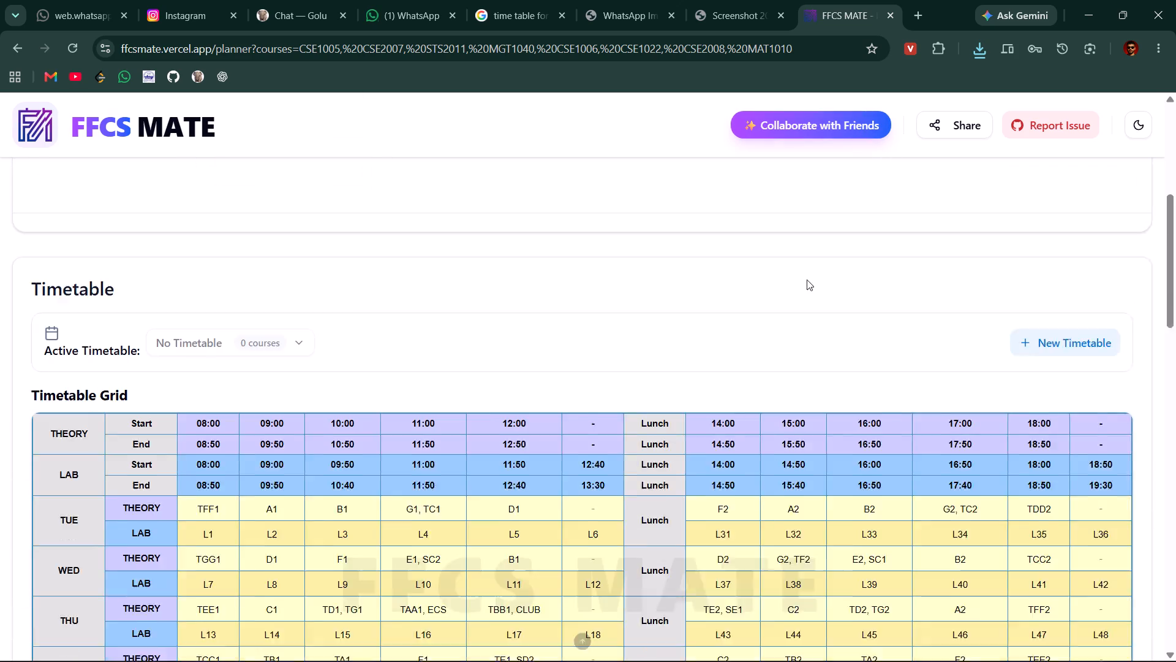
pyautogui.scroll(-7, 807, 280)
pyautogui.scroll(15, 770, 338)
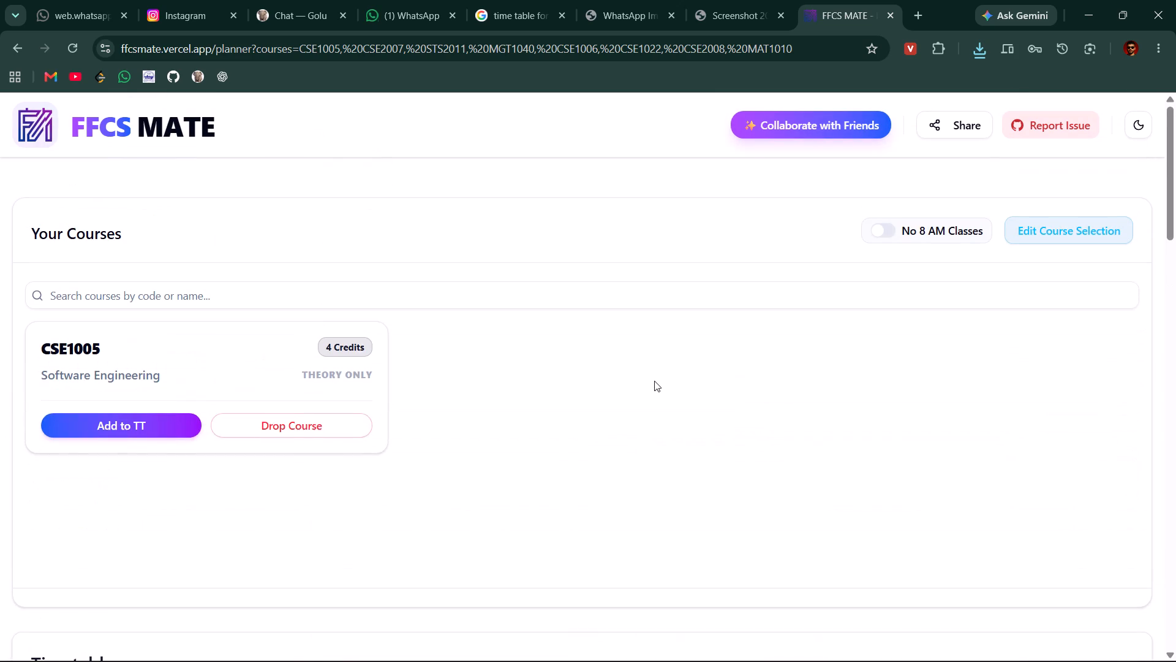
pyautogui.scroll(2, 650, 381)
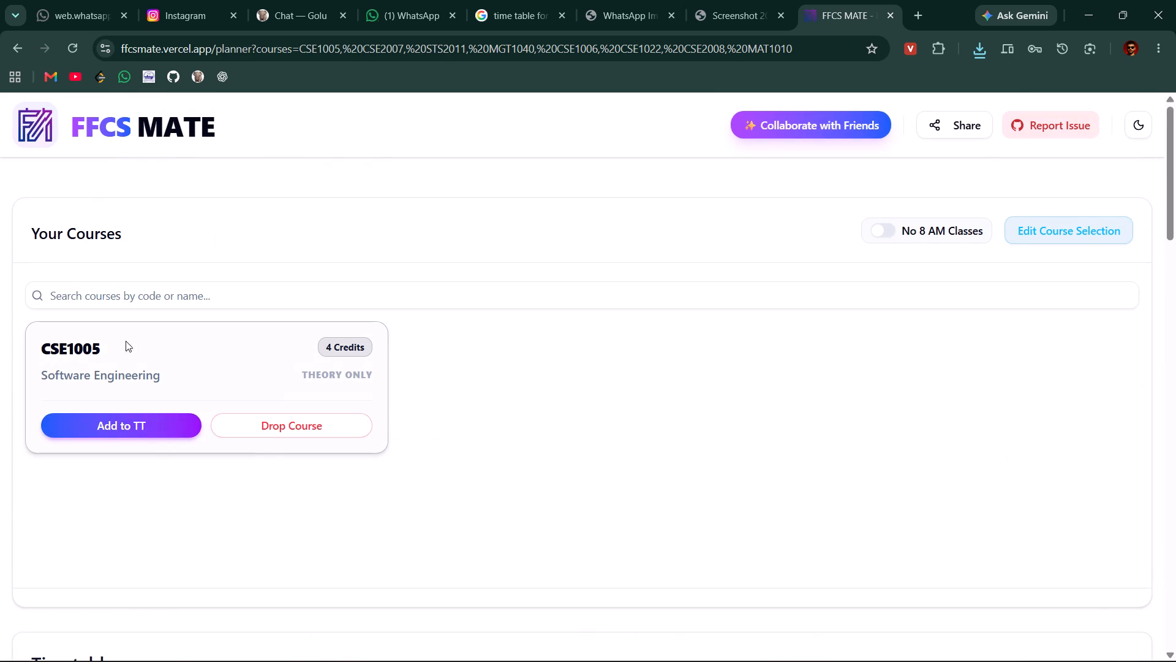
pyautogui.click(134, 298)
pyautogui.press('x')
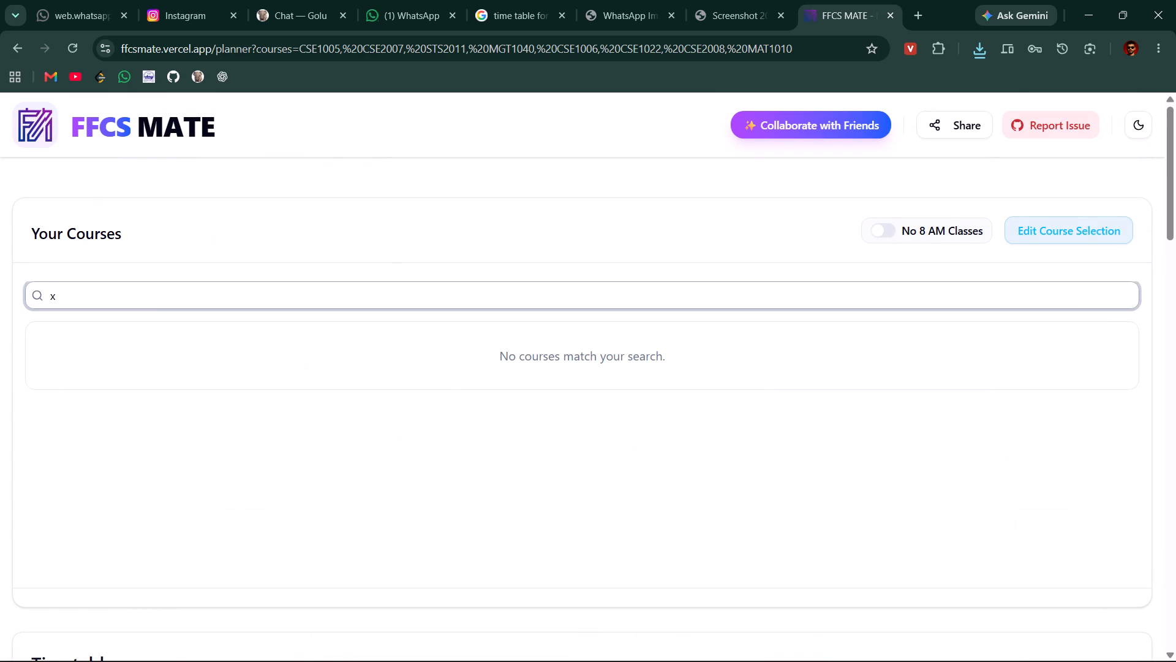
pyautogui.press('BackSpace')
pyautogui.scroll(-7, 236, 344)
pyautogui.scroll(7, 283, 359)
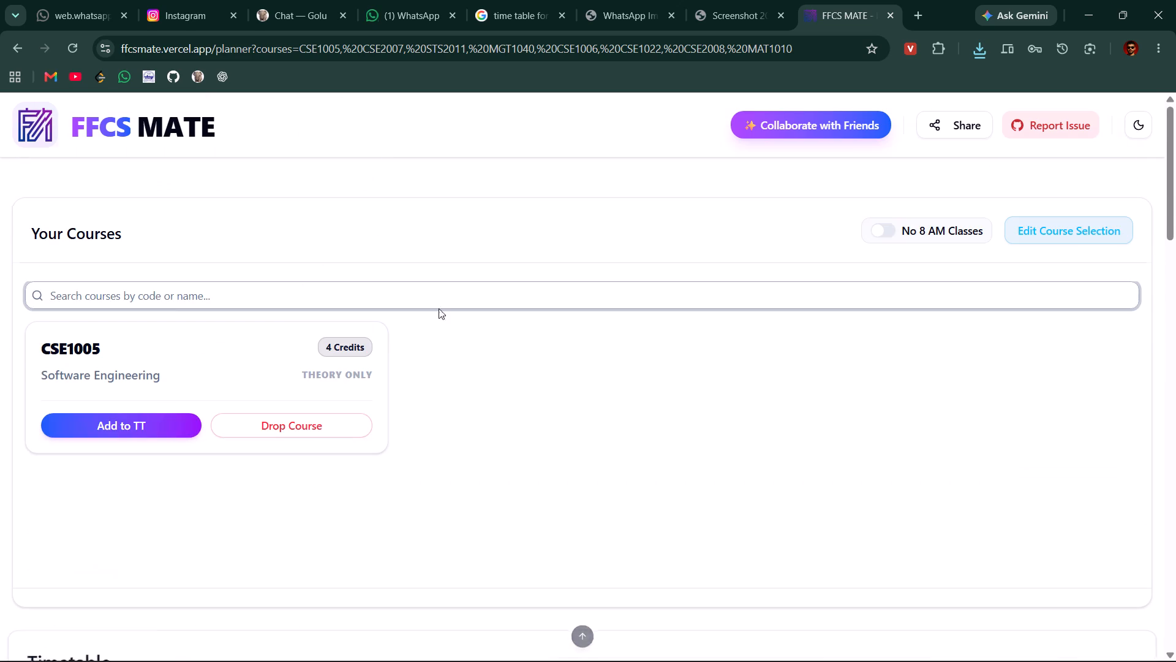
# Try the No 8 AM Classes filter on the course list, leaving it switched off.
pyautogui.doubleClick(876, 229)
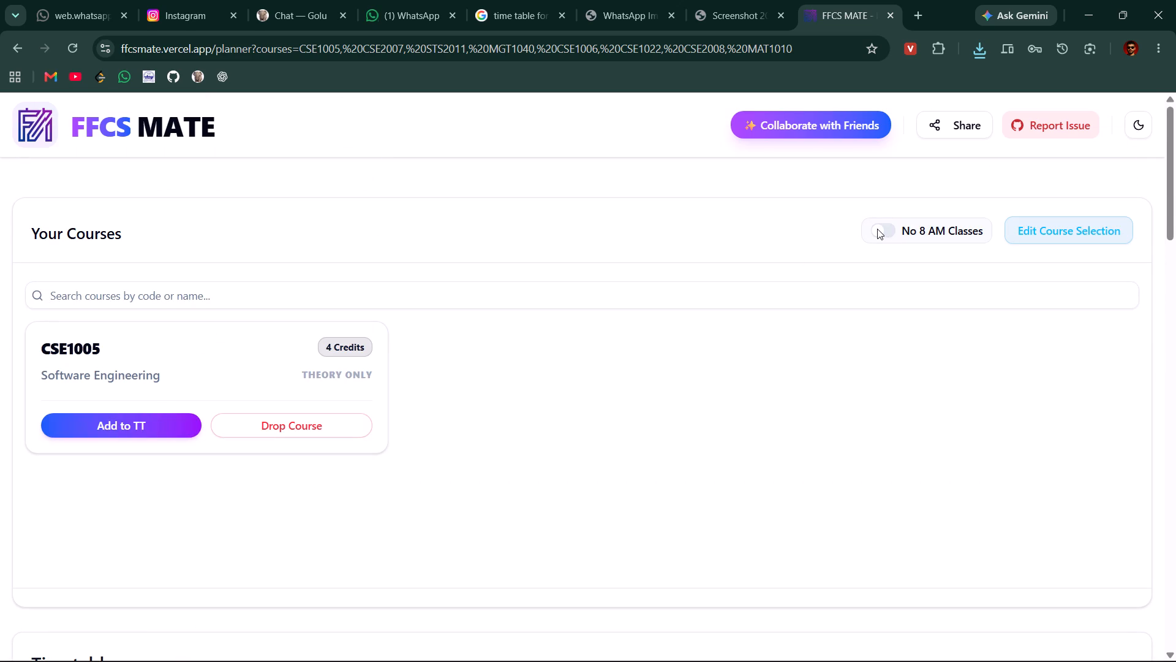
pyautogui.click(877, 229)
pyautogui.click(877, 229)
# Examine the loaded course card, the timetable grid's slots and the Selected Courses section.
pyautogui.scroll(-12, 873, 261)
pyautogui.scroll(12, 239, 352)
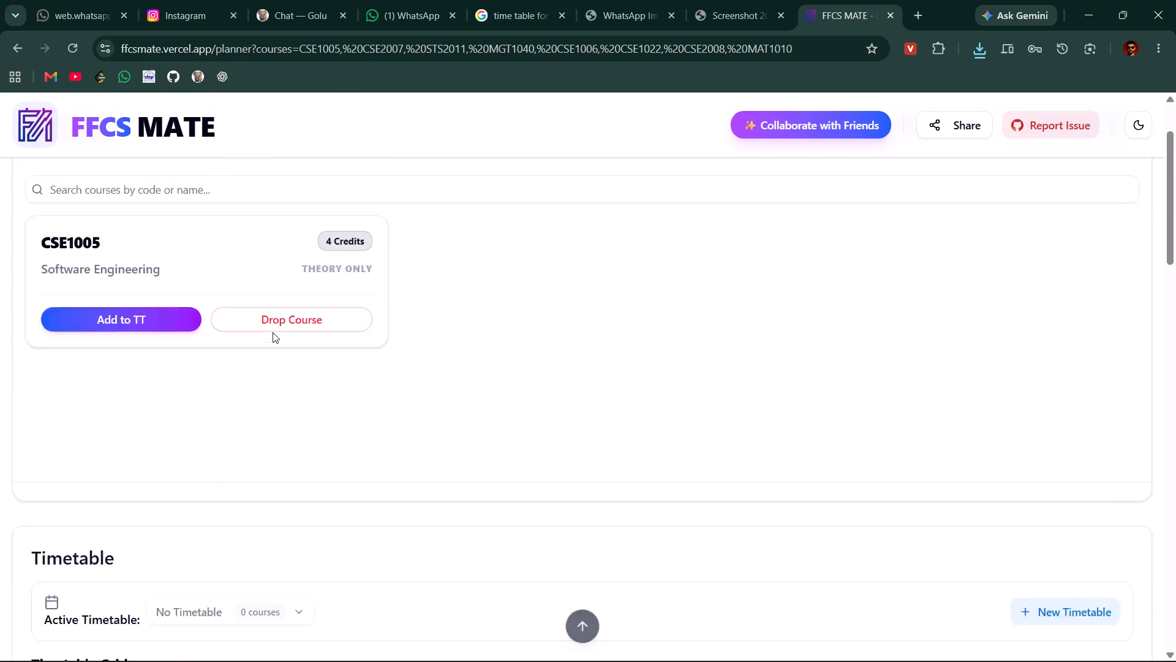
pyautogui.scroll(5, 273, 332)
pyautogui.scroll(-12, 180, 405)
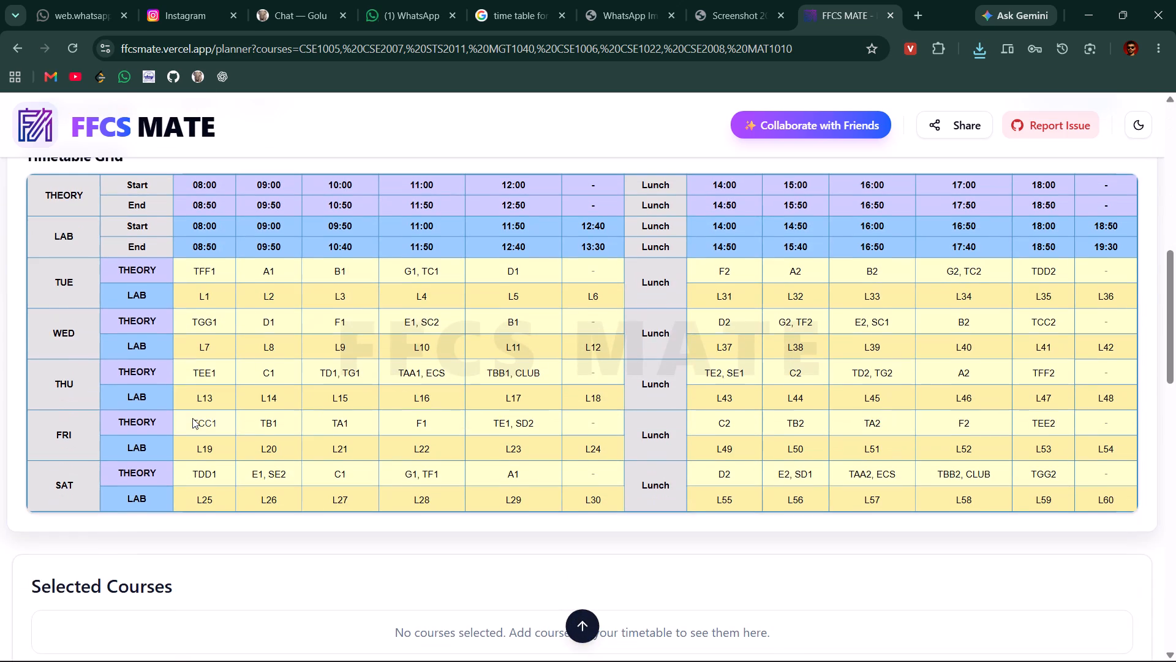
pyautogui.moveTo(183, 297); pyautogui.dragTo(227, 379)
pyautogui.click(227, 379)
pyautogui.scroll(-3, 206, 346)
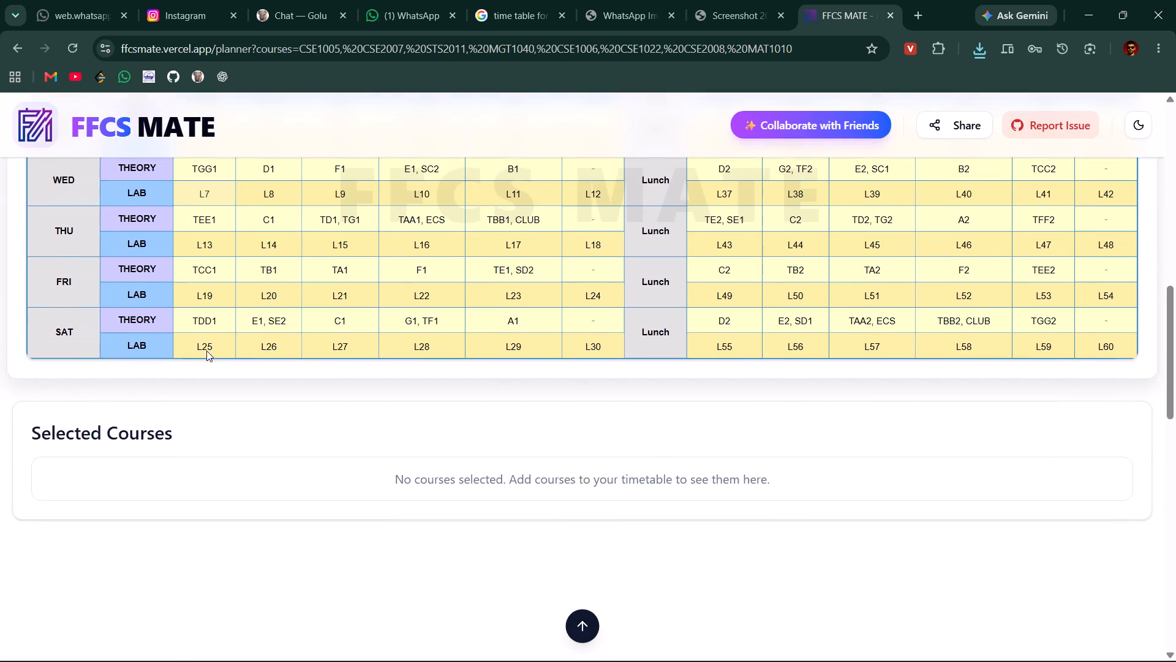
pyautogui.scroll(9, 214, 351)
pyautogui.scroll(13, 244, 382)
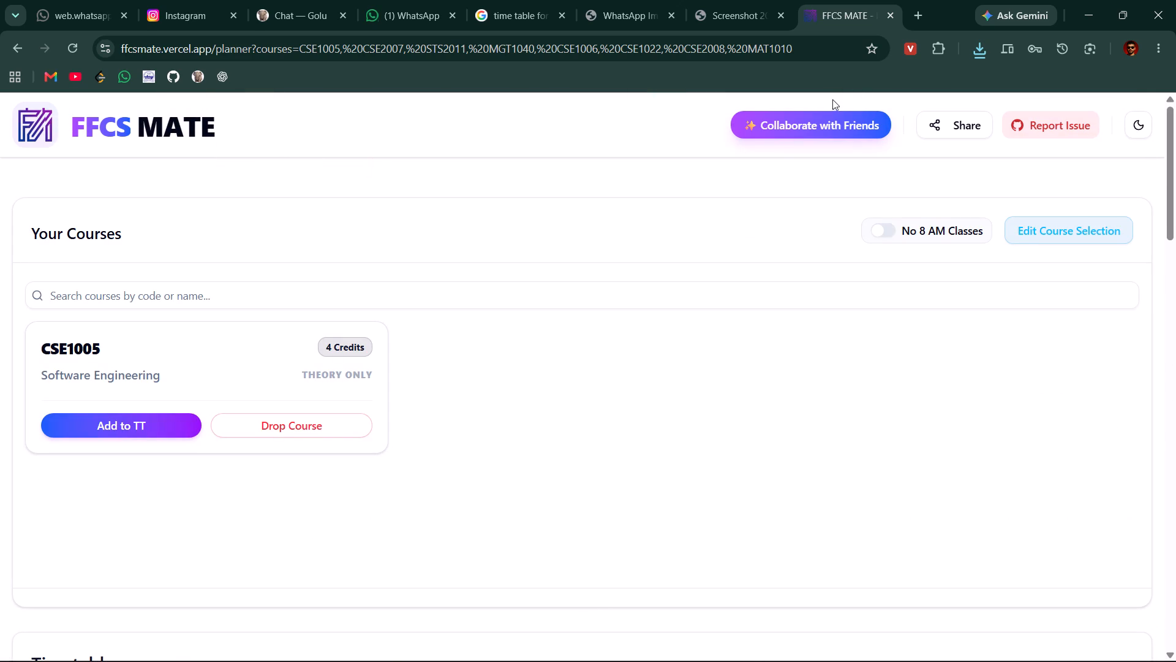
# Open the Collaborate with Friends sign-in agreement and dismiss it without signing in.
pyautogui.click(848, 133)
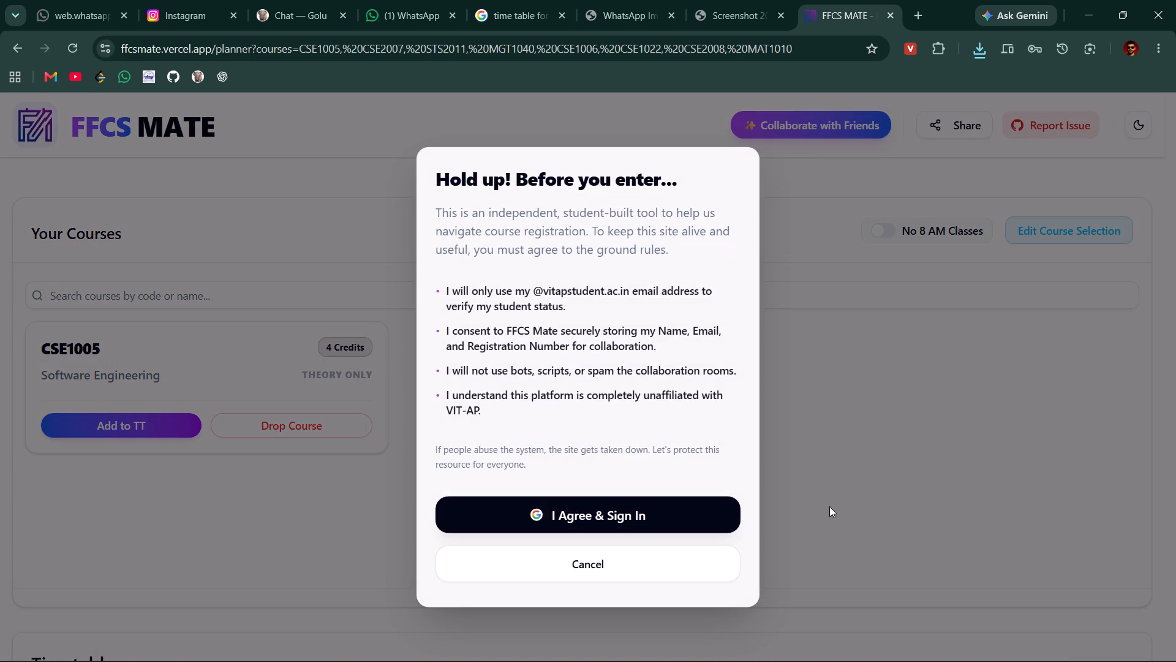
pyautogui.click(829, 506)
# Examine the timetable grid's theory and lab slots from Tuesday to Saturday, including the Saturday afternoon labs L55 to L60.
pyautogui.scroll(-6, 386, 432)
pyautogui.scroll(8, 385, 432)
pyautogui.scroll(-6, 298, 421)
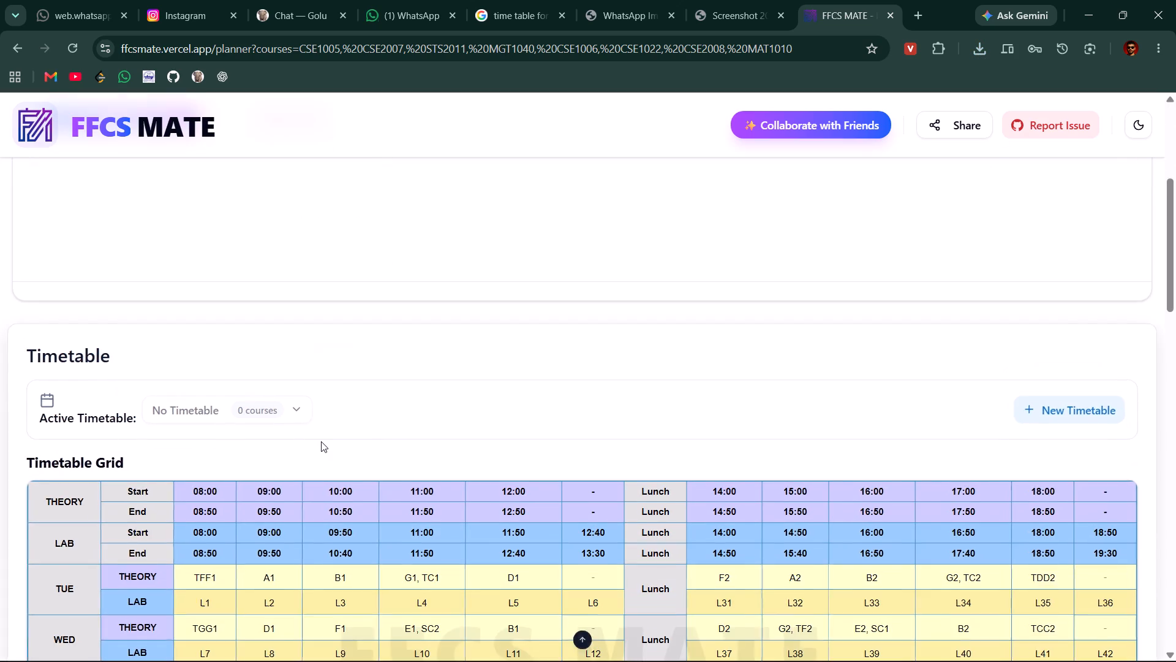
pyautogui.scroll(-8, 303, 482)
pyautogui.scroll(2, 320, 472)
pyautogui.scroll(4, 277, 346)
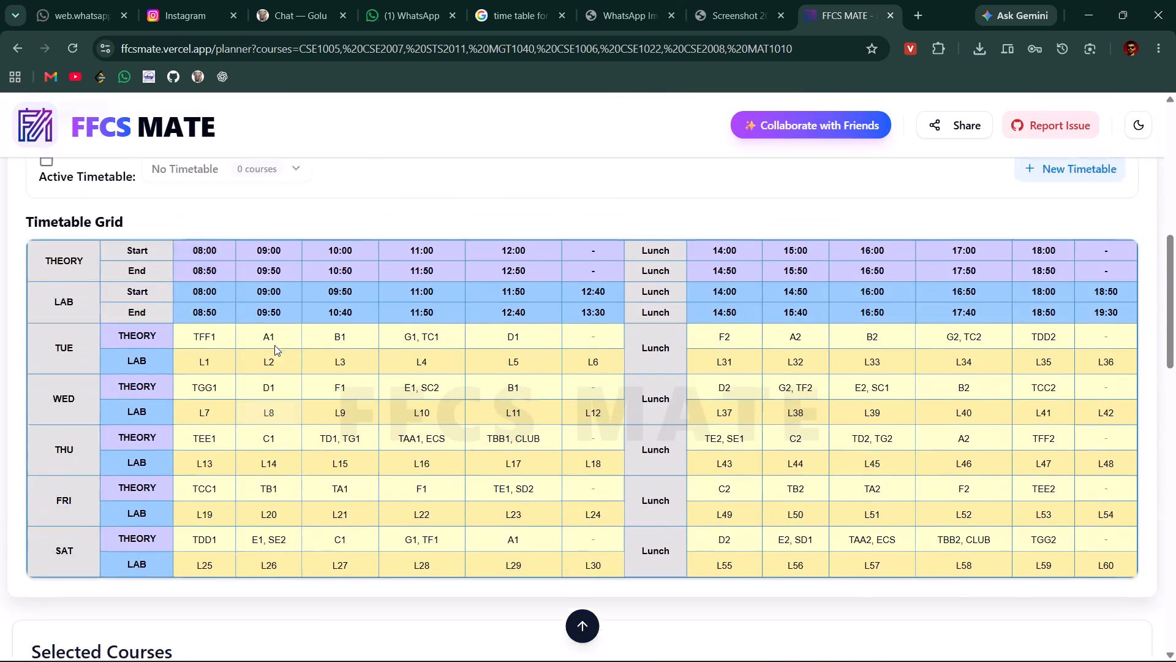
pyautogui.scroll(3, 274, 345)
pyautogui.scroll(-8, 274, 345)
pyautogui.scroll(8, 301, 351)
pyautogui.scroll(-3, 258, 403)
pyautogui.moveTo(229, 387); pyautogui.dragTo(292, 458)
pyautogui.click(295, 463)
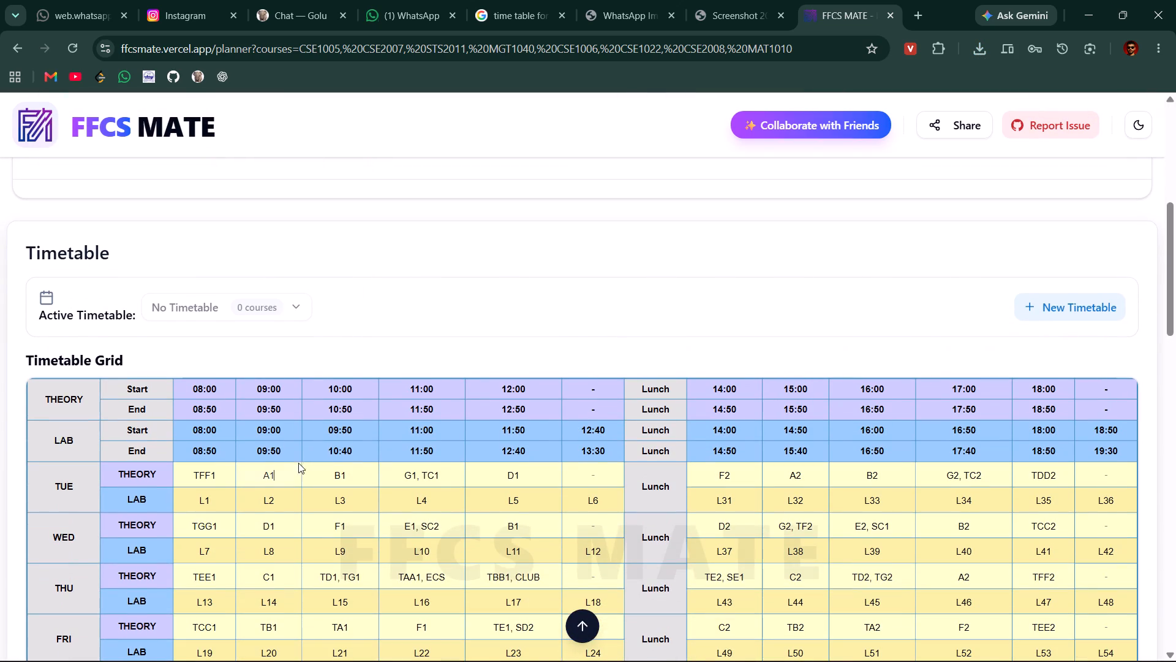
pyautogui.moveTo(587, 374); pyautogui.dragTo(687, 554)
pyautogui.click(687, 554)
pyautogui.scroll(-5, 747, 542)
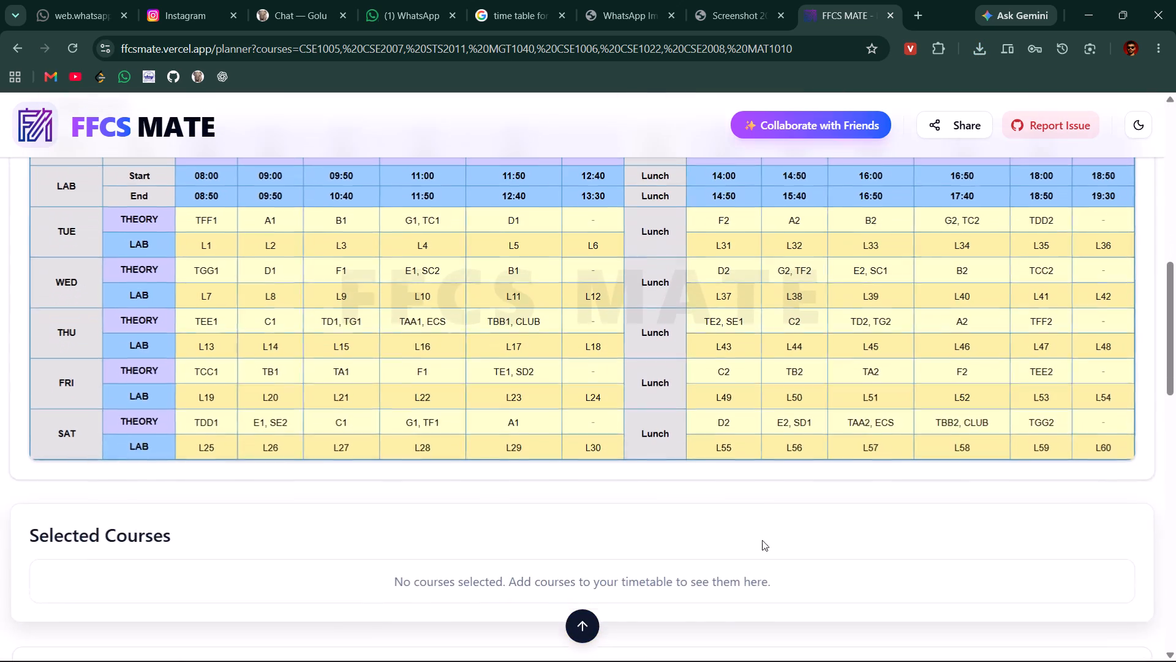
pyautogui.moveTo(712, 446); pyautogui.dragTo(1119, 449)
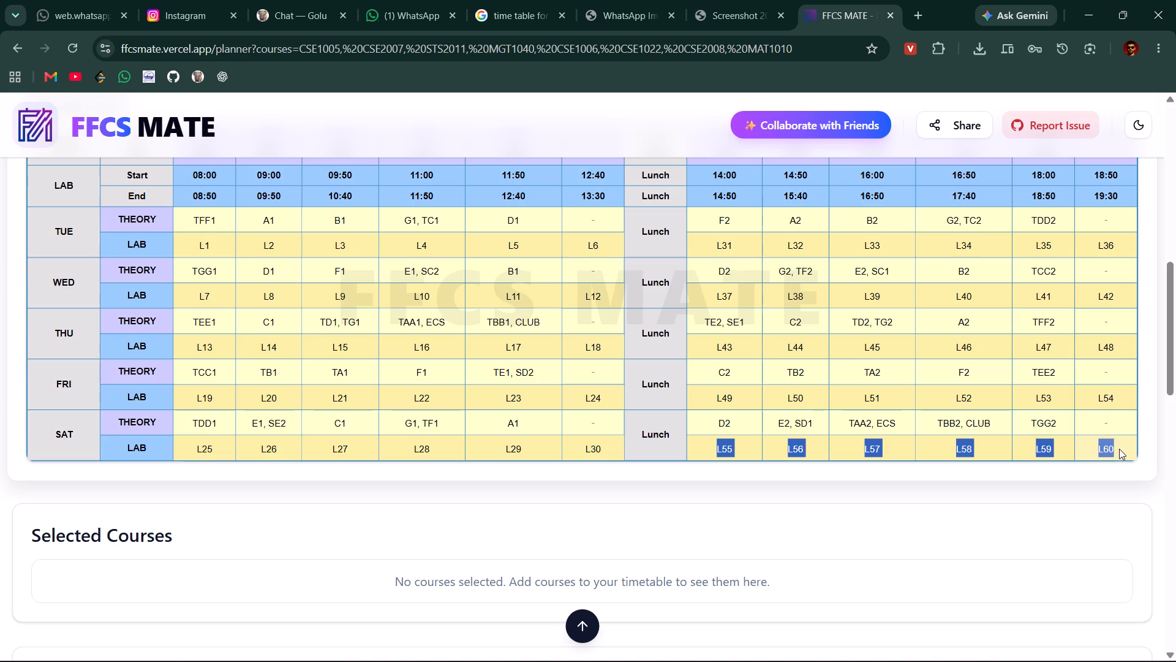
pyautogui.moveTo(1119, 449); pyautogui.dragTo(1121, 449)
pyautogui.click(1121, 449)
# Review the Export & Share section and its image export preview of the timetable.
pyautogui.scroll(-10, 622, 398)
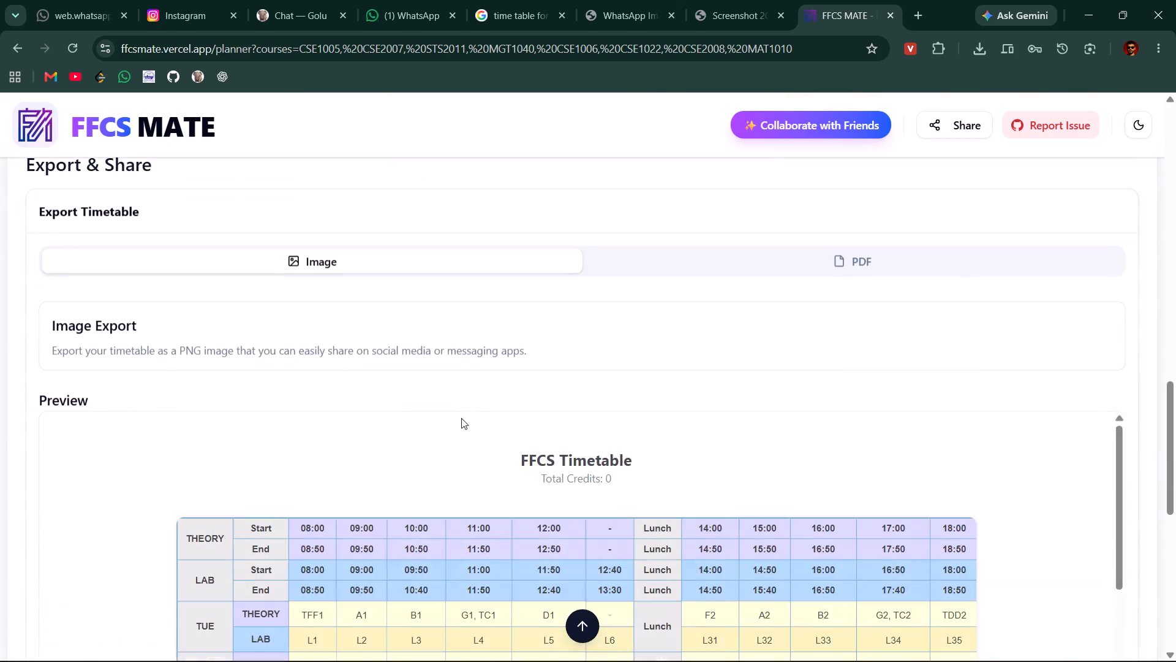
pyautogui.scroll(-5, 456, 417)
pyautogui.scroll(2, 505, 457)
pyautogui.scroll(-12, 508, 462)
pyautogui.scroll(5, 521, 461)
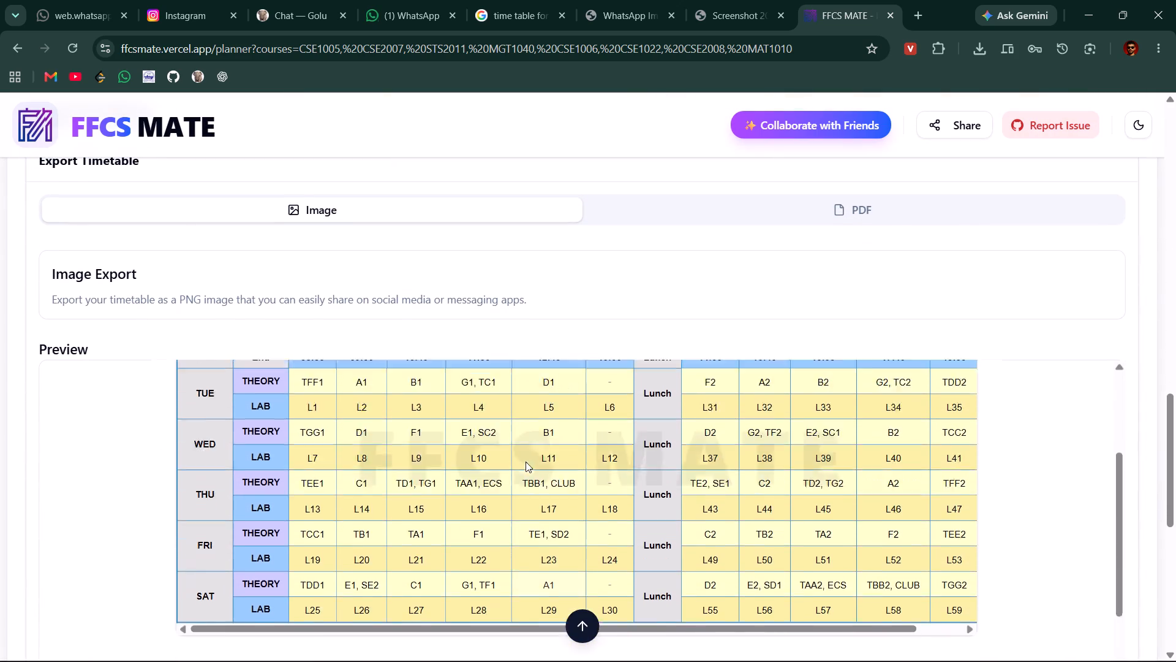
pyautogui.scroll(20, 526, 462)
pyautogui.scroll(14, 526, 462)
pyautogui.scroll(-5, 337, 325)
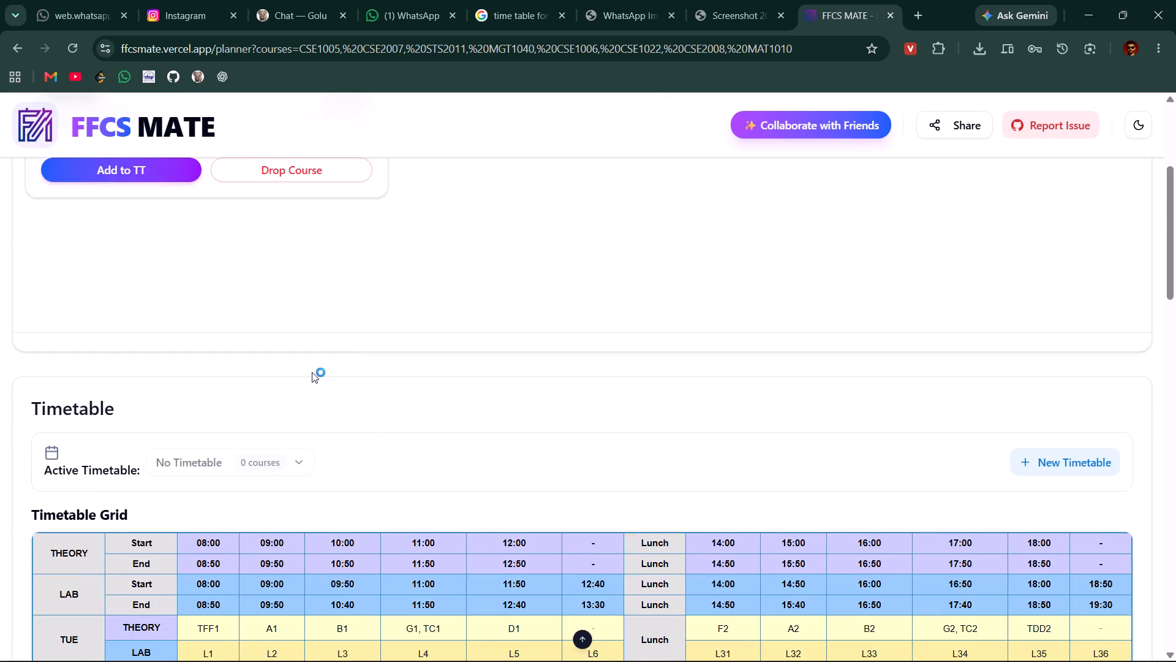
# Search Your Courses for cse2, and clear the search text.
pyautogui.scroll(3, 304, 409)
pyautogui.click(188, 201)
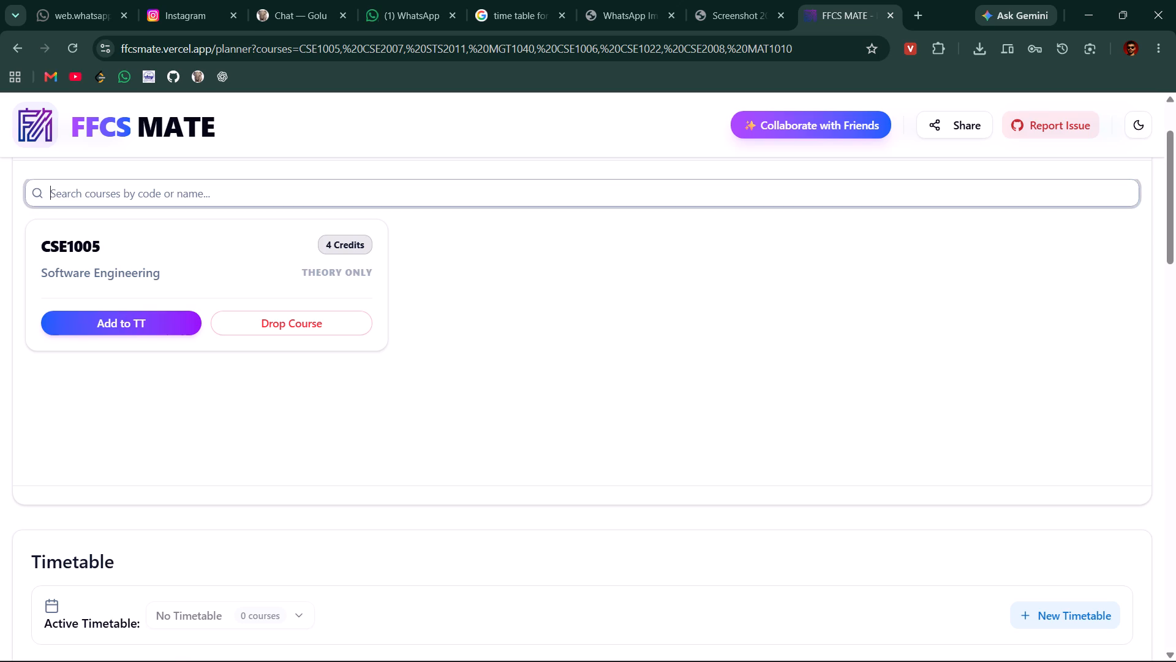
pyautogui.write('cse')
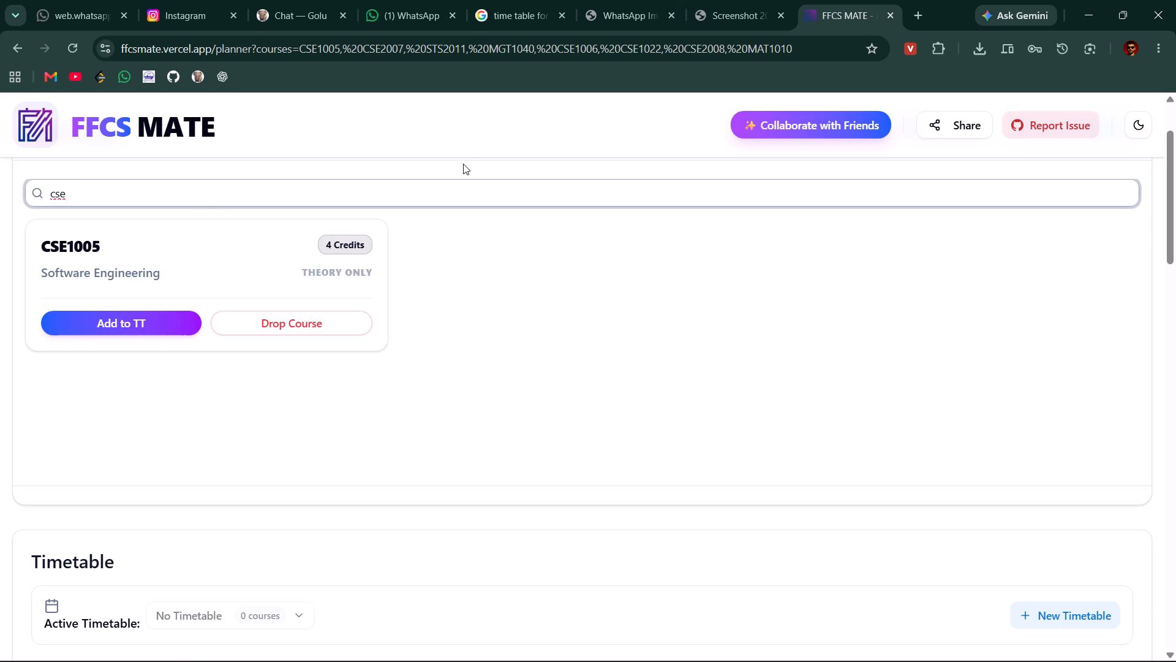
pyautogui.press('2')
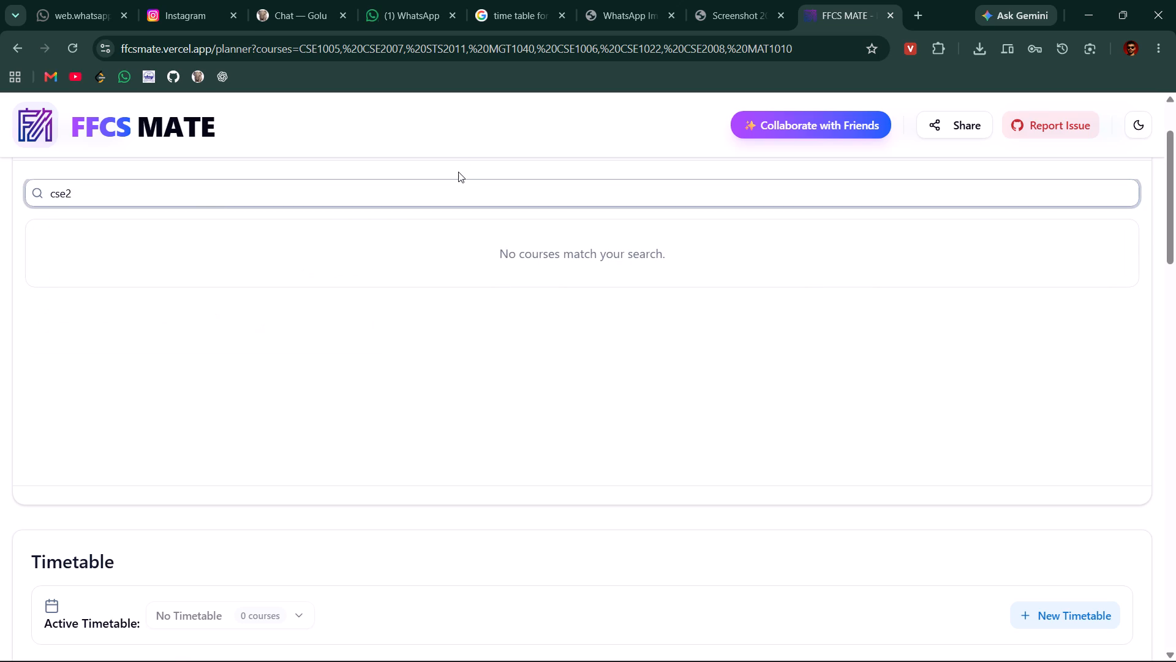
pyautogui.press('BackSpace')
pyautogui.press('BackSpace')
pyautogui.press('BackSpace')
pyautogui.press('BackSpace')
# Drop the CSE1005 Software Engineering course from Your Courses.
pyautogui.click(352, 321)
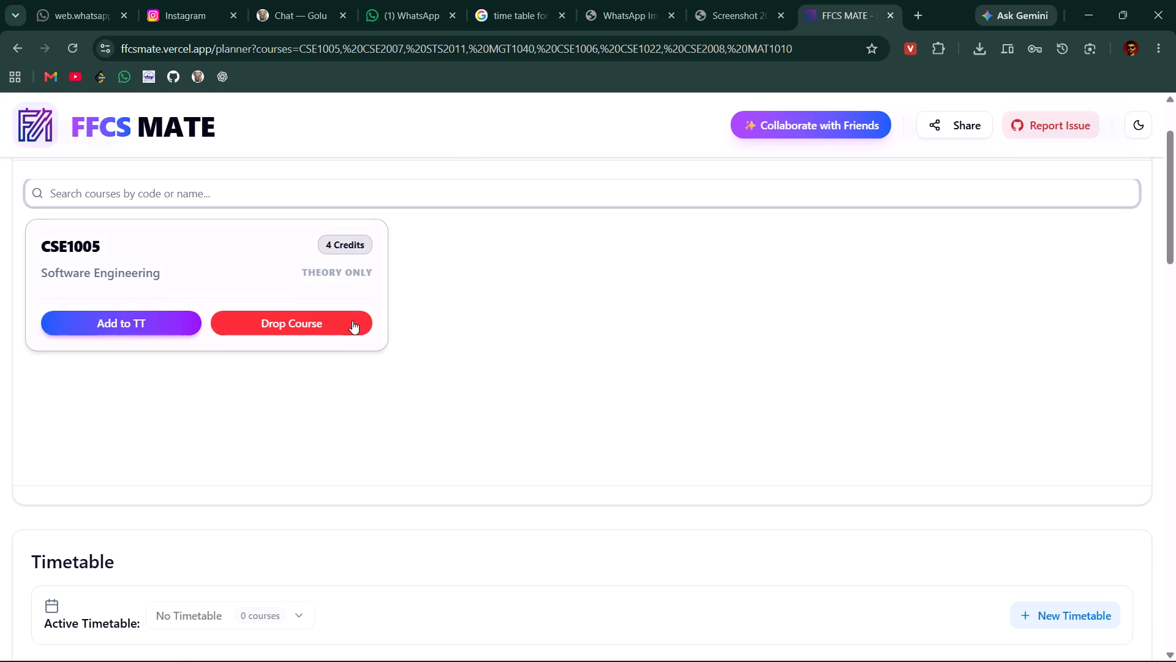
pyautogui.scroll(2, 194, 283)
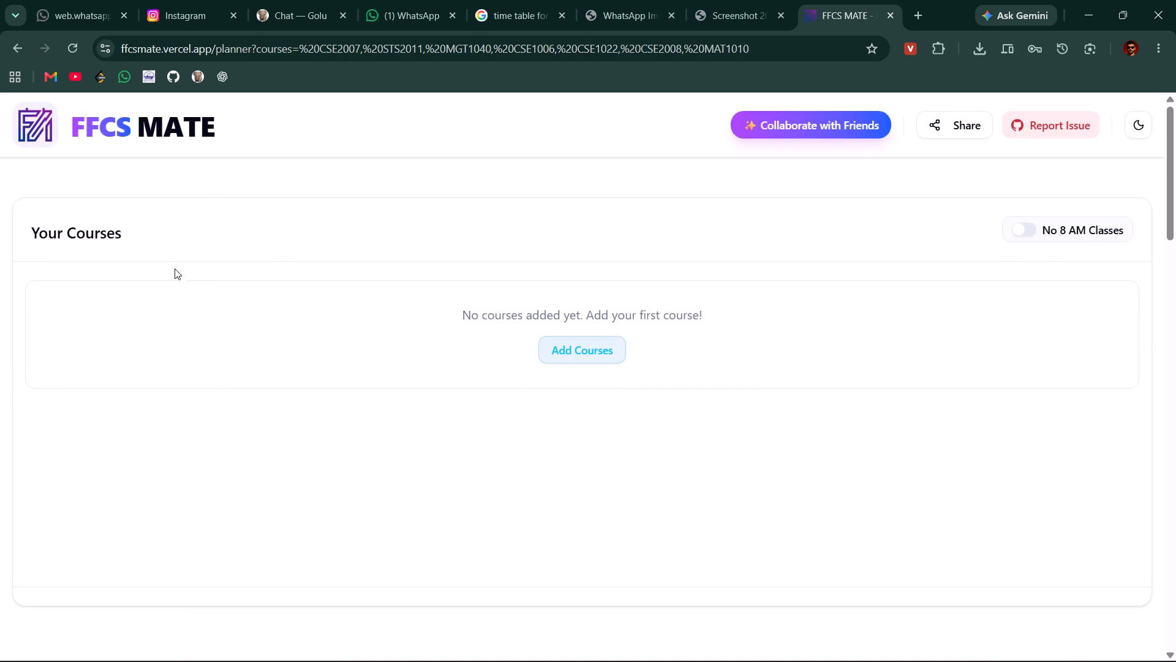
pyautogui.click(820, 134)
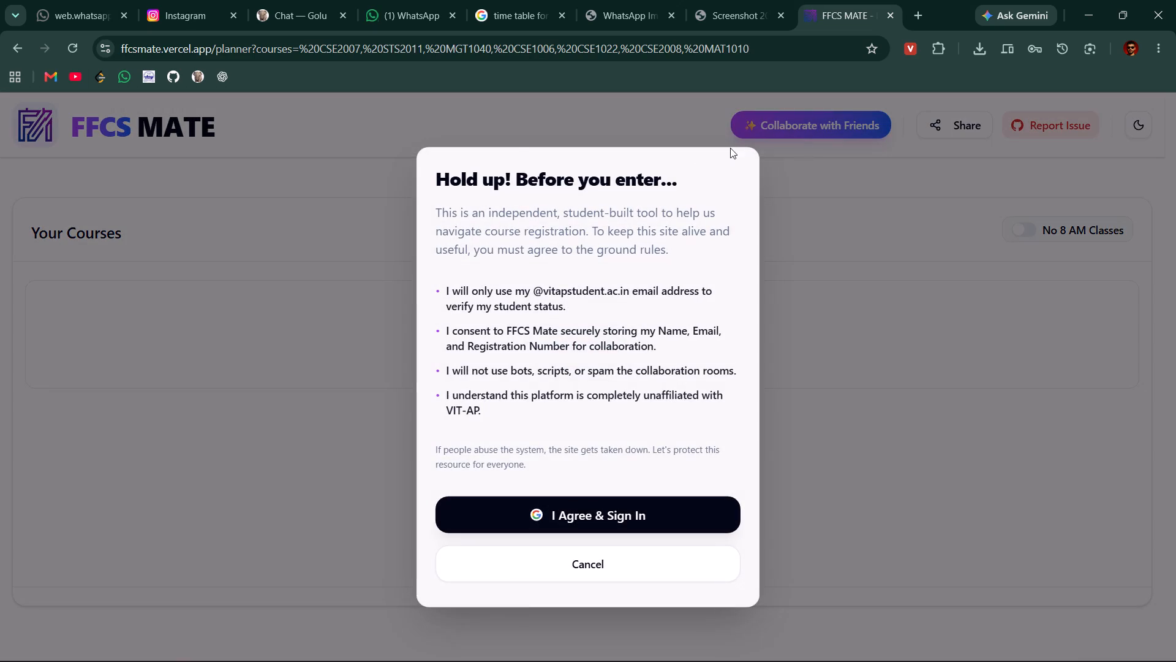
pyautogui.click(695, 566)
# Leave the planner and return to the FFCS Mate homepage.
pyautogui.click(184, 127)
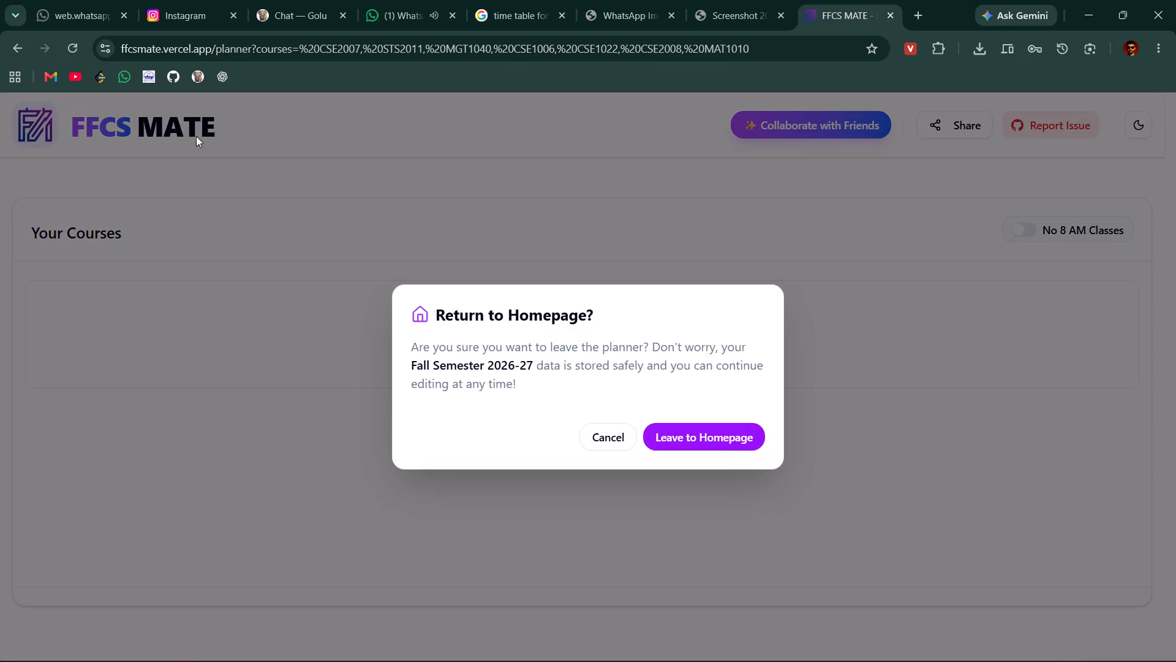
pyautogui.click(703, 436)
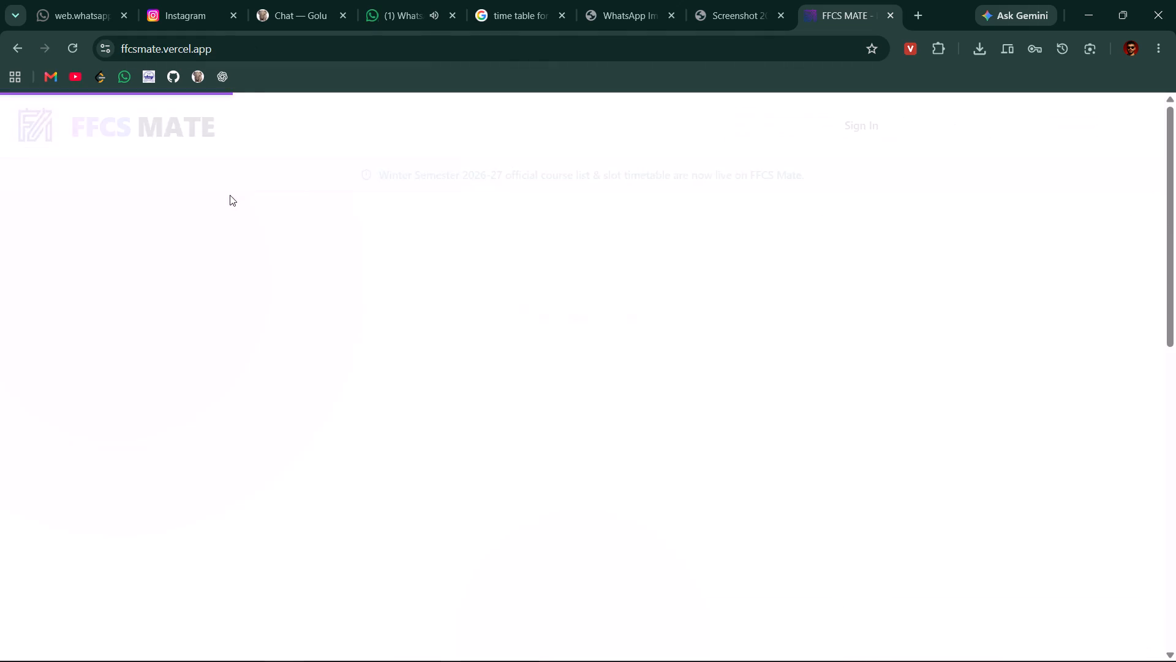
# Start a new plan for Winter Semester 2026-27, resetting the previous semester's courses and timetables.
pyautogui.scroll(-6, 349, 264)
pyautogui.click(483, 349)
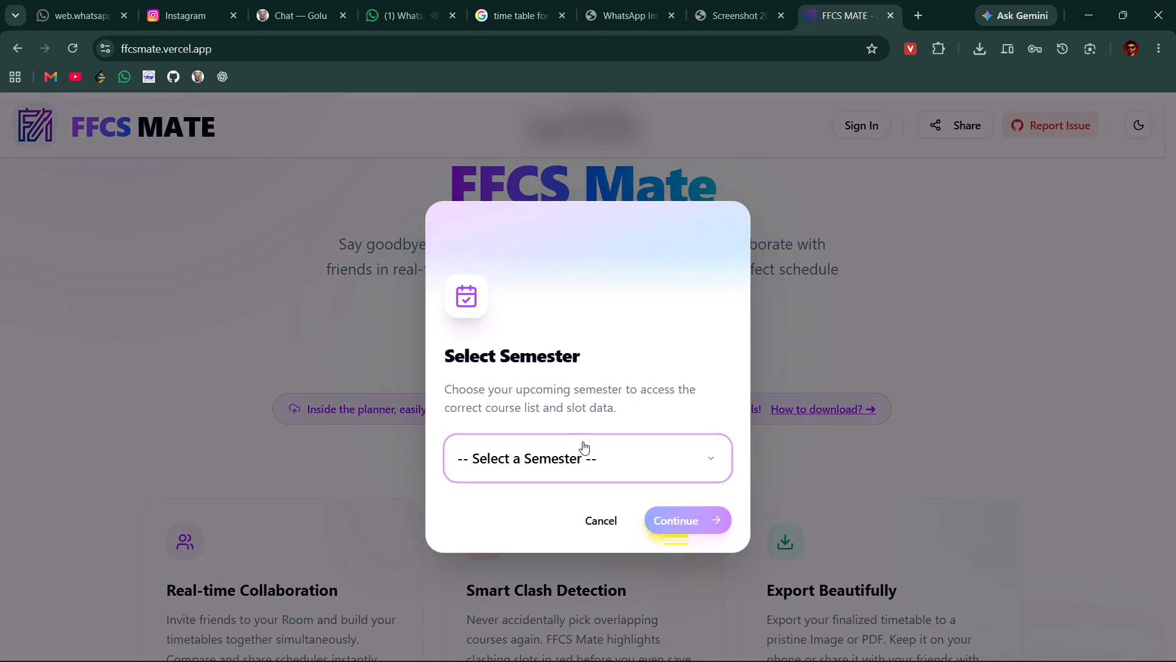
pyautogui.click(586, 446)
pyautogui.scroll(-4, 585, 541)
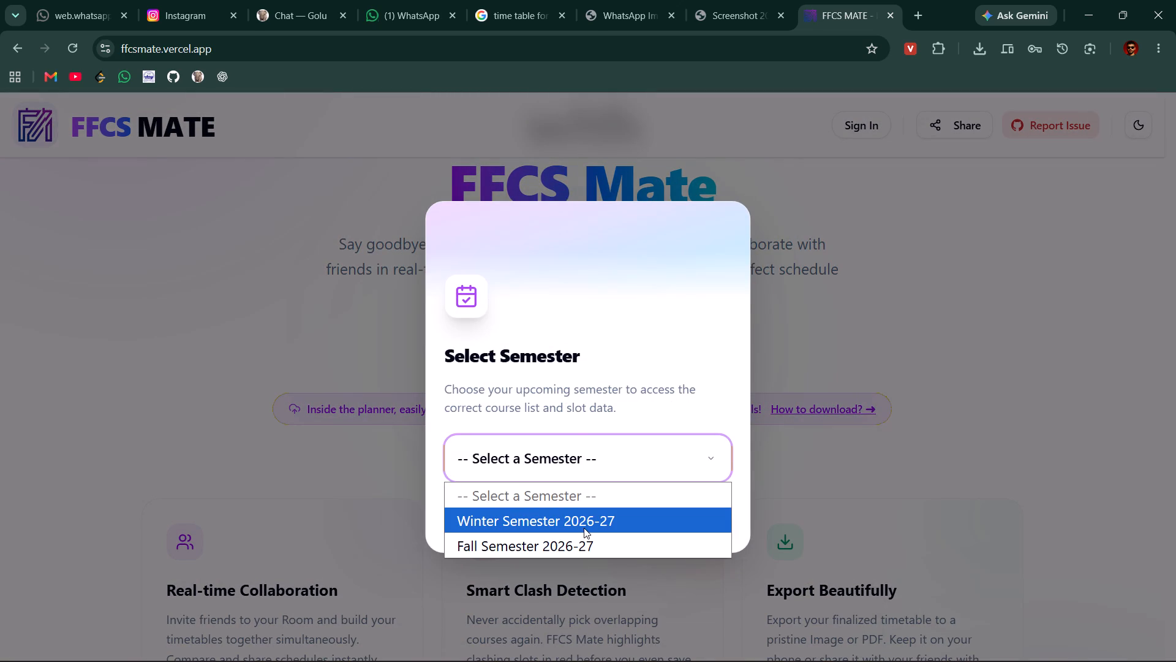
pyautogui.click(584, 528)
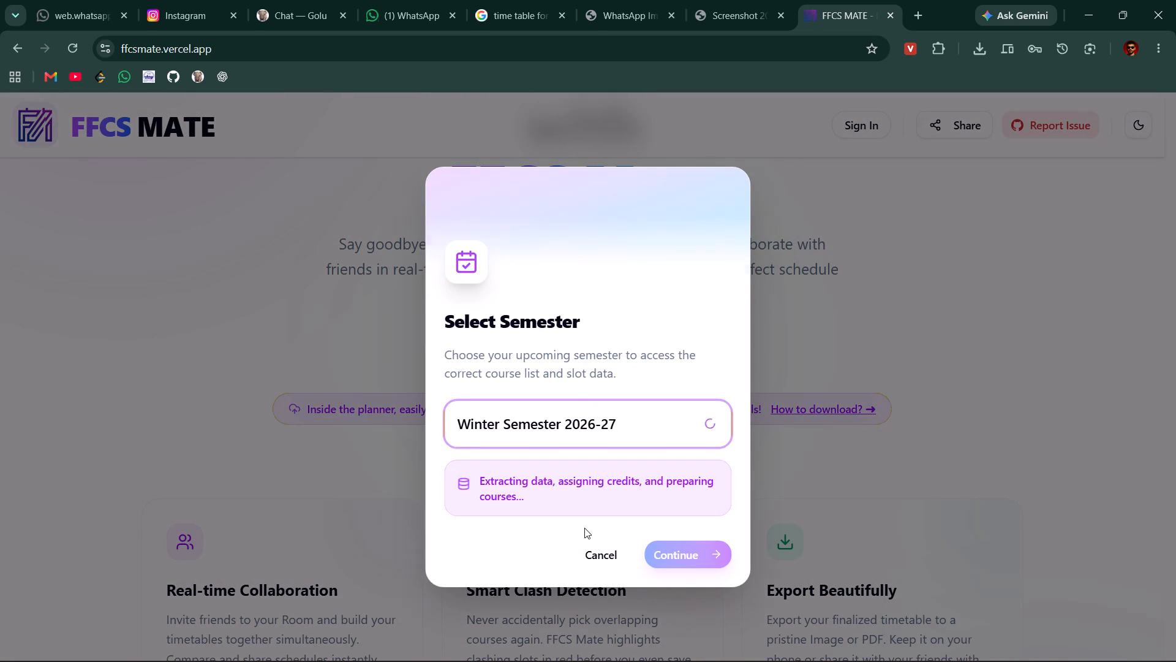
pyautogui.click(676, 557)
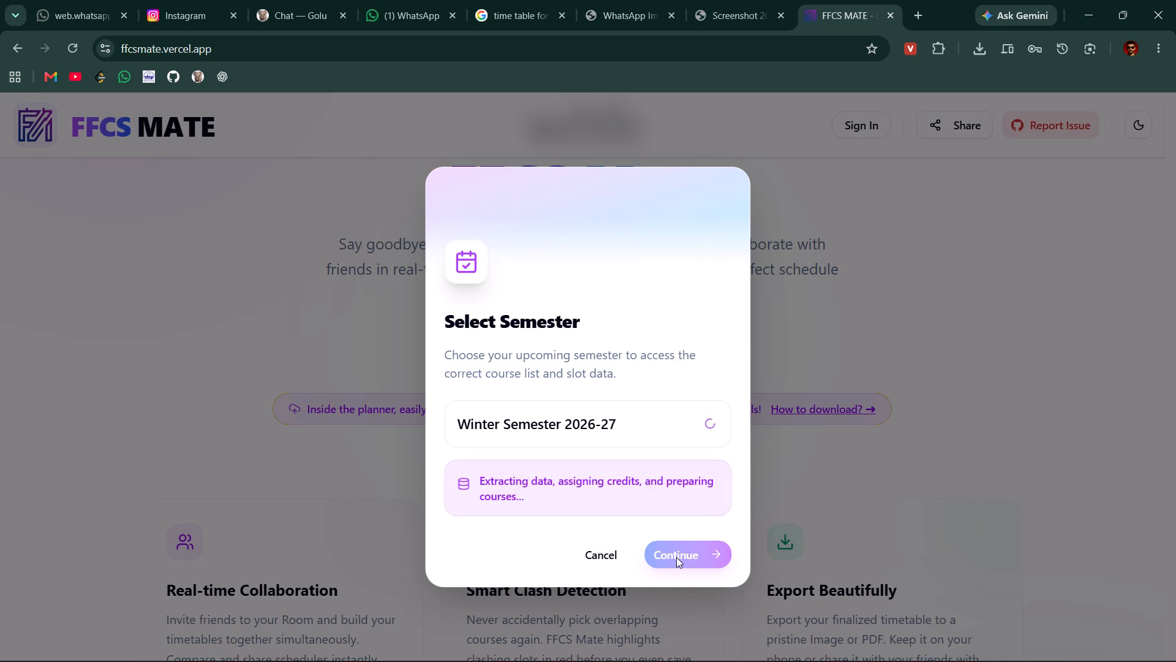
pyautogui.click(676, 557)
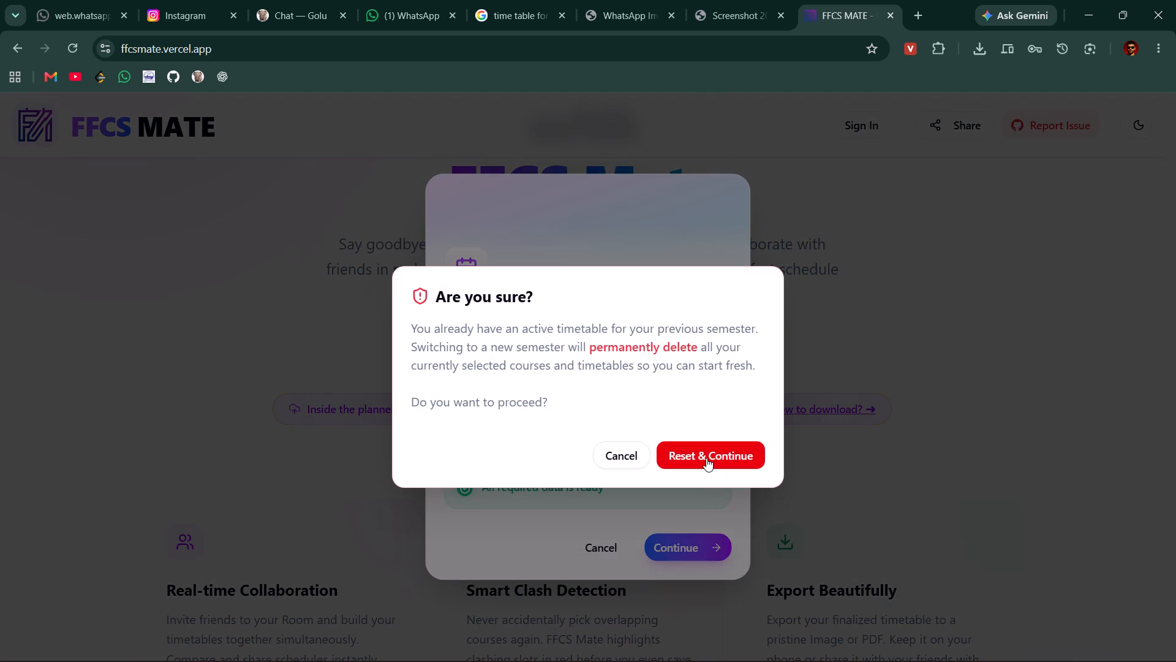
pyautogui.click(706, 458)
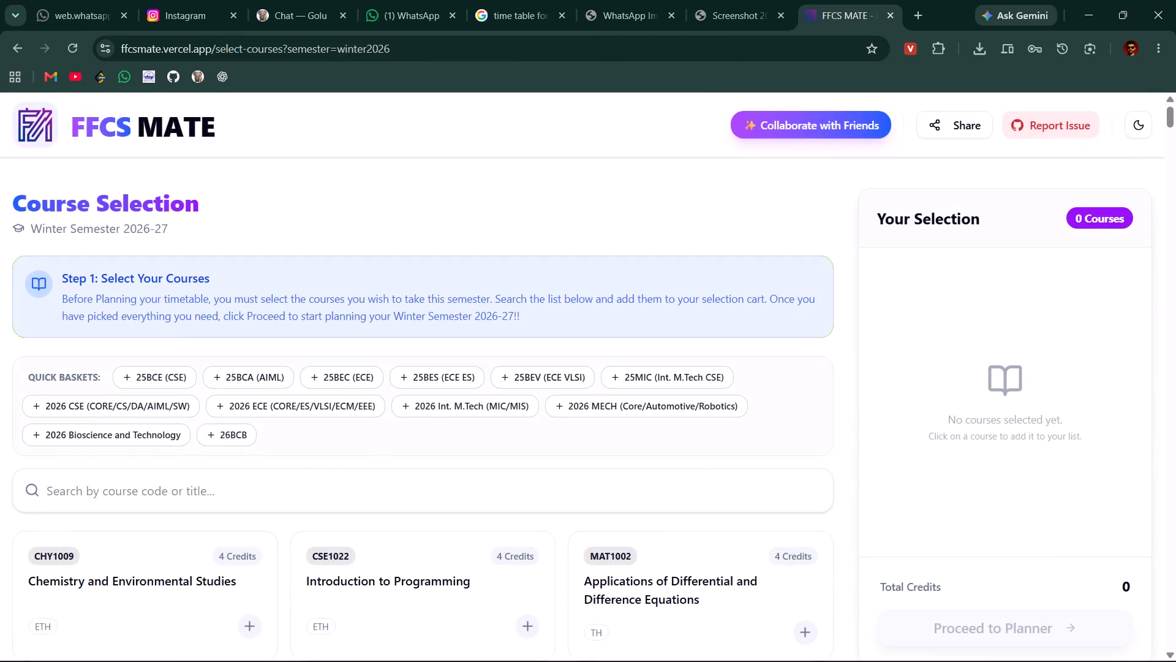
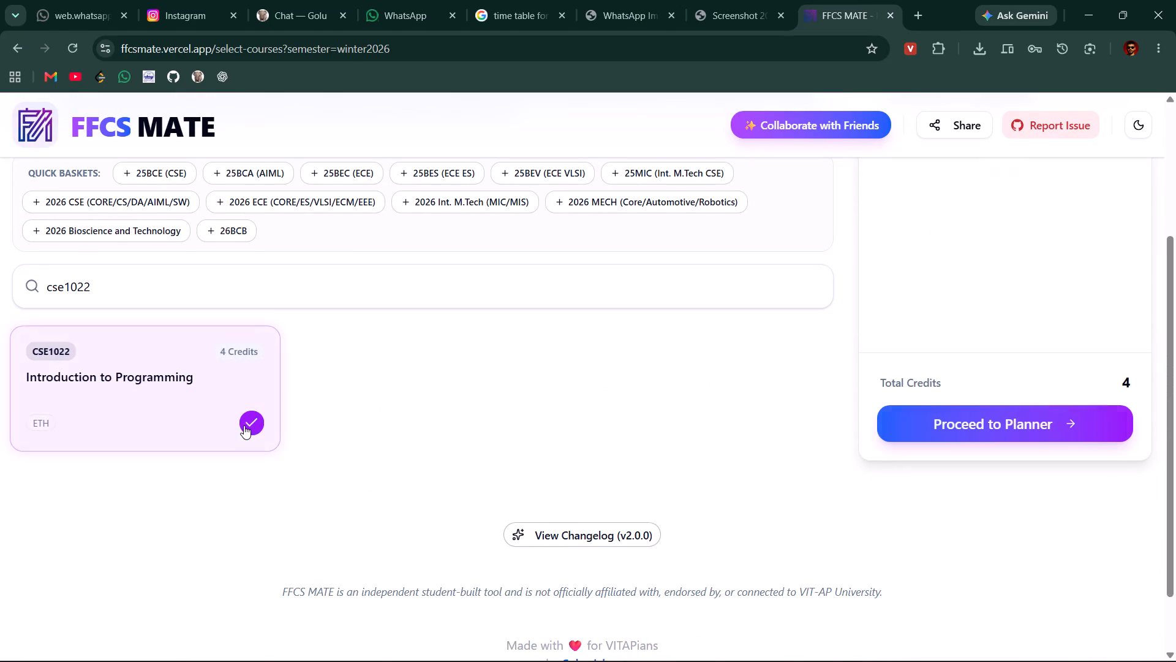
# Clear the cse1022 search text from the course search to list all Winter Semester 2026-27 courses again.
pyautogui.scroll(6, 1014, 451)
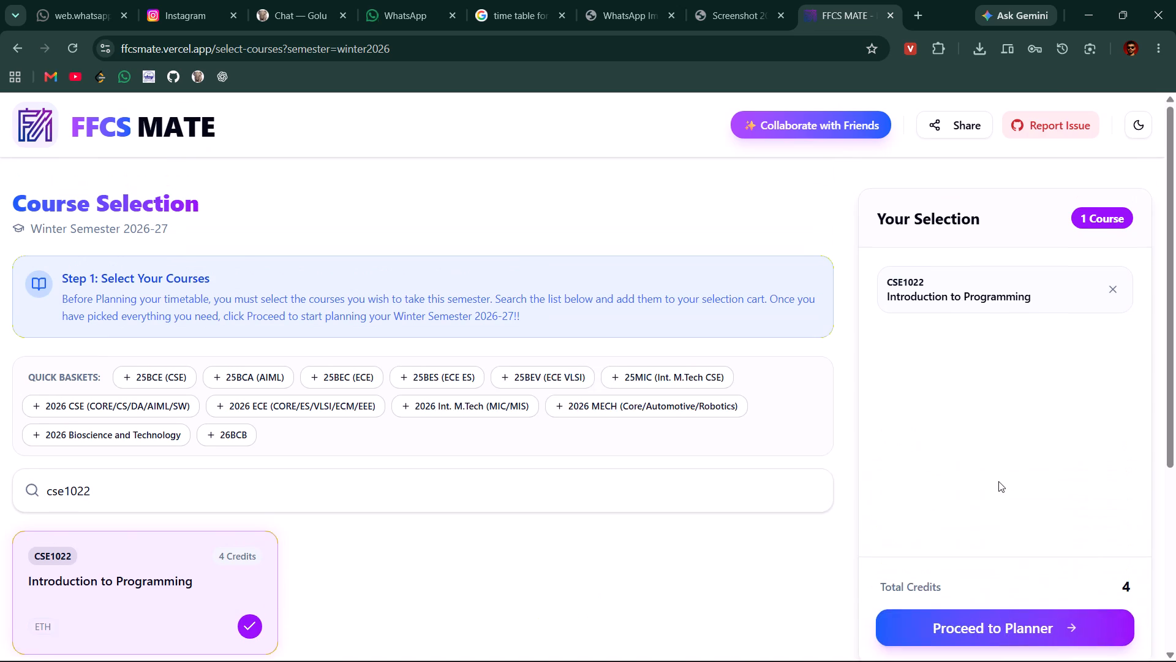
pyautogui.scroll(-1, 1001, 495)
pyautogui.click(310, 439)
pyautogui.press('BackSpace')
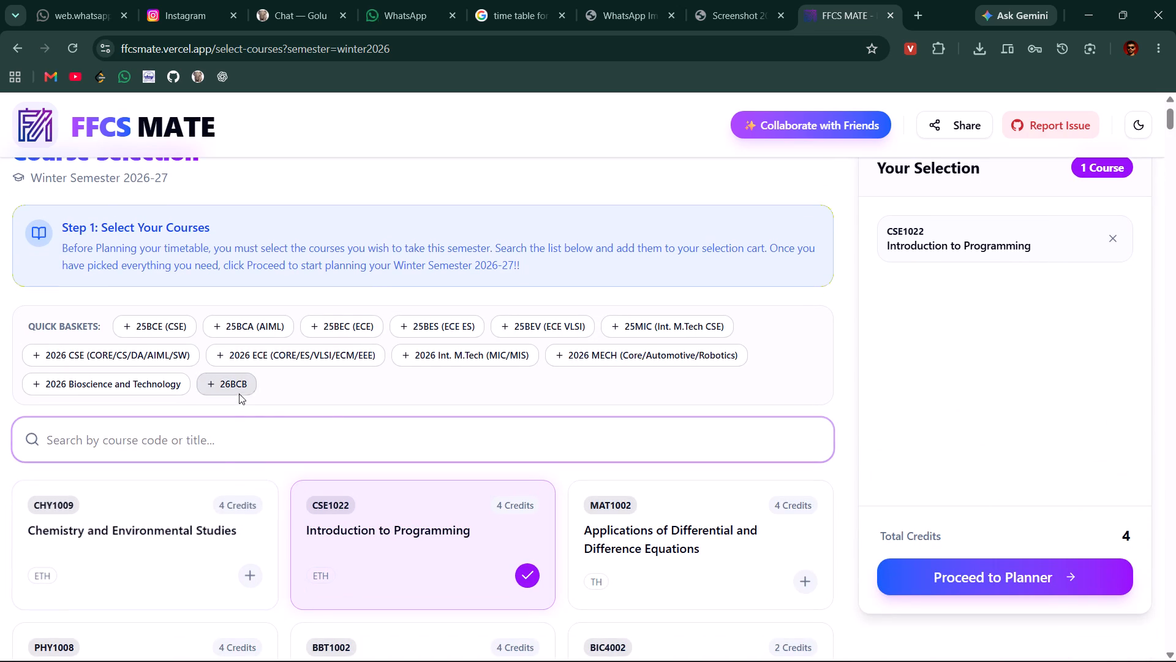
# Search the course list for cse1005 and add CSE1005 Software Engineering to the selection.
pyautogui.click(268, 434)
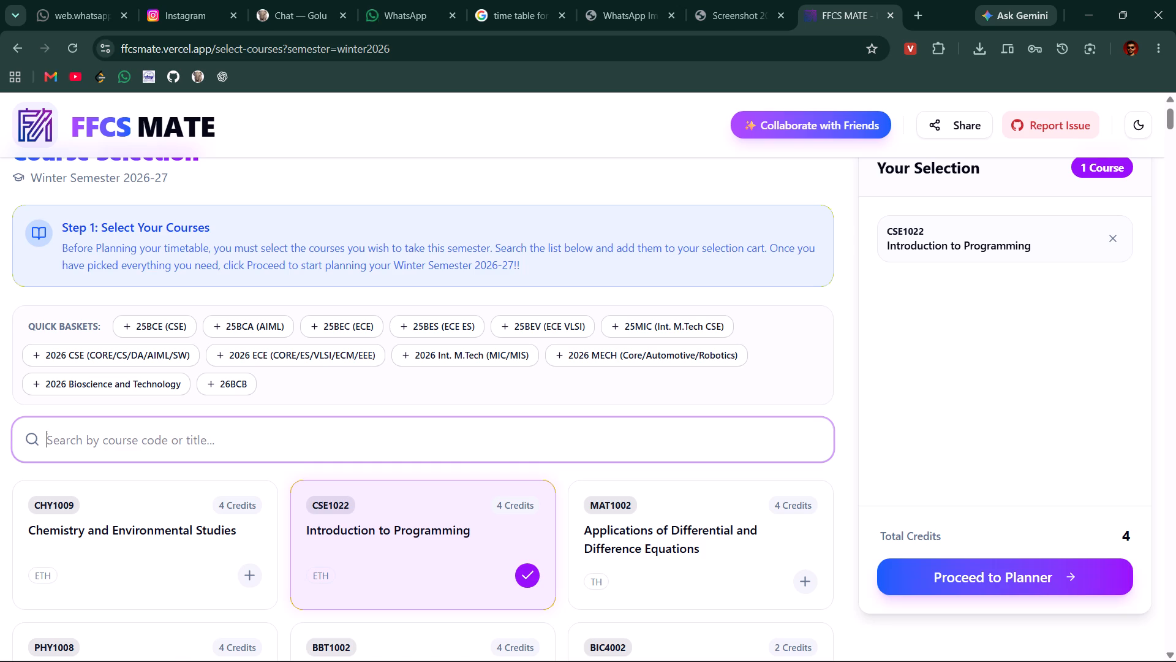
pyautogui.write('cse1005')
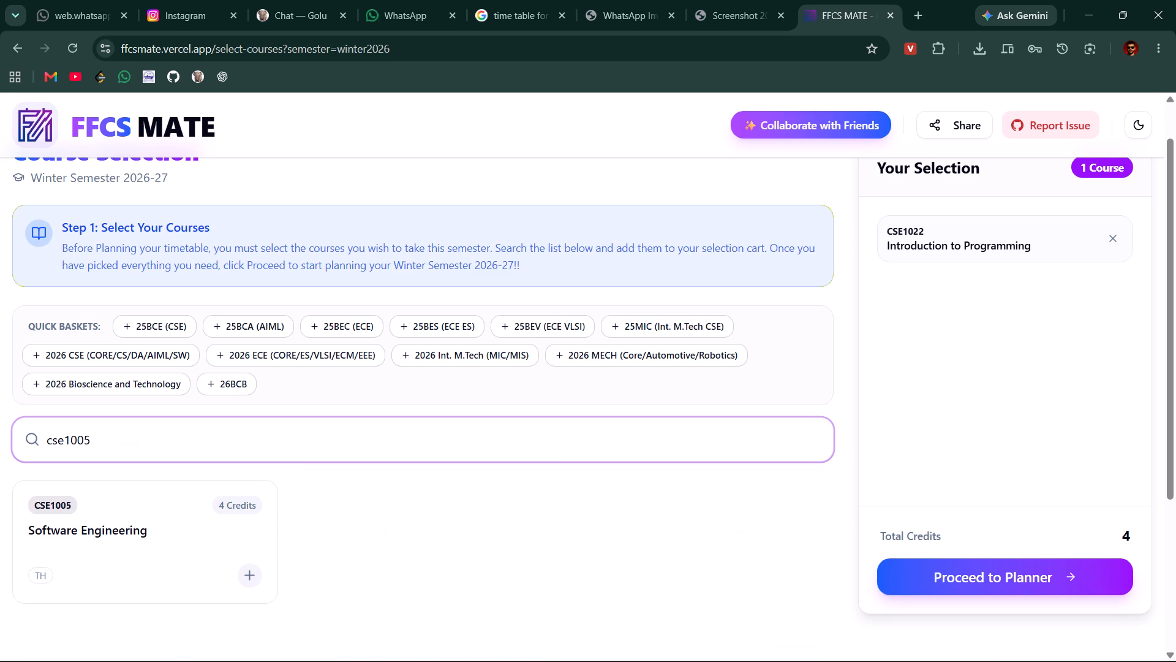
pyautogui.click(252, 577)
# Search the course list for cse2007 and add CSE2007 Database Management Systems to the selection.
pyautogui.click(236, 447)
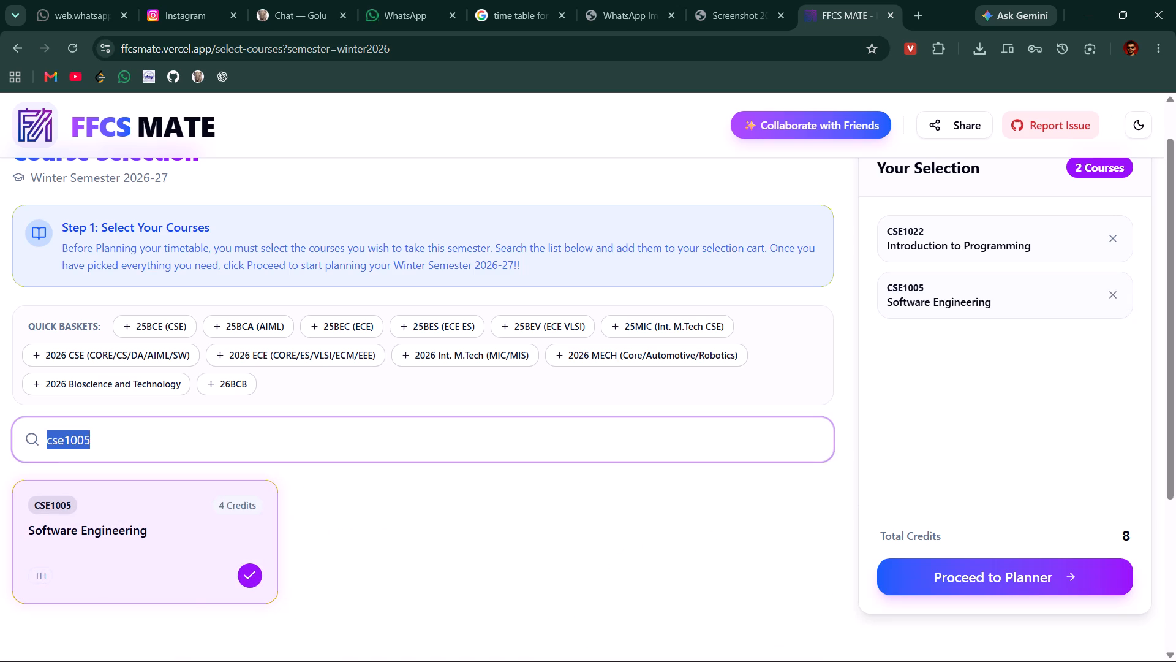
pyautogui.press('BackSpace')
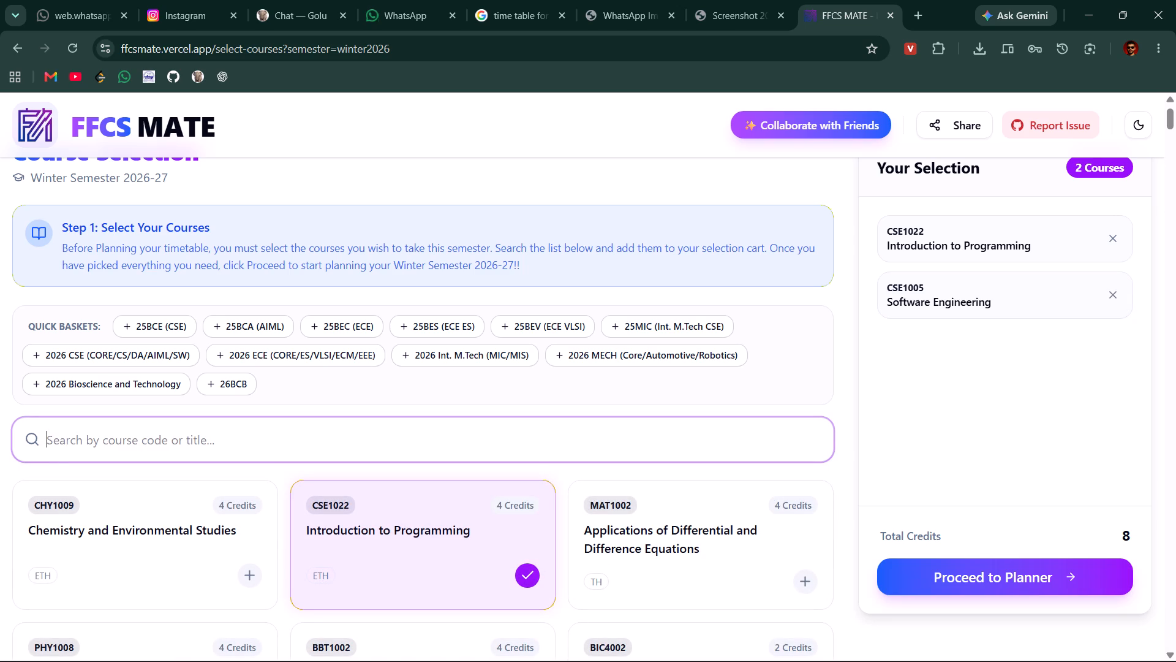
pyautogui.write('cse2007')
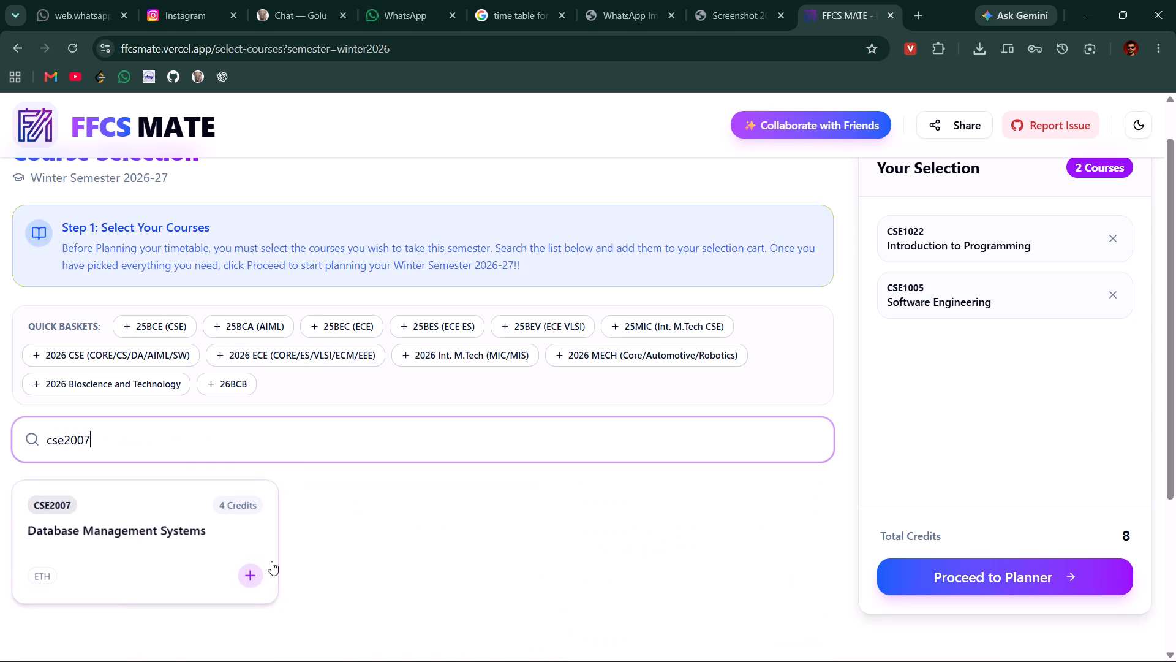
pyautogui.click(258, 576)
# Search the course list for cse2008 and add CSE2008 Operating Systems to the selection.
pyautogui.click(246, 443)
pyautogui.press('BackSpace')
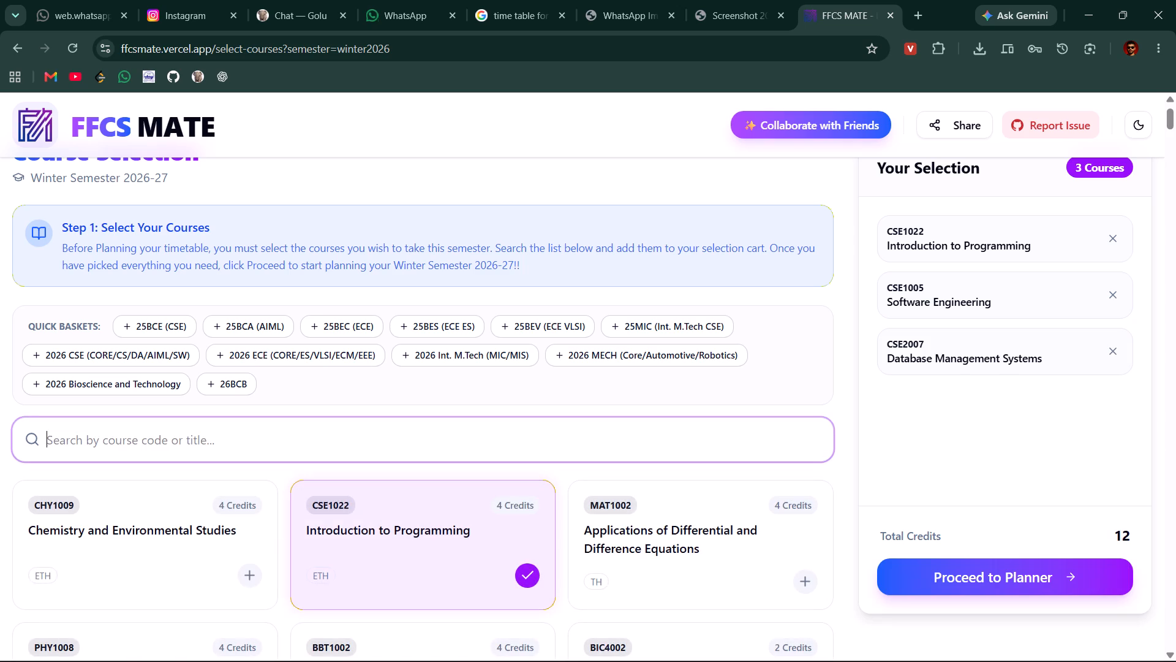
pyautogui.write('cse')
pyautogui.write('200')
pyautogui.press('8')
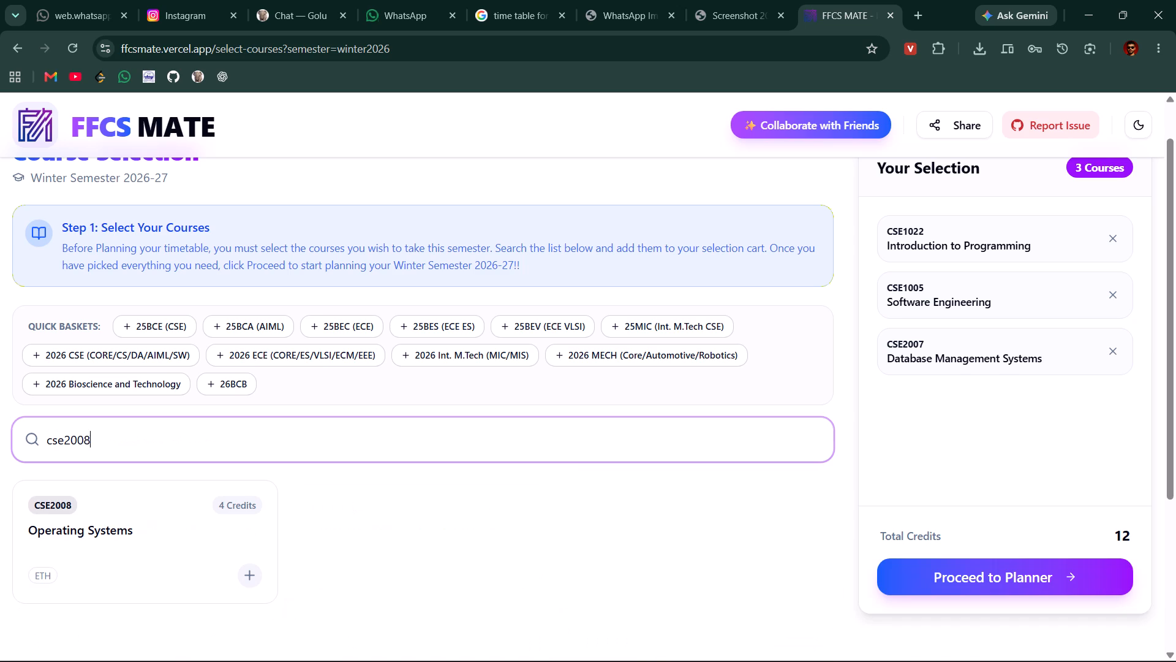
pyautogui.click(247, 578)
# Search the course list for cse1006 and add CSE1006 Foundations for Data Analytics to the selection.
pyautogui.click(215, 444)
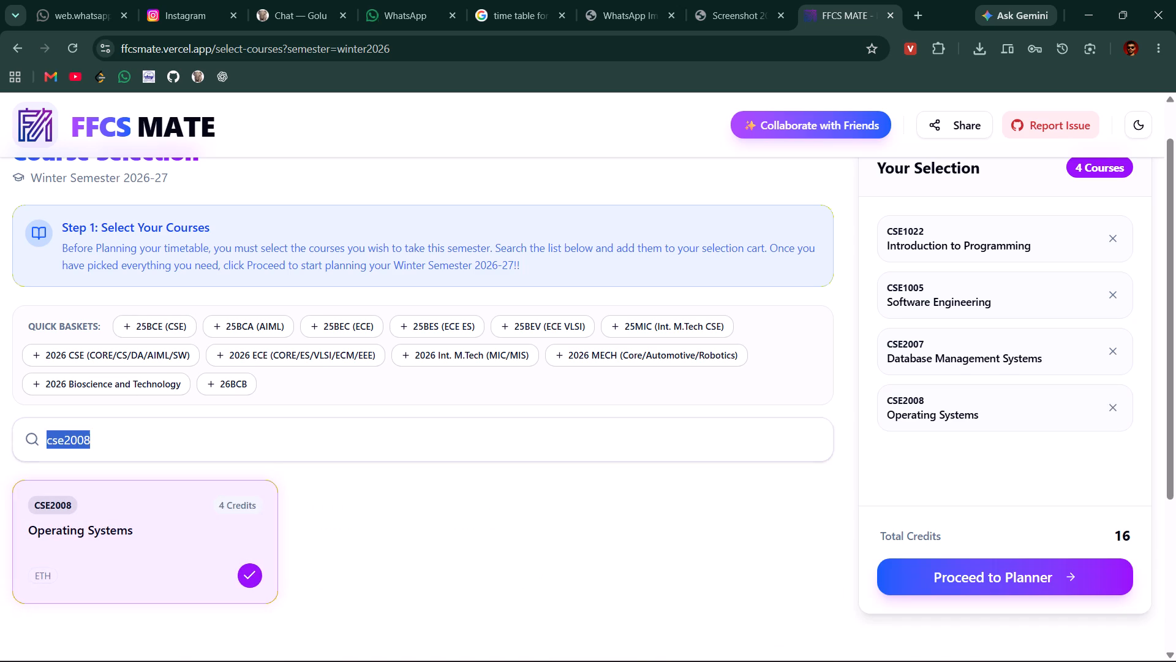
pyautogui.press('BackSpace')
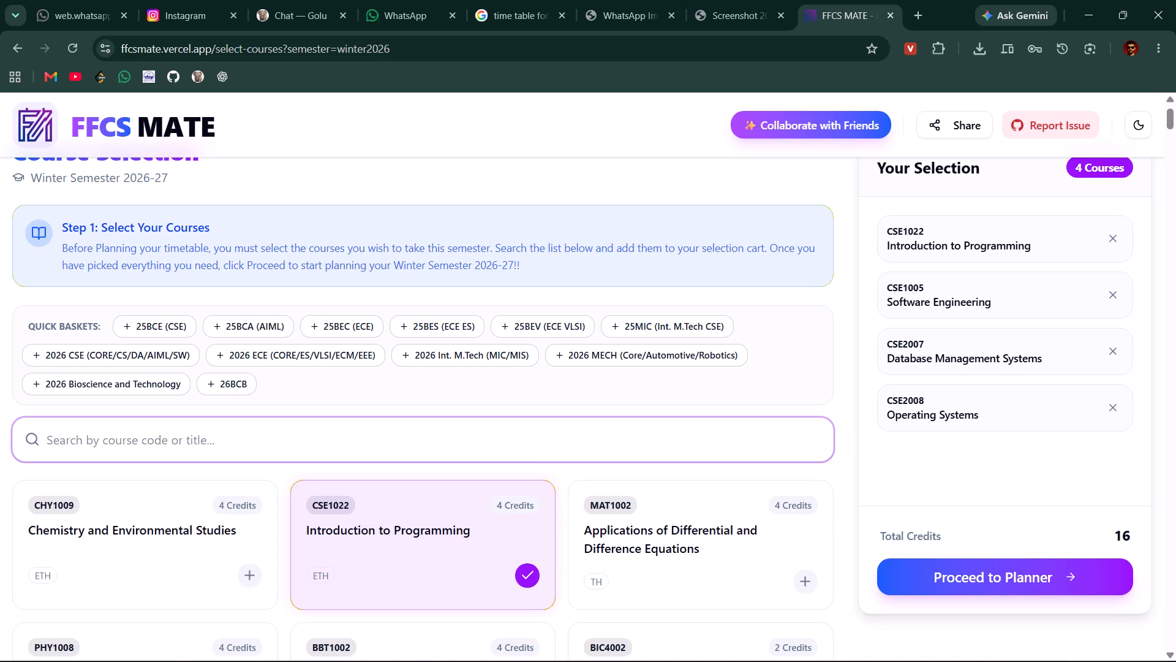
pyautogui.write('cse1006')
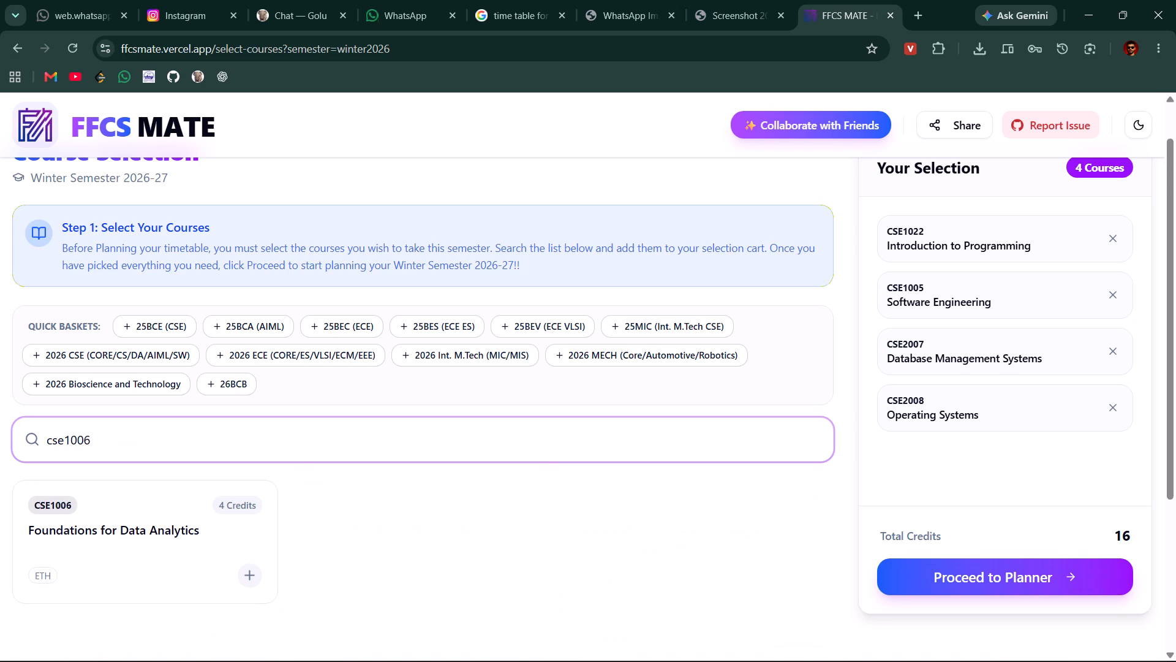
pyautogui.click(238, 565)
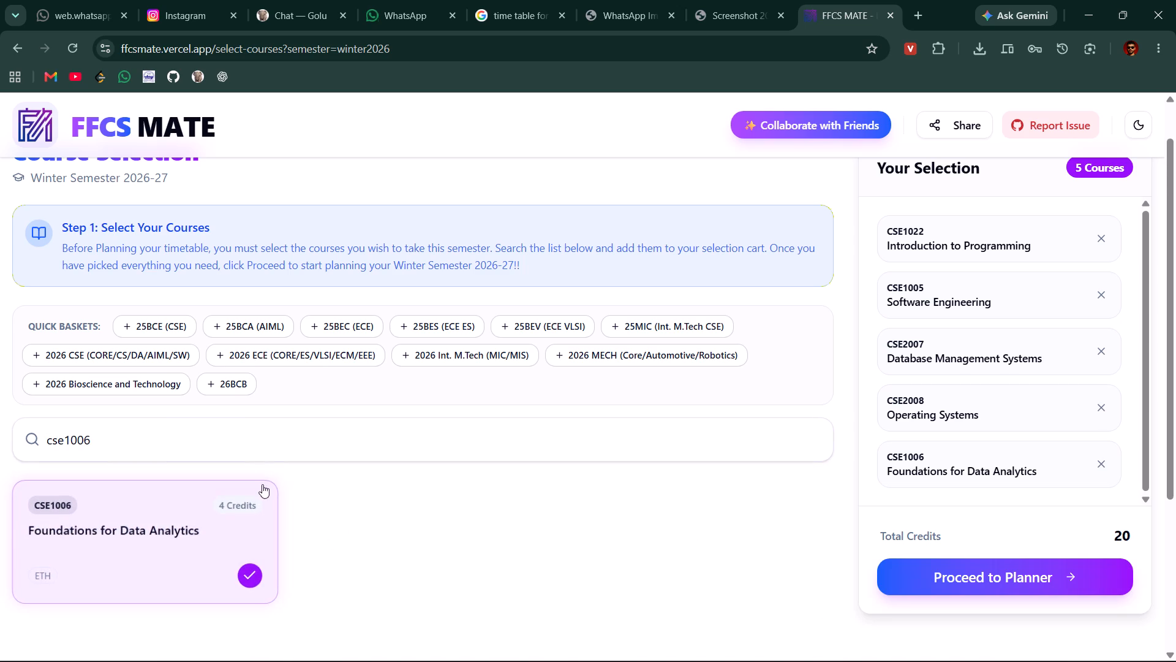
# Search the course list for sts20 and add STS2011 Qualitative and Quantitative Skills Practice - II to the selection.
pyautogui.click(235, 447)
pyautogui.press('BackSpace')
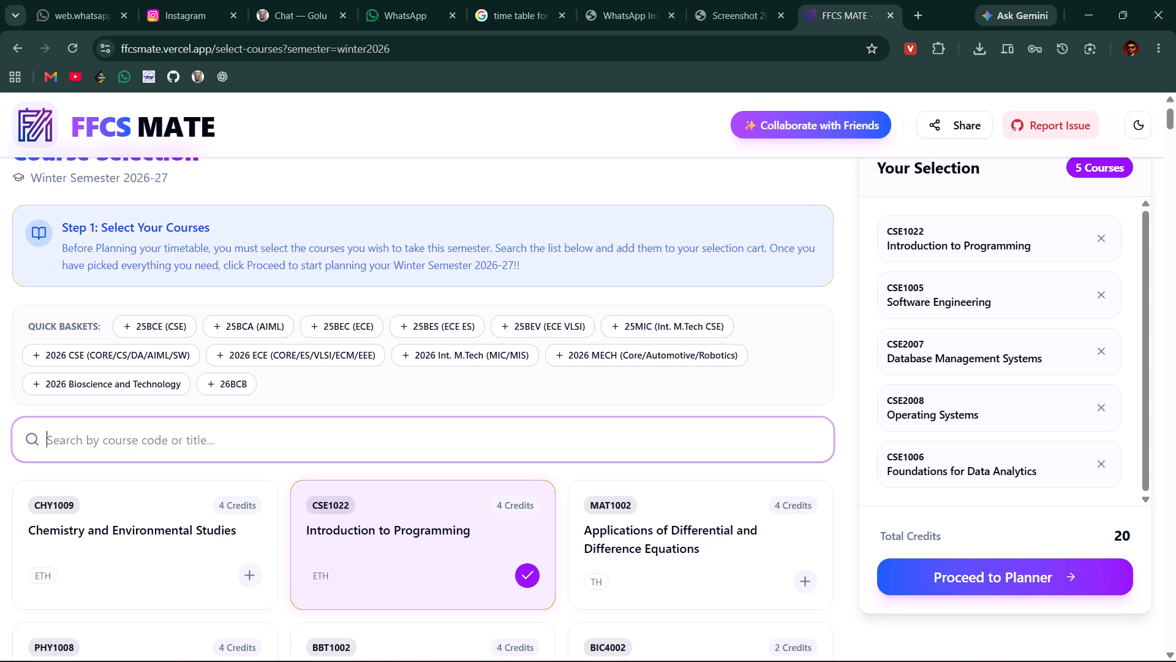
pyautogui.write('sts')
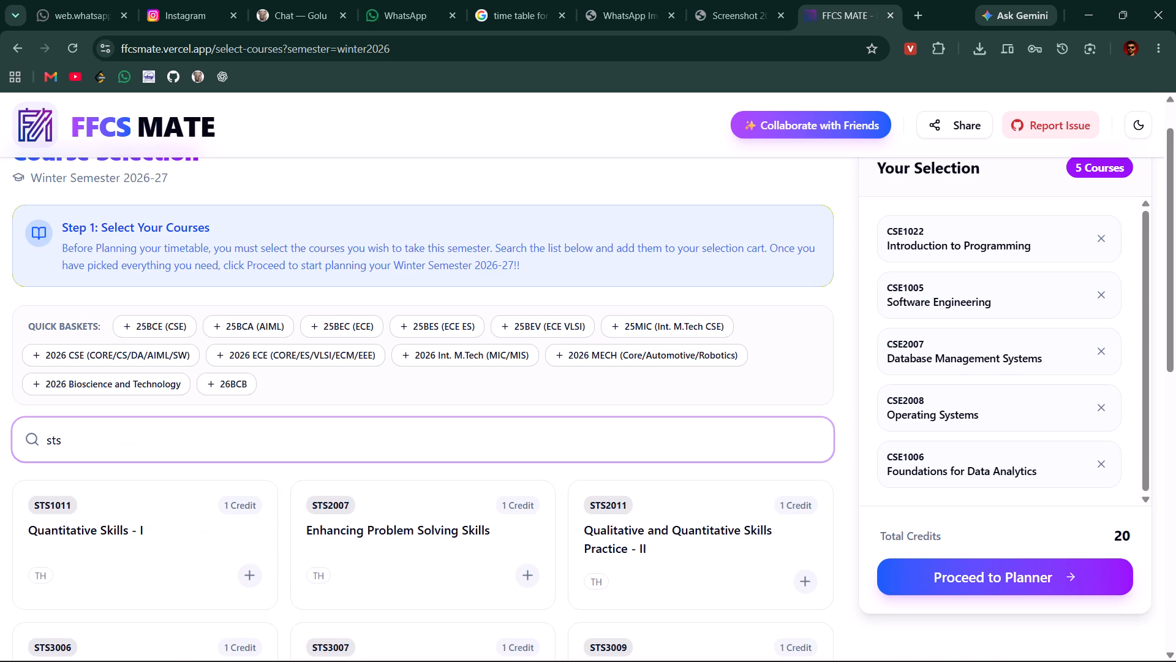
pyautogui.write('20')
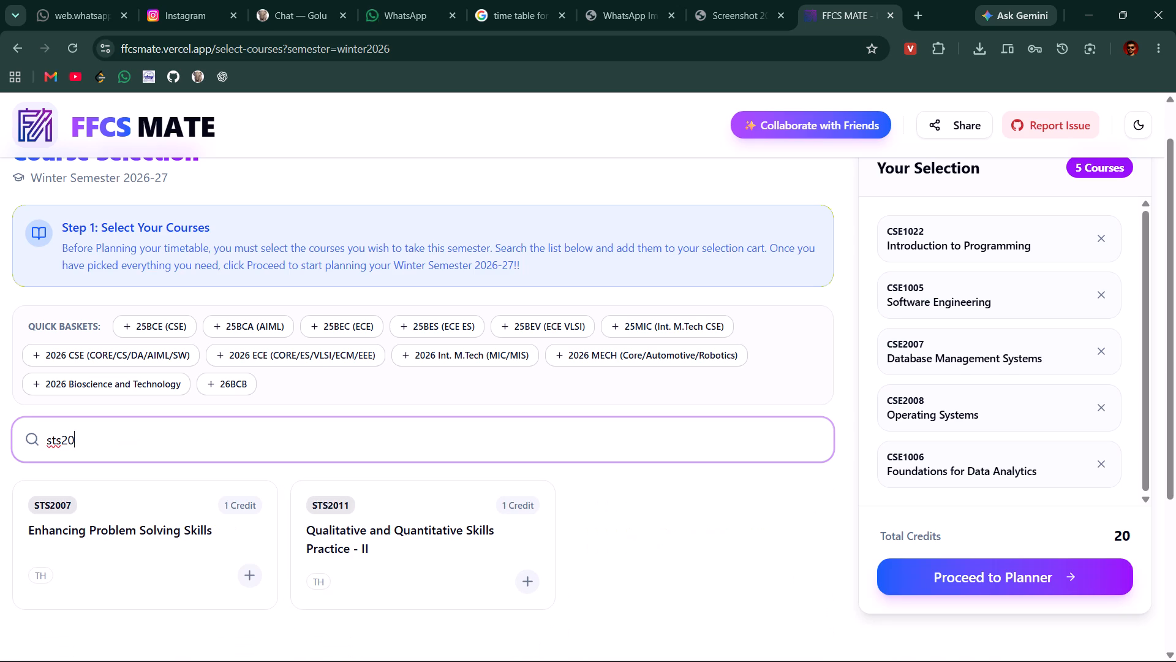
pyautogui.click(525, 588)
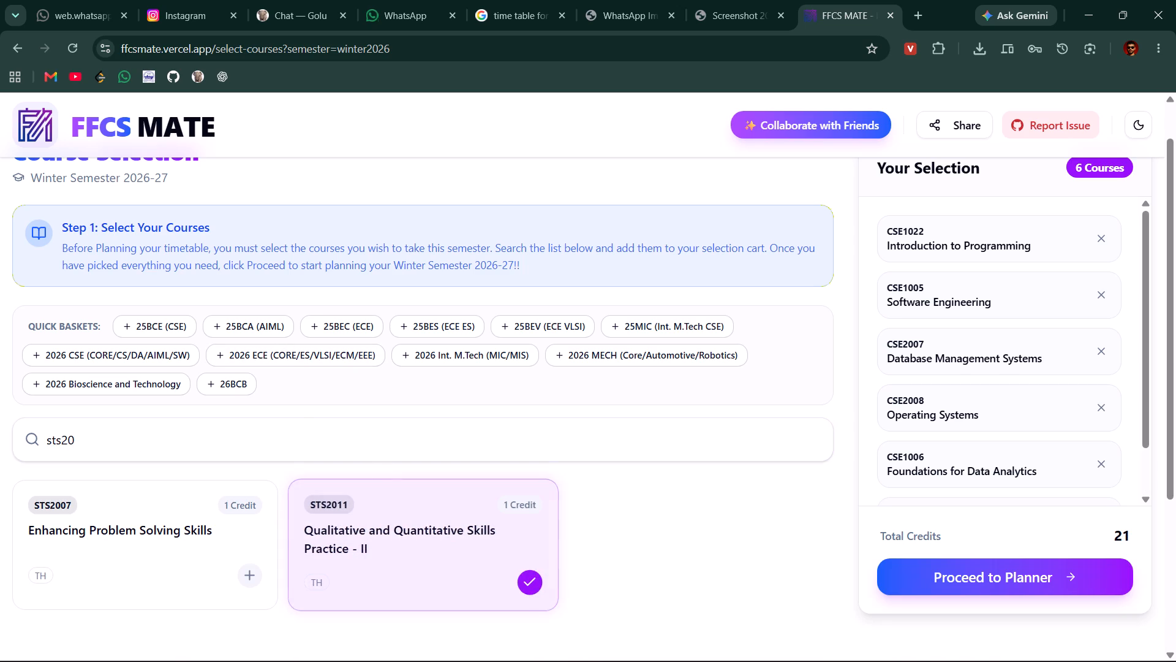
# Search the course list for 1010 and add MAT1010 Probability and Statistics to the selection.
pyautogui.click(310, 428)
pyautogui.press('BackSpace')
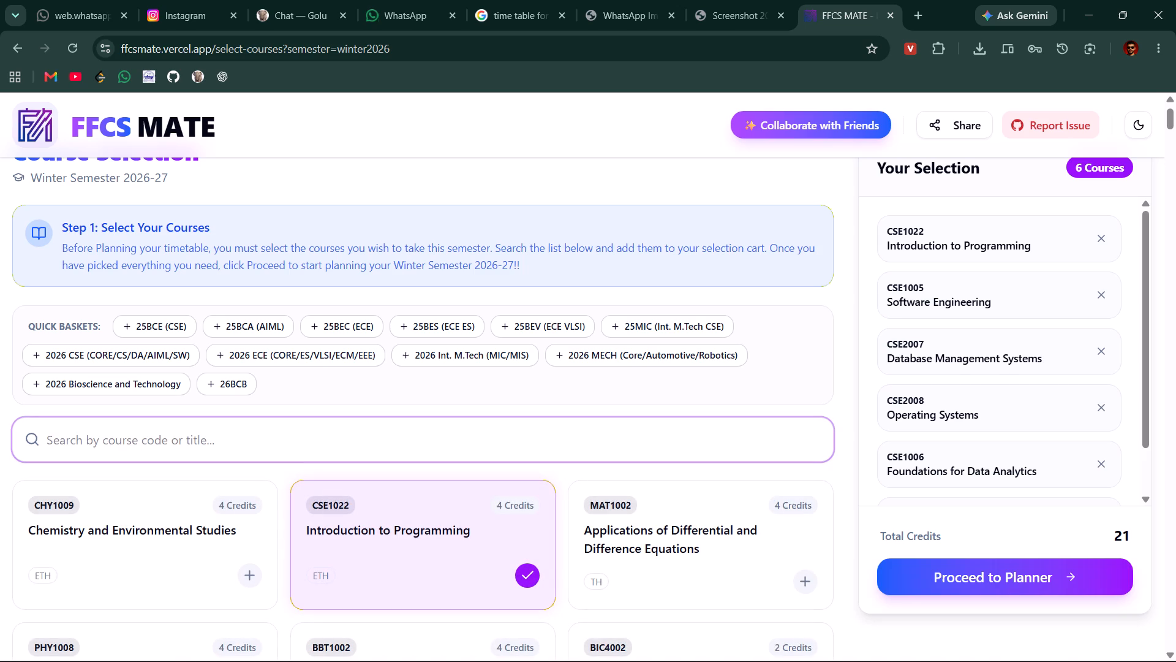
pyautogui.write('mat')
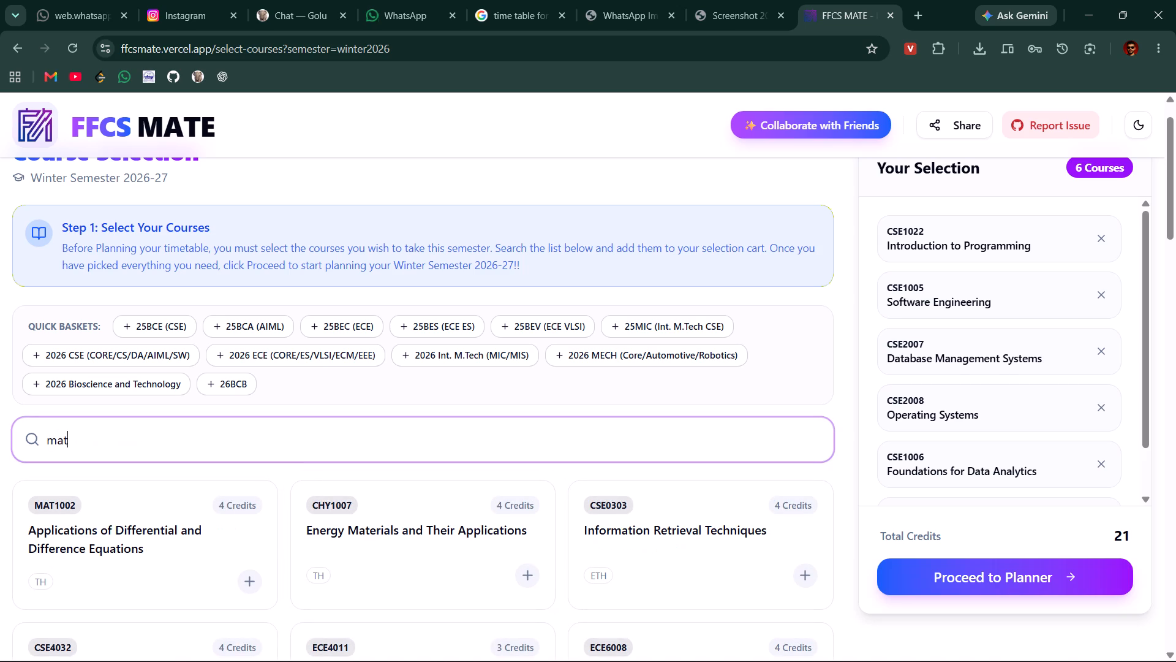
pyautogui.press('BackSpace')
pyautogui.press('BackSpace')
pyautogui.press('BackSpace')
pyautogui.write('1010')
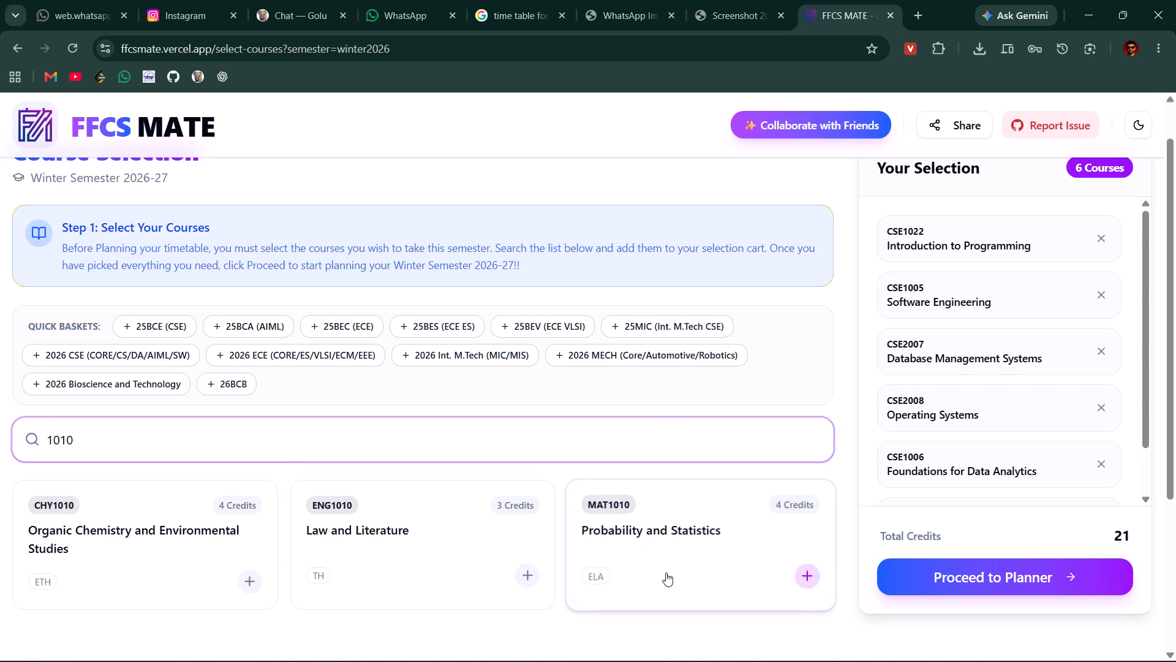
pyautogui.click(661, 572)
# Proceed to the planner with the selected courses.
pyautogui.click(953, 590)
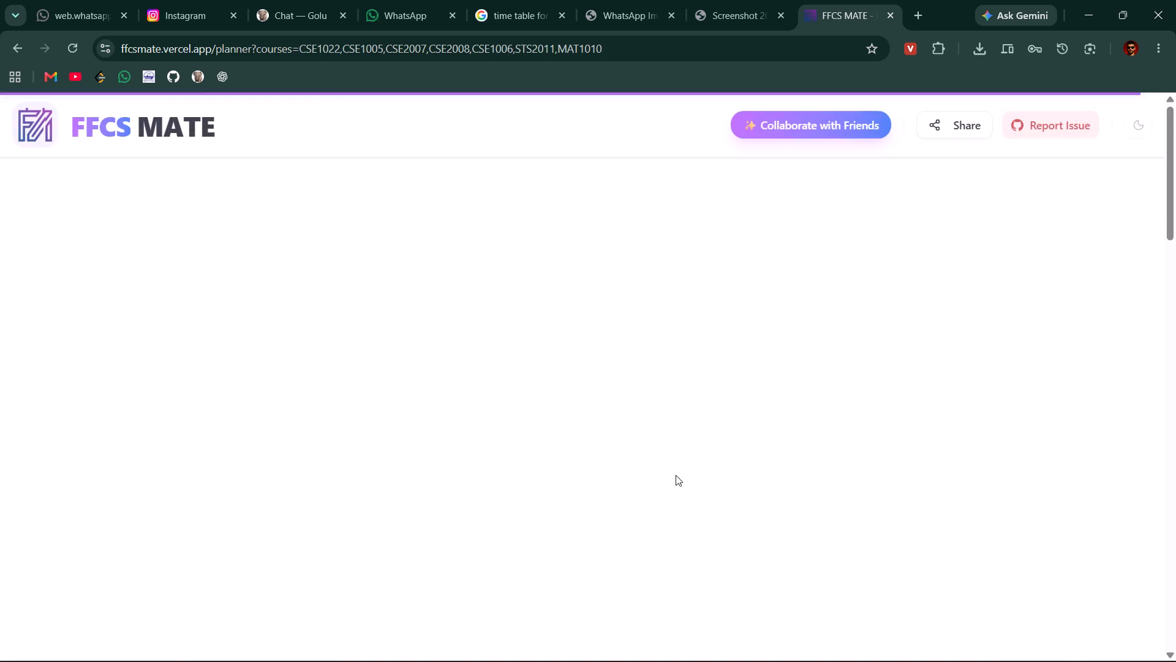
pyautogui.scroll(-12, 499, 432)
pyautogui.scroll(2, 580, 429)
pyautogui.scroll(-7, 580, 430)
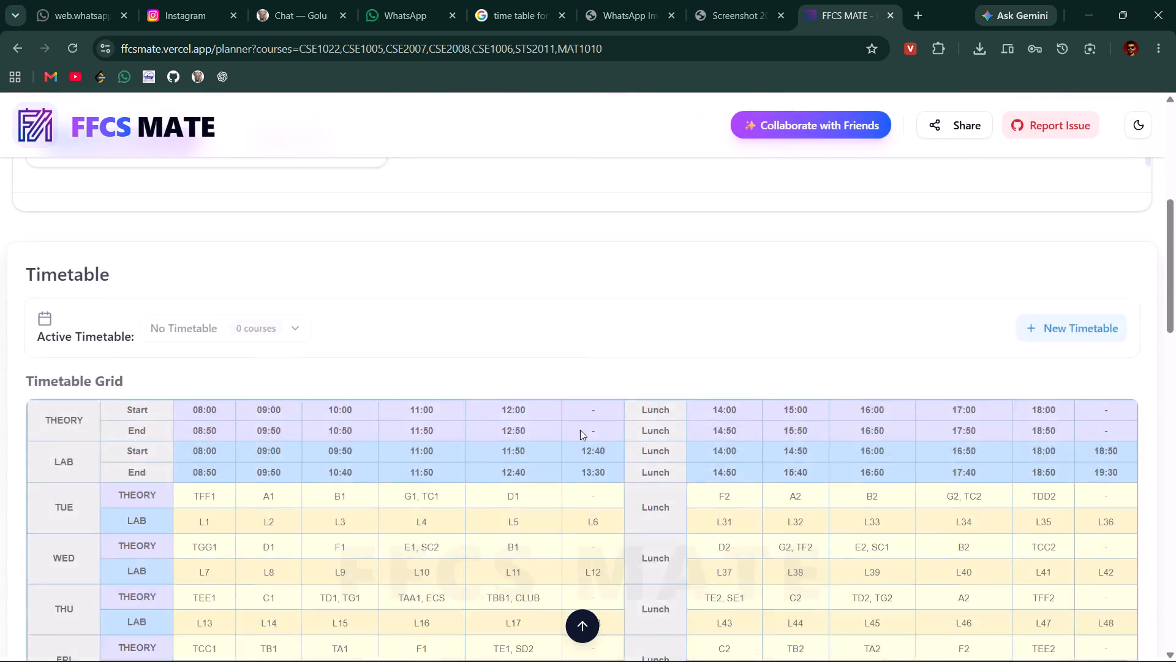
pyautogui.scroll(-5, 579, 428)
pyautogui.scroll(17, 579, 428)
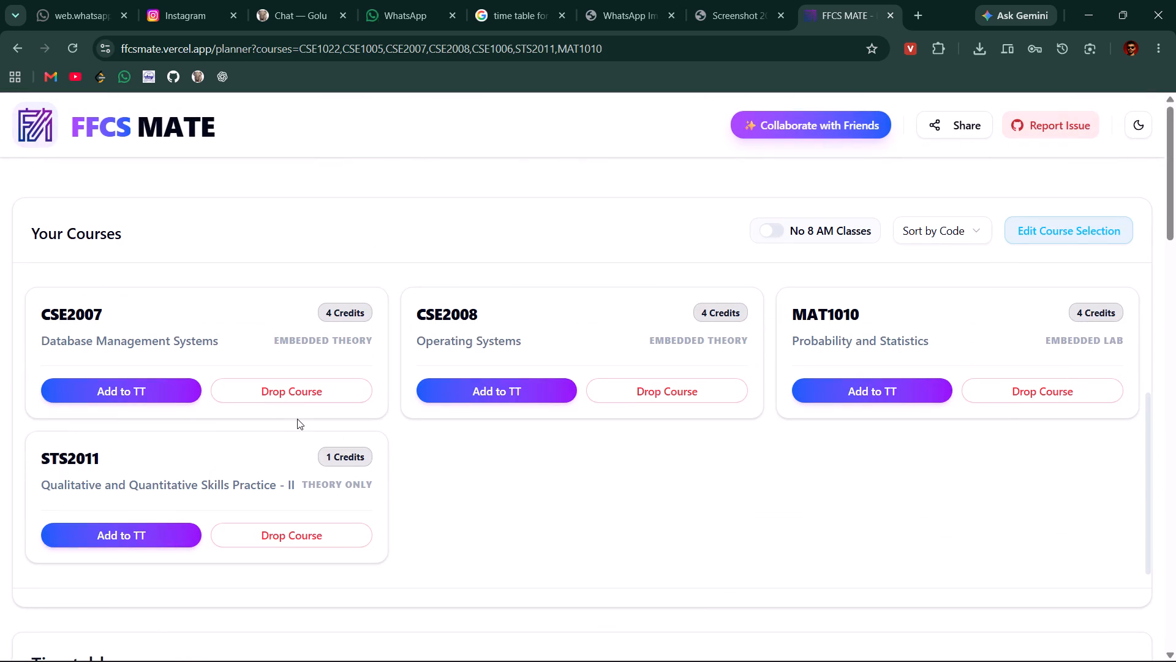
# Examine the theory and lab slots, faculty and venues offered for CSE2007 Database Management Systems, and close the list.
pyautogui.click(141, 392)
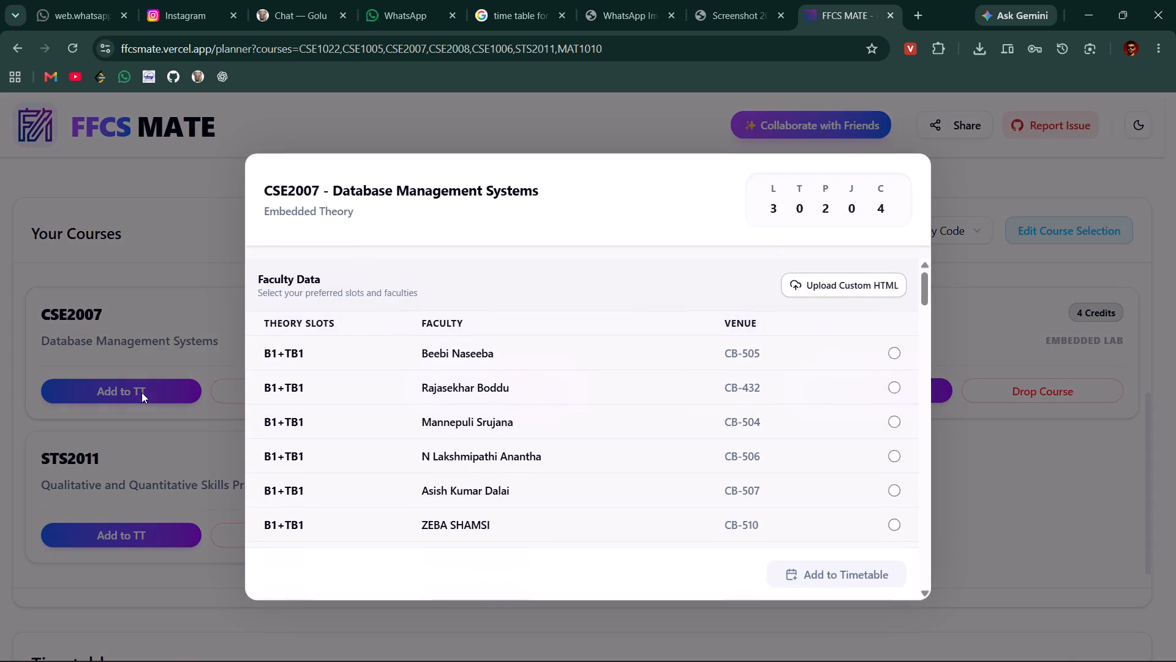
pyautogui.click(156, 427)
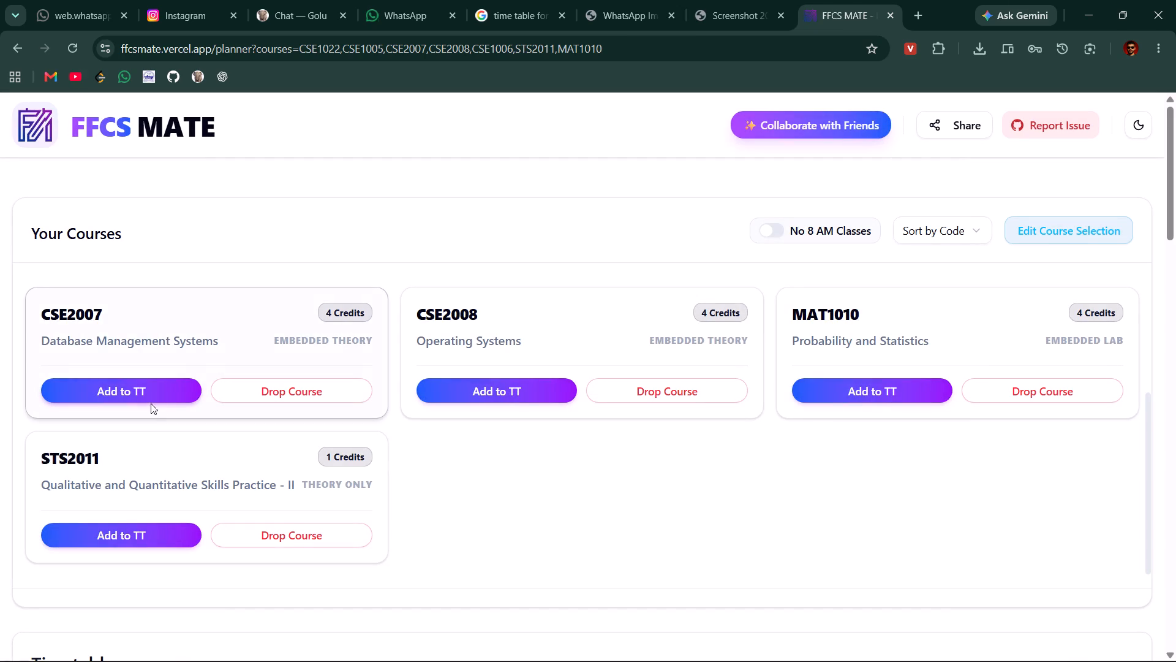
pyautogui.click(148, 397)
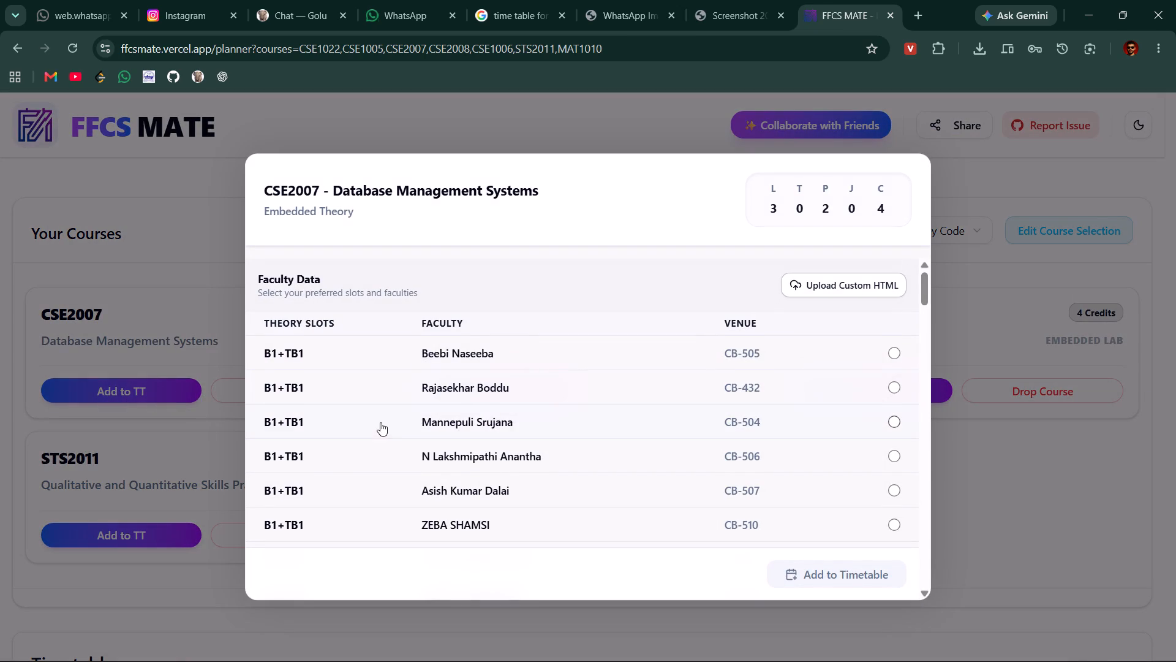
pyautogui.scroll(-15, 380, 414)
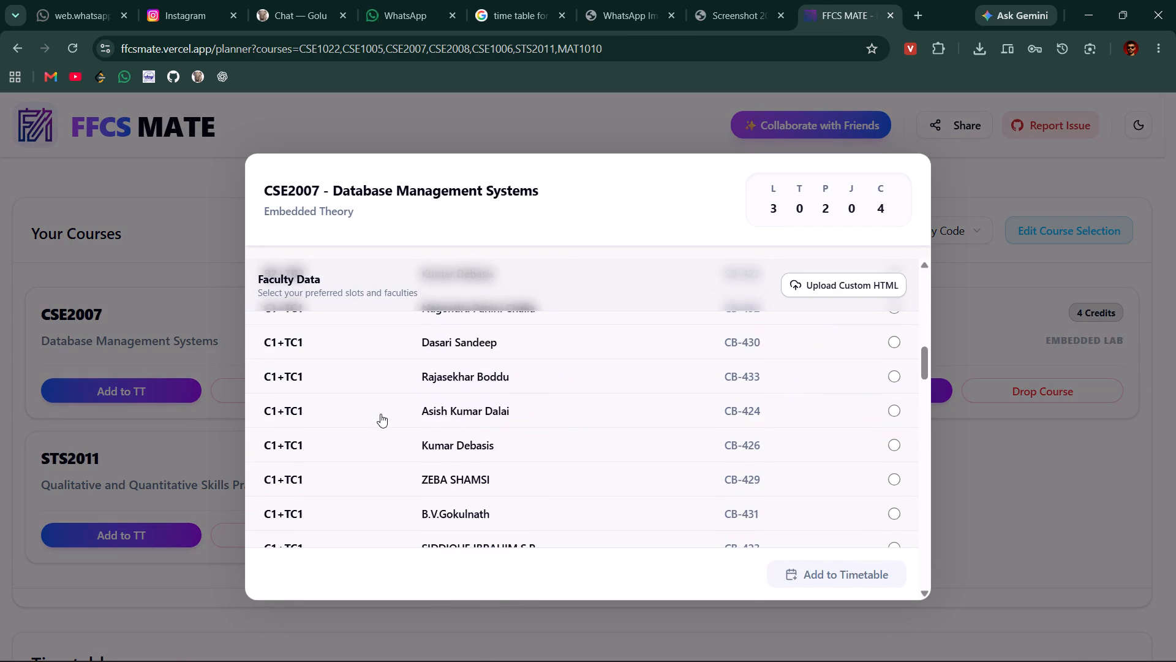
pyautogui.scroll(1, 406, 394)
pyautogui.scroll(-20, 406, 395)
pyautogui.scroll(-8, 406, 395)
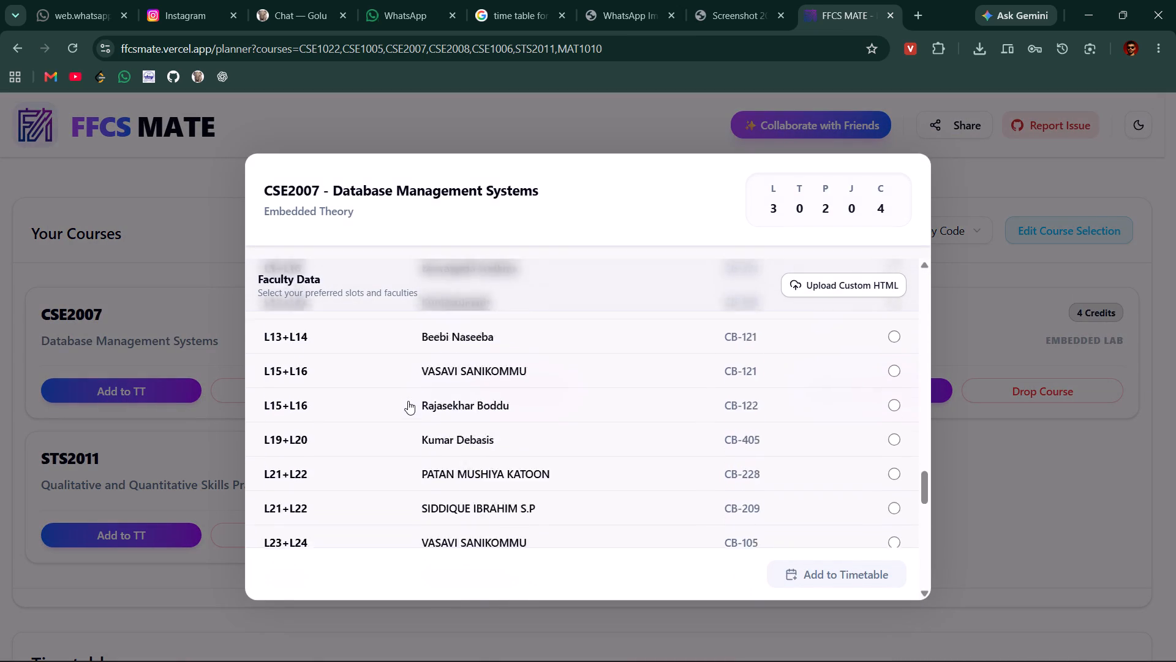
pyautogui.scroll(-19, 408, 404)
pyautogui.scroll(-15, 409, 407)
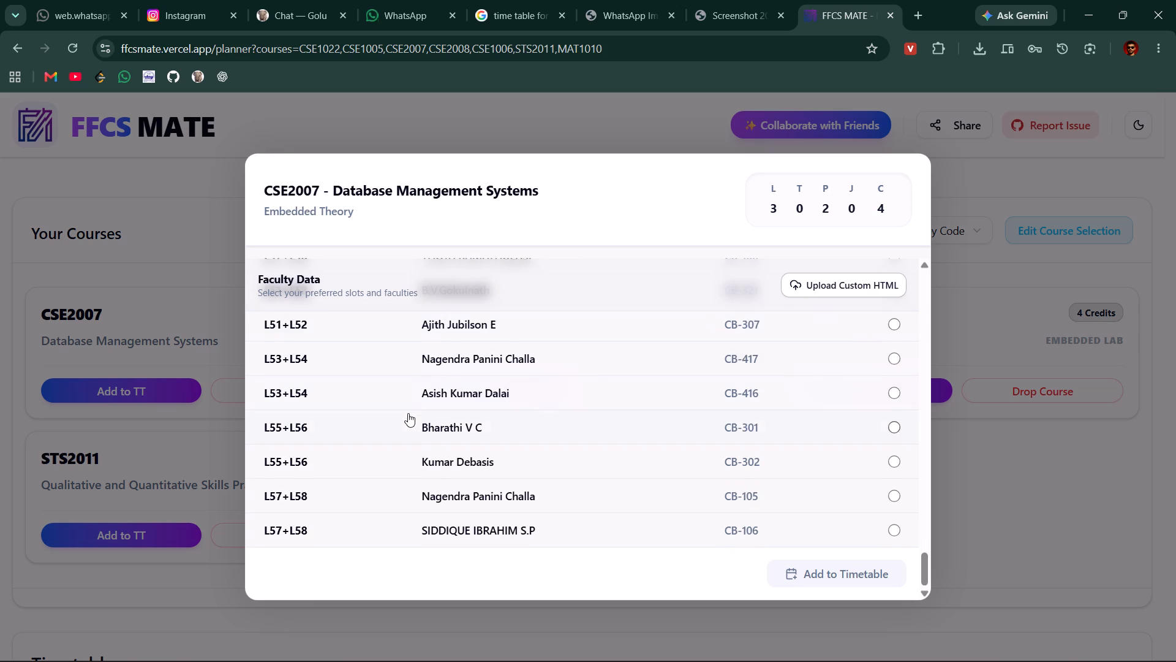
pyautogui.scroll(20, 408, 413)
pyautogui.scroll(20, 408, 413)
pyautogui.scroll(12, 408, 413)
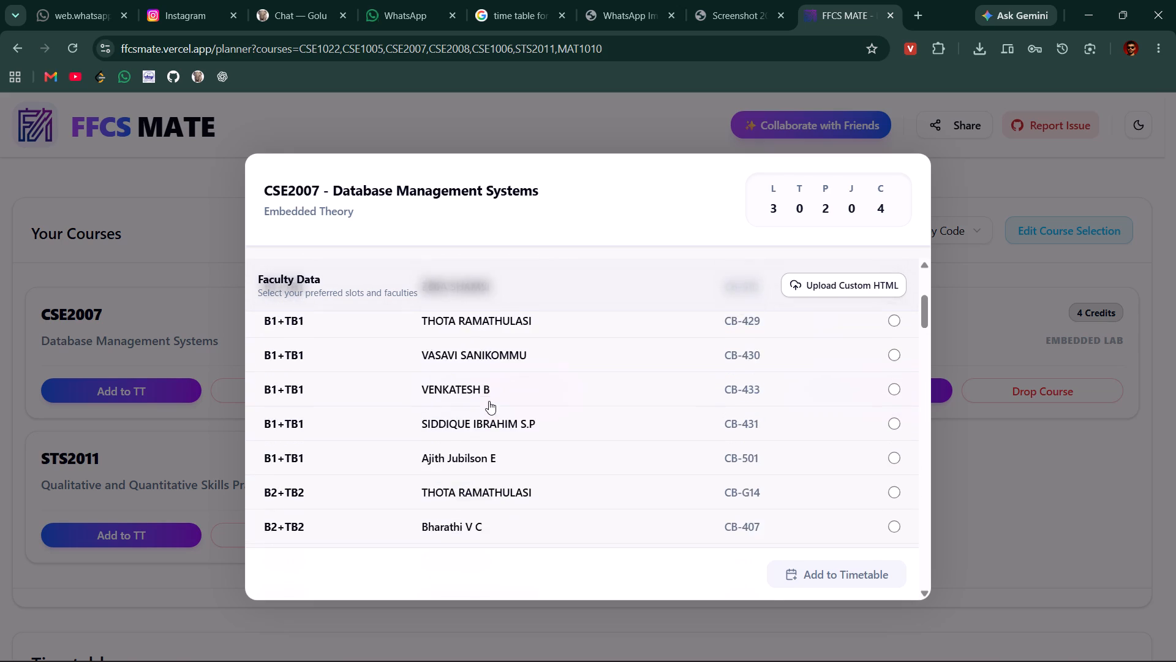
pyautogui.scroll(20, 489, 401)
pyautogui.scroll(3, 489, 401)
pyautogui.click(169, 300)
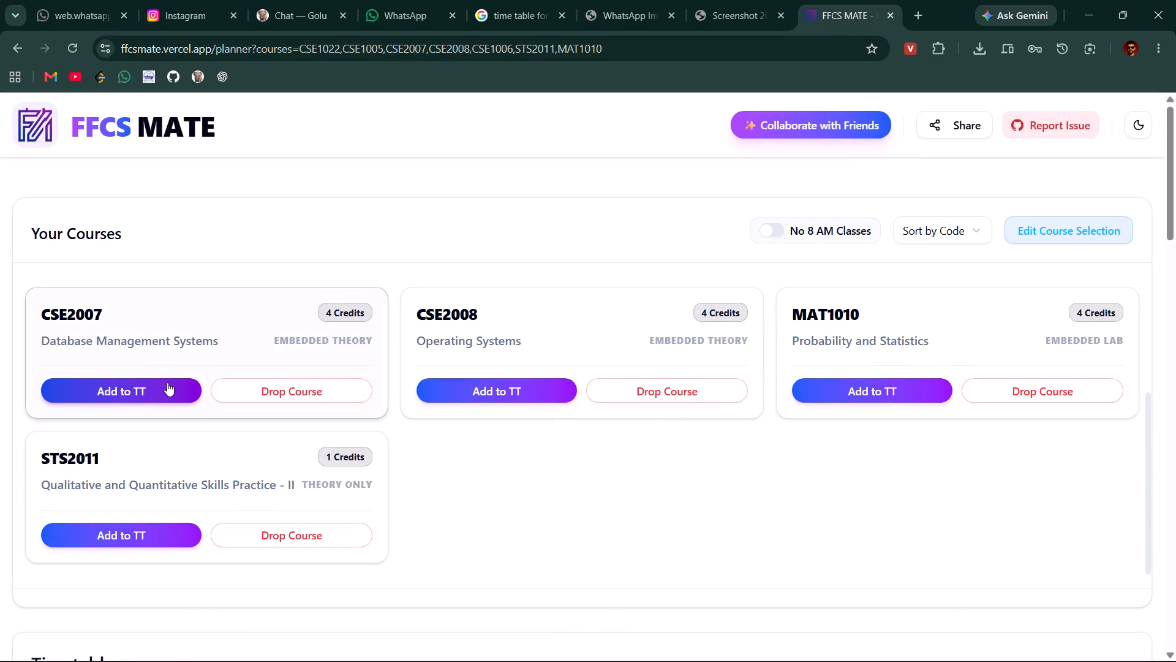
# Open the slot and faculty options for adding CSE2007 Database Management Systems to the timetable.
pyautogui.click(167, 385)
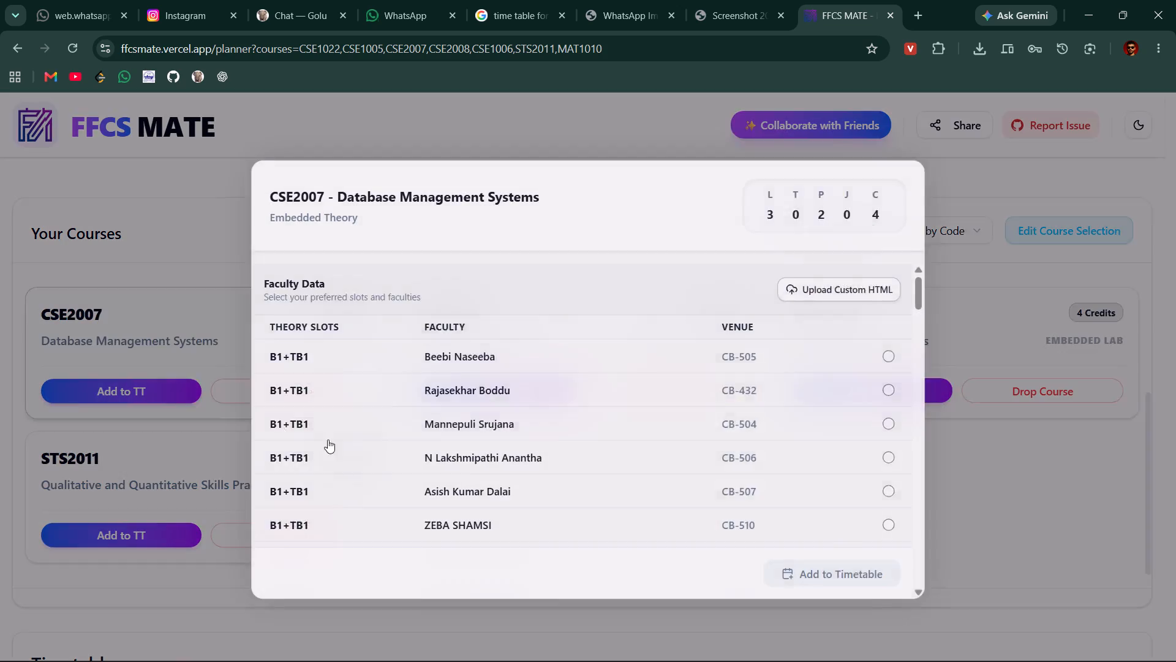
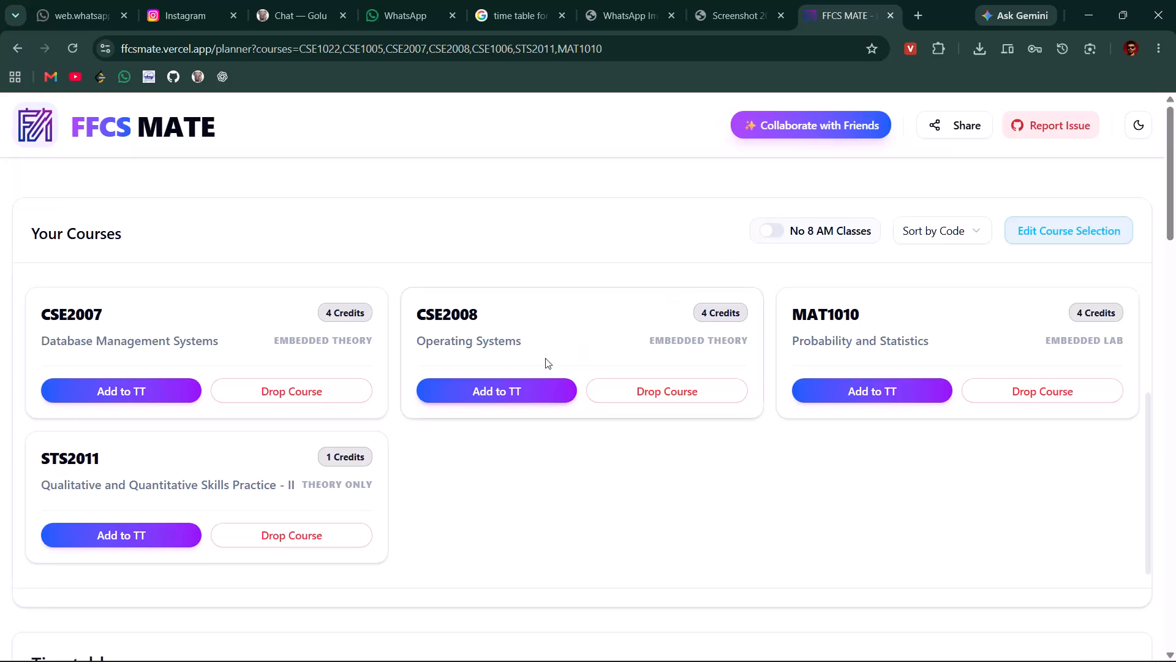
# Open the options for adding CSE2007 Database Management Systems to the timetable and examine its theory slots, faculty and venues.
pyautogui.click(148, 394)
pyautogui.scroll(1, 419, 405)
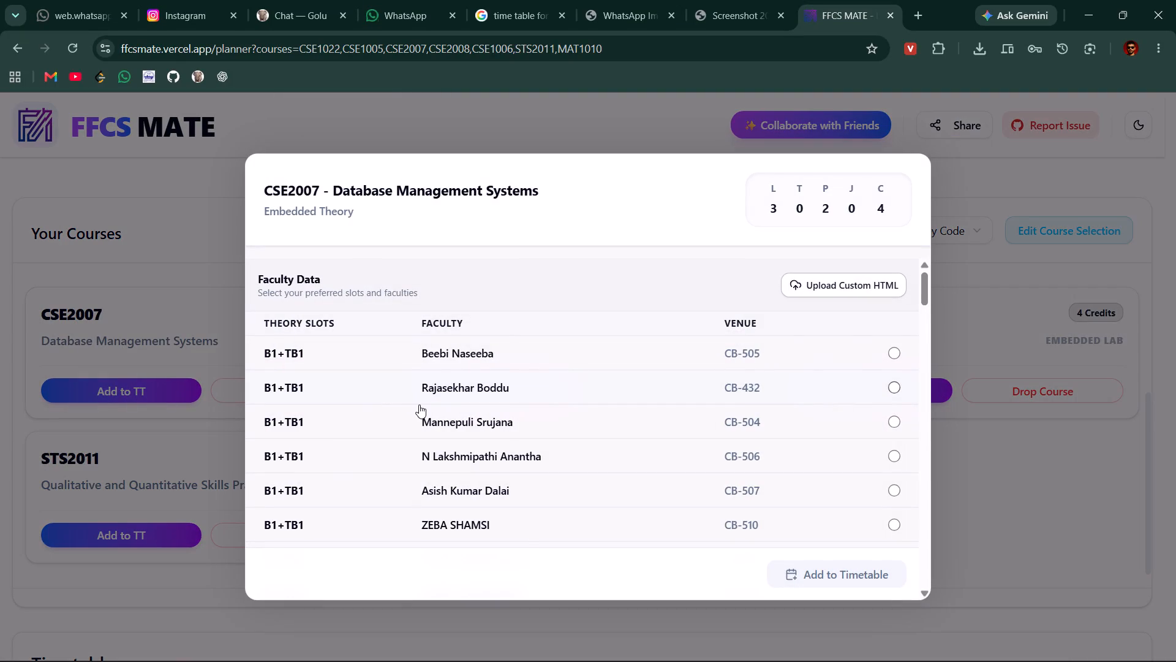
pyautogui.scroll(-13, 419, 407)
pyautogui.scroll(-11, 419, 405)
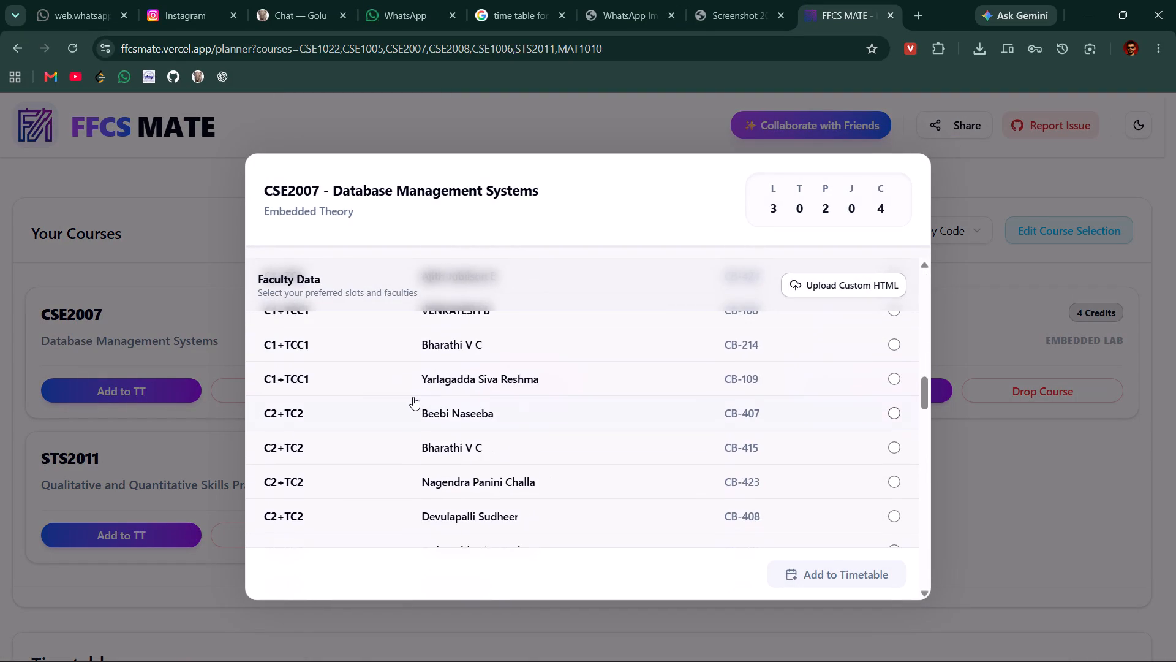
pyautogui.scroll(-4, 413, 397)
pyautogui.scroll(7, 413, 397)
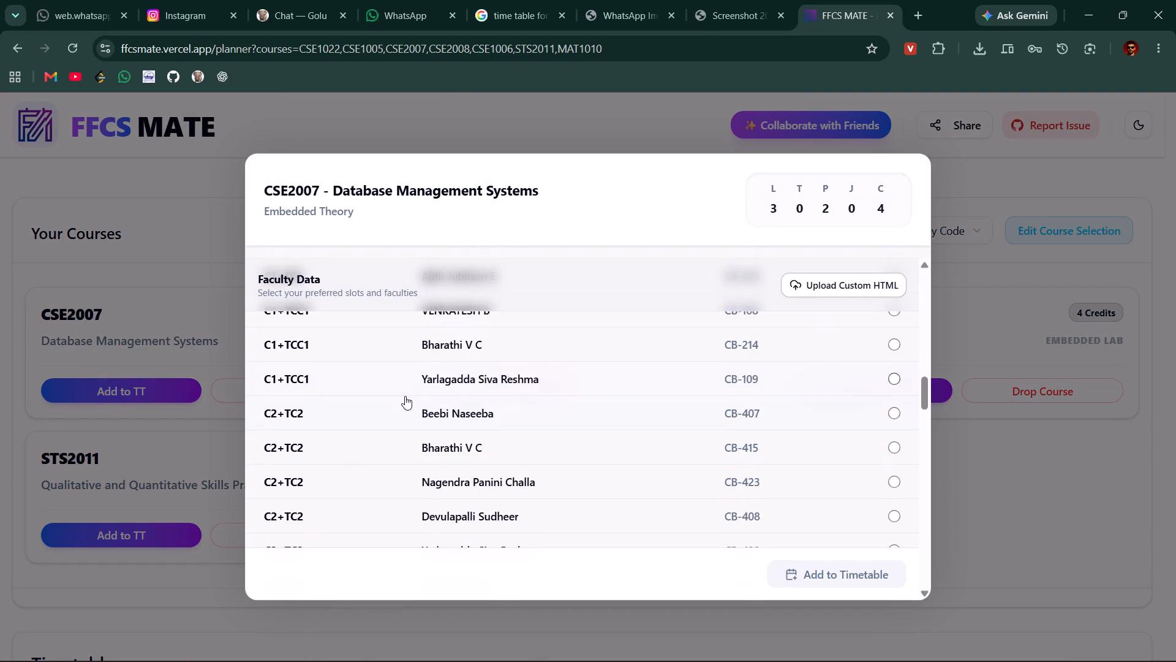
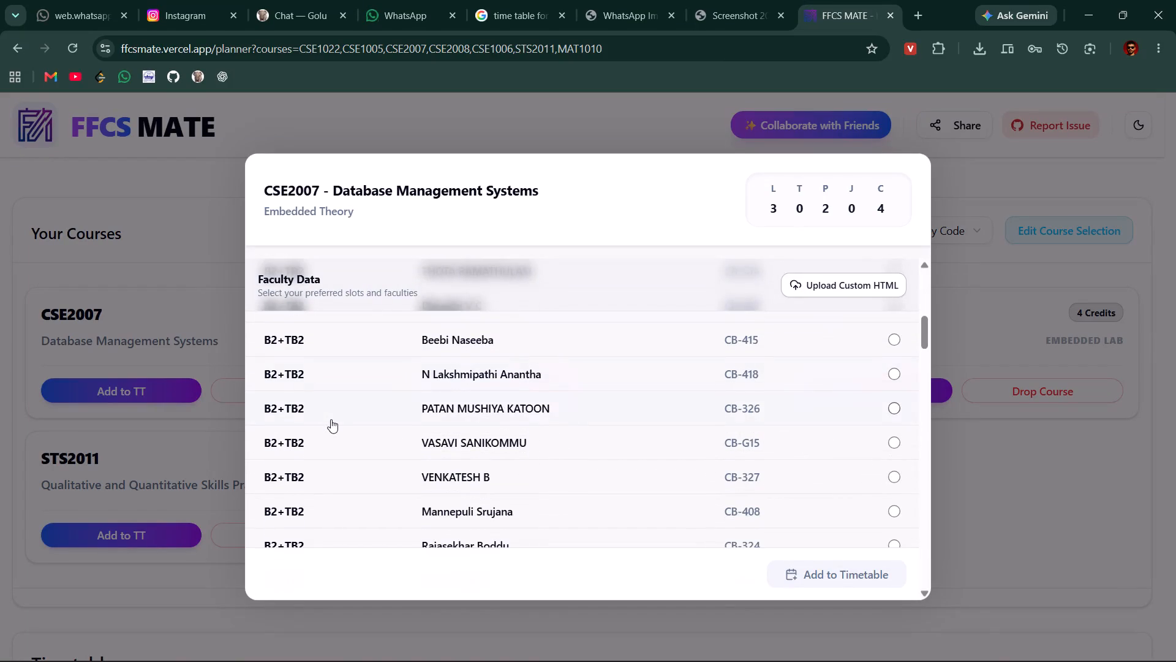
# Examine the B and C theory slots of CSE2007 Database Management Systems with their faculty and venues, then close the course options without choosing any.
pyautogui.scroll(12, 331, 419)
pyautogui.scroll(-7, 330, 419)
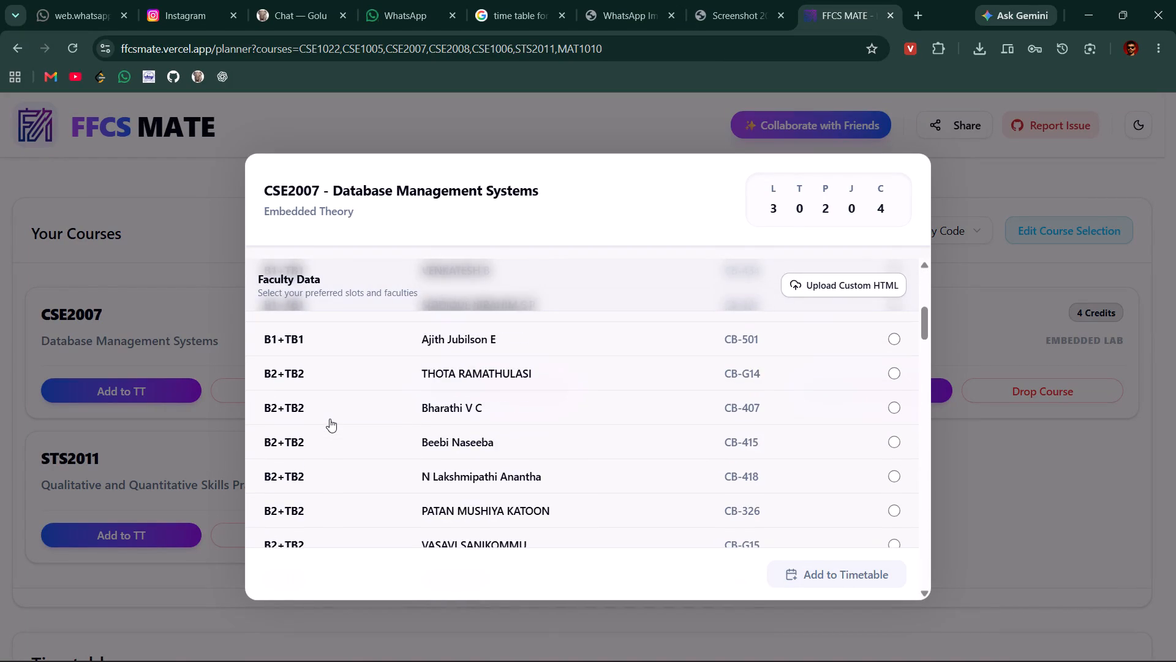
pyautogui.scroll(-11, 330, 419)
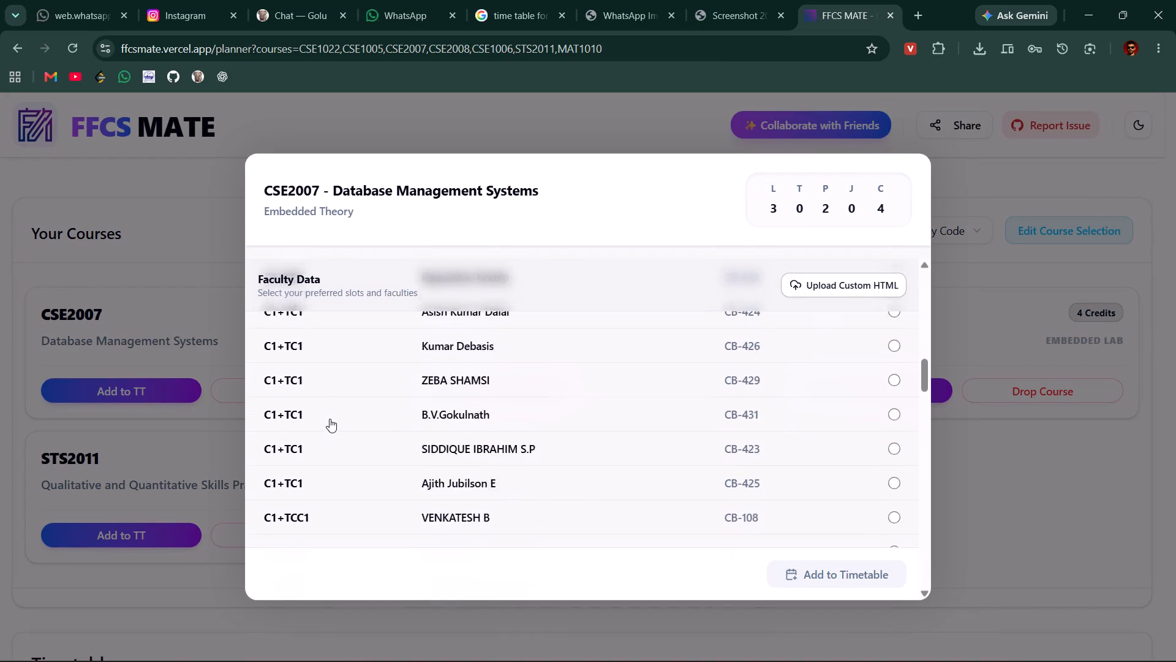
pyautogui.scroll(-1, 330, 419)
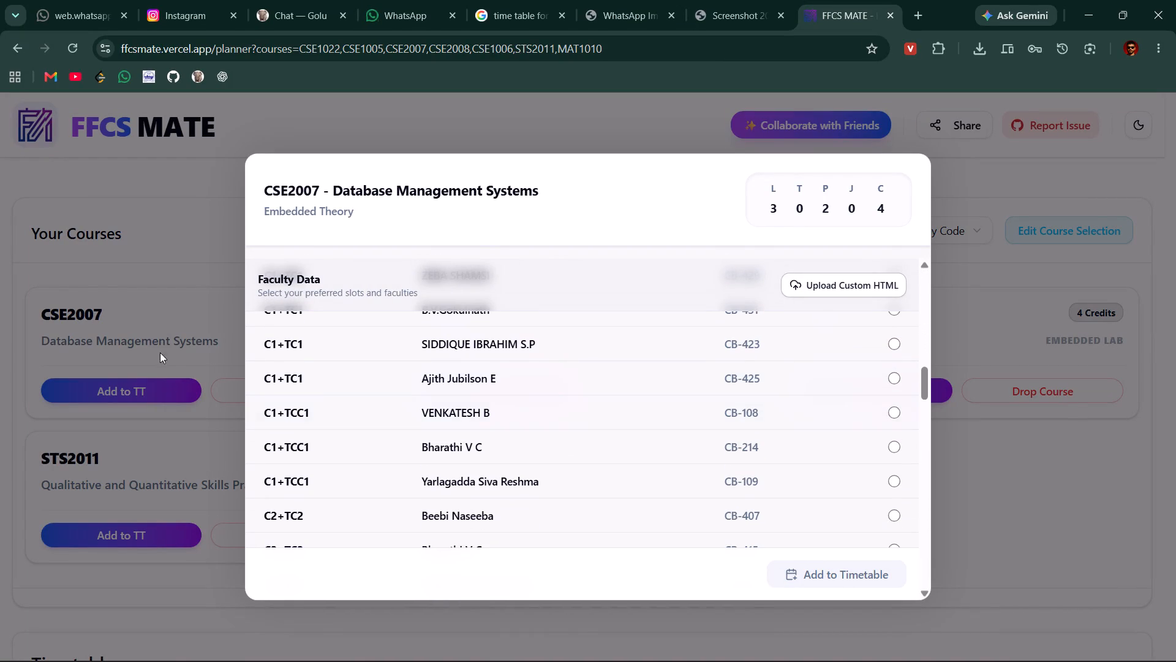
pyautogui.click(152, 323)
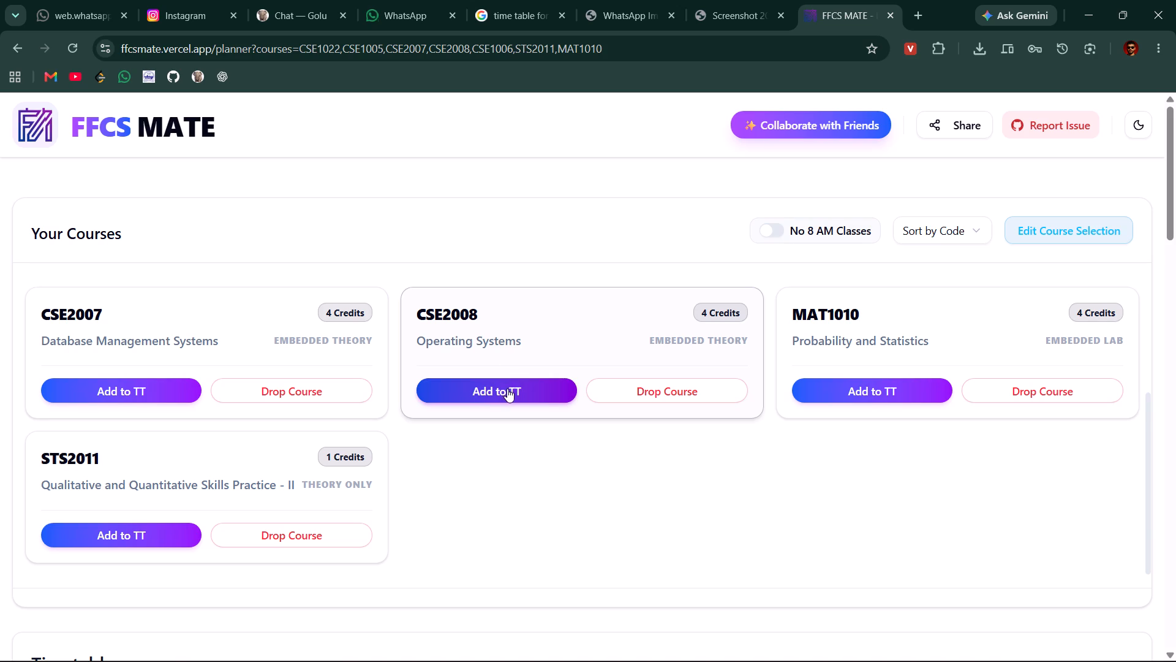
# Open the options for adding CSE2008 Operating Systems to the timetable.
pyautogui.click(524, 391)
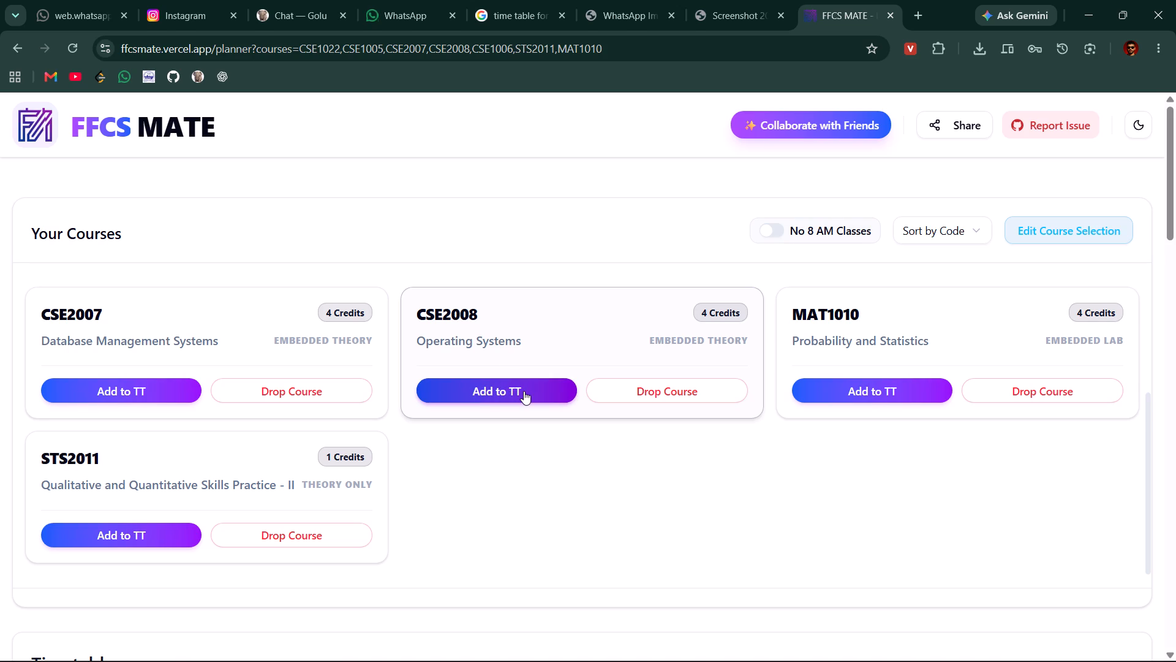
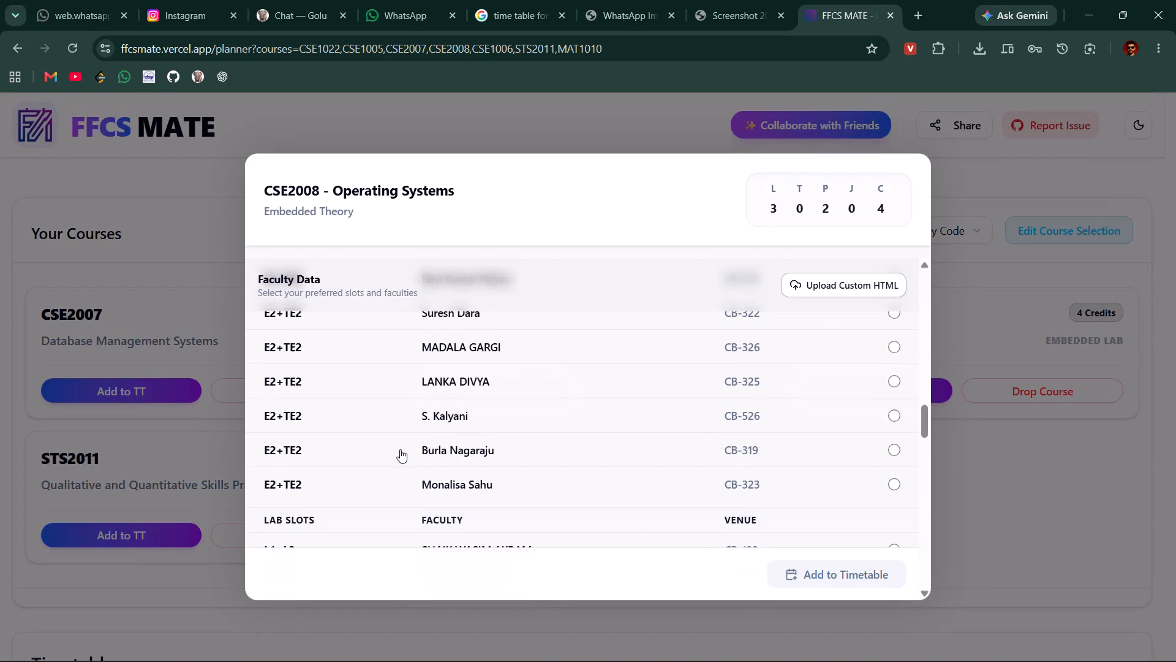
# Examine the D and E theory slots of CSE2008 Operating Systems with their faculty and venues.
pyautogui.scroll(9, 398, 449)
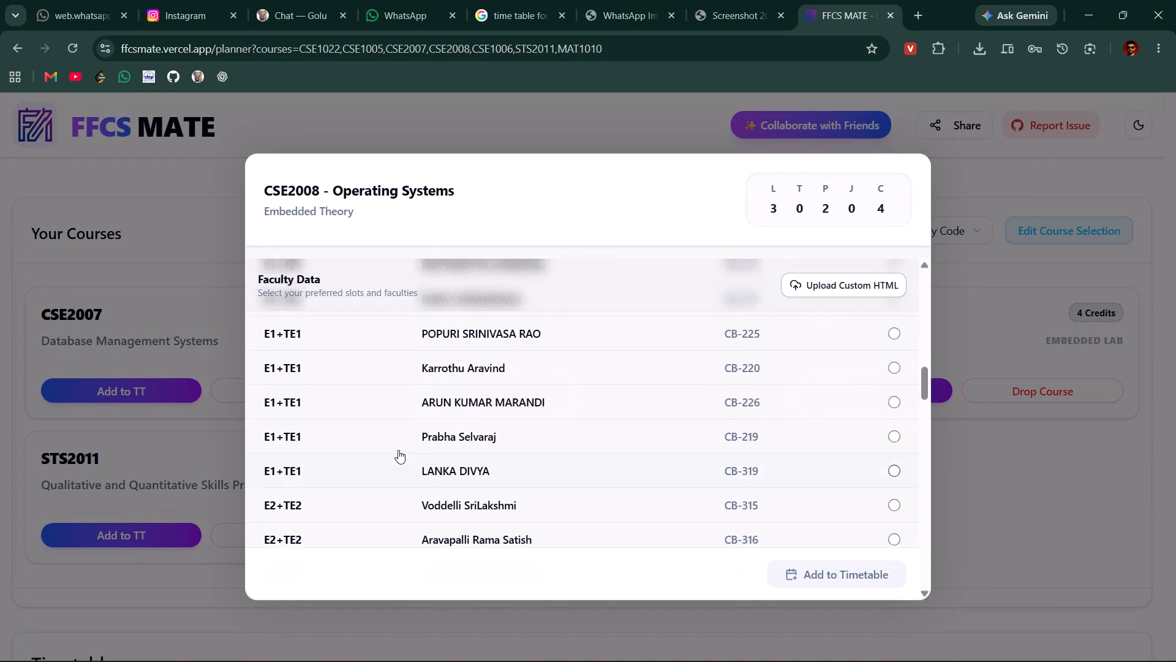
pyautogui.scroll(8, 398, 450)
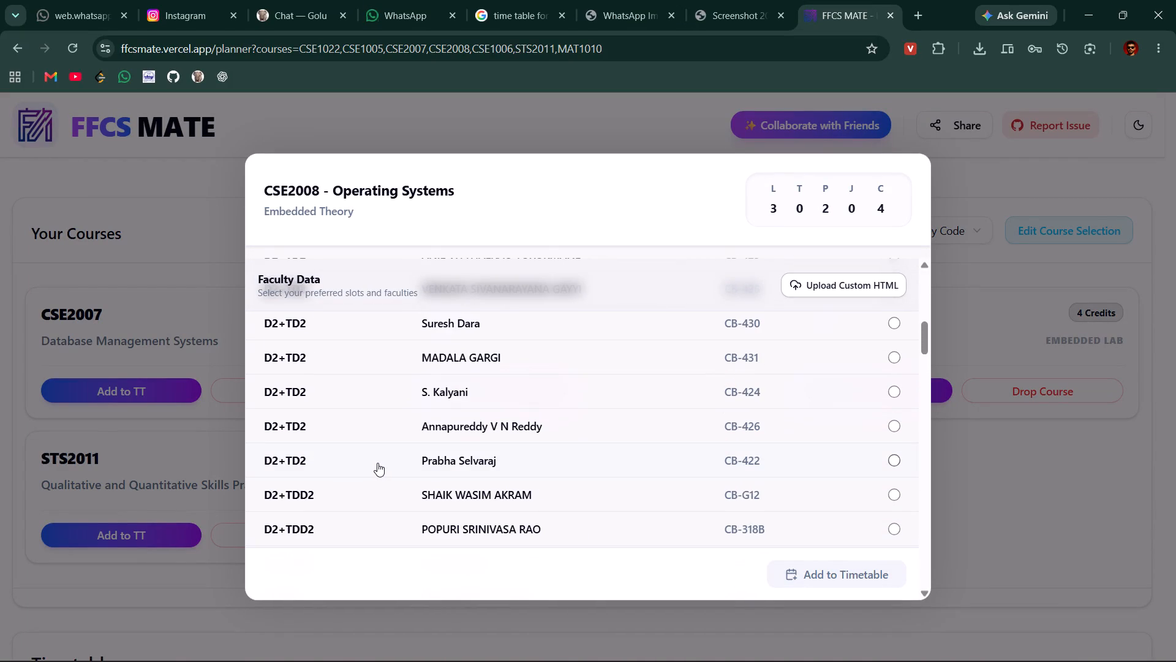
pyautogui.scroll(7, 375, 464)
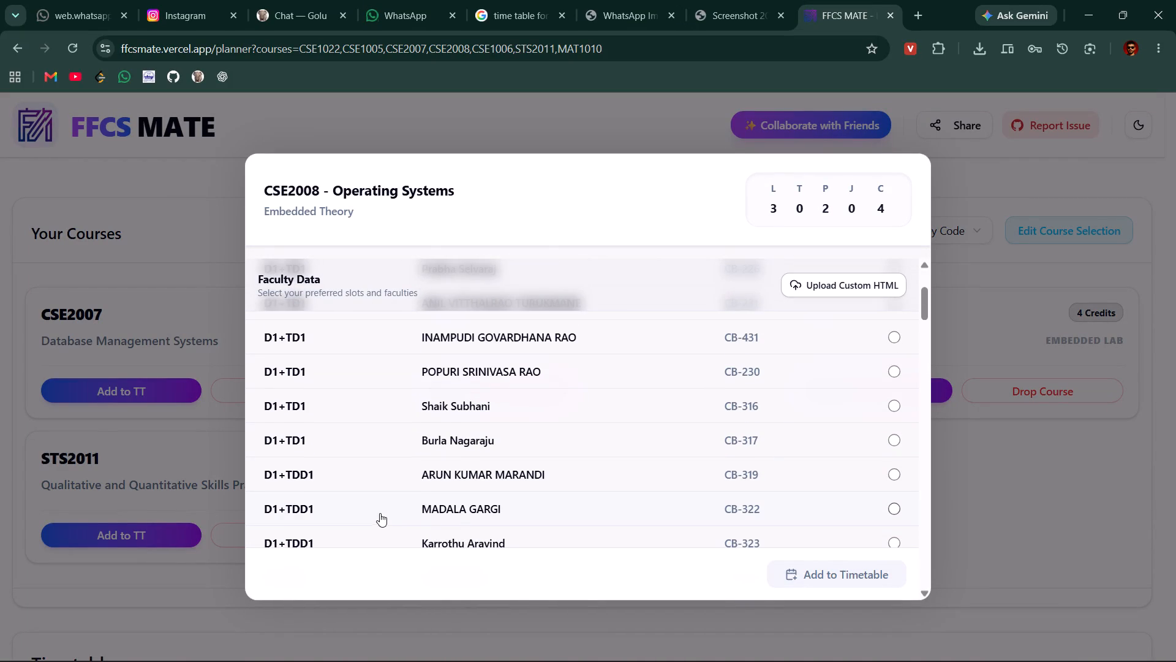
pyautogui.scroll(-1, 376, 506)
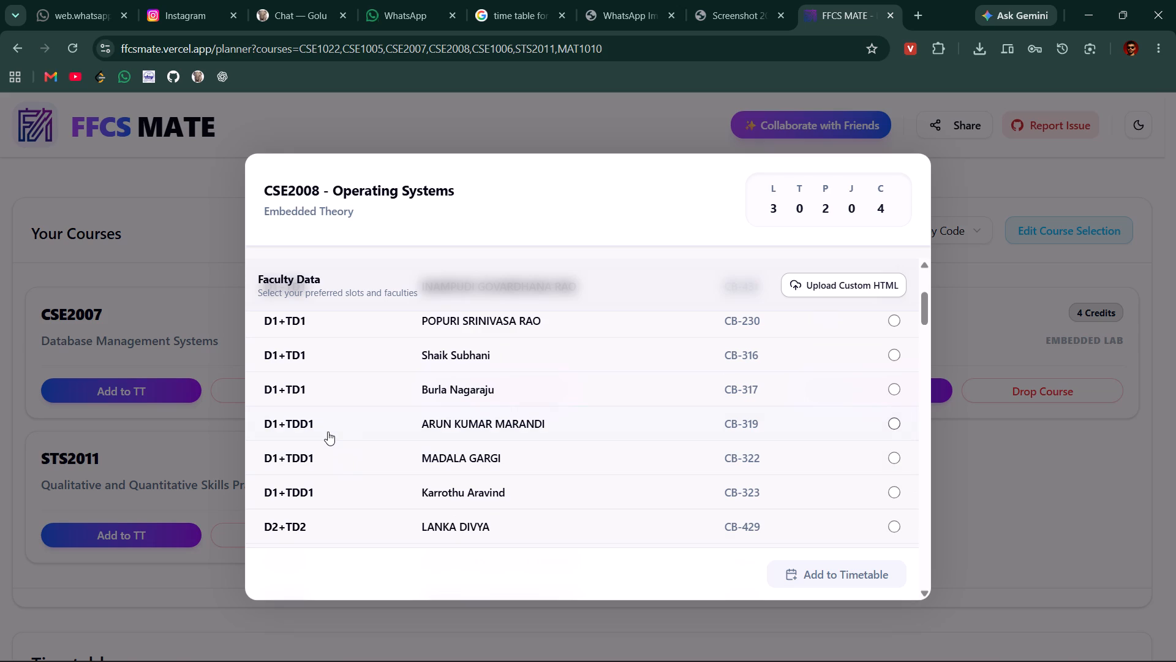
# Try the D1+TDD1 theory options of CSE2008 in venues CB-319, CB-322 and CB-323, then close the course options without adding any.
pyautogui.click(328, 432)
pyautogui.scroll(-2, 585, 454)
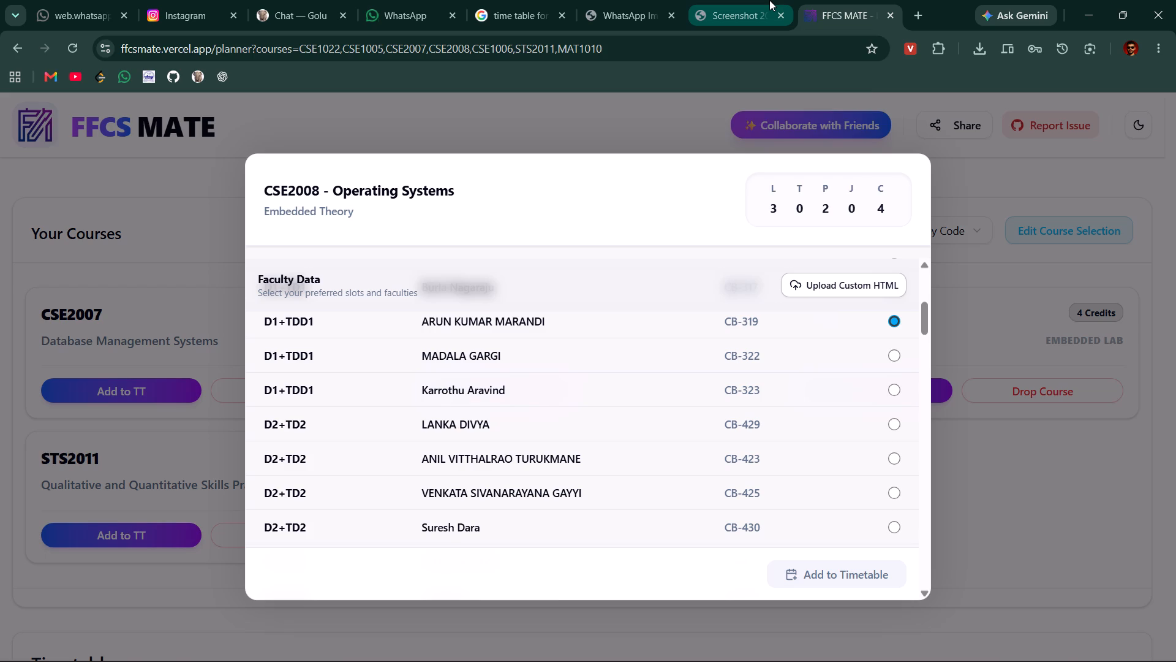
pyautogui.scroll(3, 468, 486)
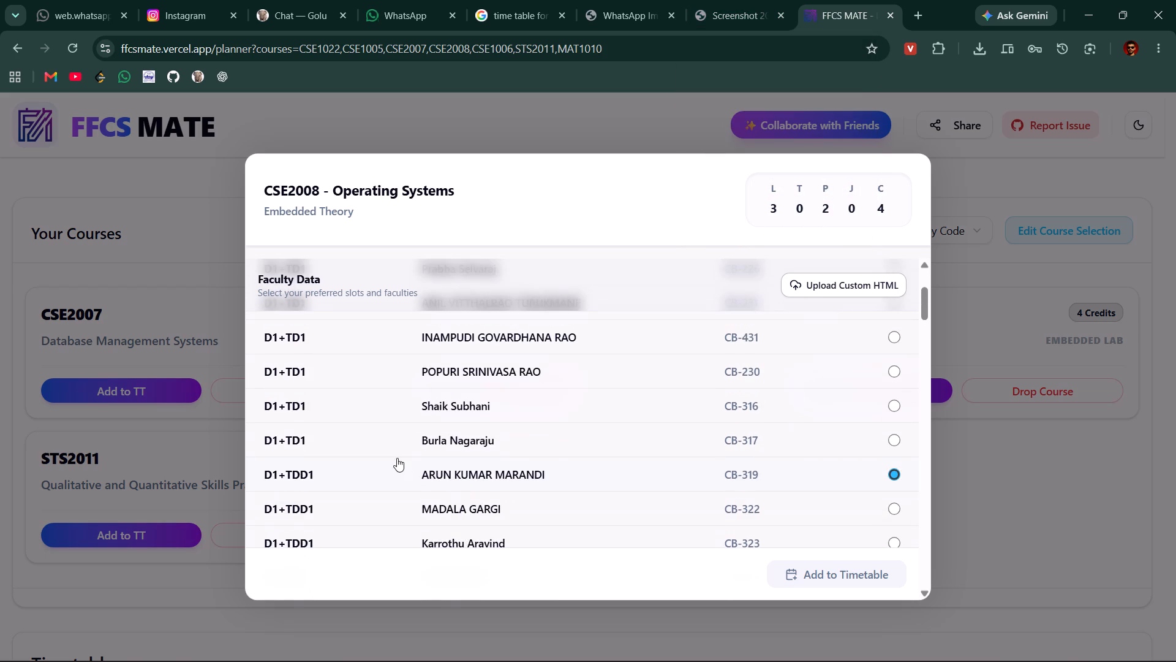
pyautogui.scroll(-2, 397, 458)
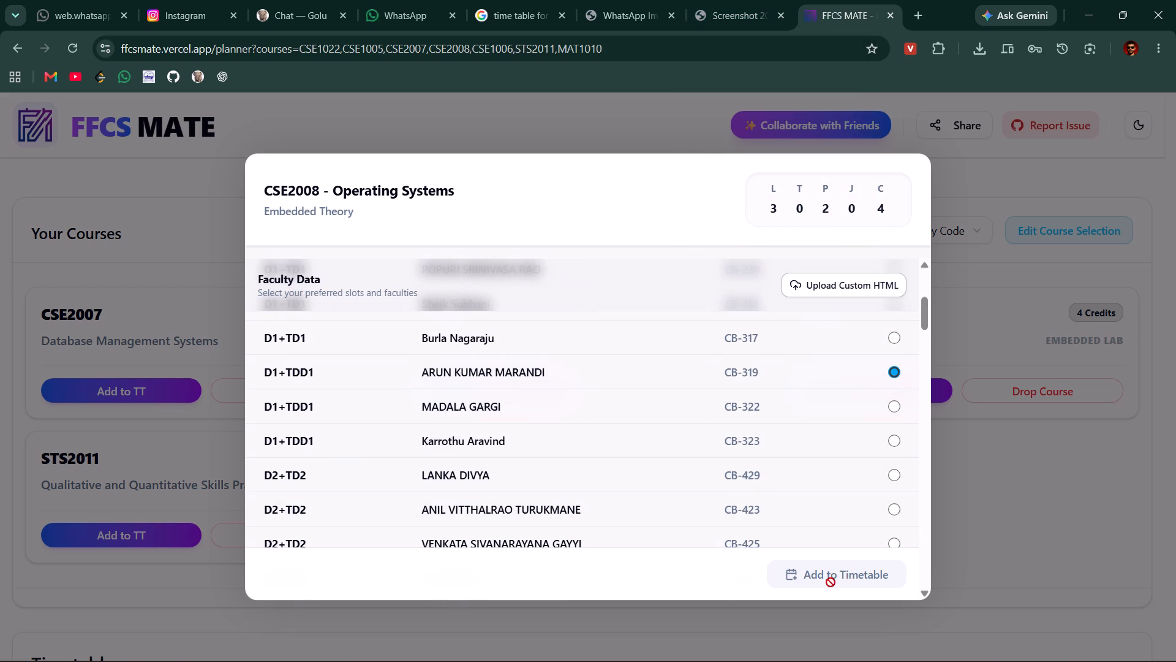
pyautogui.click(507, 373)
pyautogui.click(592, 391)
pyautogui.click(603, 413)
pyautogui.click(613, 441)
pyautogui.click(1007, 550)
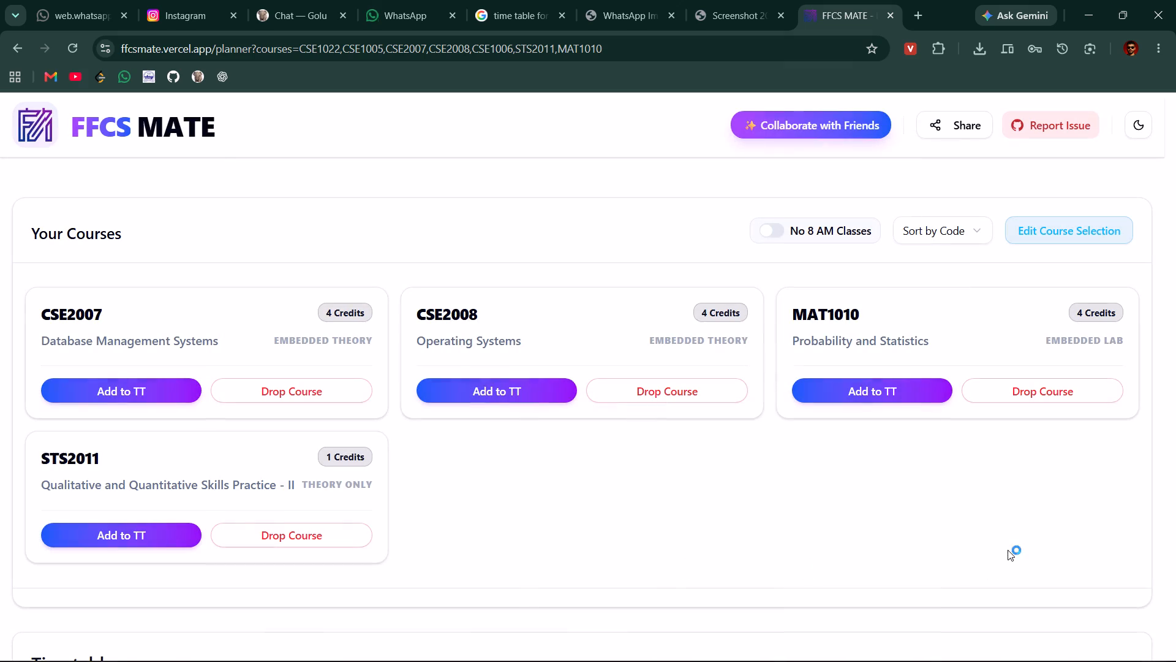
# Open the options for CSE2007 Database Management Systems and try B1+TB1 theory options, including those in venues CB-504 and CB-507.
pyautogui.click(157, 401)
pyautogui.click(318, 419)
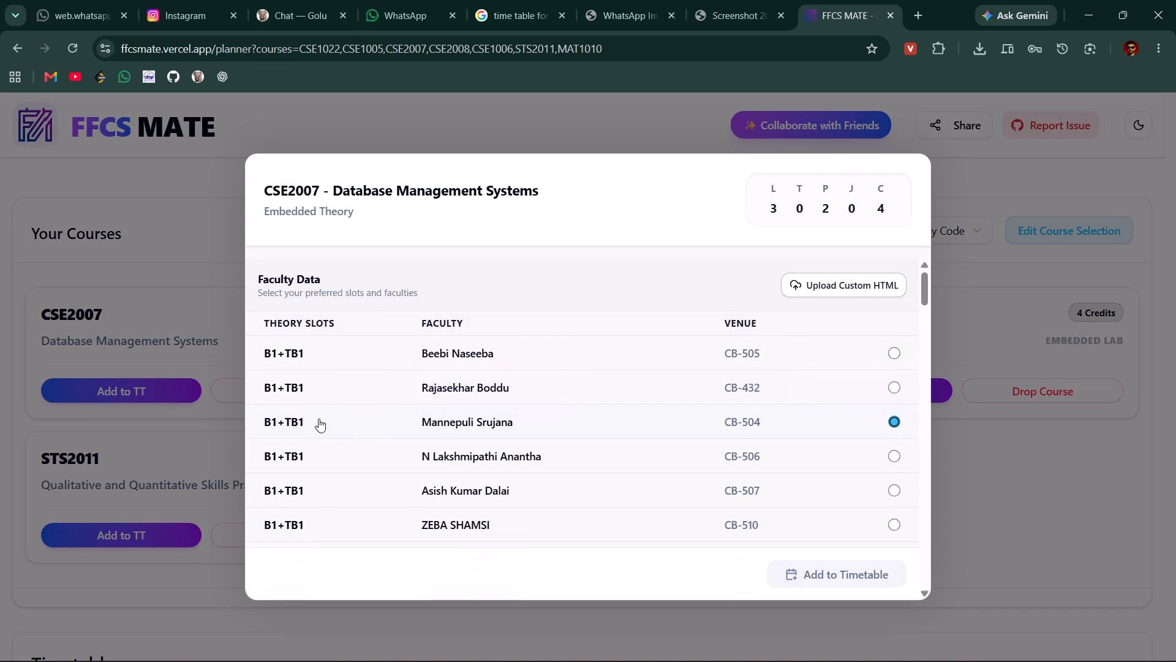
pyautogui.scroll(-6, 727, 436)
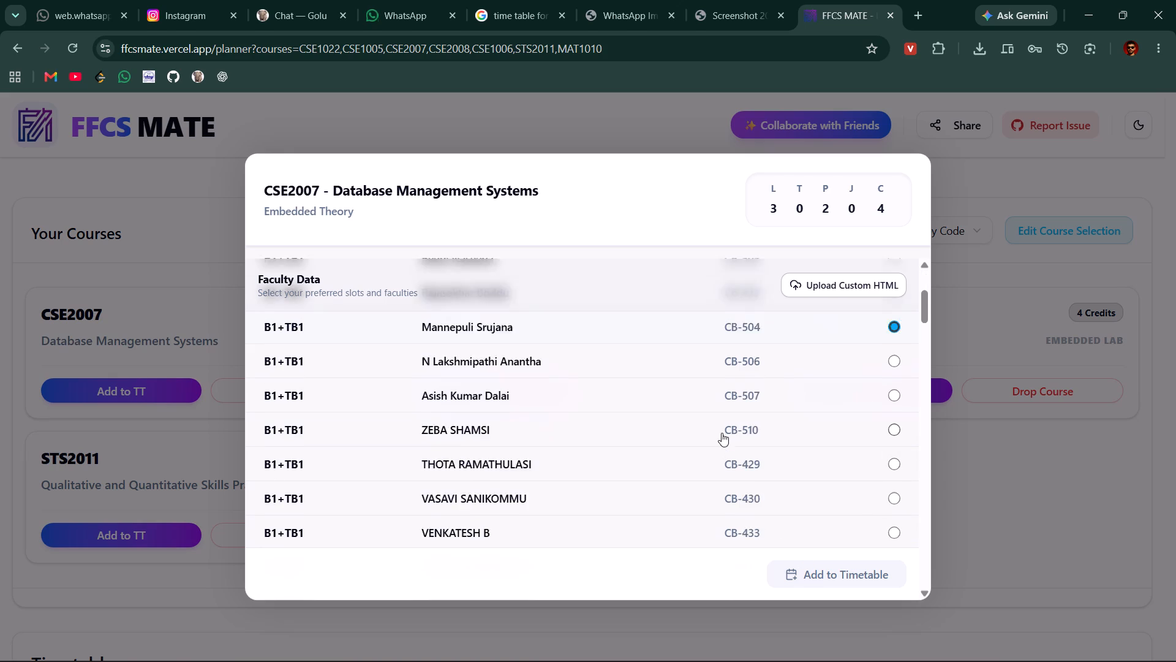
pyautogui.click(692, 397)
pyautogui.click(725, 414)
# Examine the C1 and C2 theory slots of CSE2007 with their faculty and venues, then close the course options without adding any.
pyautogui.scroll(-2, 738, 430)
pyautogui.scroll(4, 739, 434)
pyautogui.scroll(-9, 731, 438)
pyautogui.scroll(-6, 454, 443)
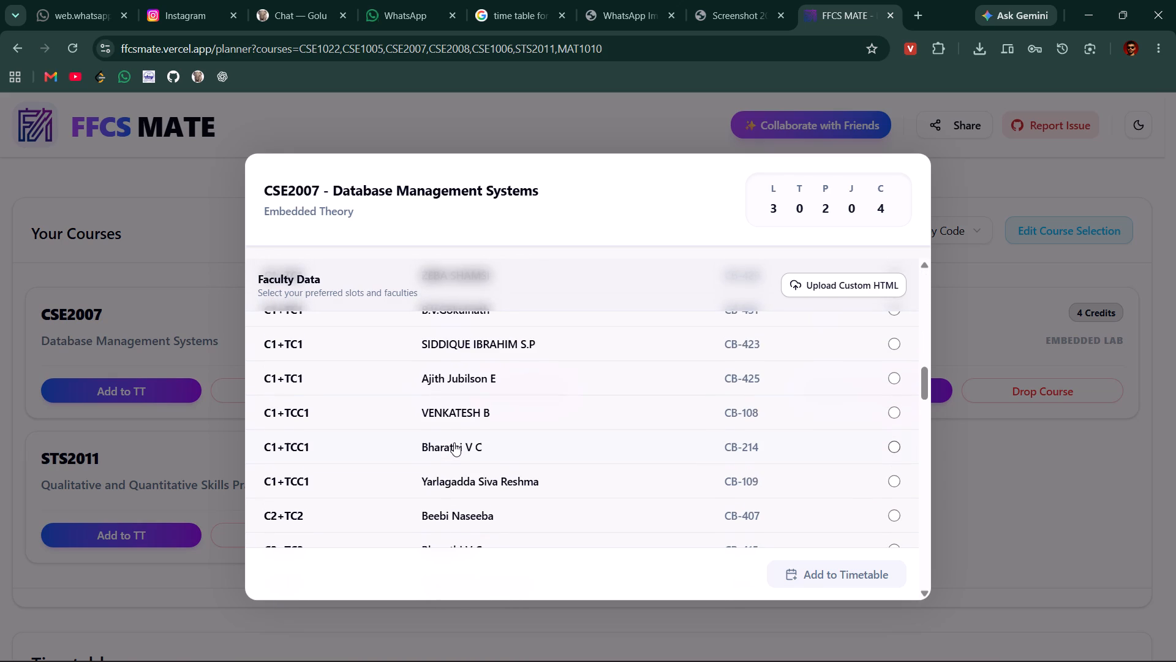
pyautogui.scroll(-2, 445, 443)
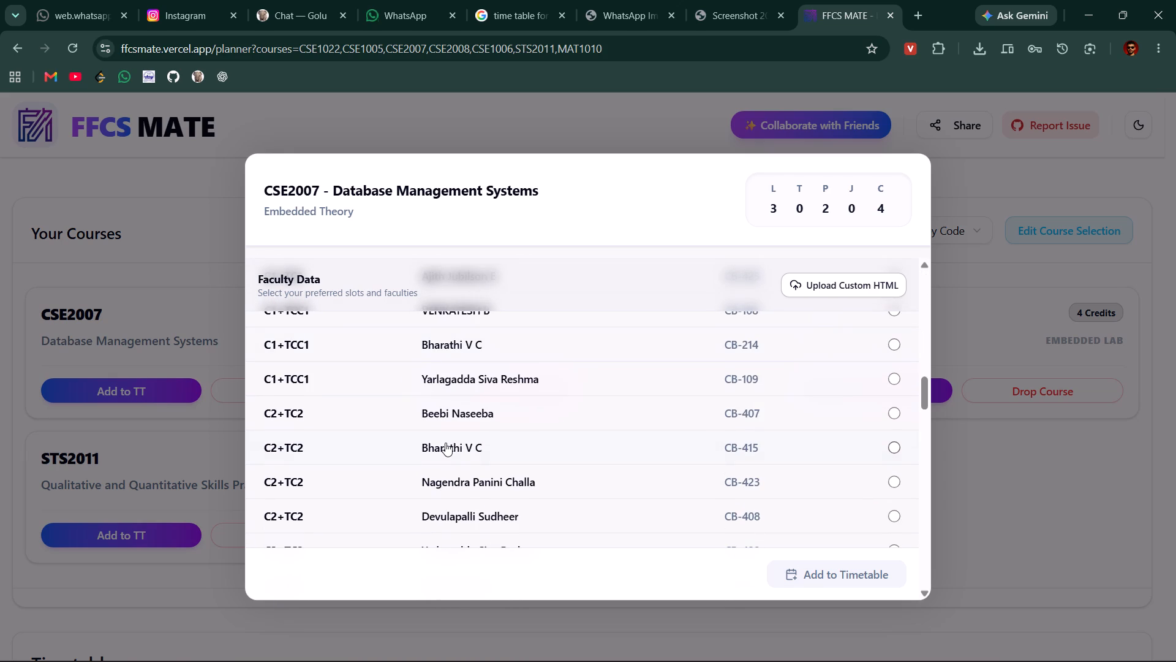
pyautogui.scroll(-6, 445, 443)
pyautogui.scroll(1, 445, 443)
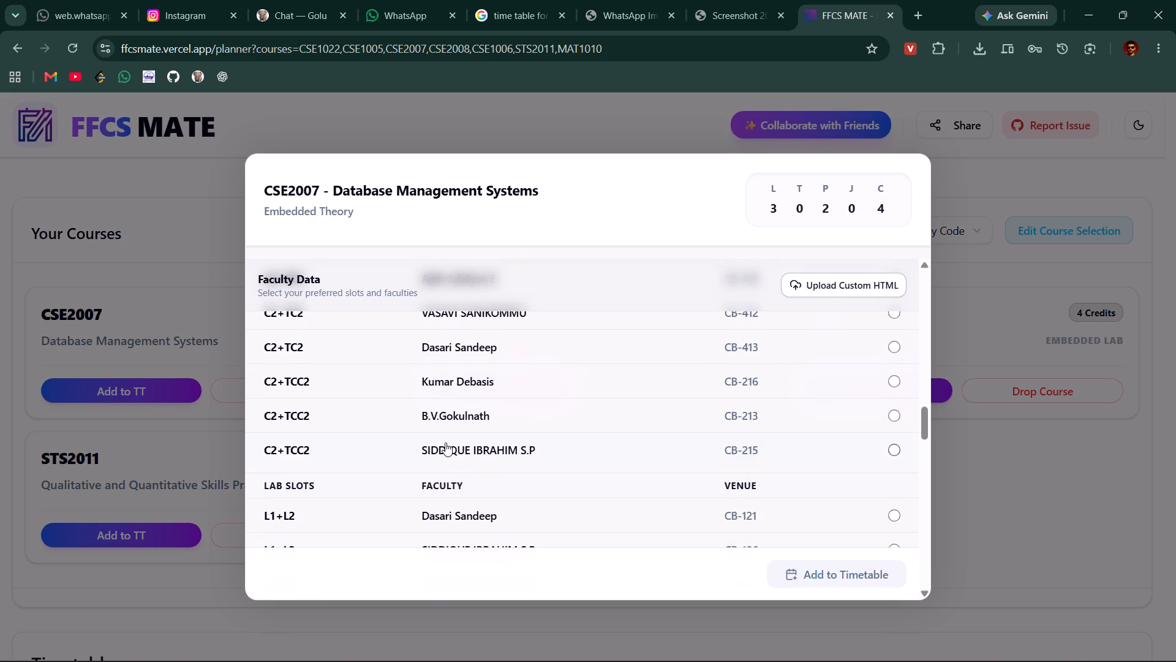
pyautogui.scroll(7, 445, 443)
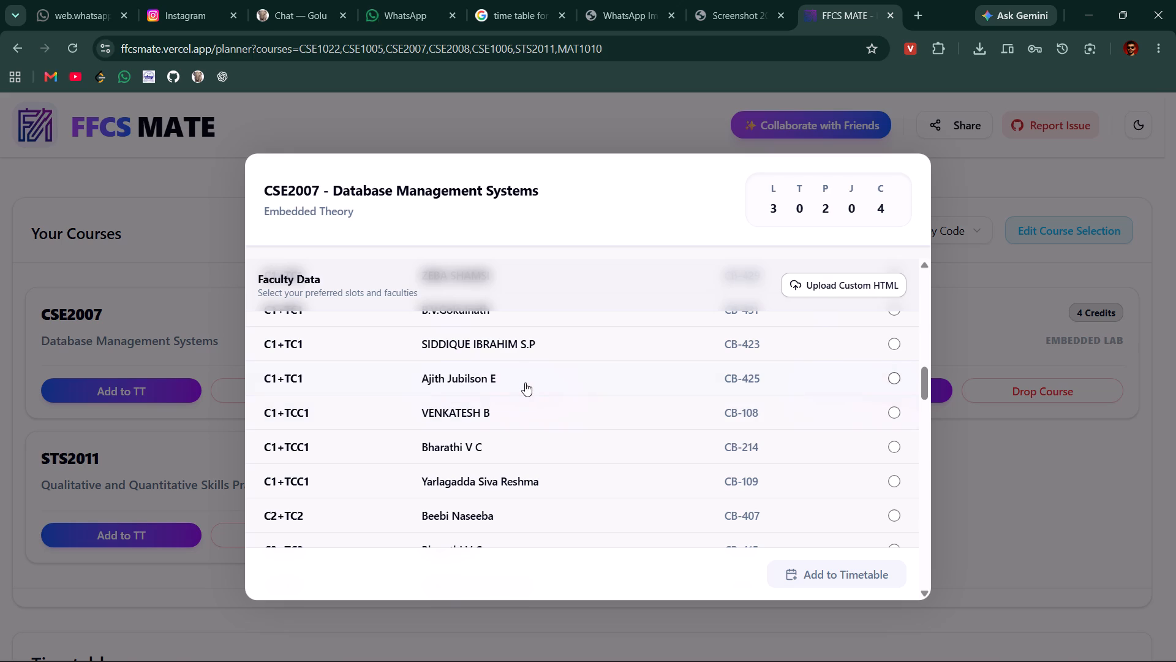
pyautogui.scroll(-4, 393, 395)
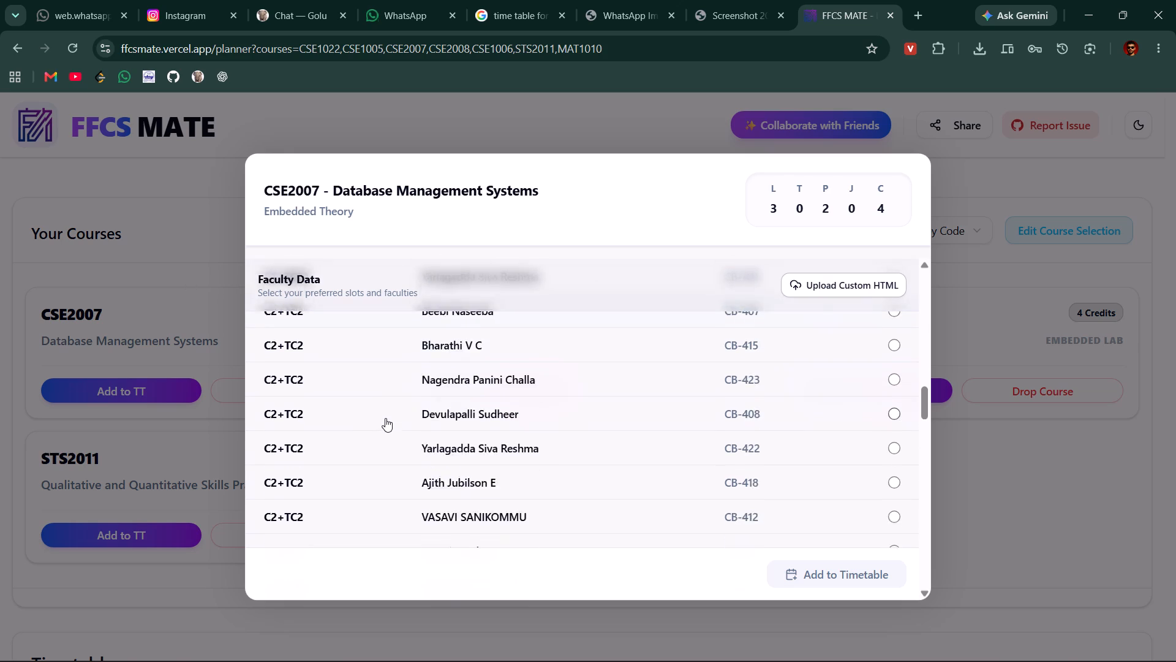
pyautogui.scroll(5, 385, 418)
pyautogui.click(88, 316)
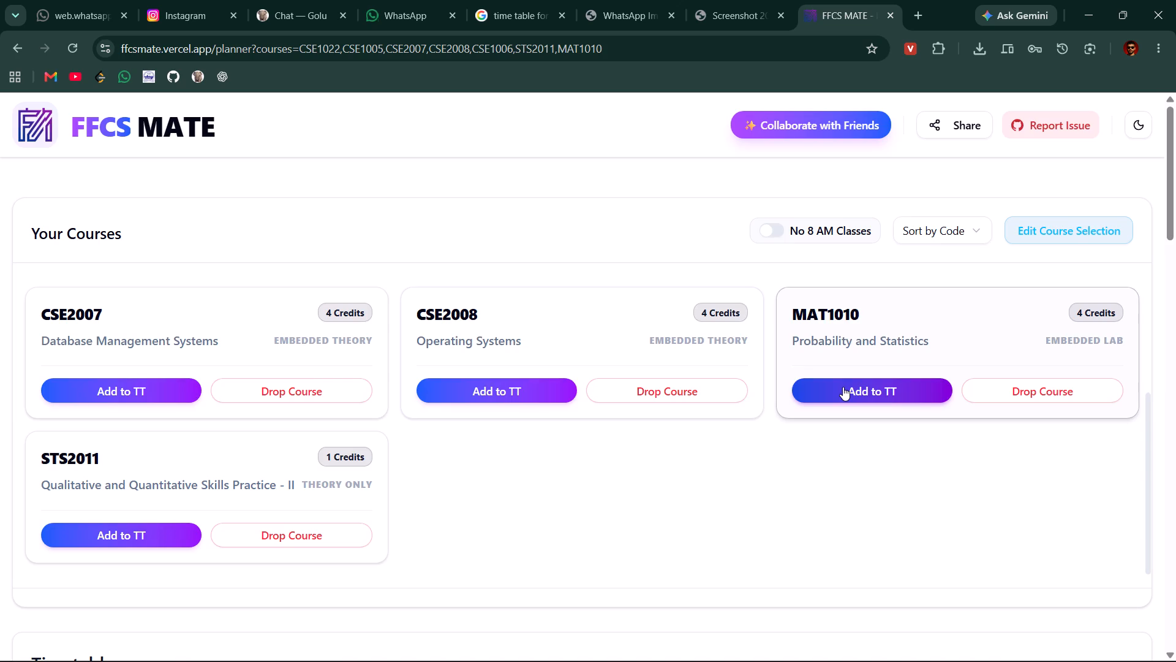
# Open the options for MAT1010 Probability and Statistics and examine its D theory slots and its lab slots.
pyautogui.click(843, 387)
pyautogui.scroll(-20, 469, 415)
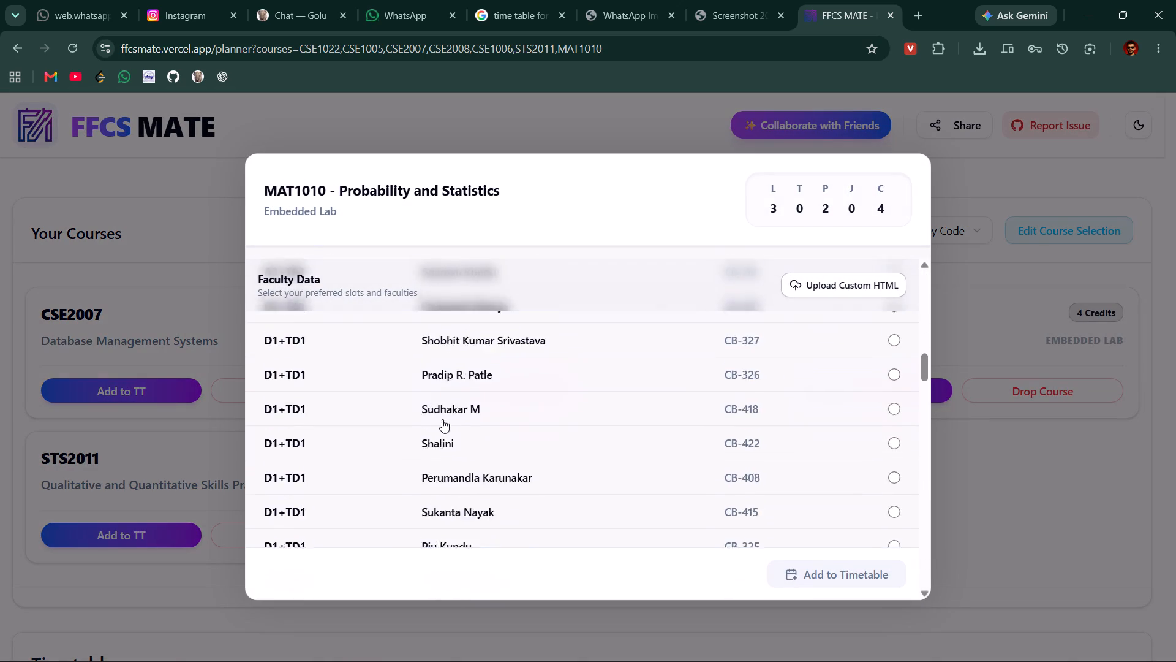
pyautogui.scroll(-6, 442, 419)
pyautogui.scroll(5, 439, 418)
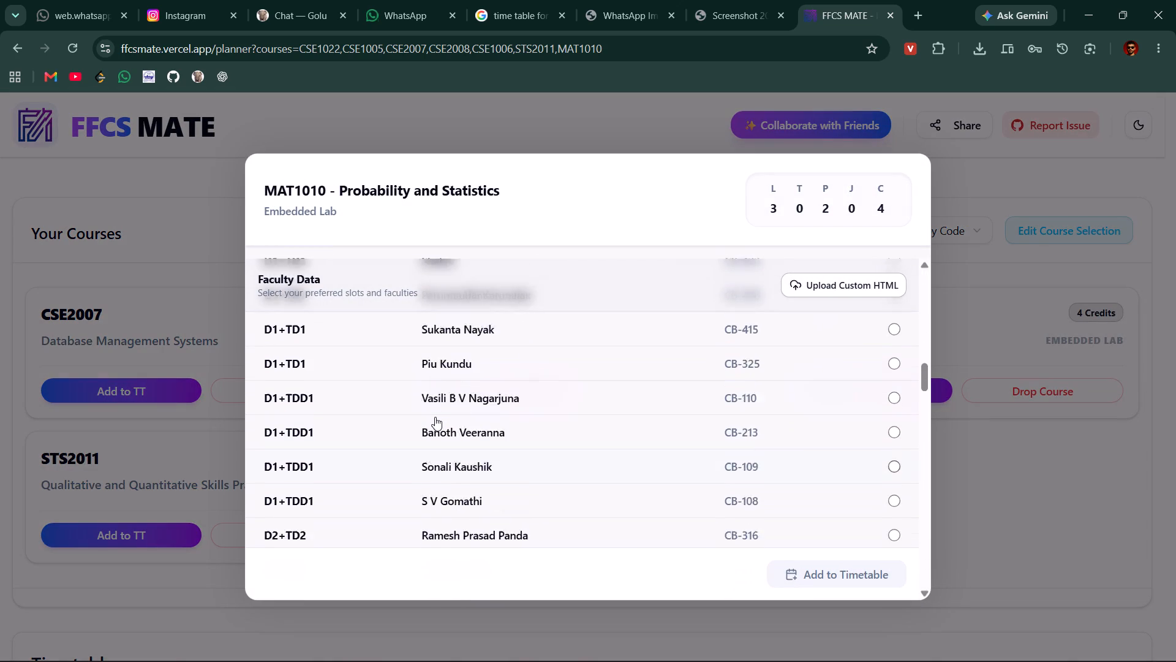
pyautogui.scroll(-6, 435, 417)
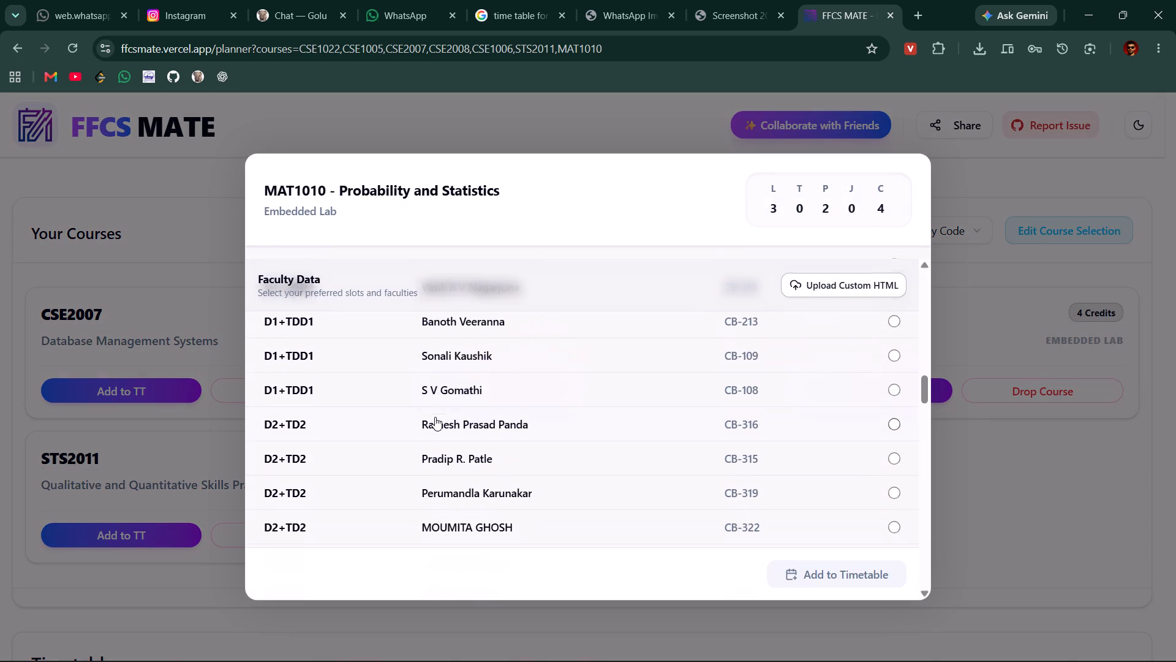
pyautogui.scroll(-1, 435, 417)
pyautogui.scroll(8, 429, 411)
pyautogui.scroll(-18, 429, 411)
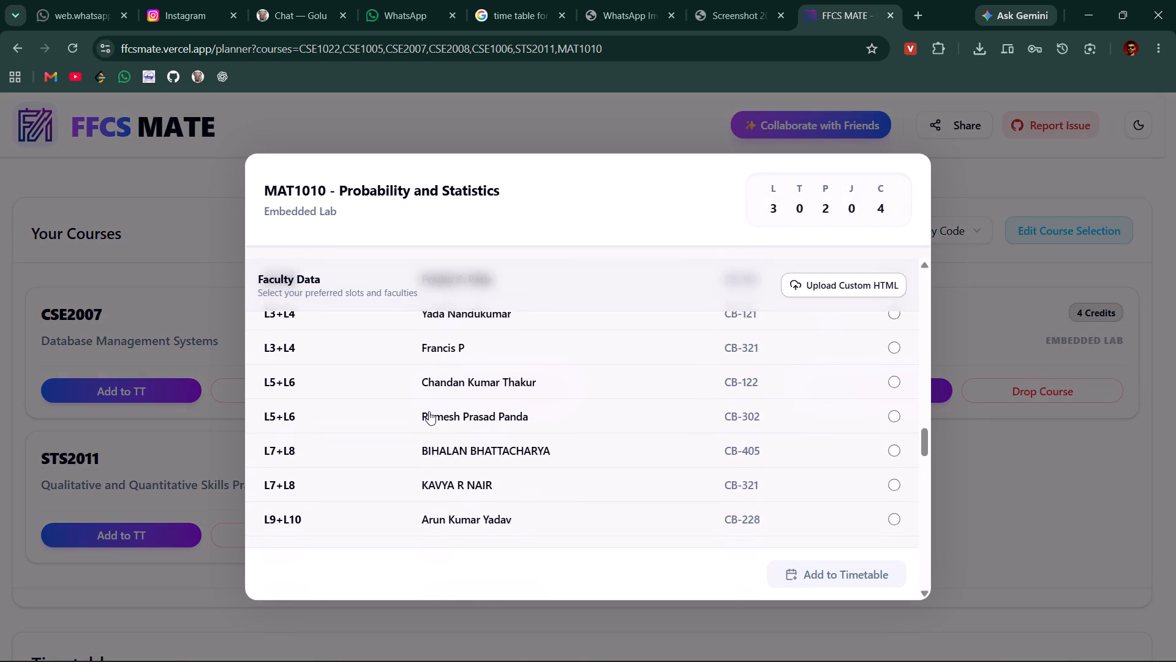
pyautogui.scroll(-1, 429, 411)
# Review the A and D theory slots of MAT1010 with their faculty and venues, then close the course options without choosing any.
pyautogui.scroll(20, 429, 411)
pyautogui.scroll(9, 429, 411)
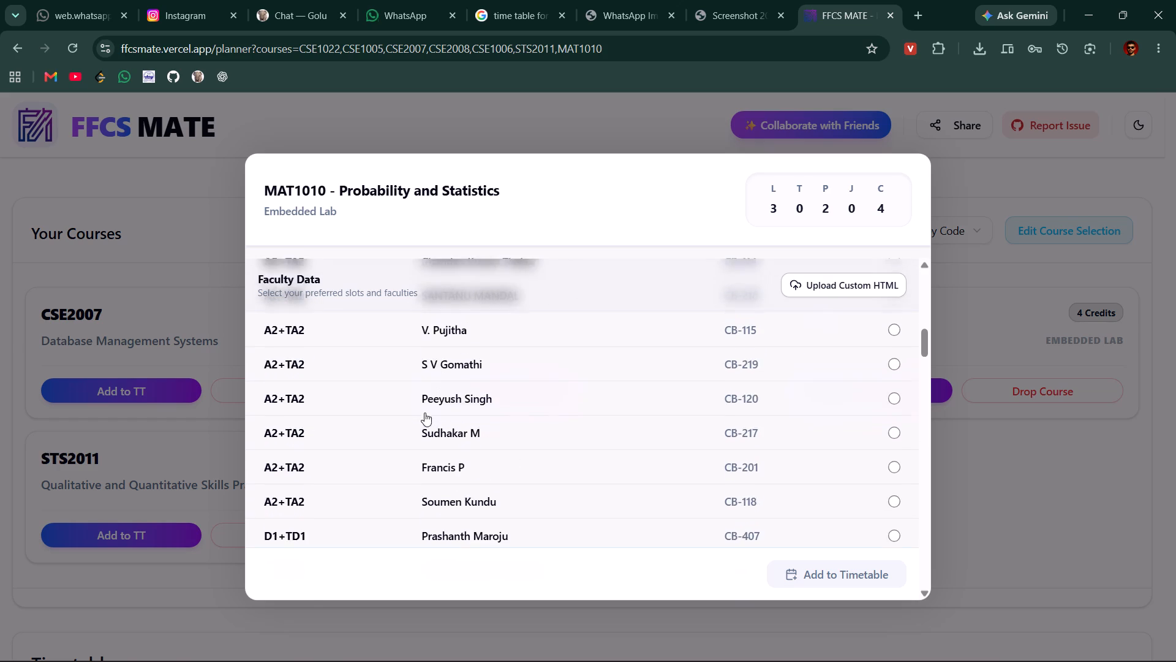
pyautogui.scroll(2, 424, 413)
pyautogui.scroll(-2, 424, 413)
pyautogui.scroll(16, 424, 413)
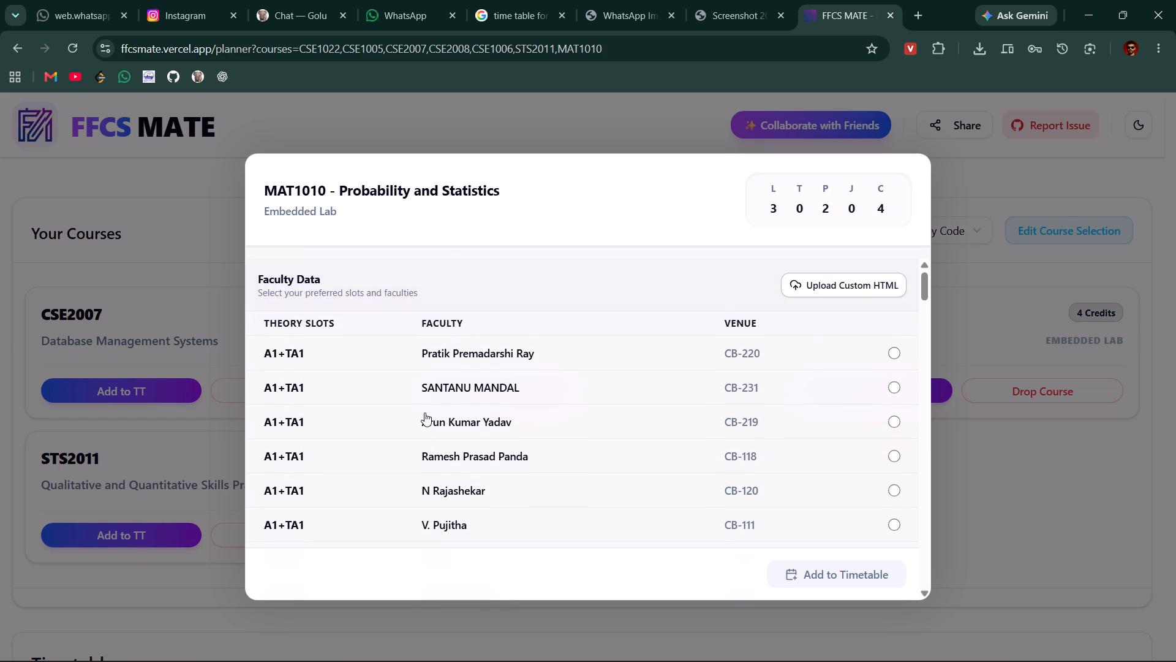
pyautogui.scroll(-15, 424, 413)
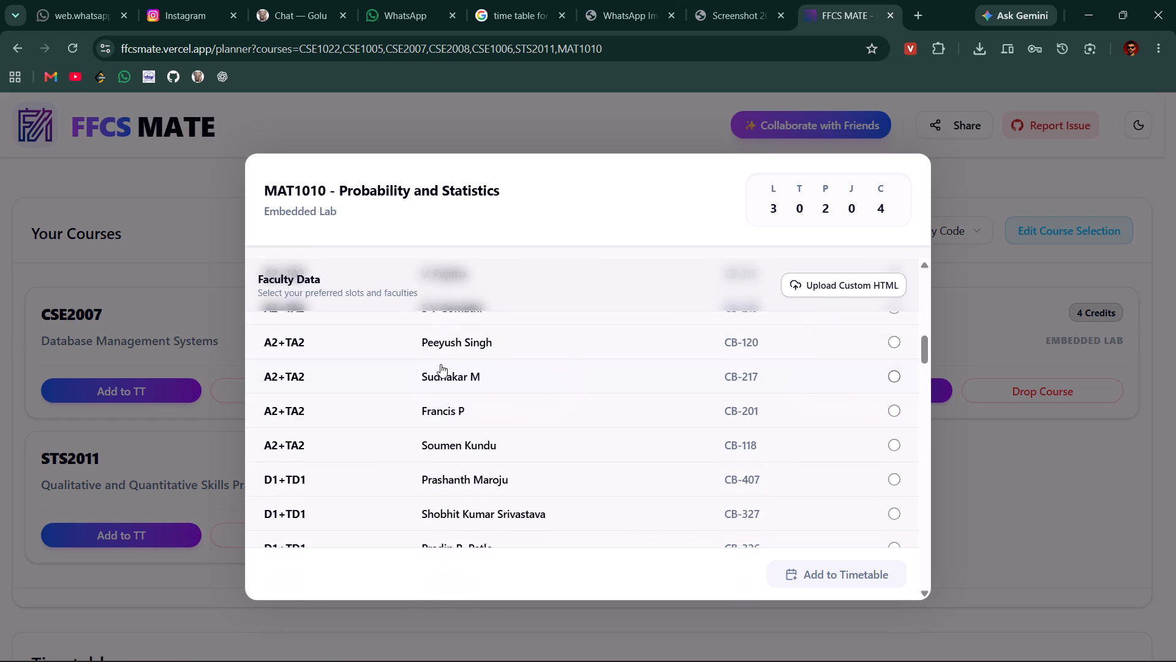
pyautogui.scroll(1, 440, 364)
pyautogui.scroll(-6, 440, 366)
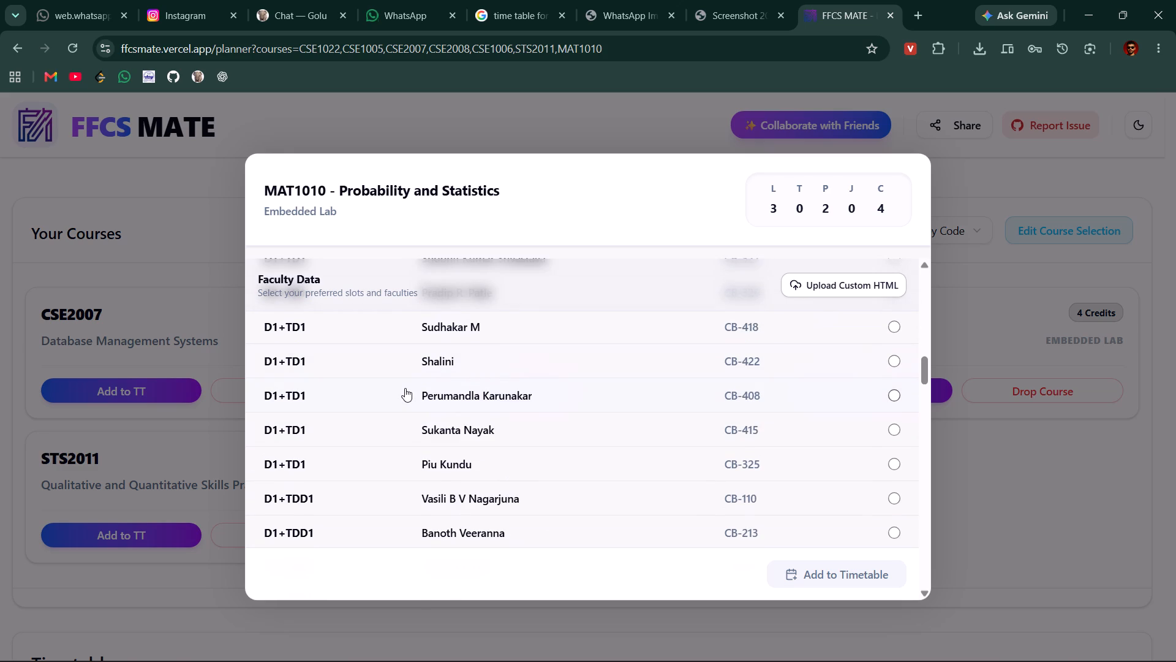
pyautogui.click(1087, 280)
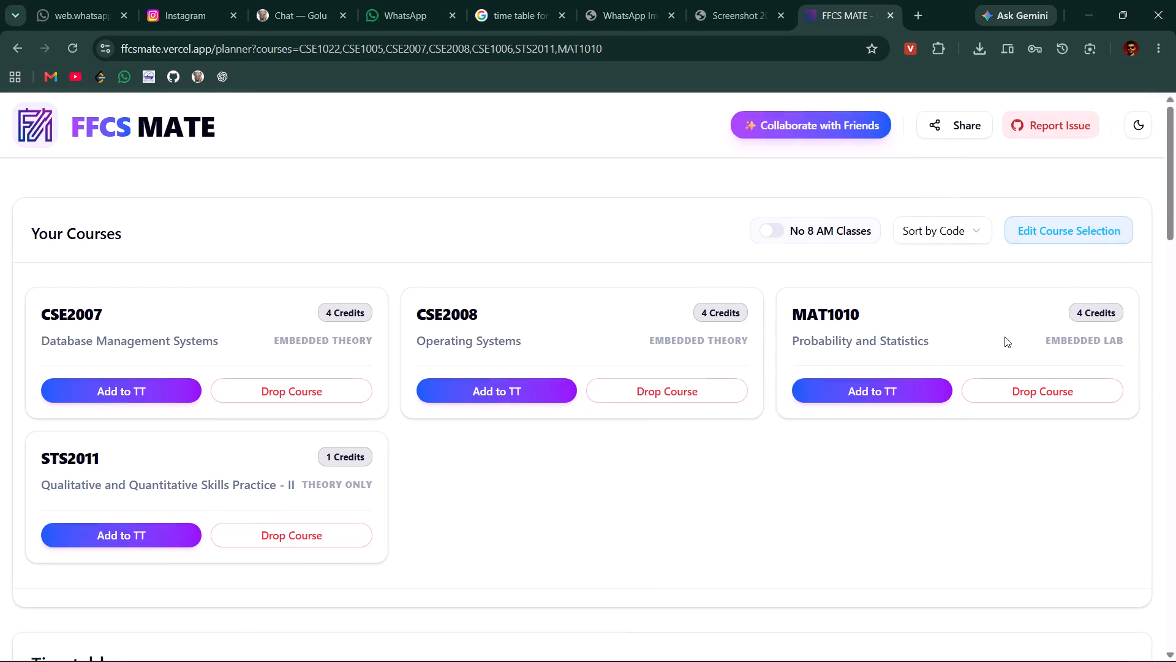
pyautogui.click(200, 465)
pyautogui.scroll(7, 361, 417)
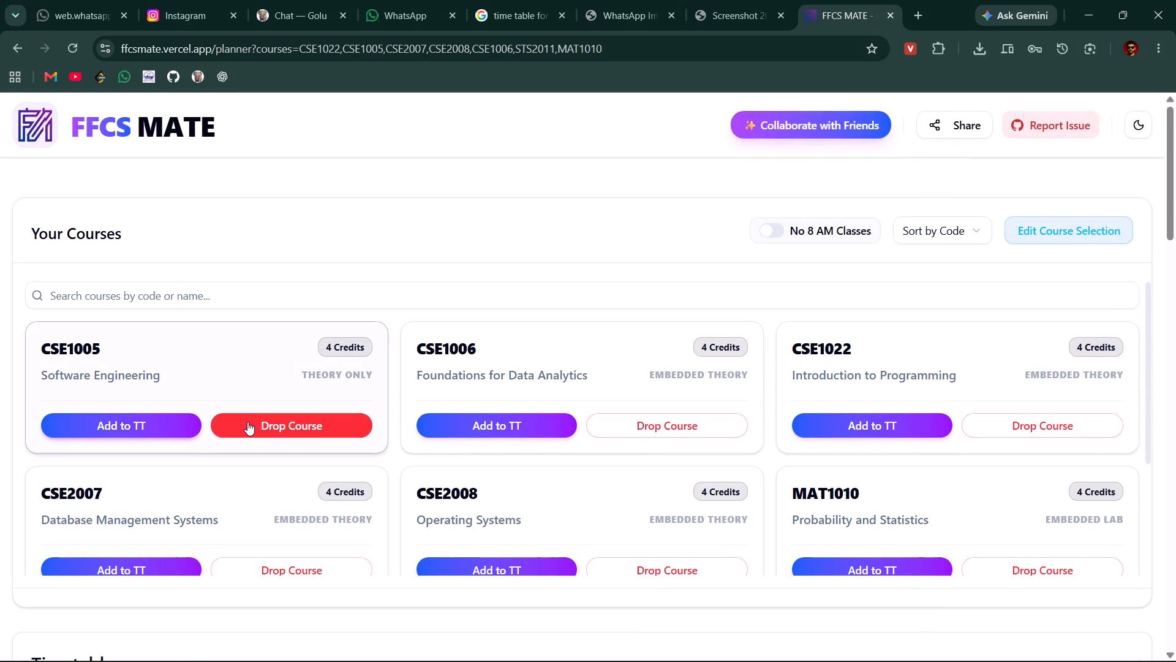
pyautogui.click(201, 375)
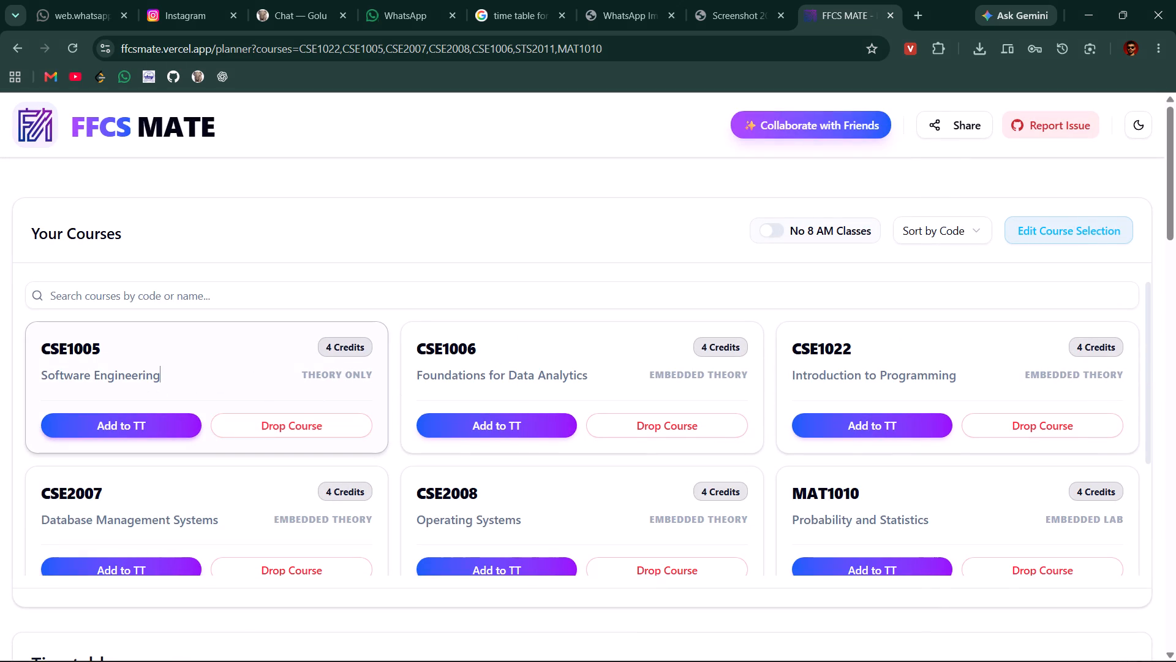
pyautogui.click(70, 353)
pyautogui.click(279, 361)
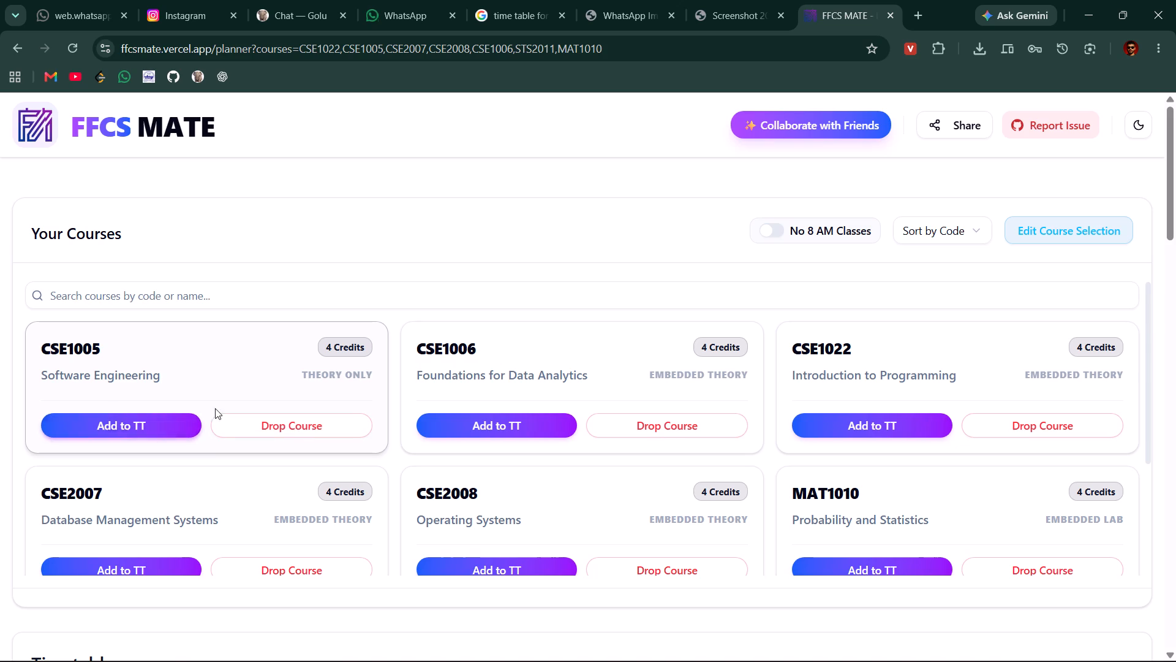
# Open the options for CSE1006 Foundations for Data Analytics and compare its C and F theory slots with their faculty and venues.
pyautogui.click(522, 426)
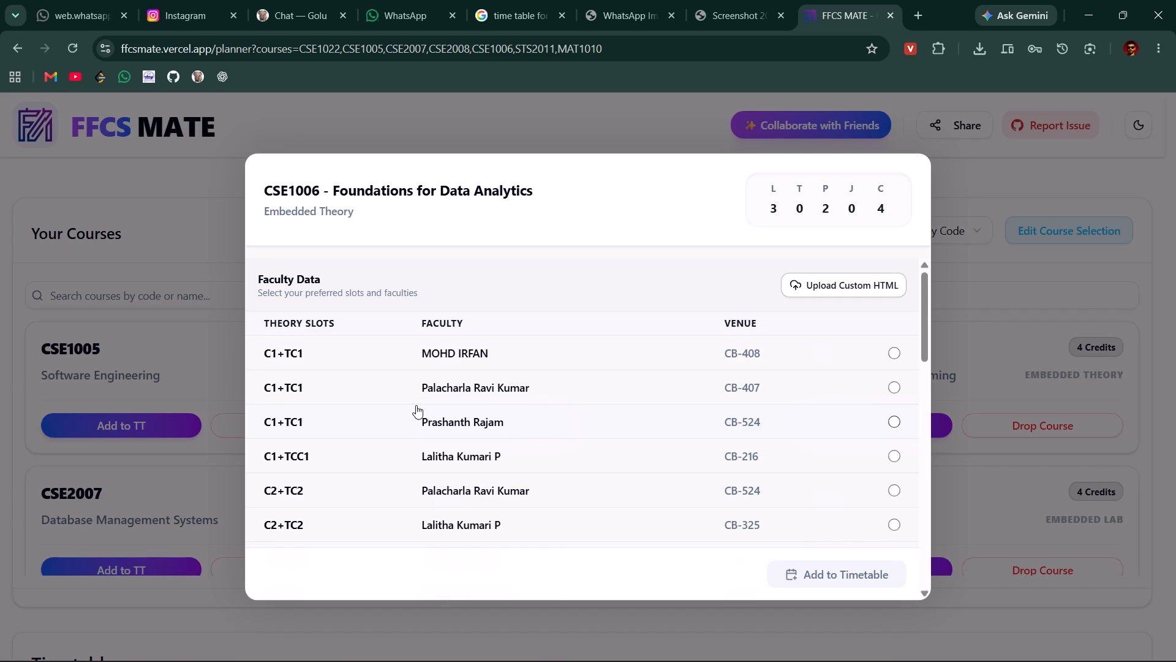
pyautogui.scroll(-10, 416, 405)
pyautogui.scroll(4, 417, 406)
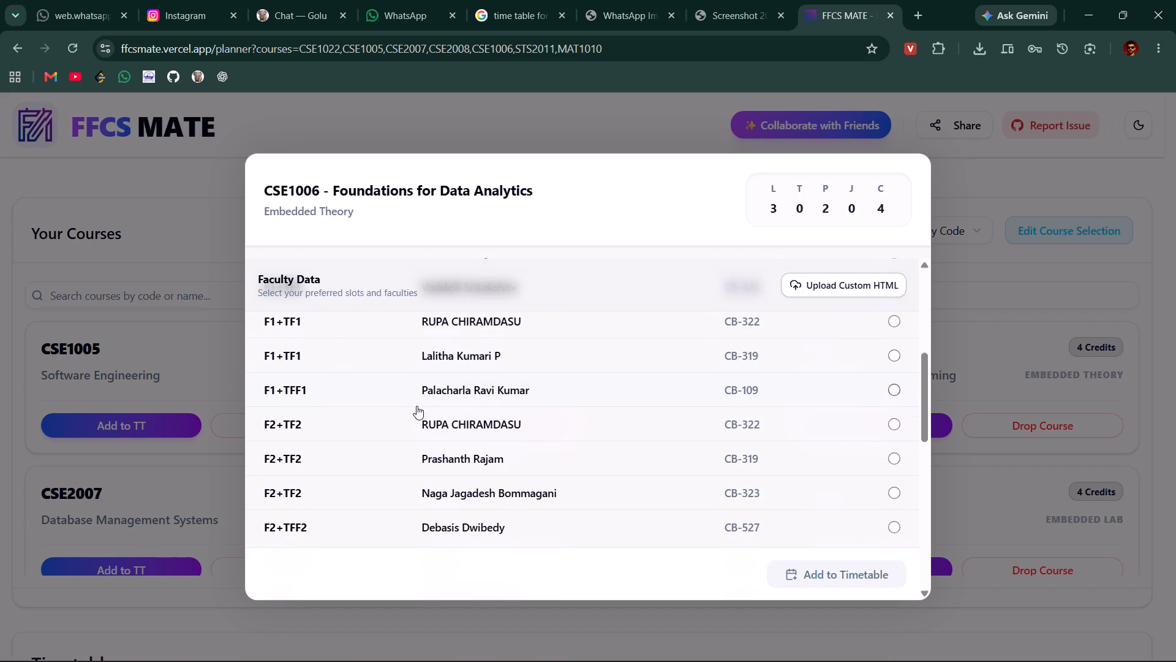
pyautogui.scroll(1, 417, 406)
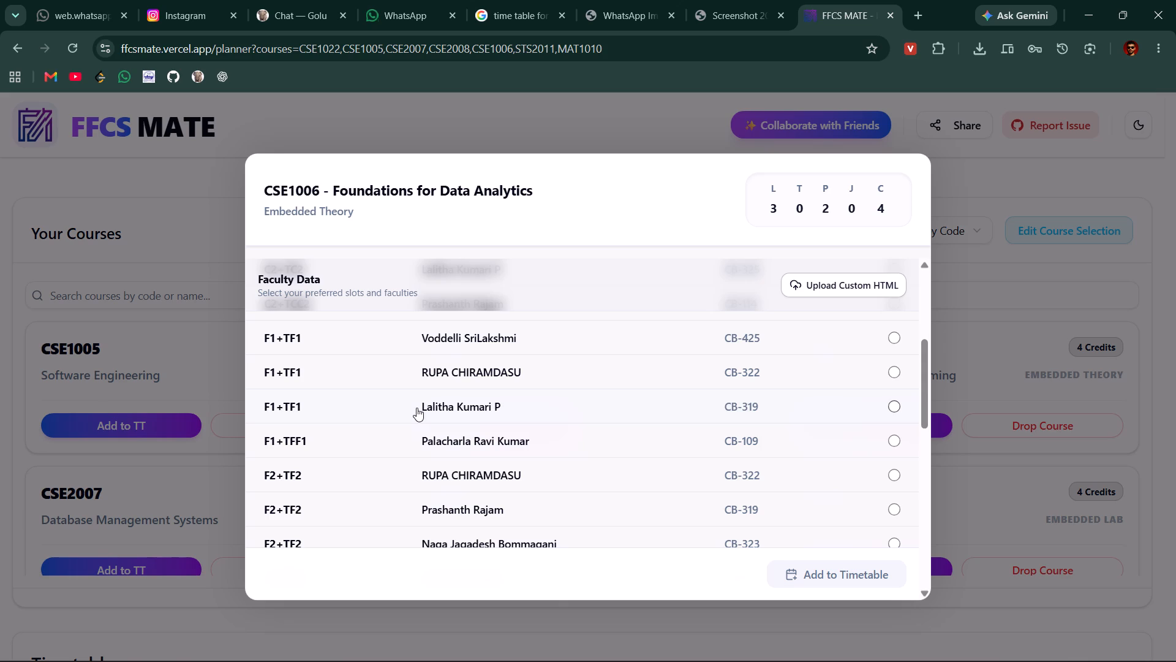
pyautogui.scroll(3, 417, 408)
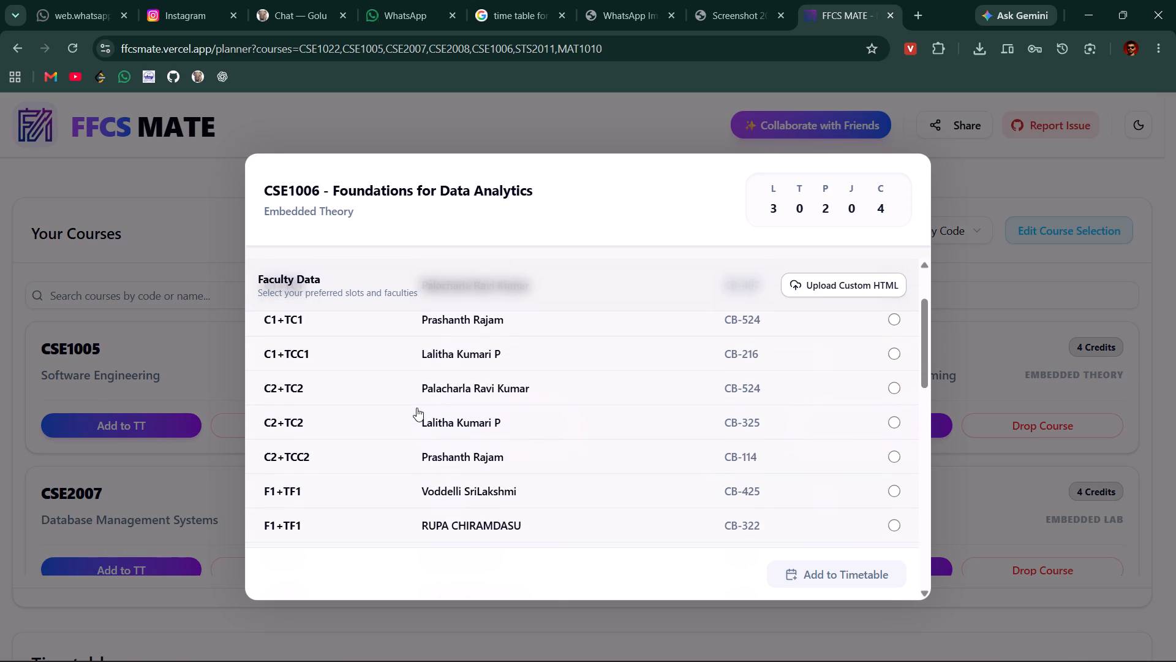
pyautogui.scroll(5, 417, 408)
pyautogui.scroll(-5, 417, 408)
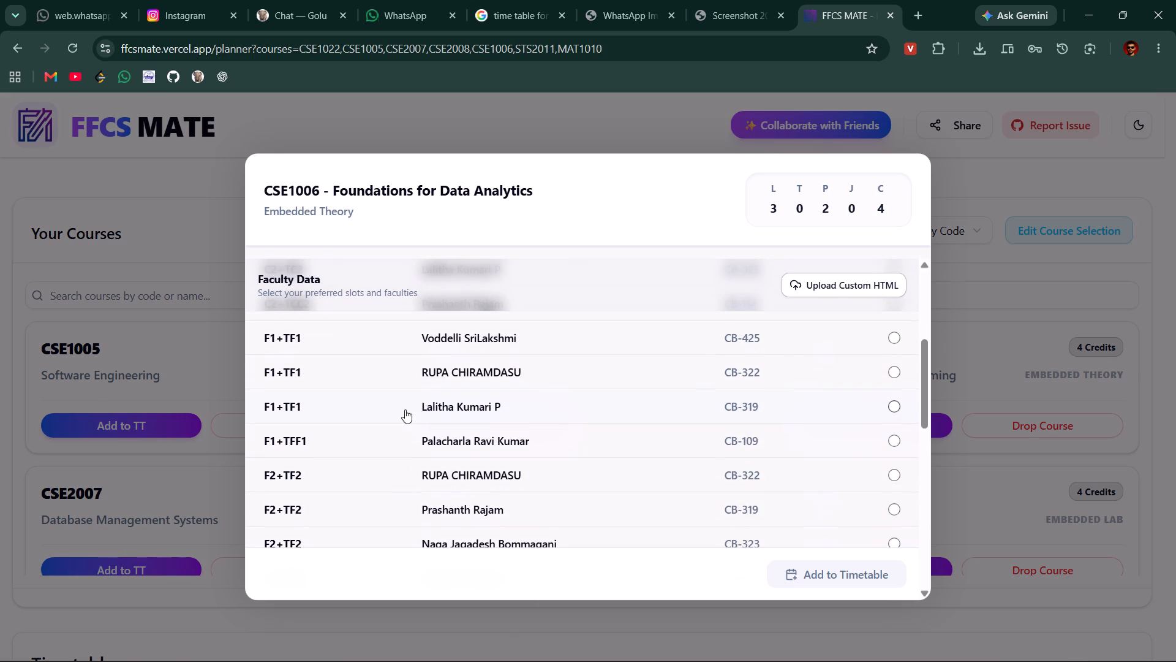
pyautogui.scroll(8, 405, 409)
pyautogui.scroll(-1, 403, 434)
pyautogui.scroll(1, 405, 434)
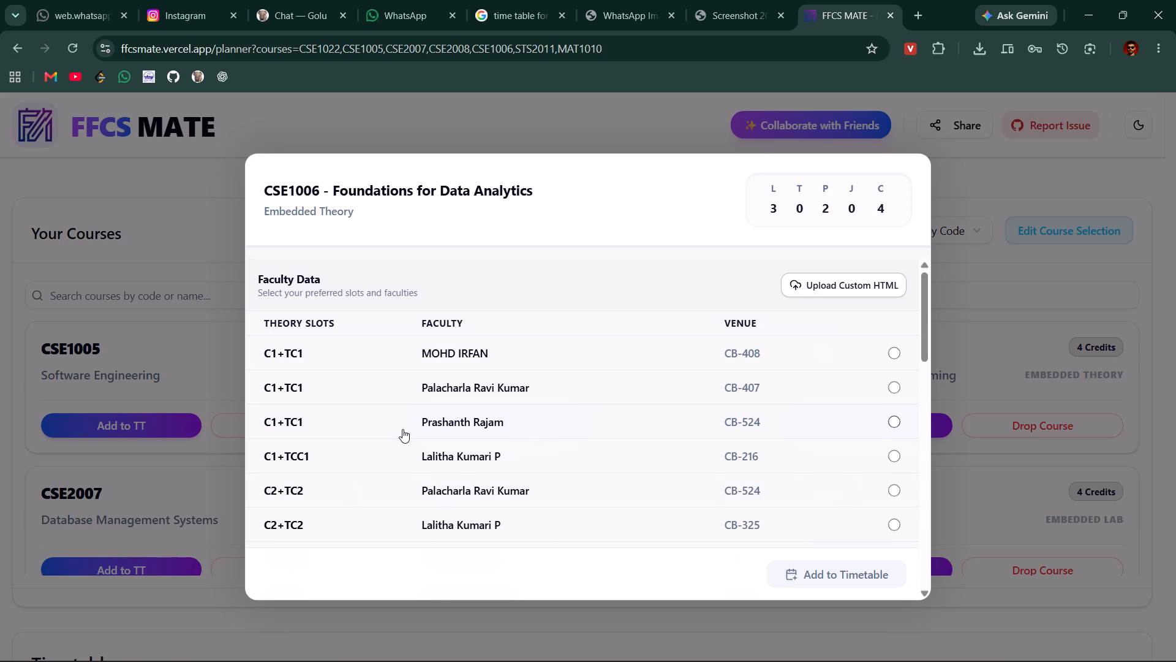
# Review the F2 theory slots and the lab slots of CSE1006, then close the course options without choosing any.
pyautogui.scroll(-6, 381, 441)
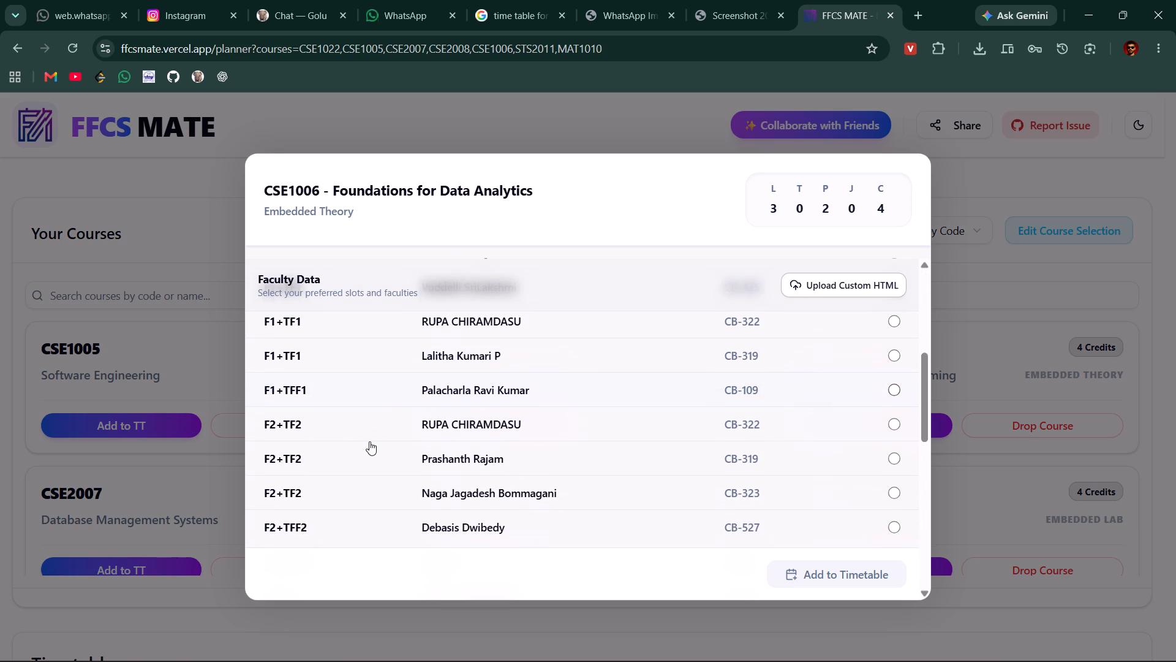
pyautogui.scroll(-7, 369, 441)
pyautogui.scroll(3, 369, 441)
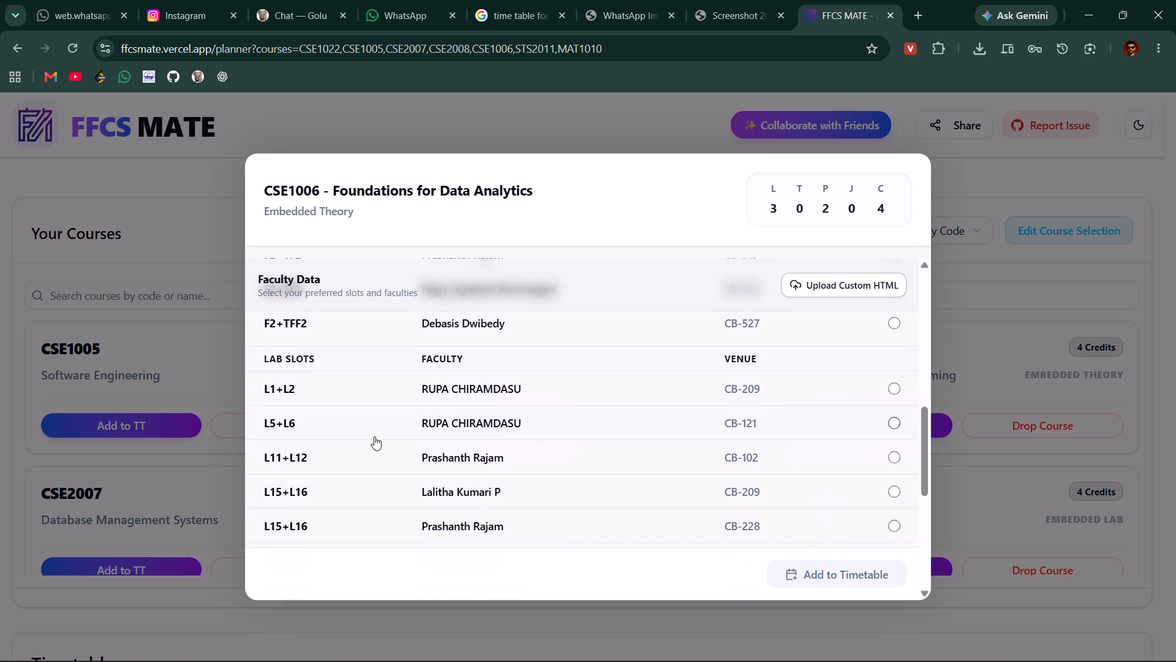
pyautogui.scroll(13, 388, 436)
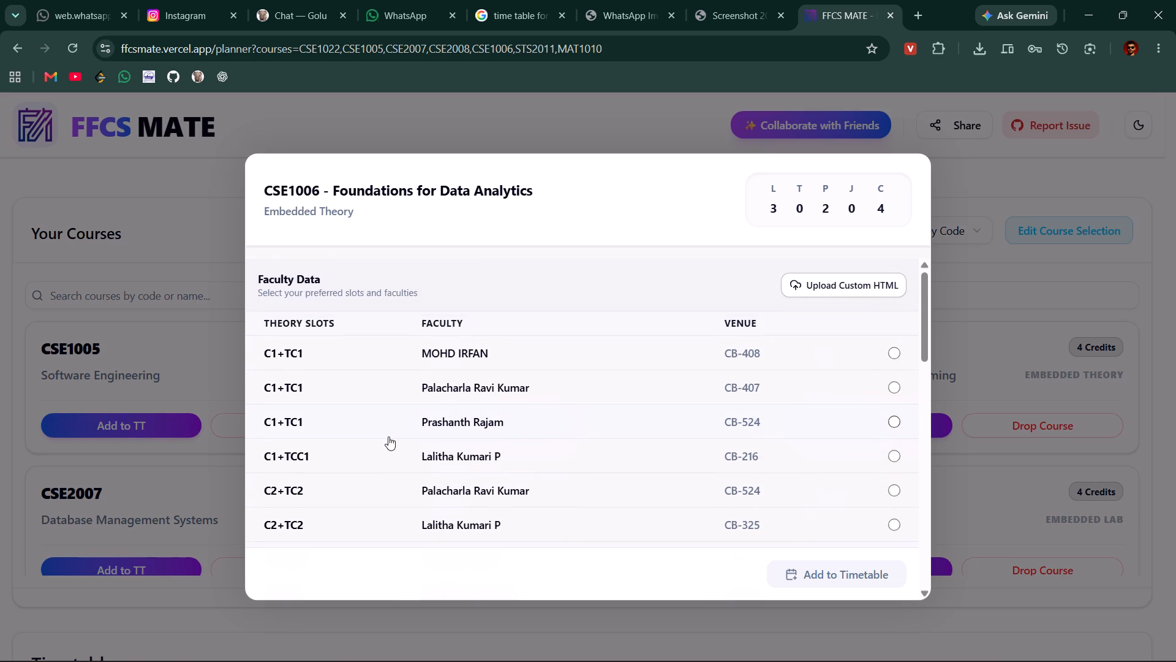
pyautogui.scroll(-14, 399, 451)
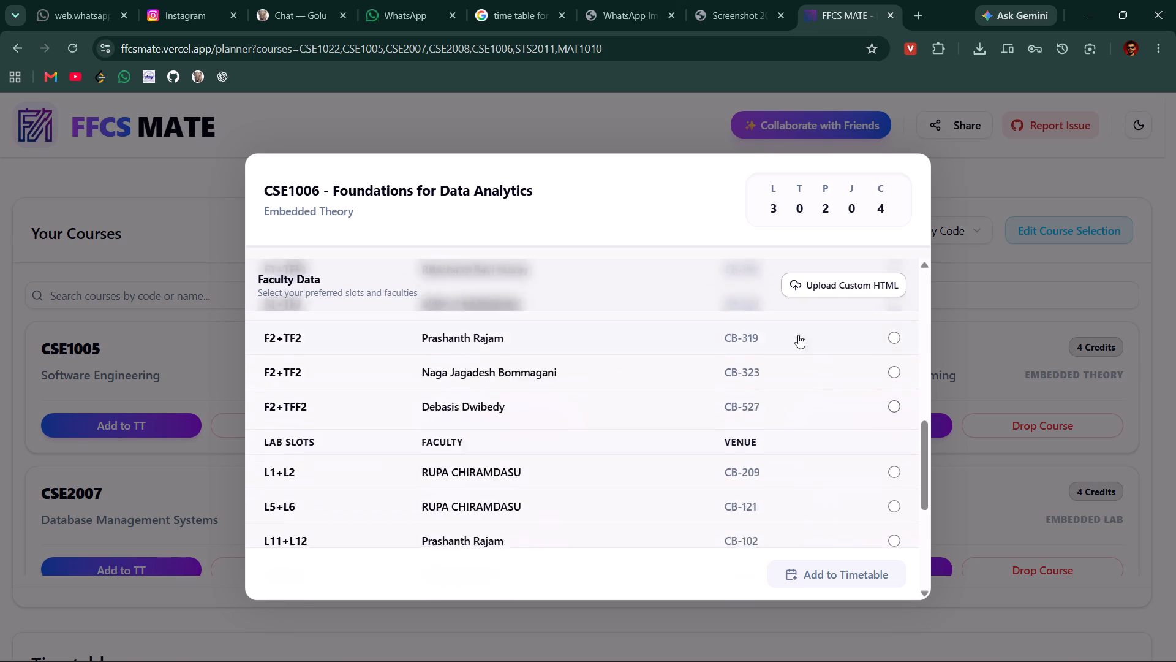
pyautogui.click(1017, 341)
pyautogui.click(864, 333)
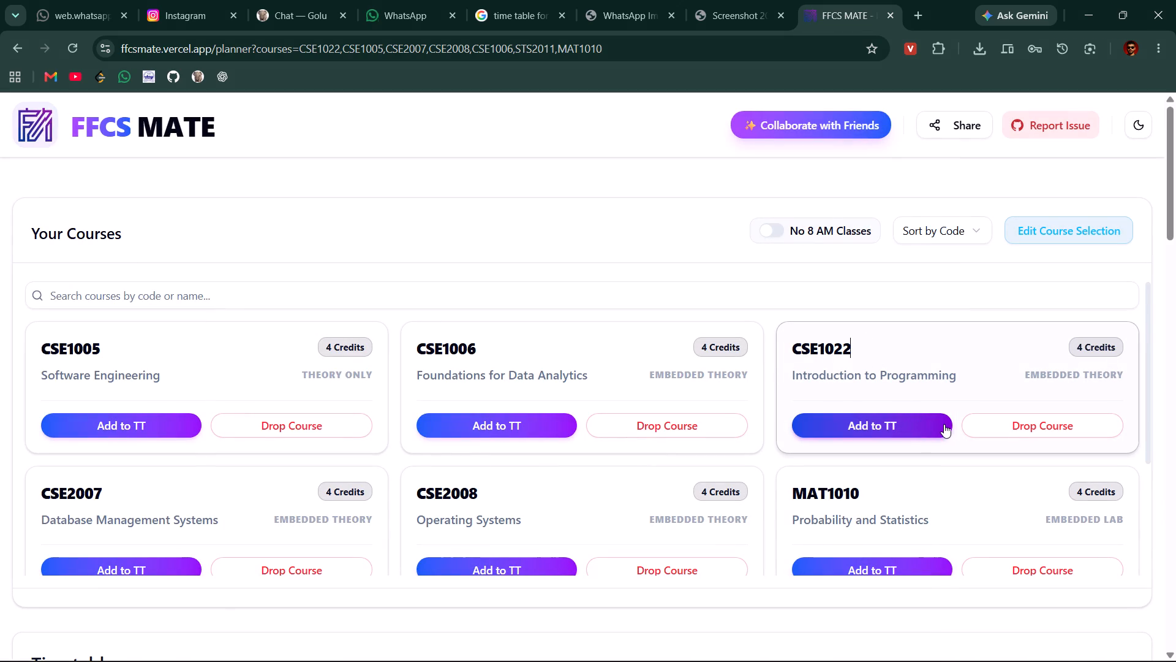
# Open the options for CSE1022 Introduction to Programming and examine its A and B theory slots with their faculty and venues.
pyautogui.click(937, 425)
pyautogui.scroll(-1, 767, 429)
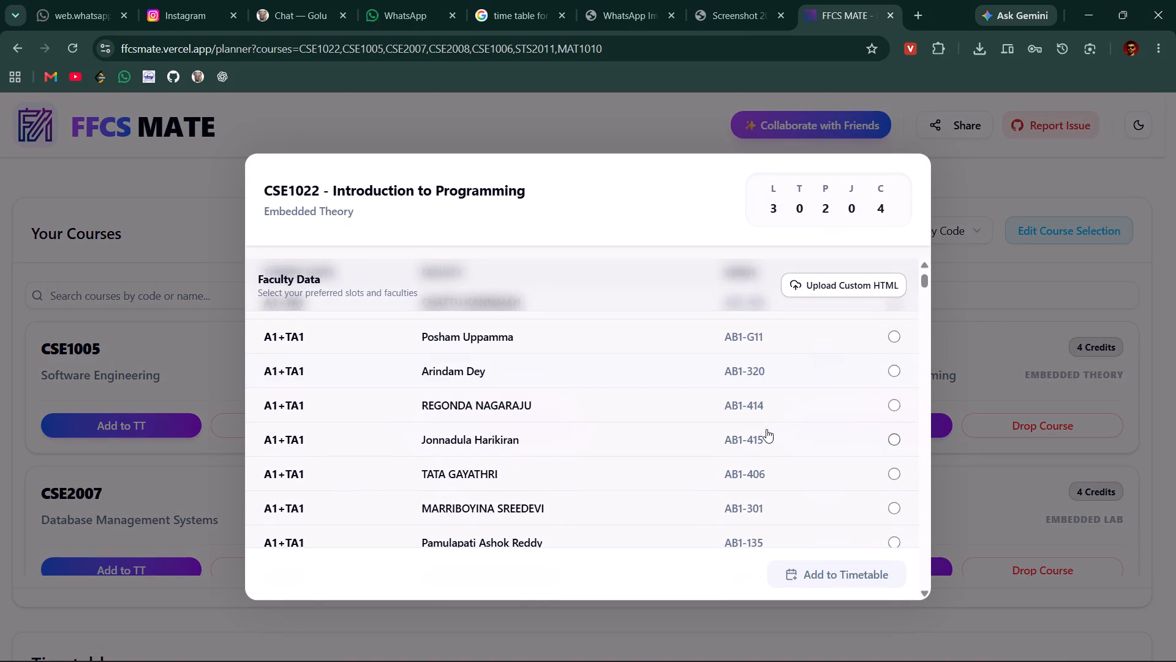
pyautogui.scroll(3, 766, 429)
pyautogui.scroll(-13, 766, 429)
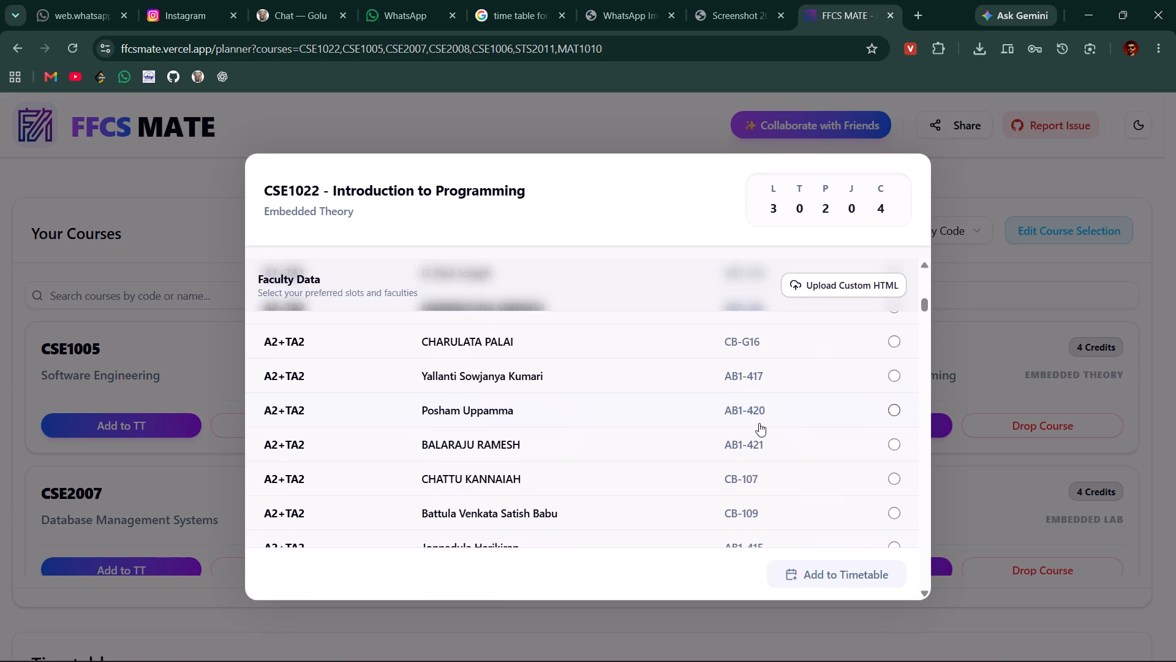
pyautogui.scroll(-12, 763, 426)
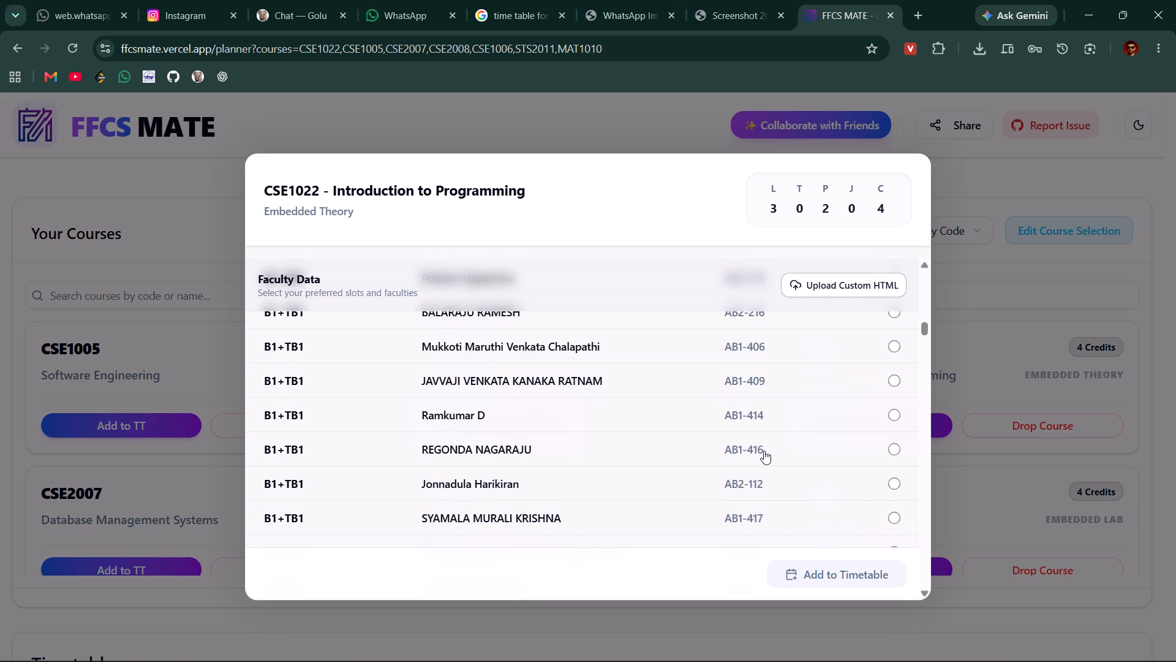
pyautogui.scroll(-12, 764, 451)
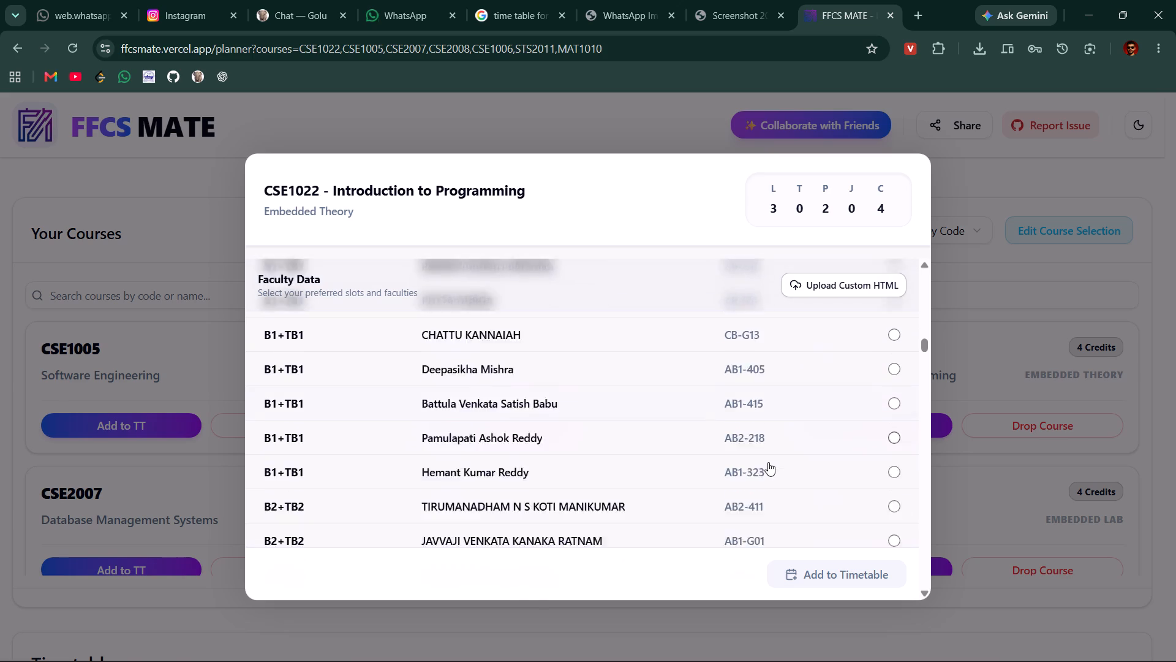
# Examine the lab slots and the E and F theory slots of CSE1022, then close the course options without choosing any.
pyautogui.scroll(-10, 769, 467)
pyautogui.scroll(-19, 777, 474)
pyautogui.scroll(-20, 784, 484)
pyautogui.scroll(-10, 784, 484)
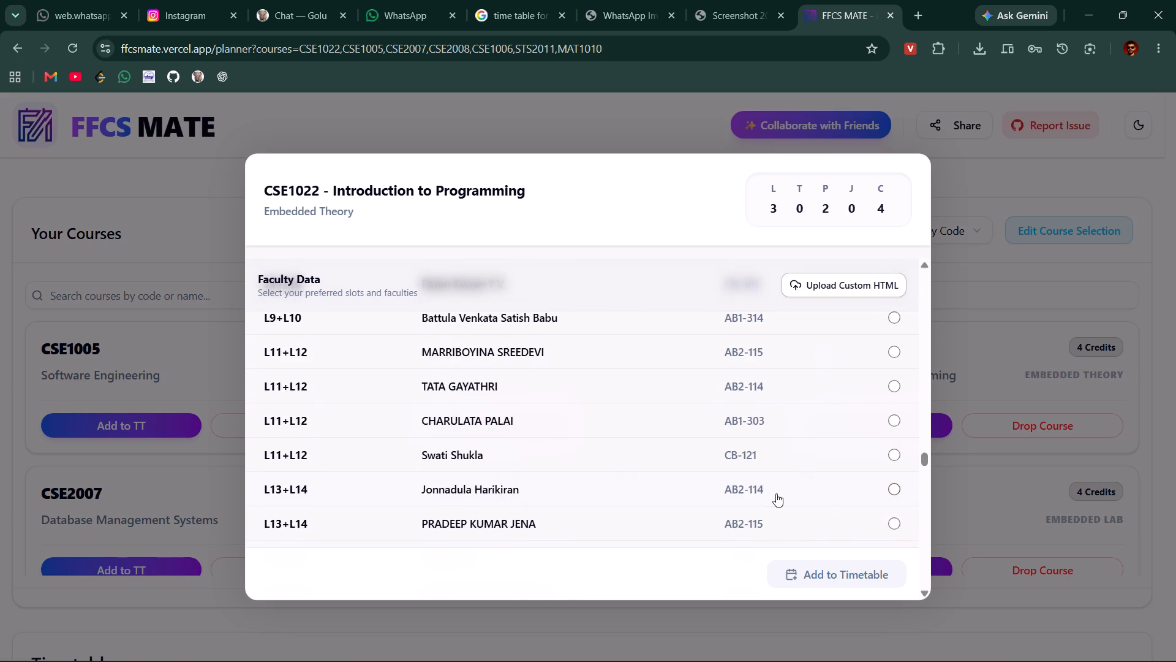
pyautogui.scroll(20, 776, 493)
pyautogui.scroll(14, 776, 493)
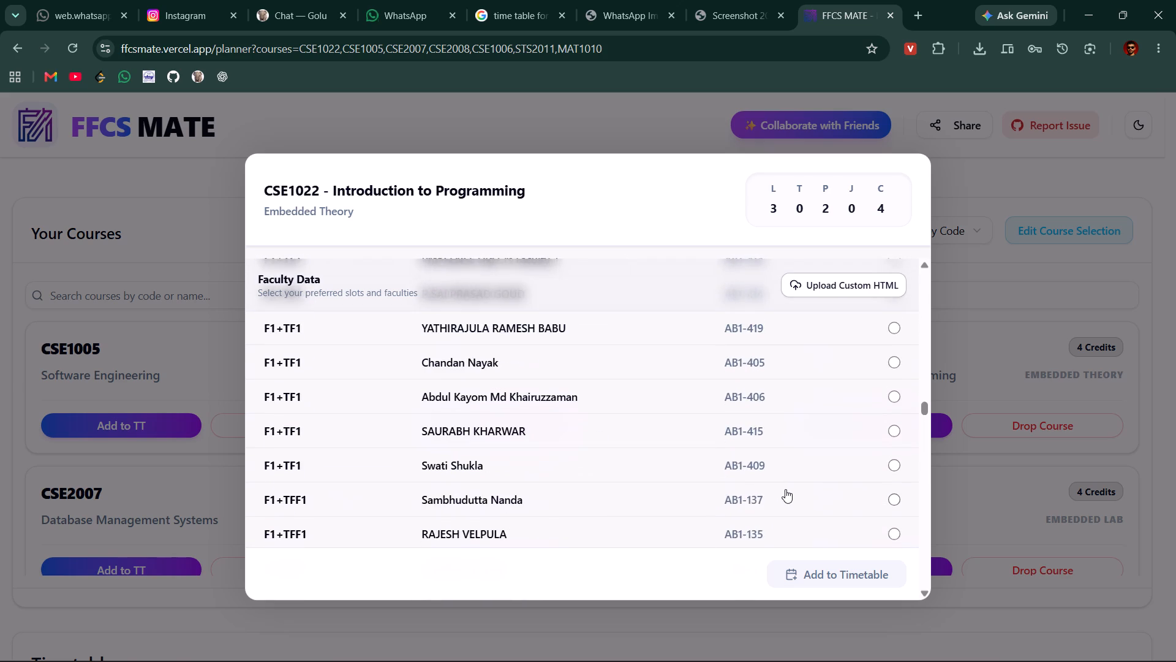
pyautogui.scroll(11, 785, 489)
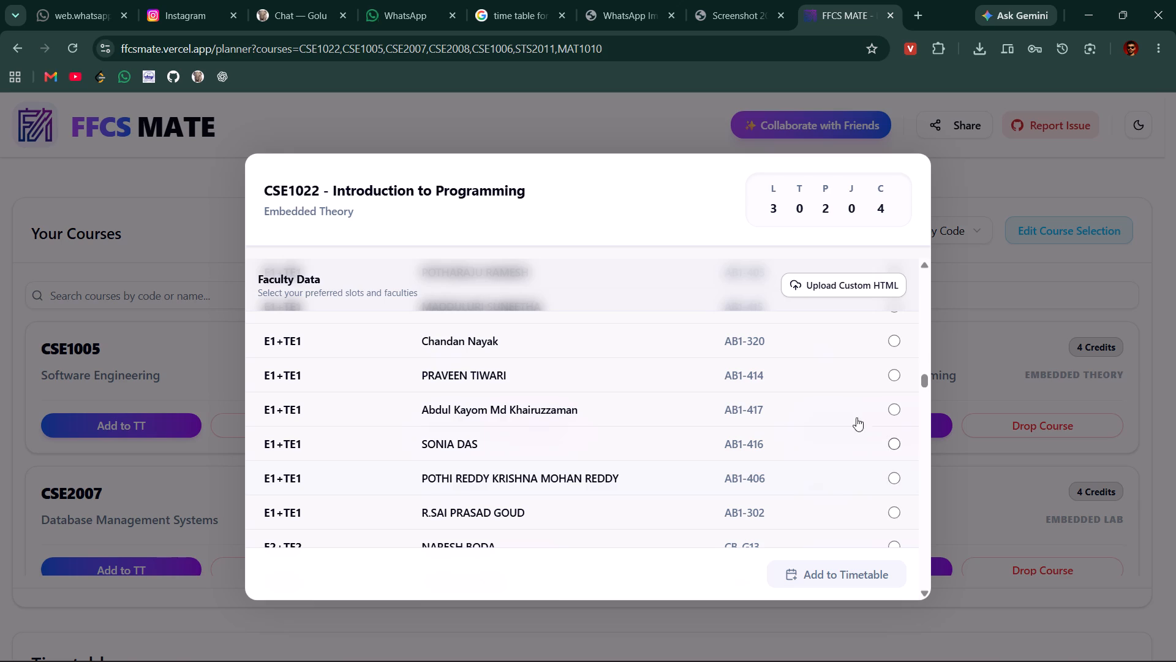
pyautogui.click(1011, 318)
# Open the options for CSE2008 Operating Systems and examine its D1 and D2 theory slots with their faculty and venues.
pyautogui.scroll(-1, 1020, 341)
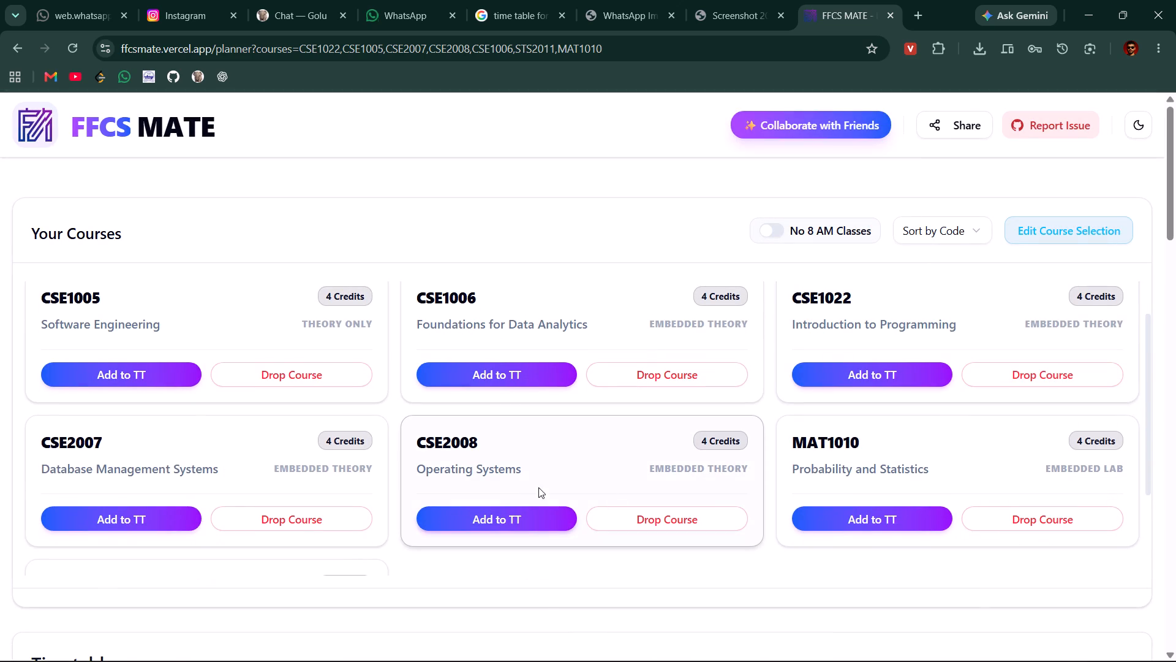
pyautogui.scroll(-2, 360, 487)
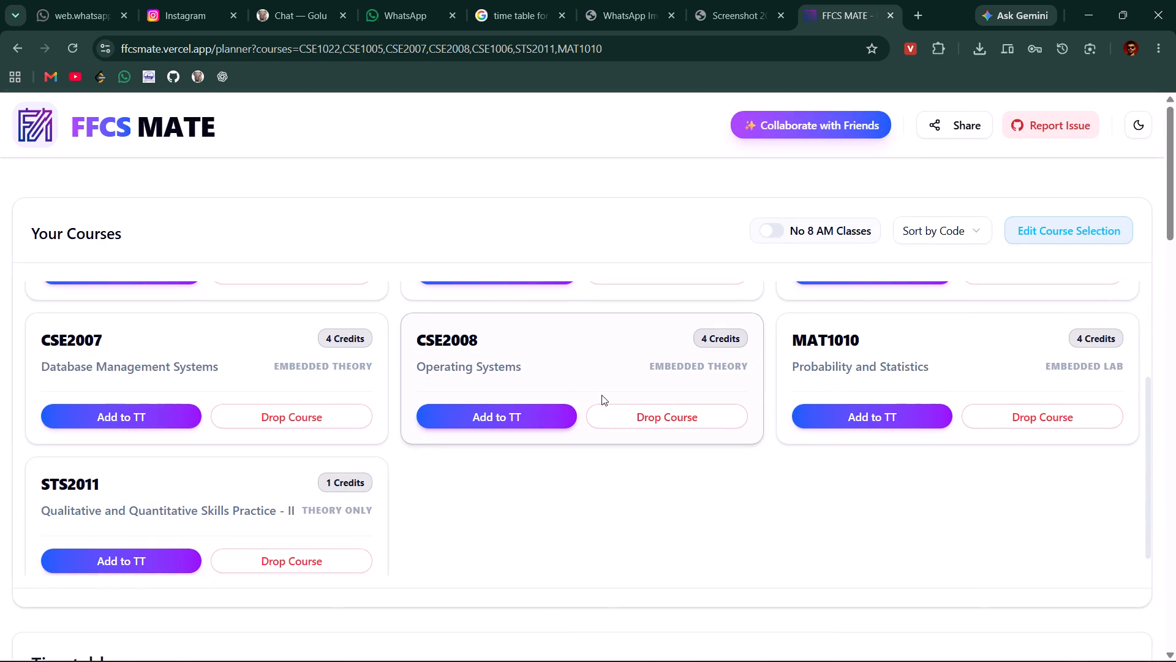
pyautogui.click(526, 400)
pyautogui.click(532, 410)
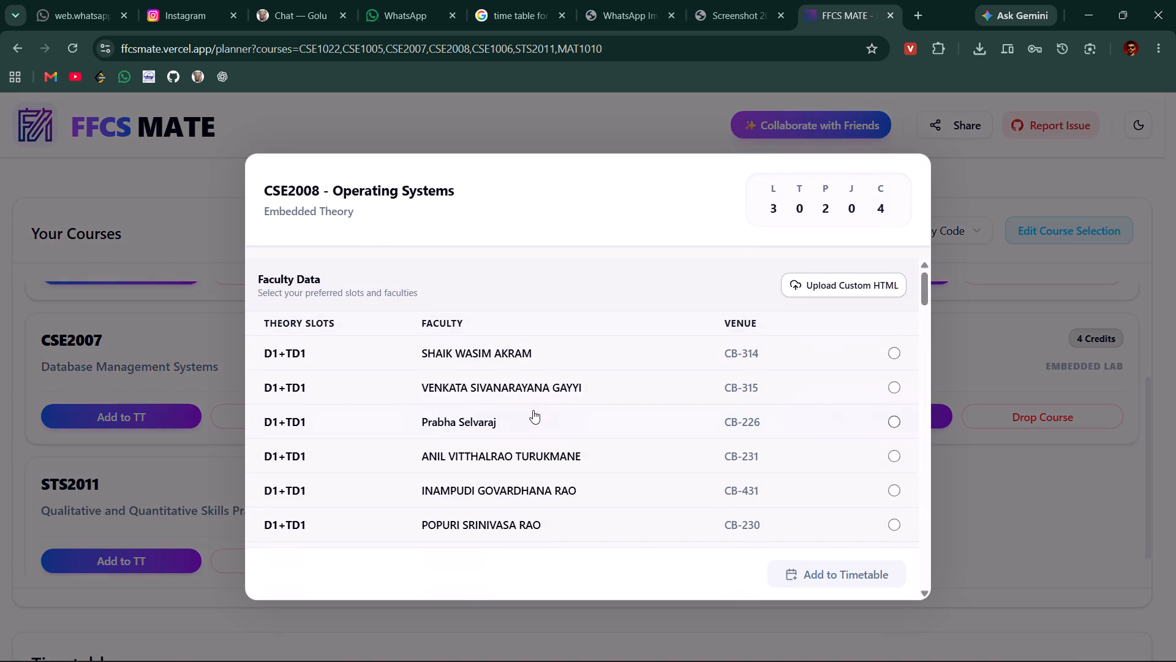
pyautogui.scroll(-8, 512, 405)
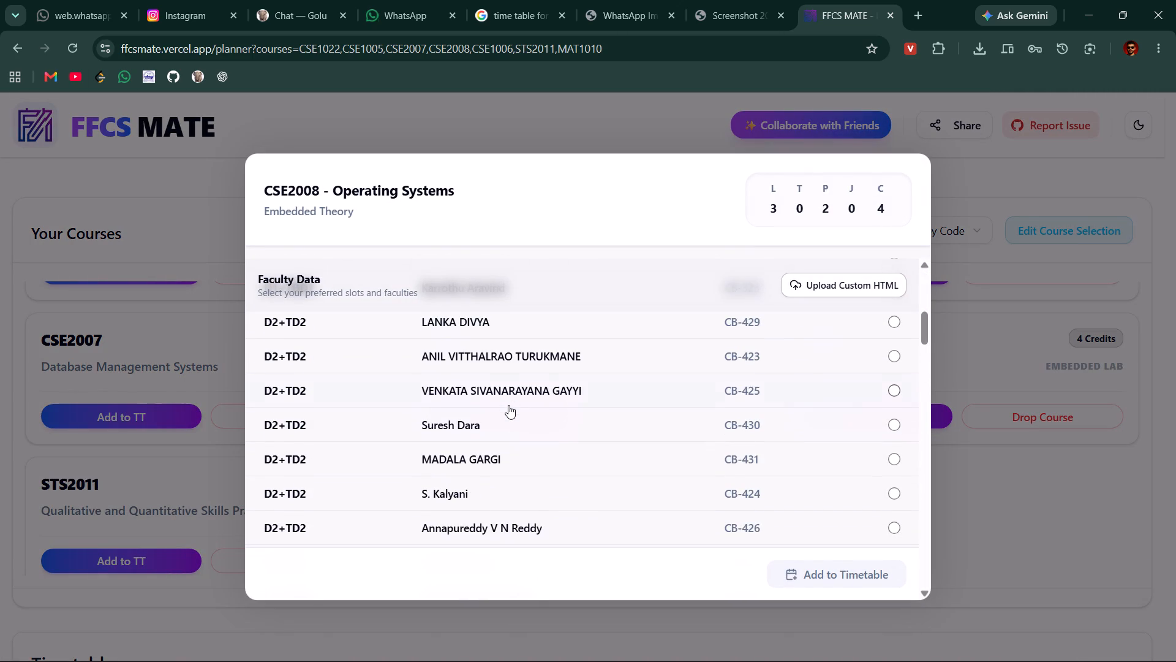
pyautogui.scroll(5, 508, 405)
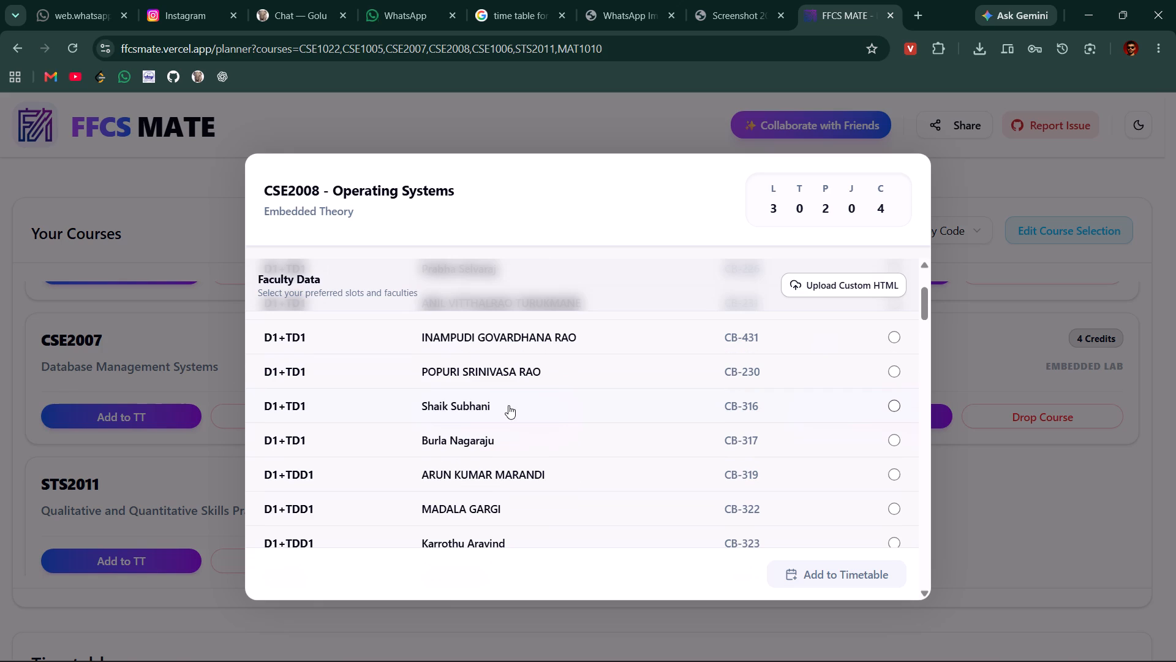
pyautogui.scroll(-3, 583, 453)
pyautogui.scroll(5, 584, 453)
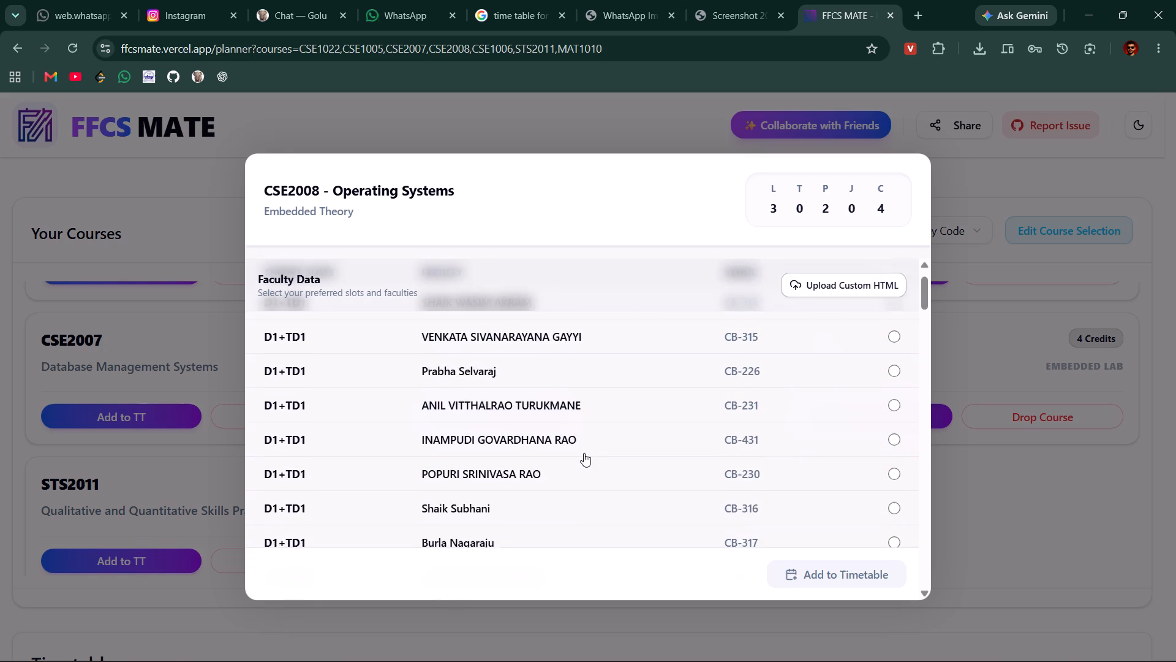
pyautogui.scroll(4, 584, 453)
pyautogui.scroll(-14, 584, 453)
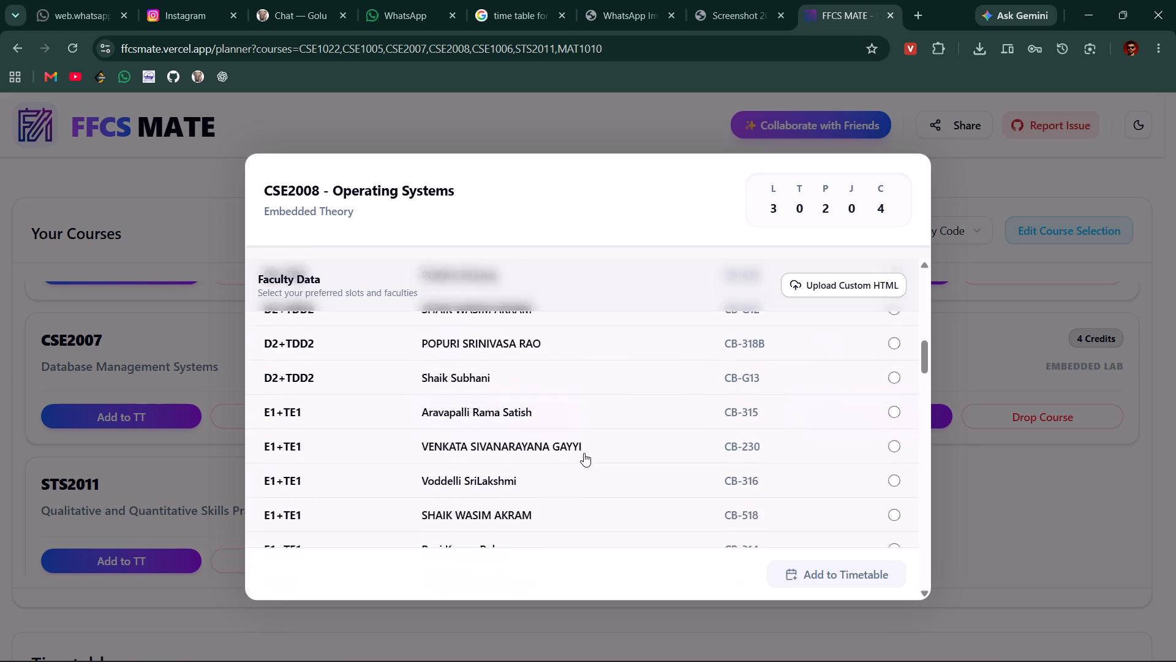
# Examine the E1+TE1 and E2+TE2 theory slots of CSE2008 with their faculty and venues.
pyautogui.scroll(-14, 584, 453)
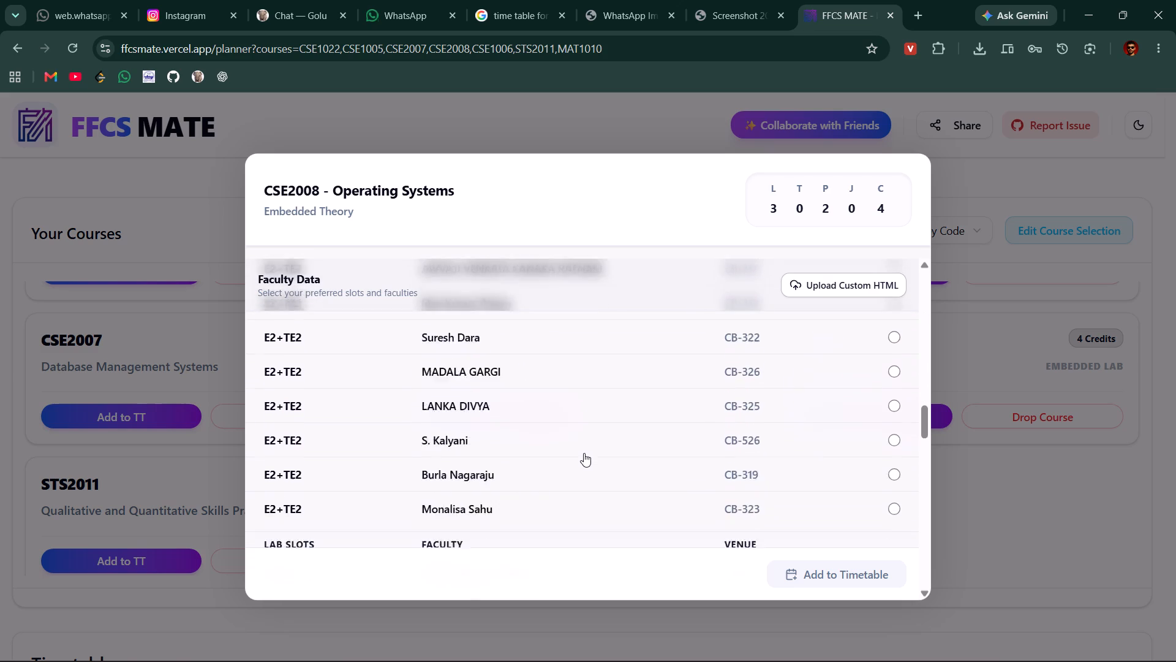
pyautogui.scroll(-3, 584, 453)
pyautogui.scroll(6, 584, 453)
pyautogui.scroll(-7, 584, 453)
pyautogui.scroll(16, 584, 453)
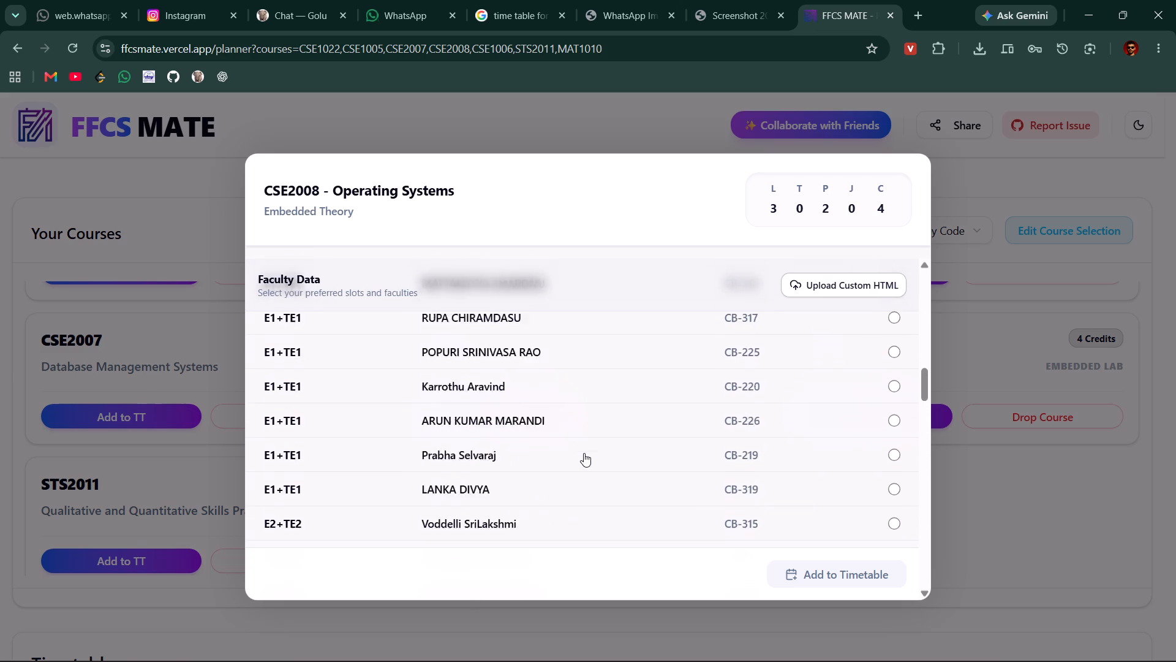
# Close the CSE2008 Operating Systems options without choosing a slot and look over the selected course cards.
pyautogui.click(1005, 487)
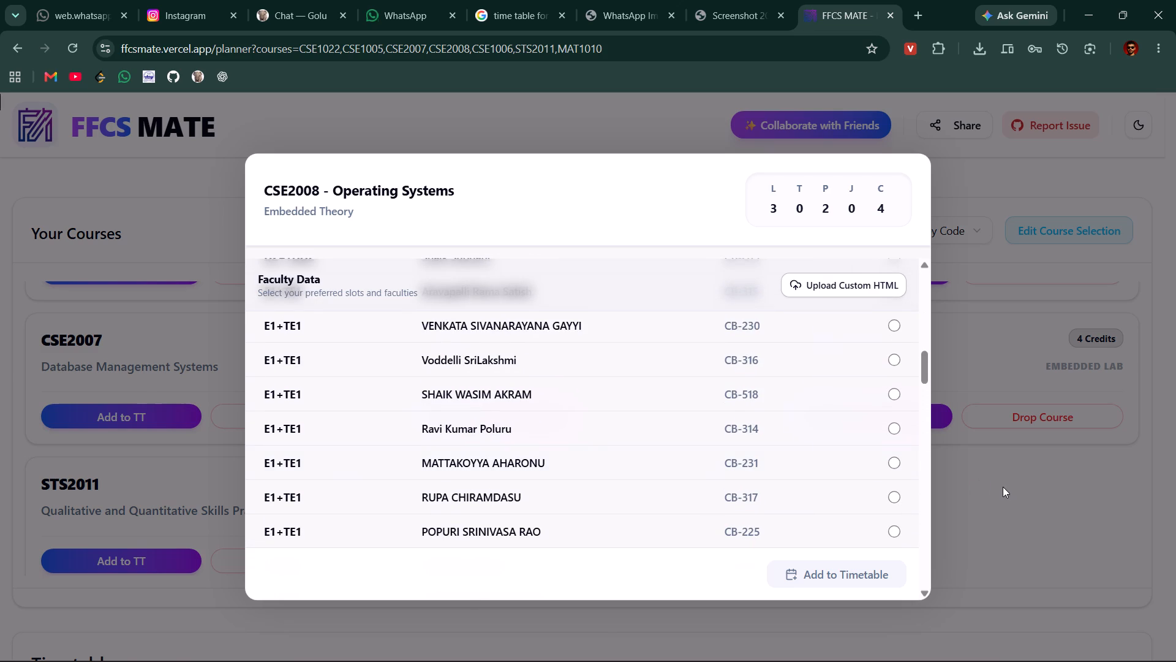
pyautogui.scroll(-2, 442, 449)
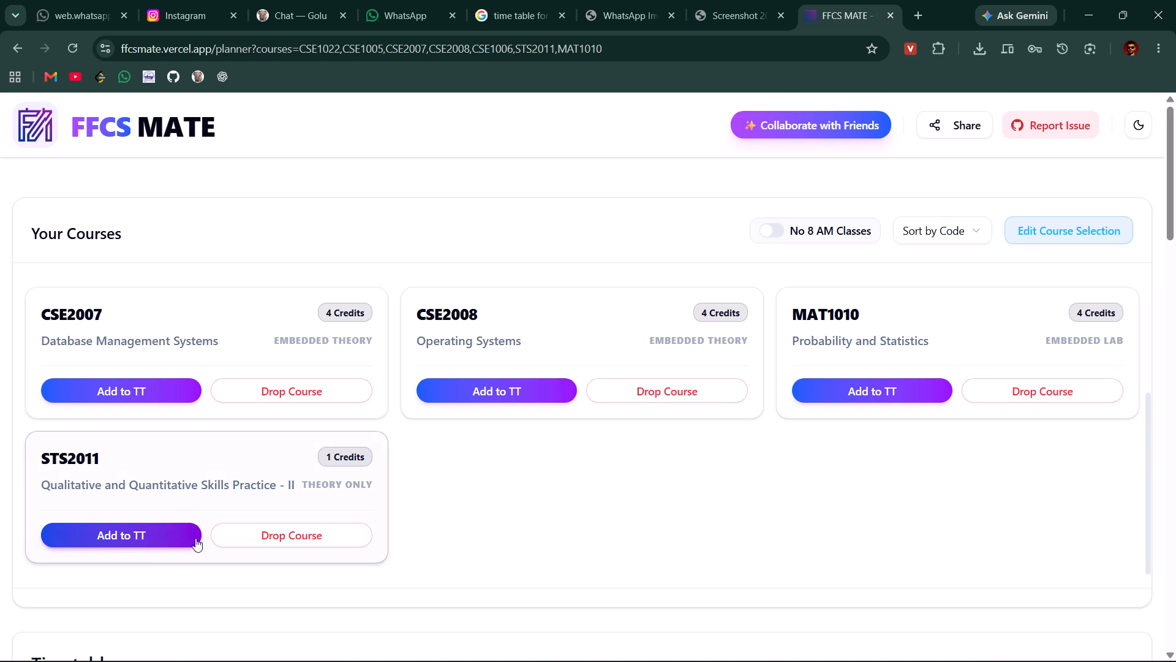
pyautogui.scroll(2, 260, 431)
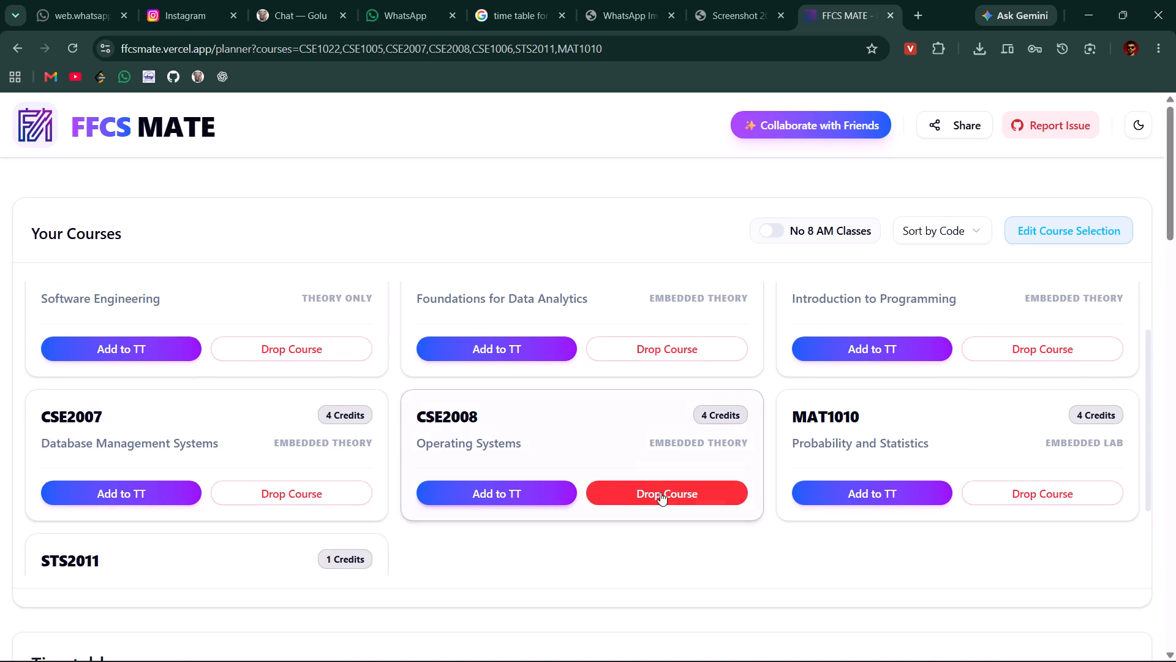
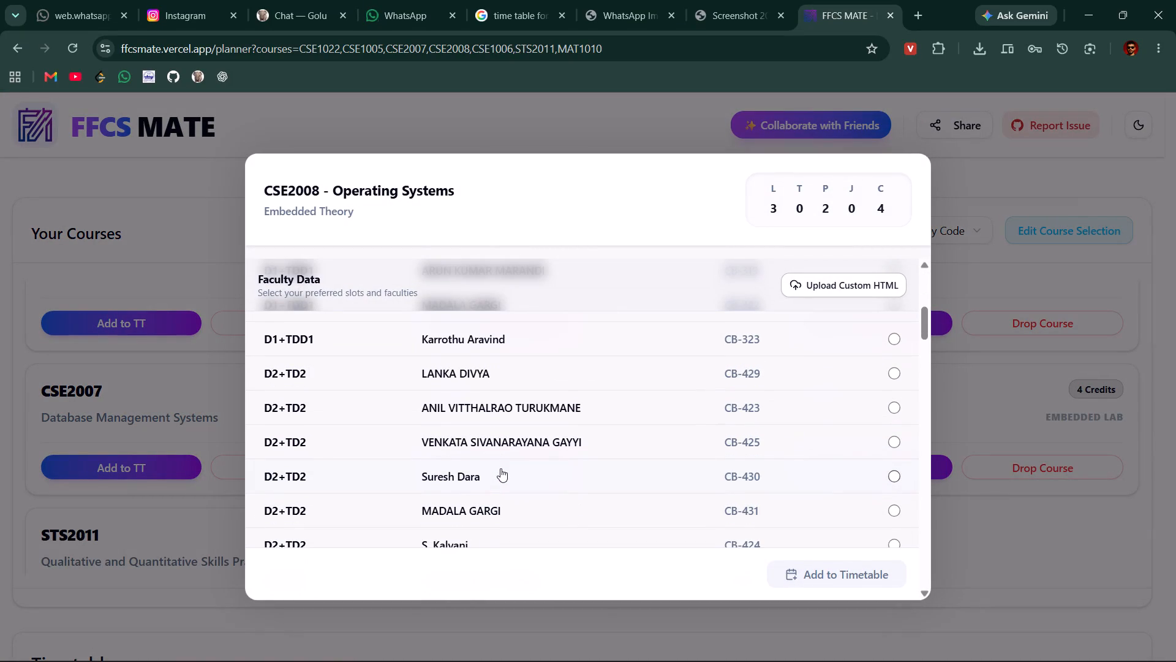
# Select the D1+TDD1 theory slot in venue CB-319 for CSE2008 Operating Systems.
pyautogui.scroll(-5, 502, 468)
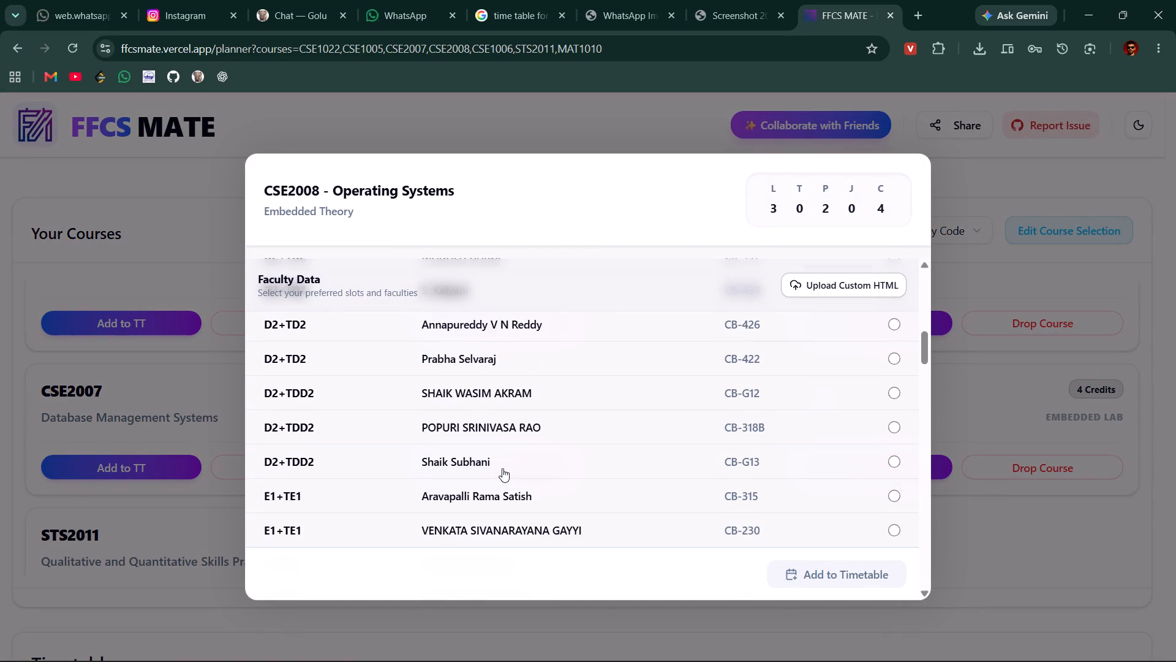
pyautogui.scroll(-3, 502, 468)
pyautogui.scroll(4, 502, 468)
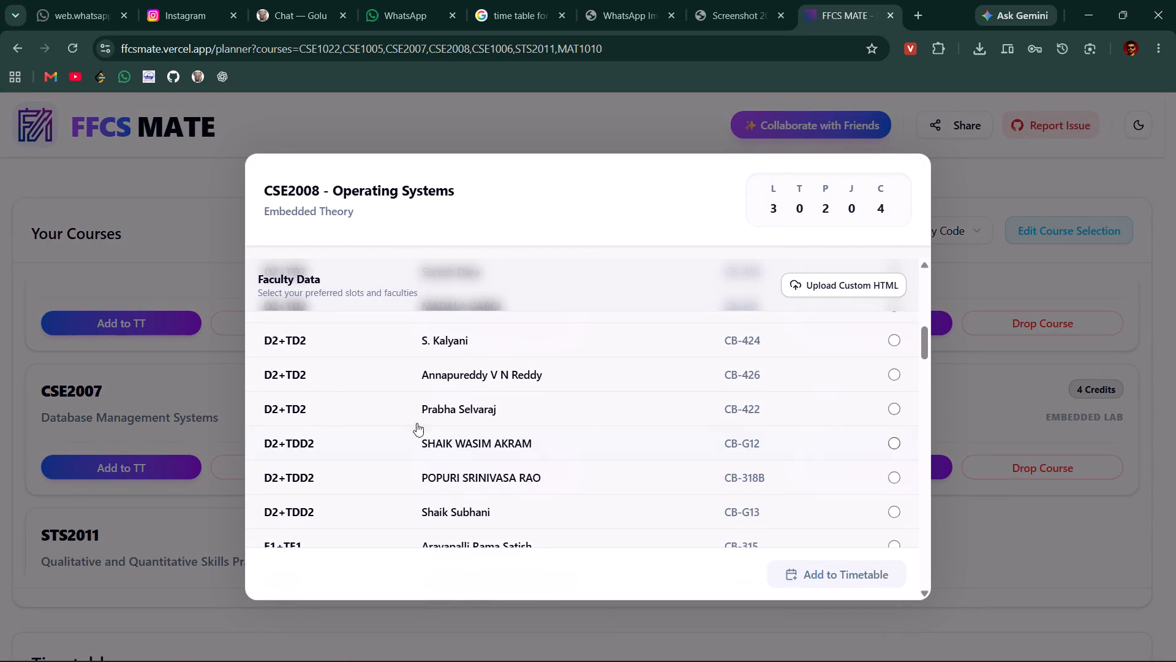
pyautogui.scroll(3, 410, 418)
pyautogui.scroll(4, 341, 397)
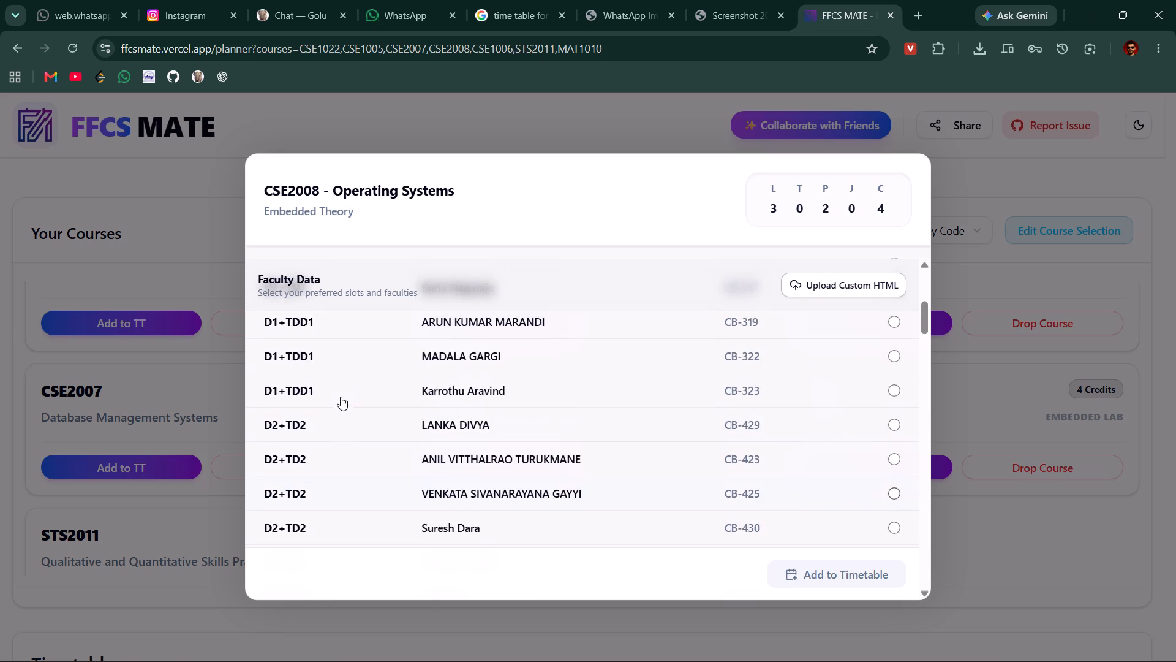
pyautogui.click(516, 422)
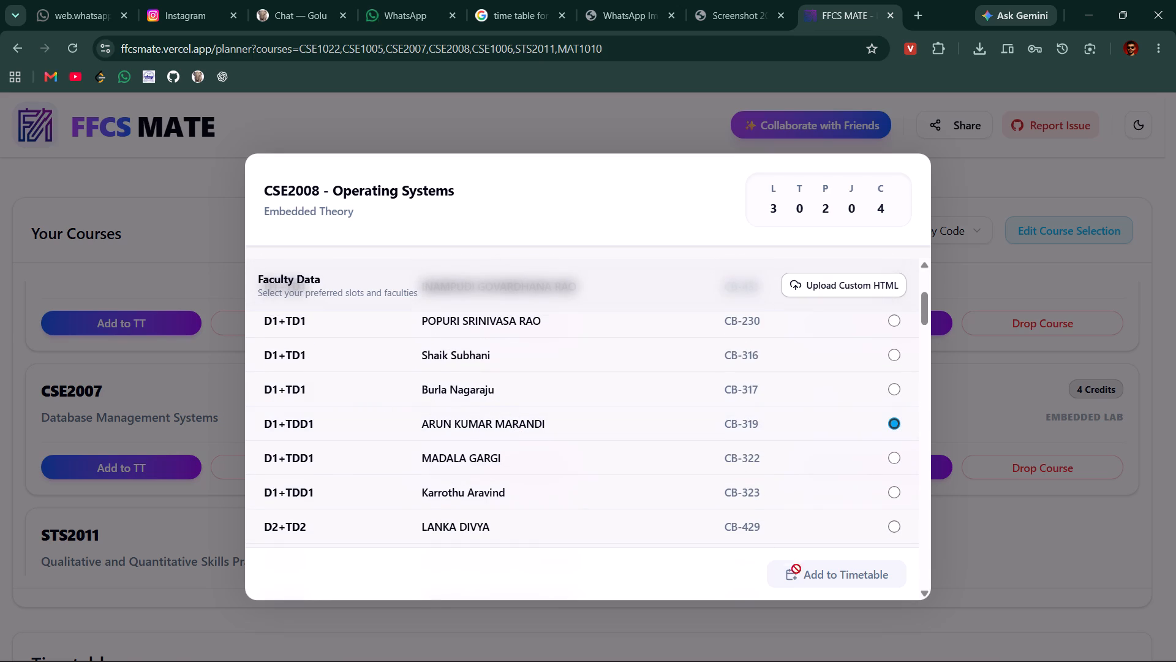
# Look through the CSE2008 lab slots with their faculty and venues, from L1+L2 through the L50s.
pyautogui.scroll(-20, 671, 464)
pyautogui.scroll(-12, 671, 464)
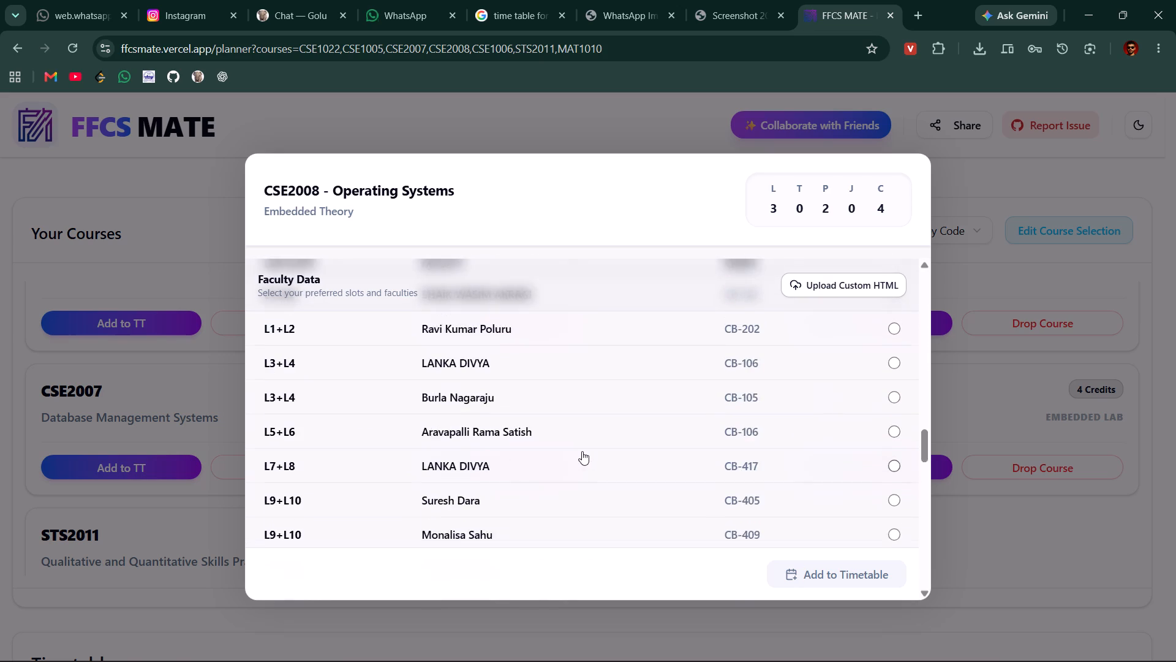
pyautogui.scroll(-20, 582, 451)
pyautogui.scroll(-6, 582, 451)
pyautogui.scroll(4, 557, 437)
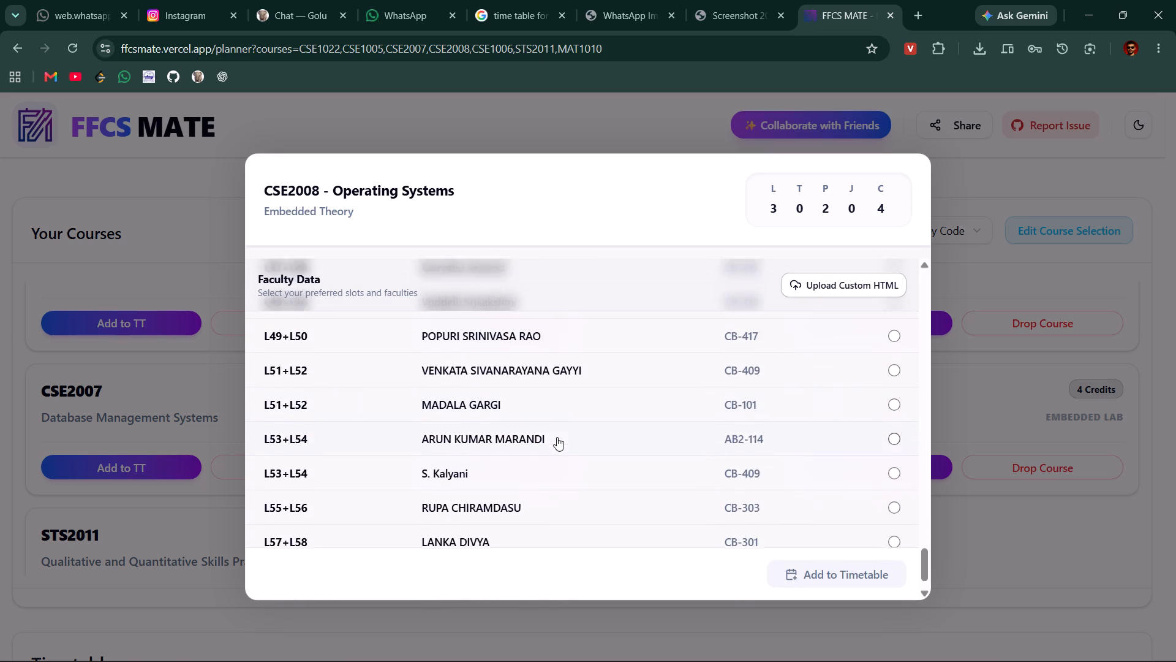
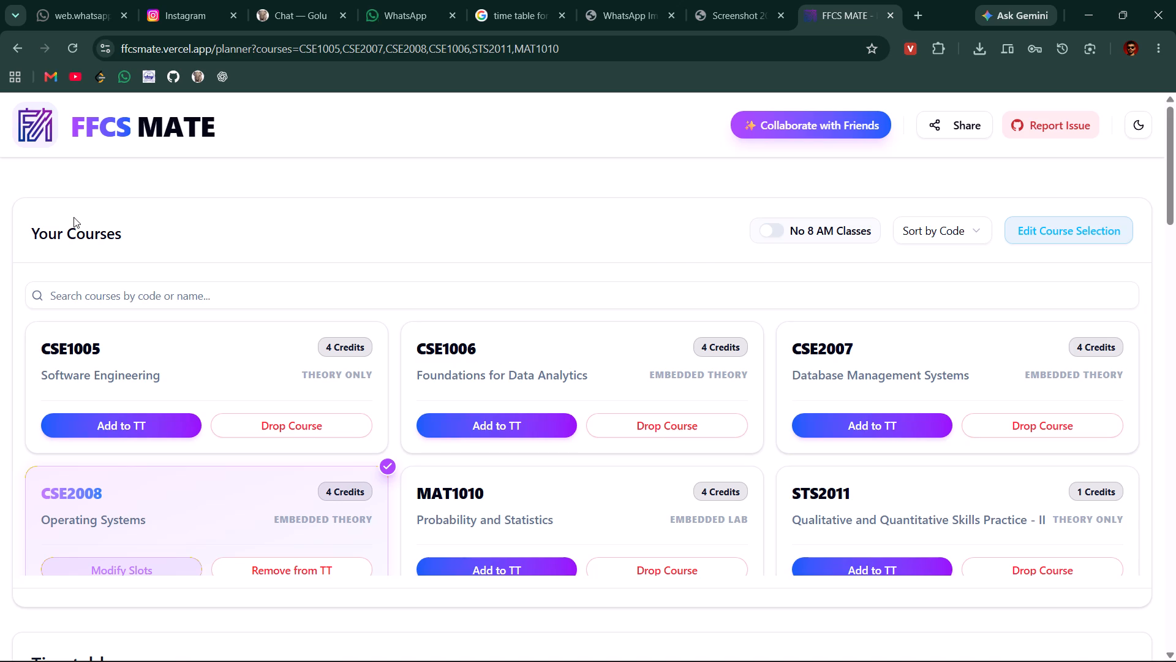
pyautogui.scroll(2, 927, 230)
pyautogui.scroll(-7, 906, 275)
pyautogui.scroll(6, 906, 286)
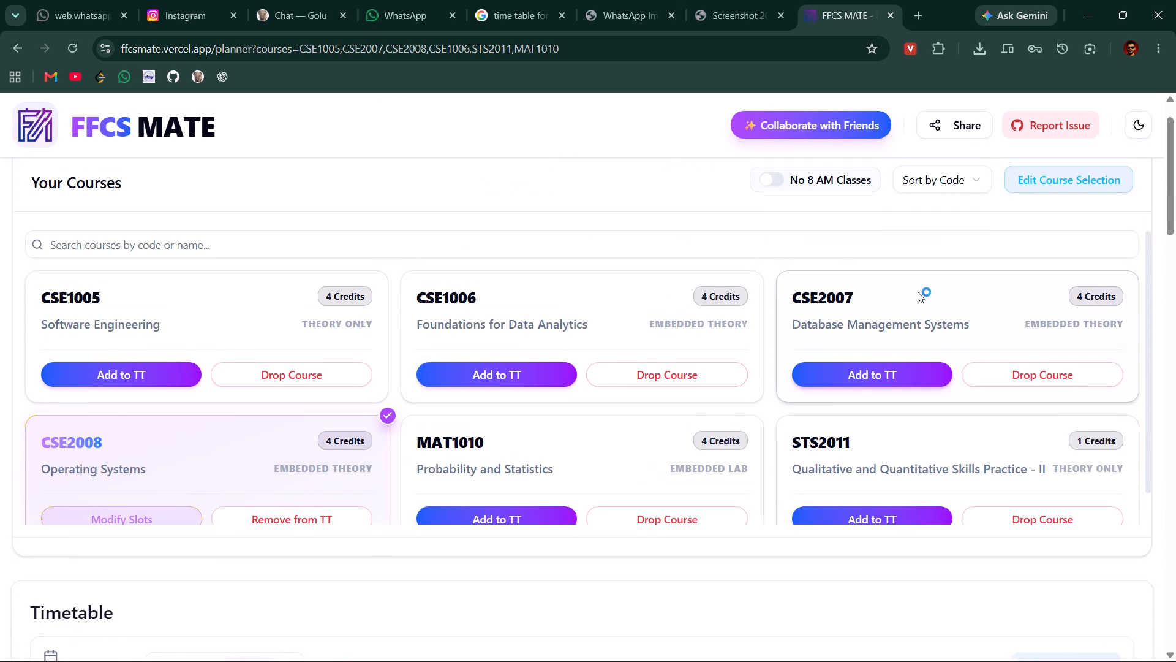
# Return to editing the course selection and search the Winter Semester 2026-27 course list for cse1021.
pyautogui.scroll(2, 918, 292)
pyautogui.click(1037, 238)
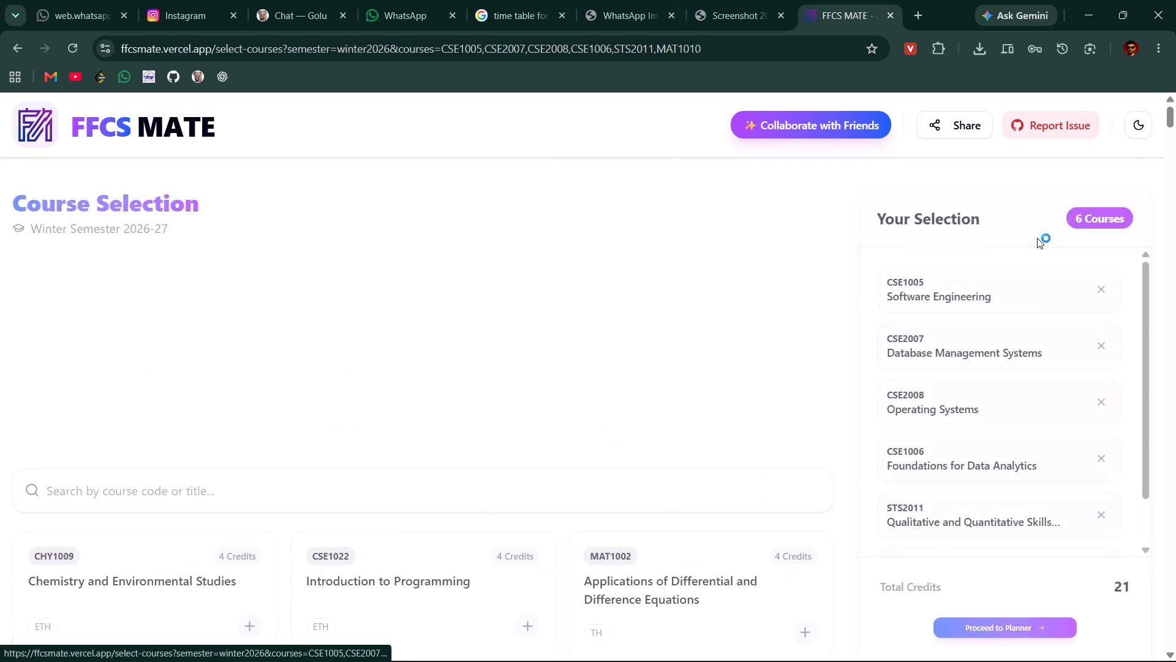
pyautogui.click(469, 482)
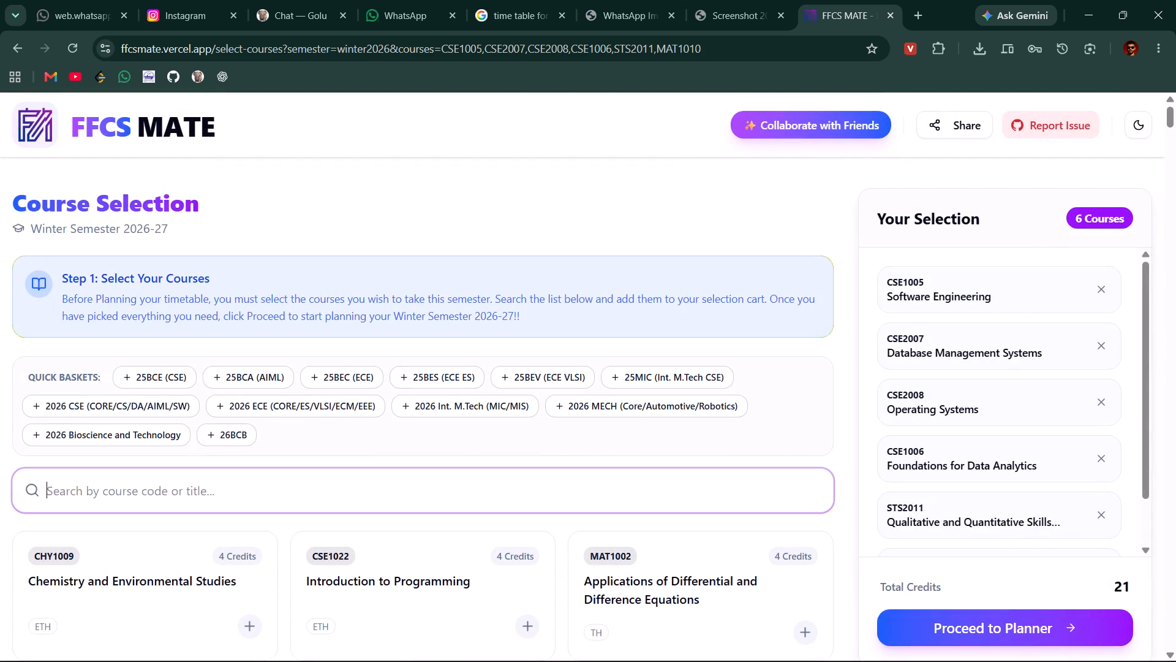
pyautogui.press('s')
pyautogui.press('BackSpace')
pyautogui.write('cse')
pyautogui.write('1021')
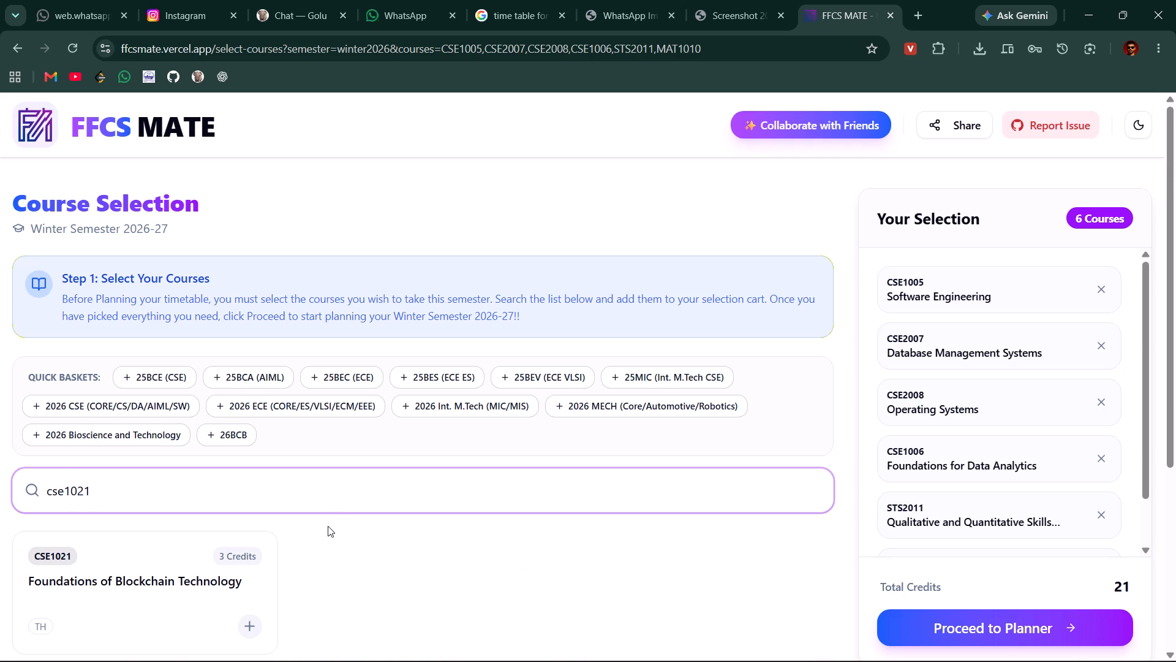
pyautogui.scroll(-4, 332, 535)
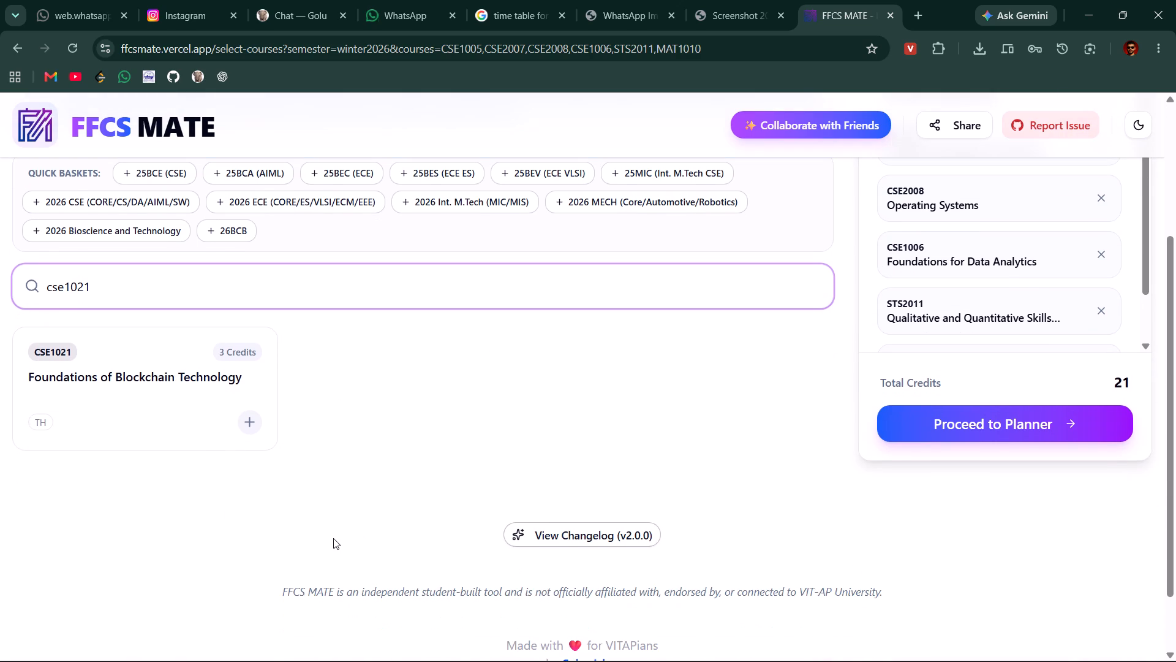
pyautogui.scroll(2, 333, 538)
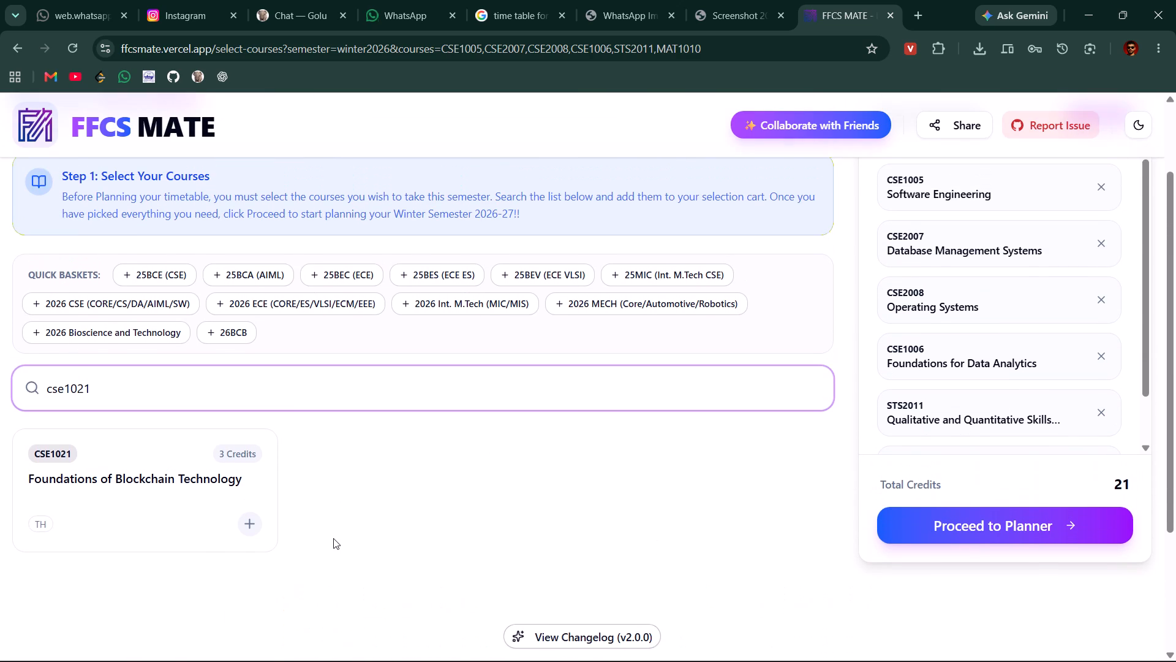
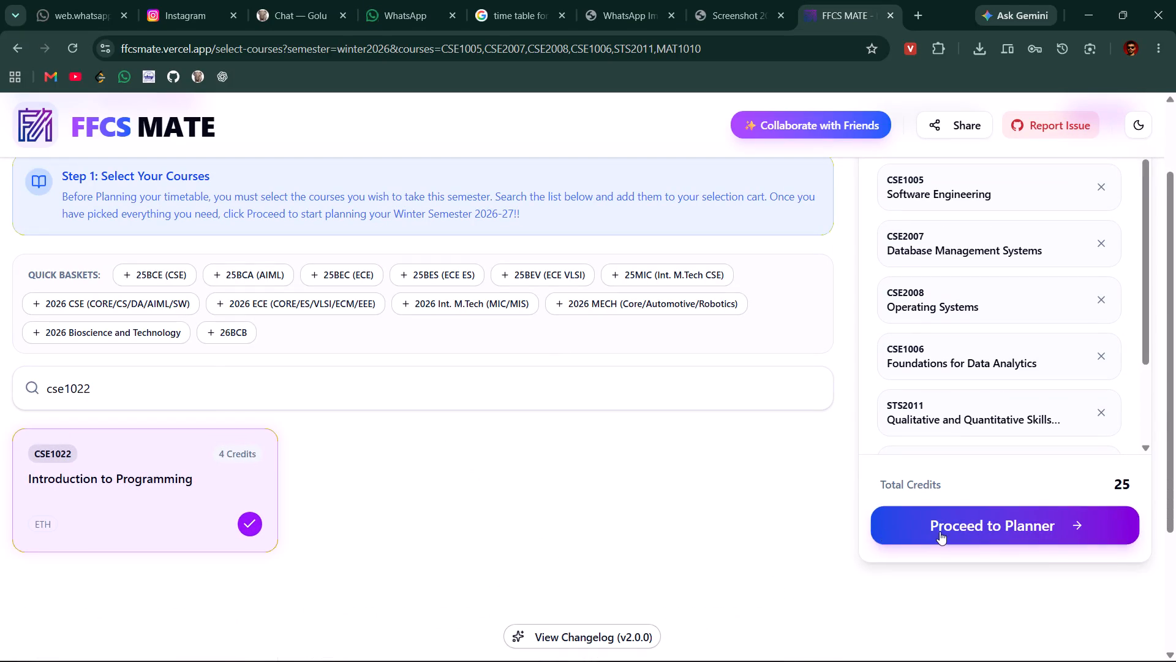
# Finish the course selection with CSE1022 Introduction to Programming included and proceed to the timetable planner.
pyautogui.click(940, 531)
# Open the slot options for CSE1022 Introduction to Programming and examine its theory slots with their faculty and venues.
pyautogui.scroll(-4, 709, 461)
pyautogui.scroll(5, 708, 459)
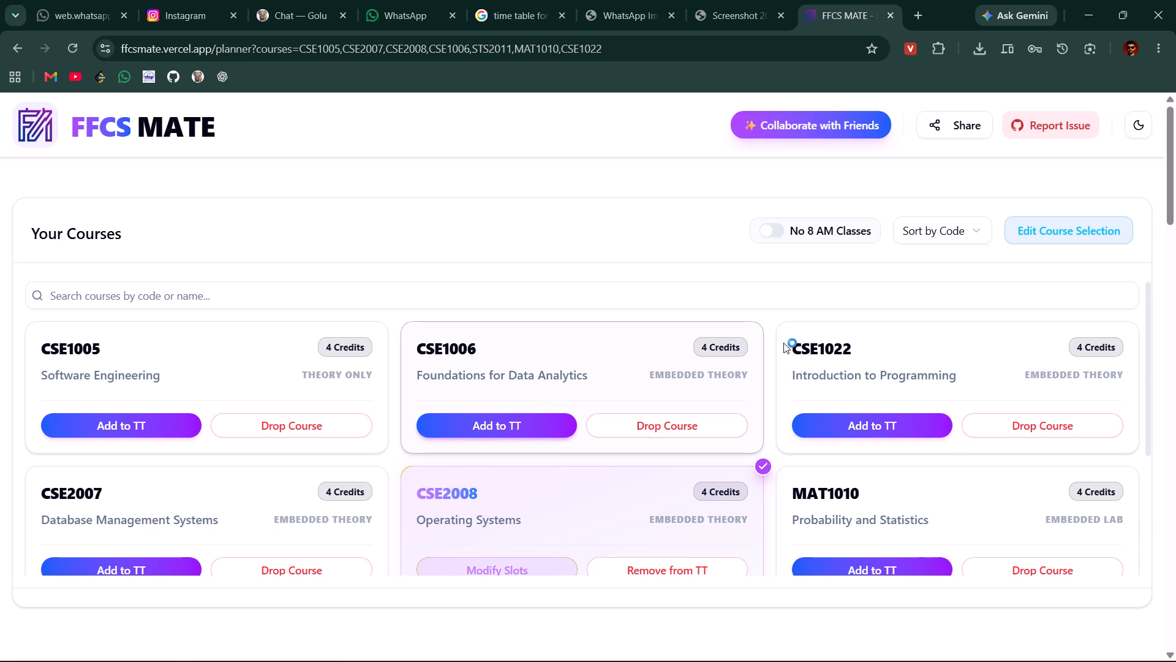
pyautogui.click(883, 425)
pyautogui.scroll(-1, 505, 367)
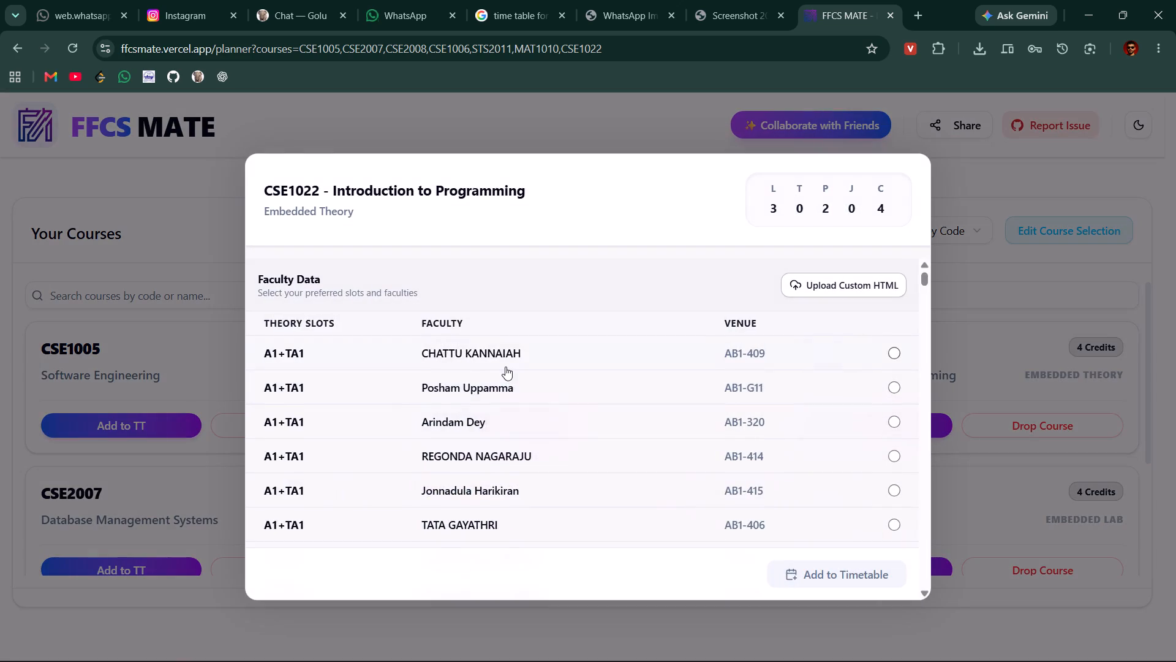
# Review the theory slots, faculty and venues offered for CSE1022 Introduction to Programming, and close the course's list without choosing one.
pyautogui.scroll(-15, 505, 367)
pyautogui.scroll(-6, 503, 366)
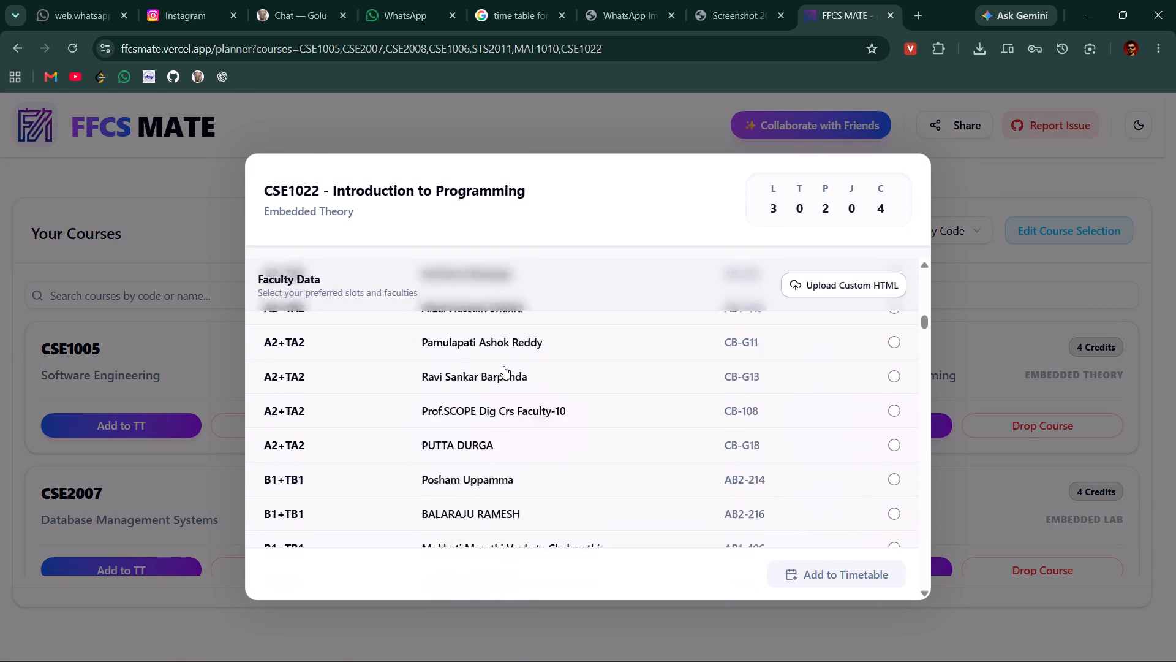
pyautogui.scroll(-12, 503, 366)
pyautogui.scroll(-19, 505, 367)
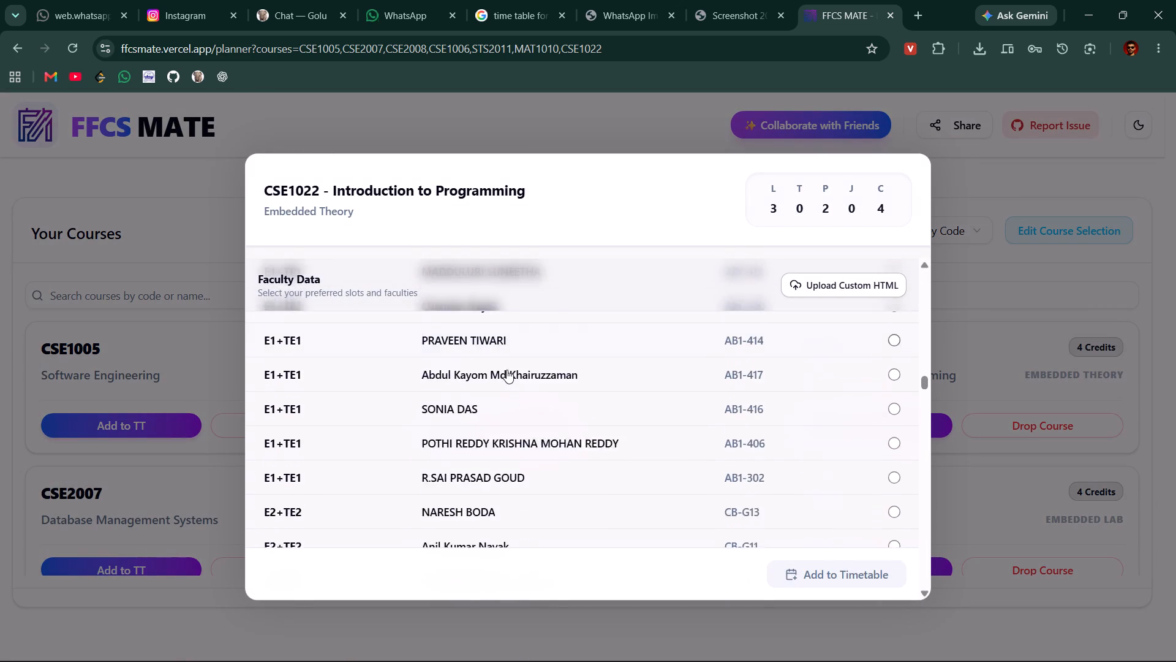
pyautogui.scroll(-20, 507, 370)
pyautogui.click(226, 249)
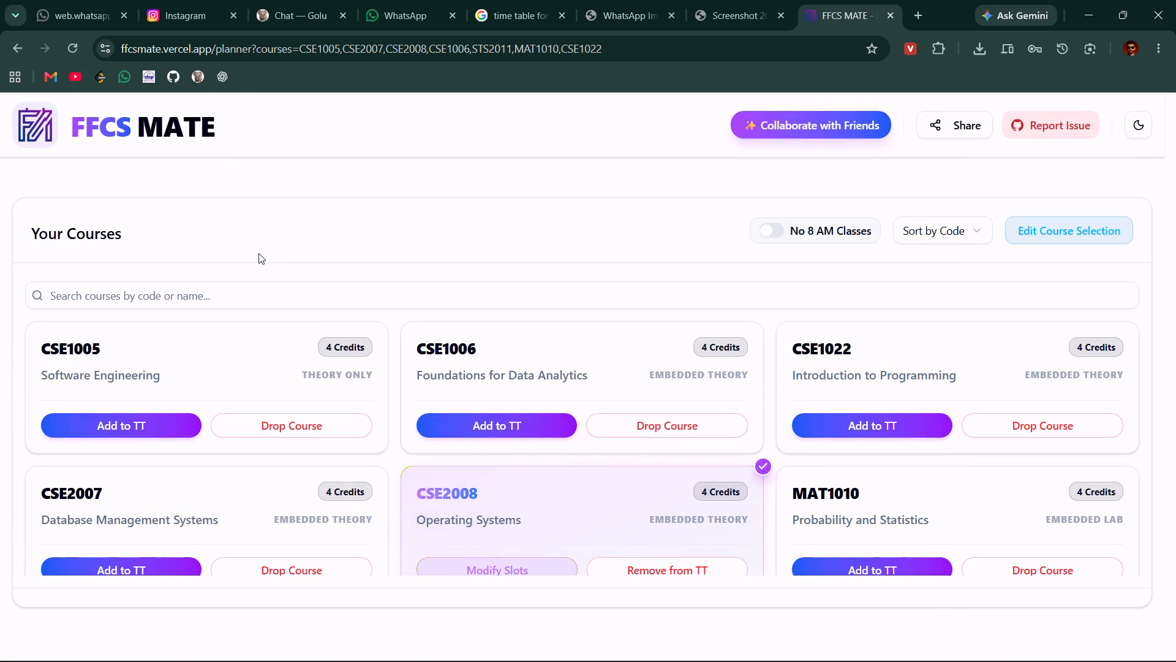
# Look over the selected courses, open the slot options for CSE1006 Foundations for Data Analytics, and review its theory slots, faculty and venues.
pyautogui.scroll(-1, 297, 305)
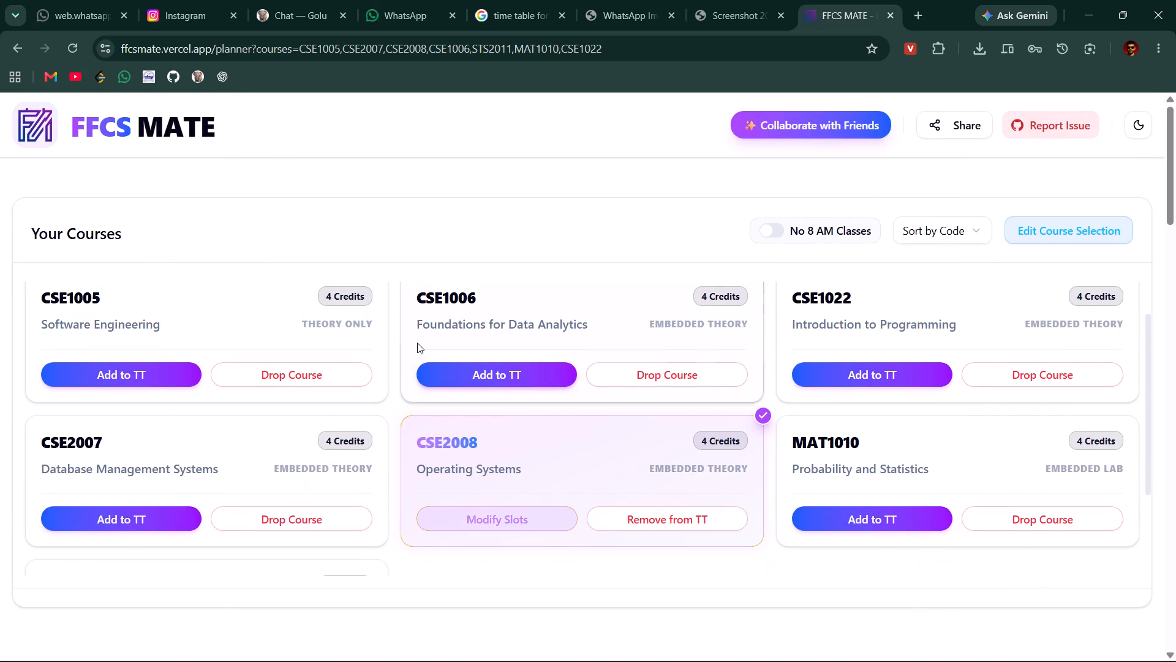
pyautogui.scroll(-1, 414, 366)
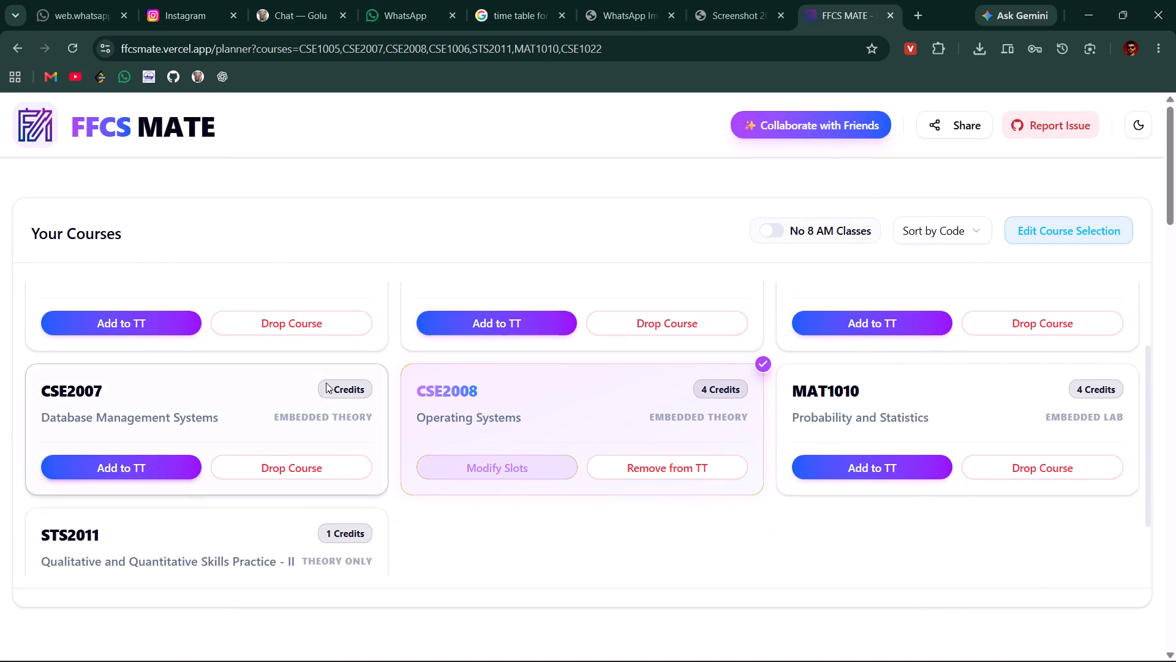
pyautogui.scroll(-1, 325, 389)
pyautogui.scroll(5, 274, 533)
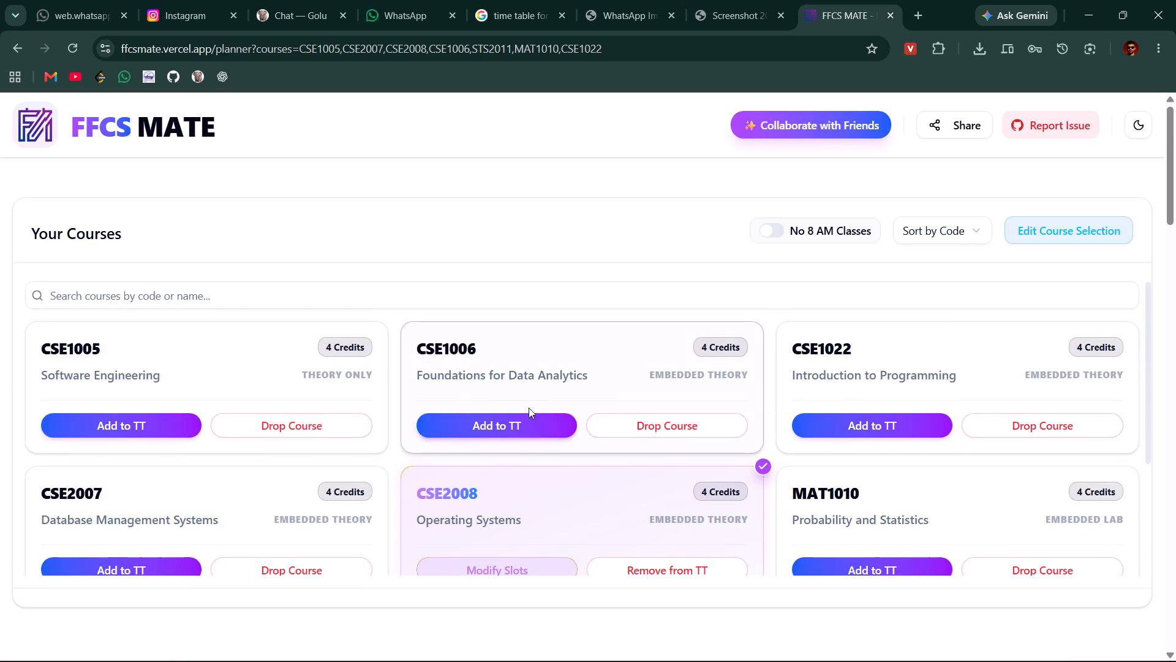
pyautogui.click(524, 416)
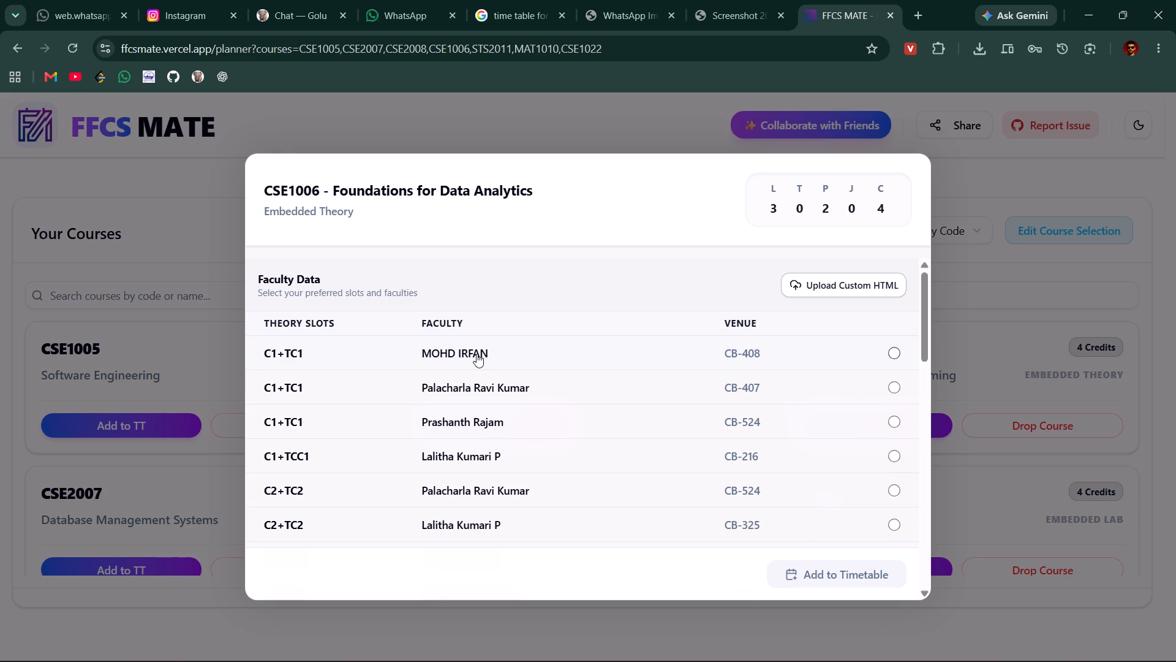
pyautogui.scroll(-6, 477, 354)
pyautogui.scroll(7, 426, 355)
pyautogui.click(360, 457)
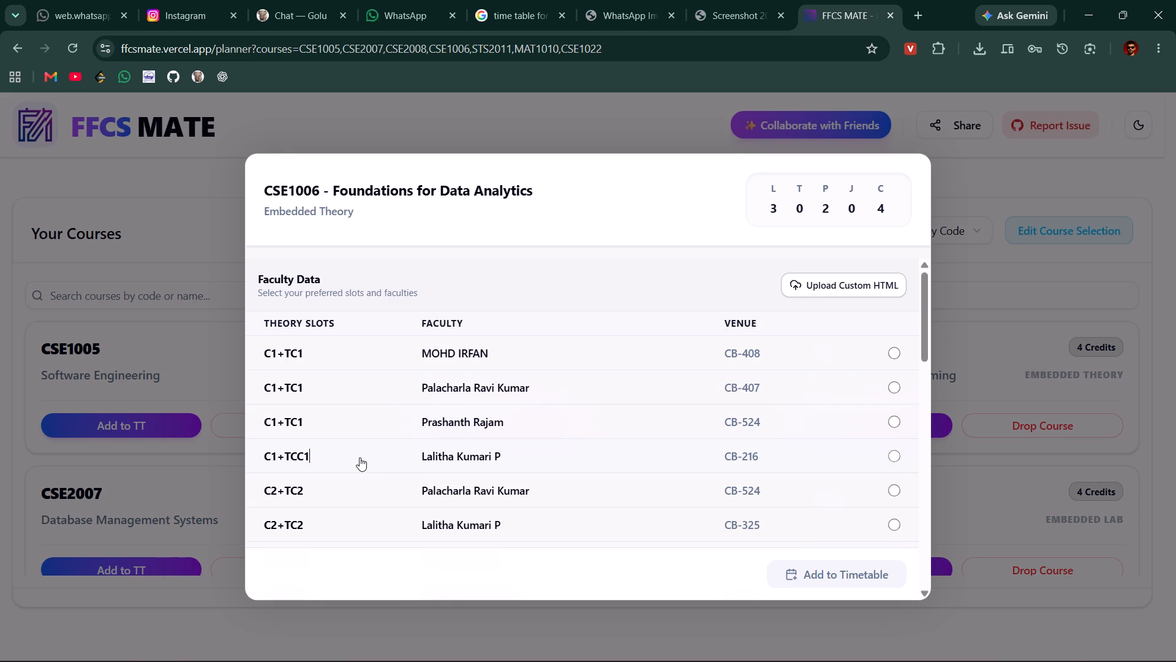
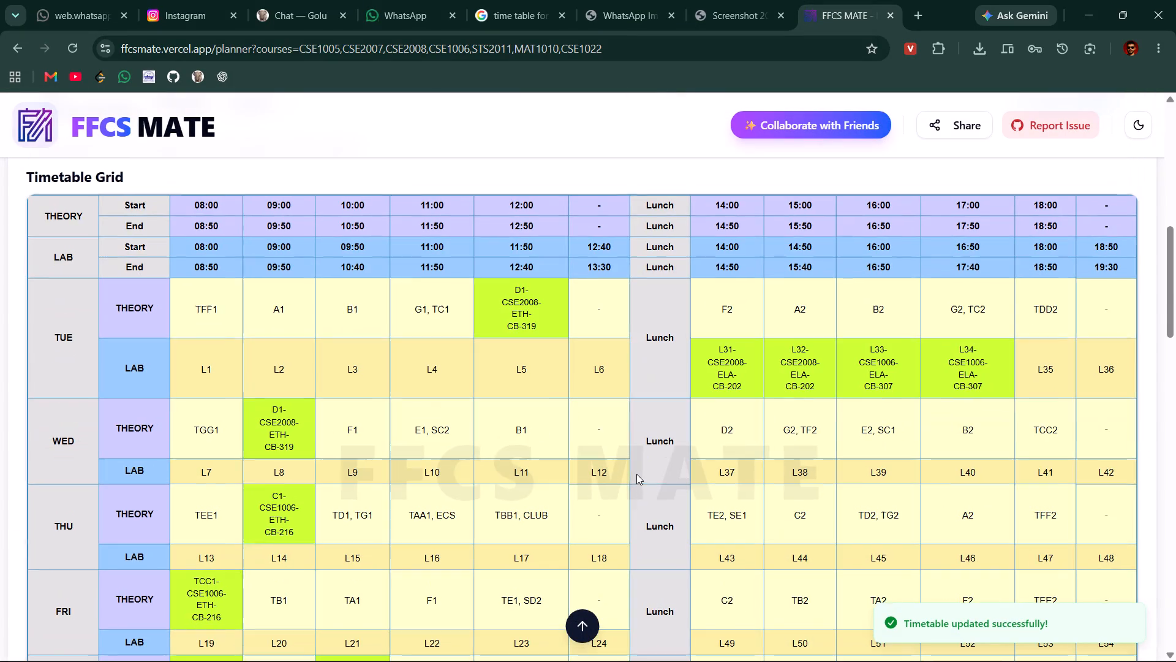
pyautogui.scroll(6, 650, 494)
pyautogui.scroll(-3, 649, 494)
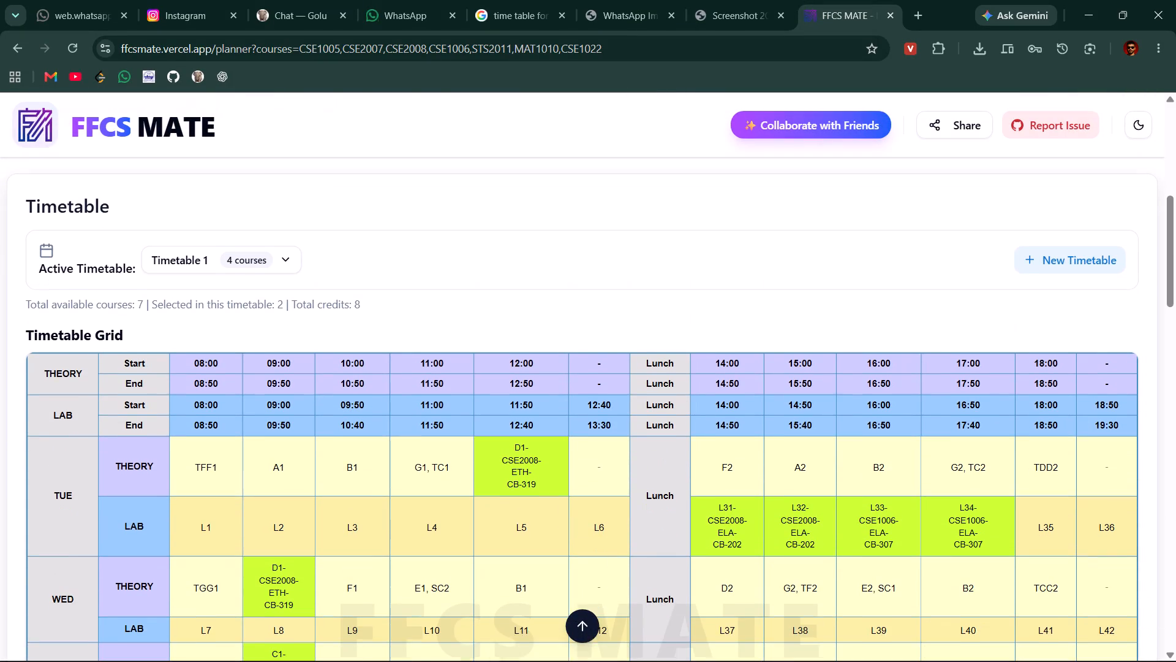
pyautogui.scroll(1, 649, 492)
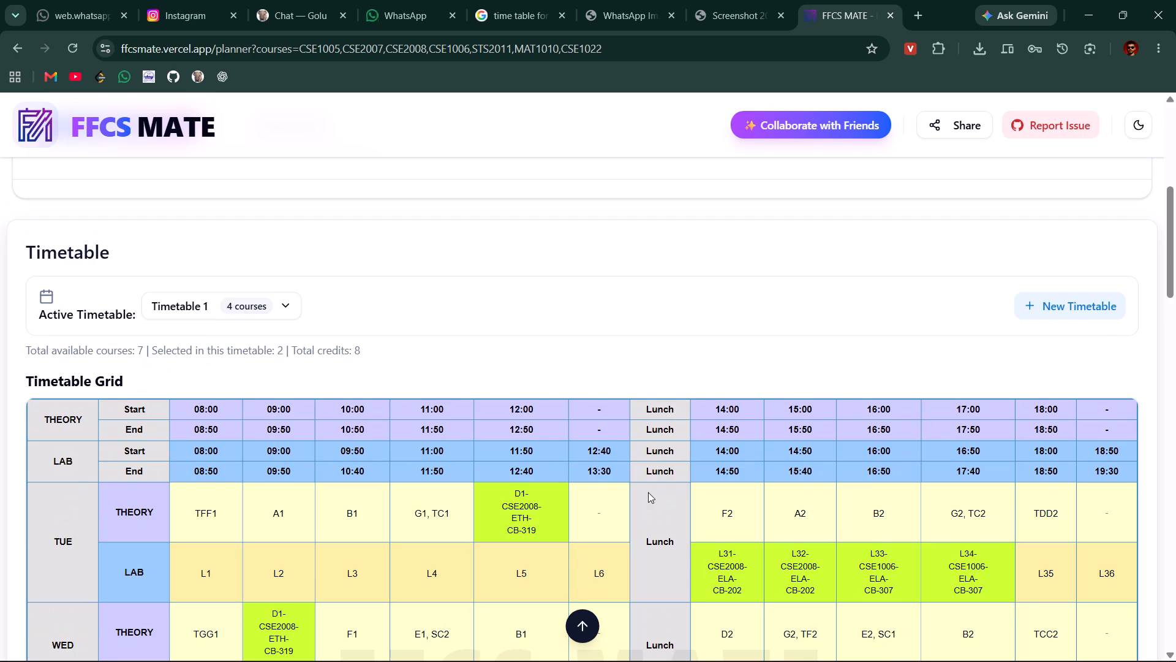
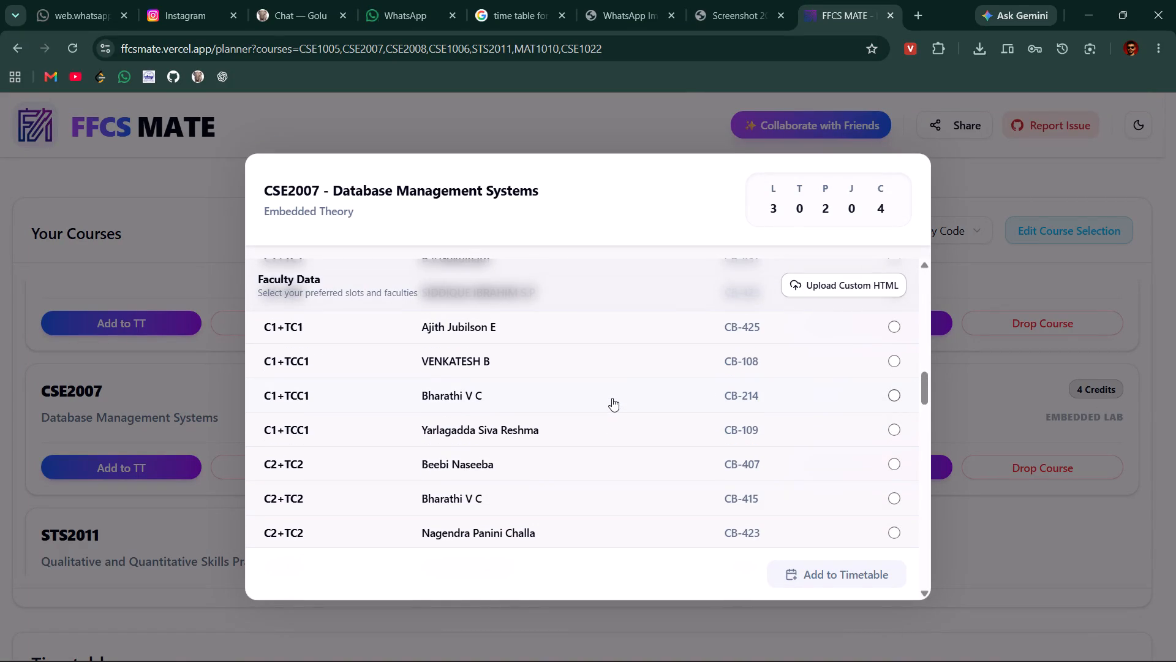
# Examine the C1+TC1, C1+TCC1 and B2+TB2 theory slots of CSE2007 Database Management Systems with their faculty and venues.
pyautogui.scroll(5, 612, 398)
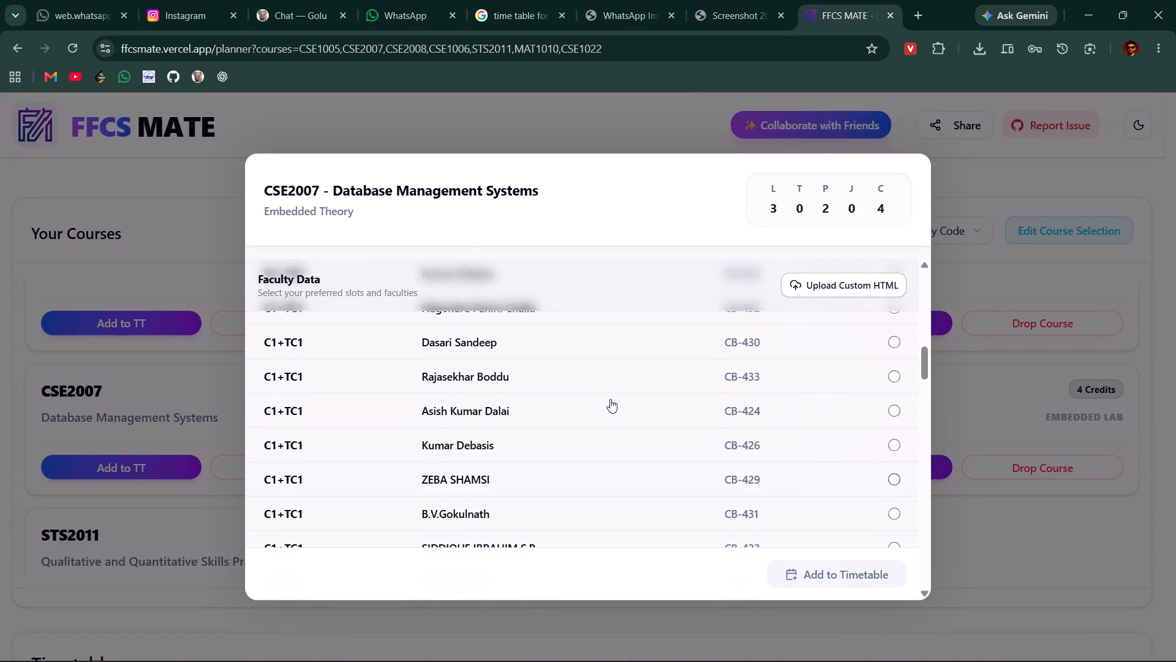
pyautogui.scroll(-3, 607, 400)
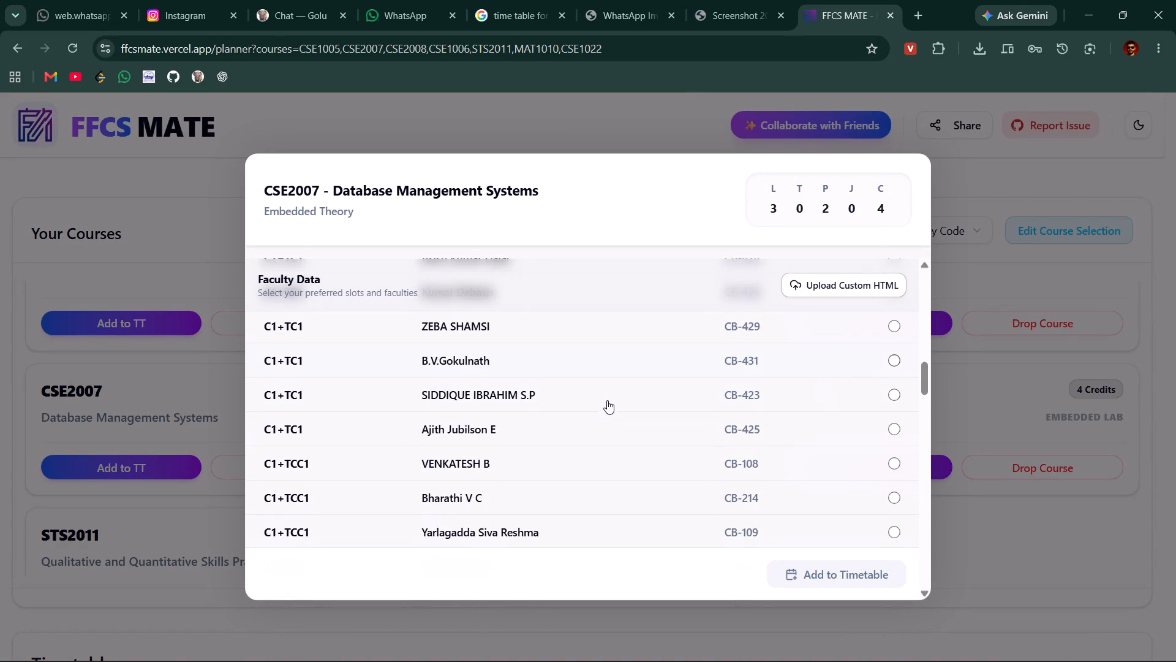
pyautogui.scroll(-1, 593, 422)
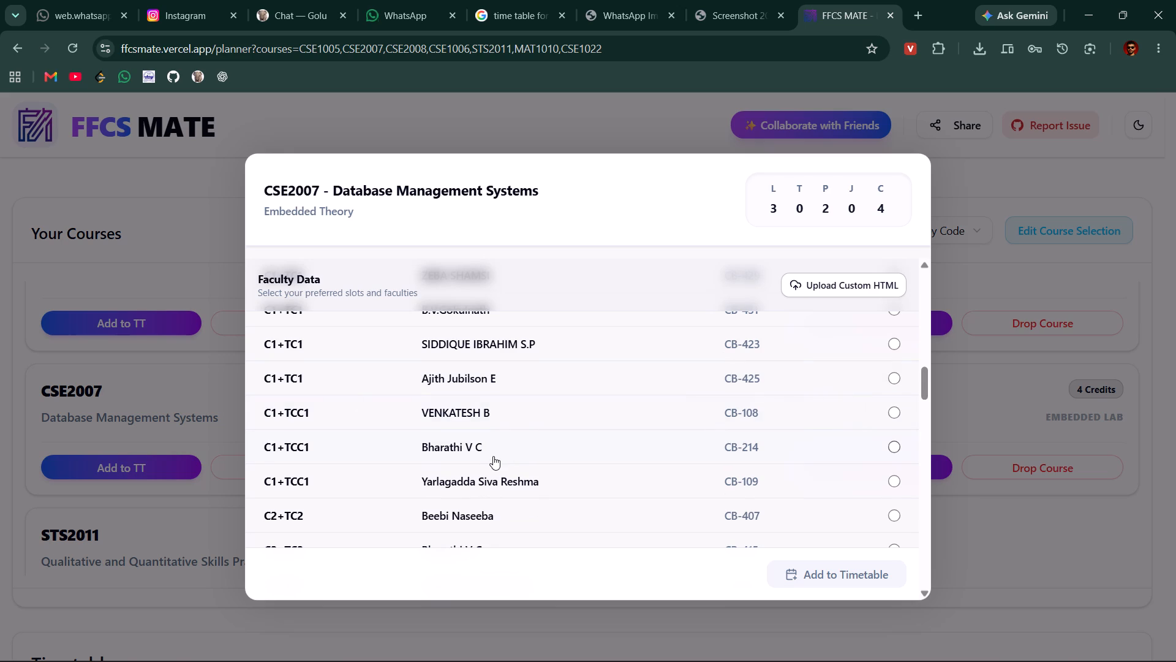
pyautogui.scroll(-1, 492, 460)
pyautogui.scroll(3, 492, 460)
pyautogui.scroll(1, 300, 403)
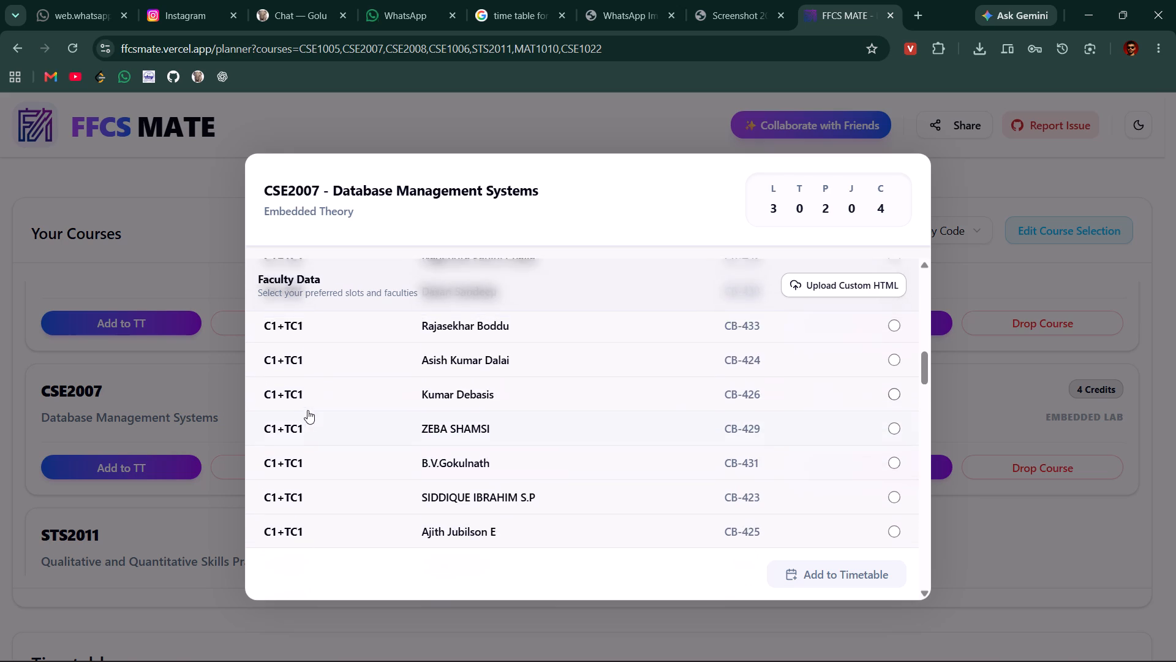
pyautogui.scroll(11, 310, 413)
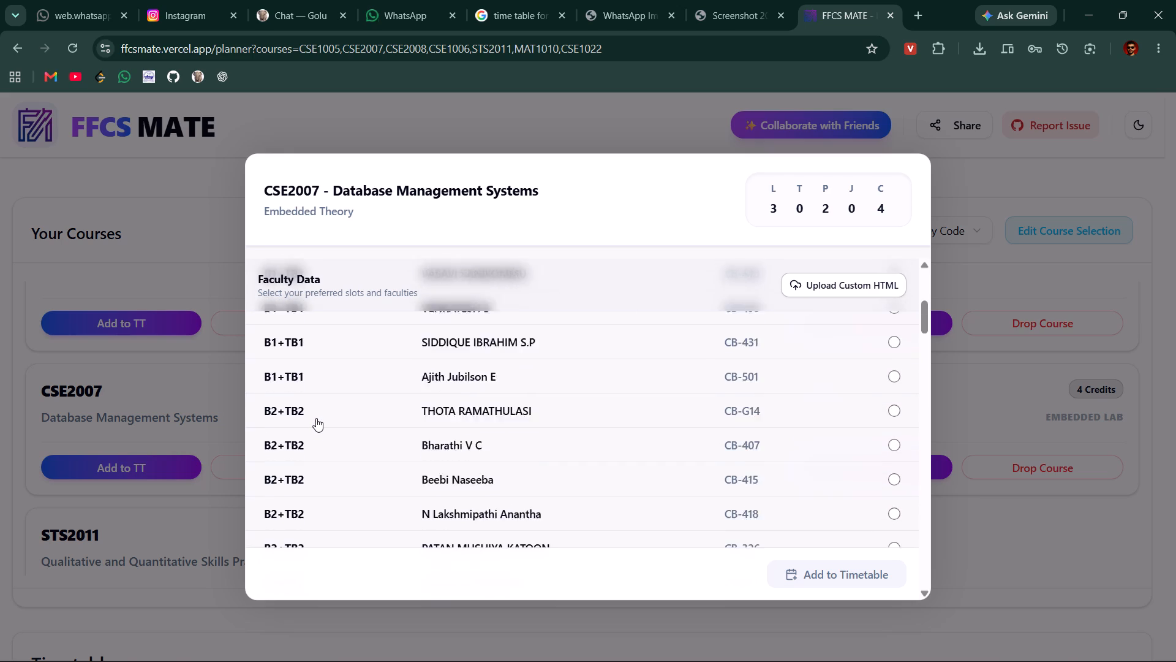
pyautogui.scroll(2, 316, 418)
pyautogui.click(316, 416)
pyautogui.scroll(-7, 423, 441)
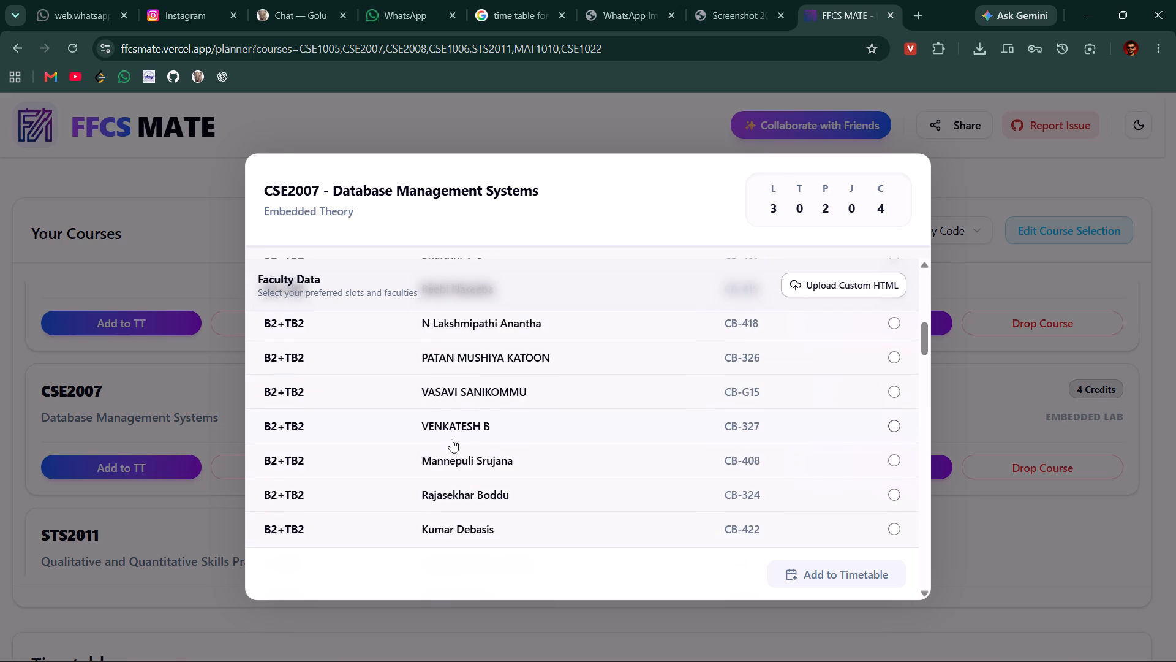
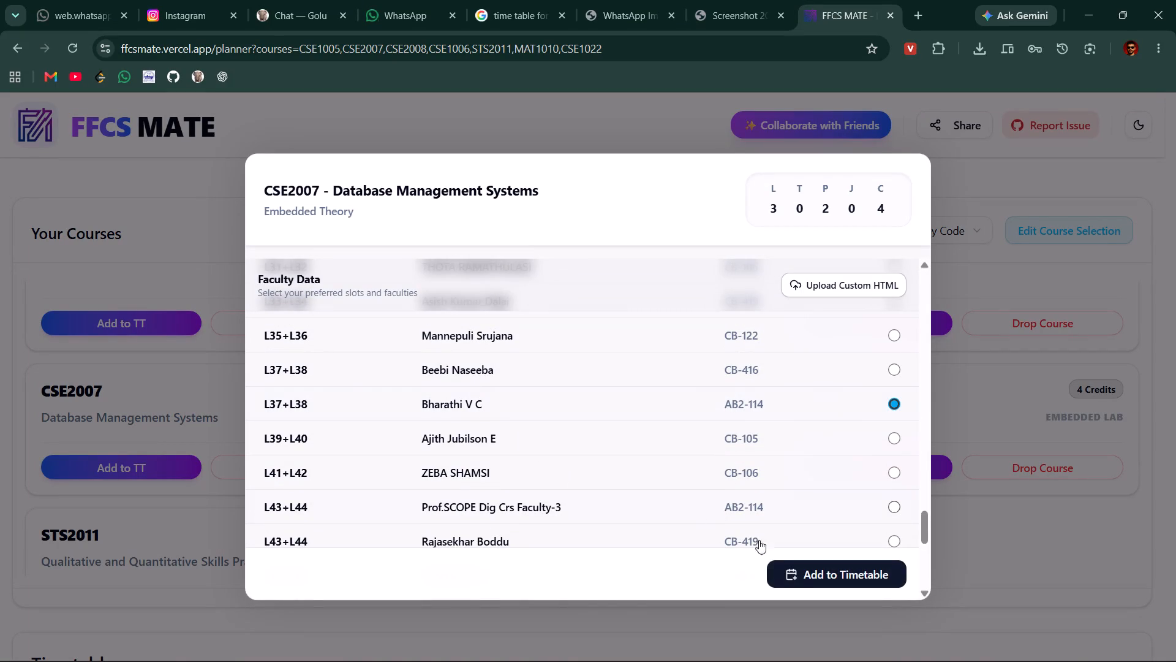
# Add CSE2007 Database Management Systems to the timetable with its B1 and TB1 theory slots and lab slot L37+L38 in AB2-114.
pyautogui.click(801, 574)
# Examine the timetable grid's occupied and free theory and lab slots, and look over the course list for courses not yet added.
pyautogui.scroll(-20, 677, 527)
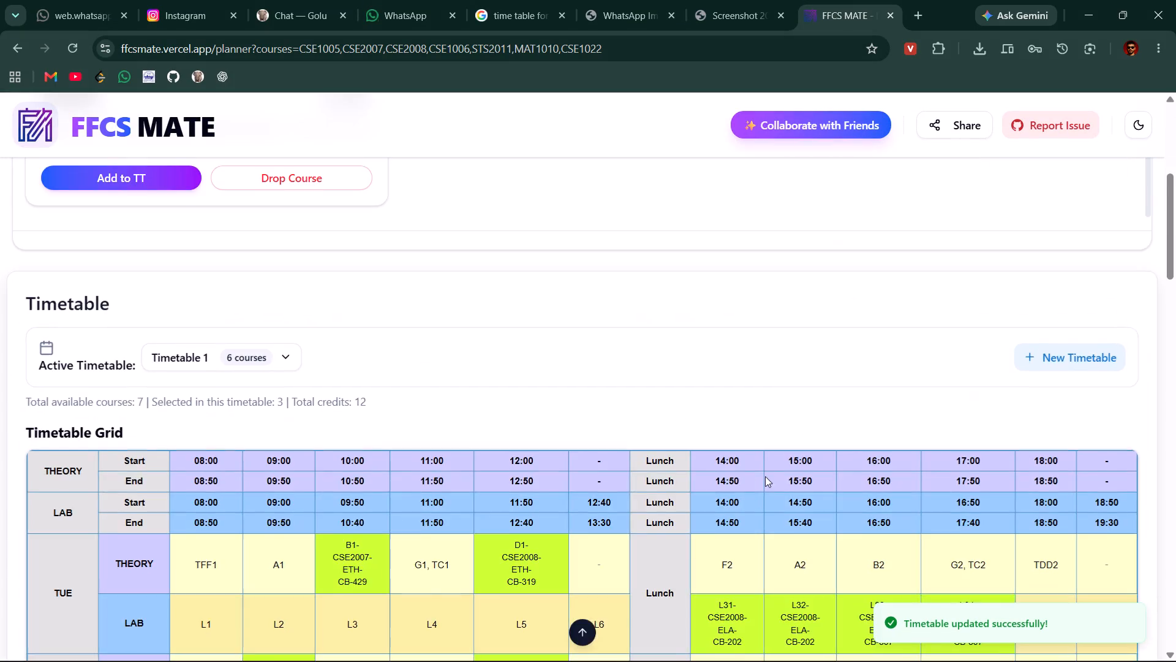
pyautogui.scroll(-13, 765, 476)
pyautogui.scroll(5, 766, 469)
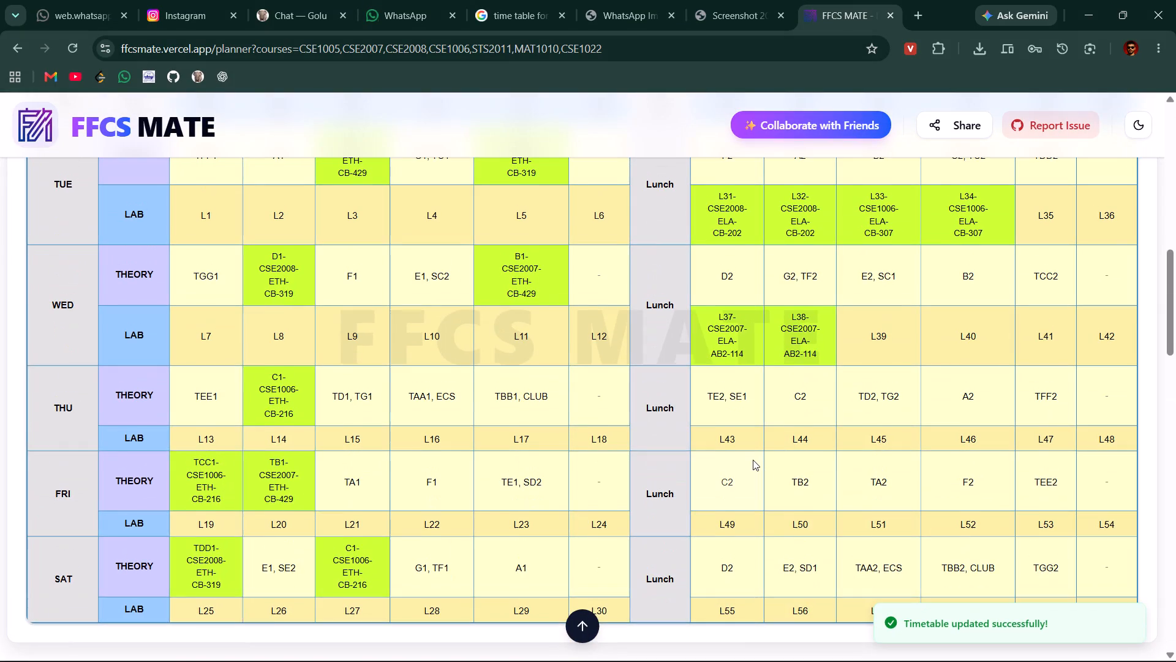
pyautogui.scroll(2, 753, 460)
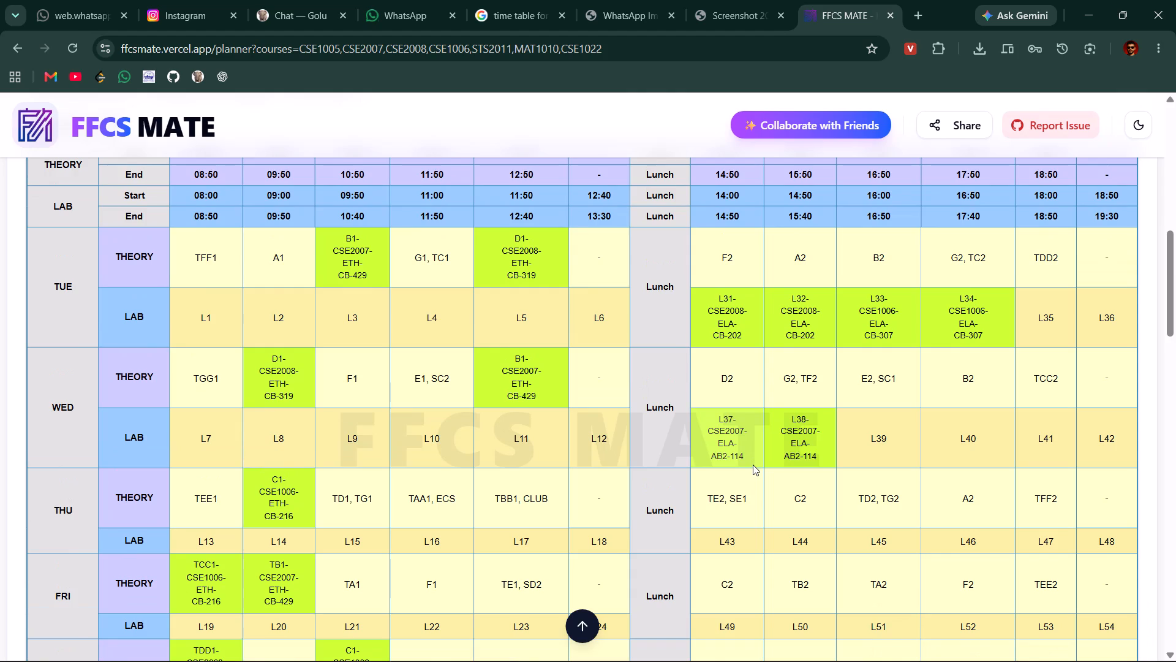
pyautogui.scroll(13, 749, 466)
pyautogui.scroll(-13, 747, 462)
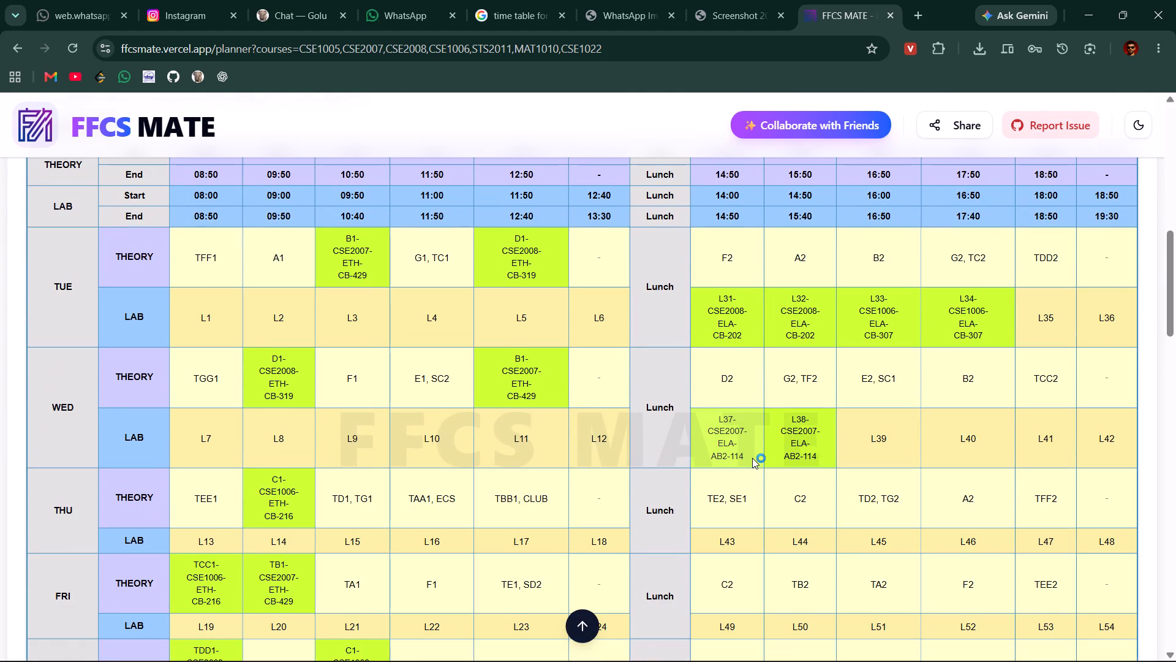
pyautogui.scroll(15, 752, 458)
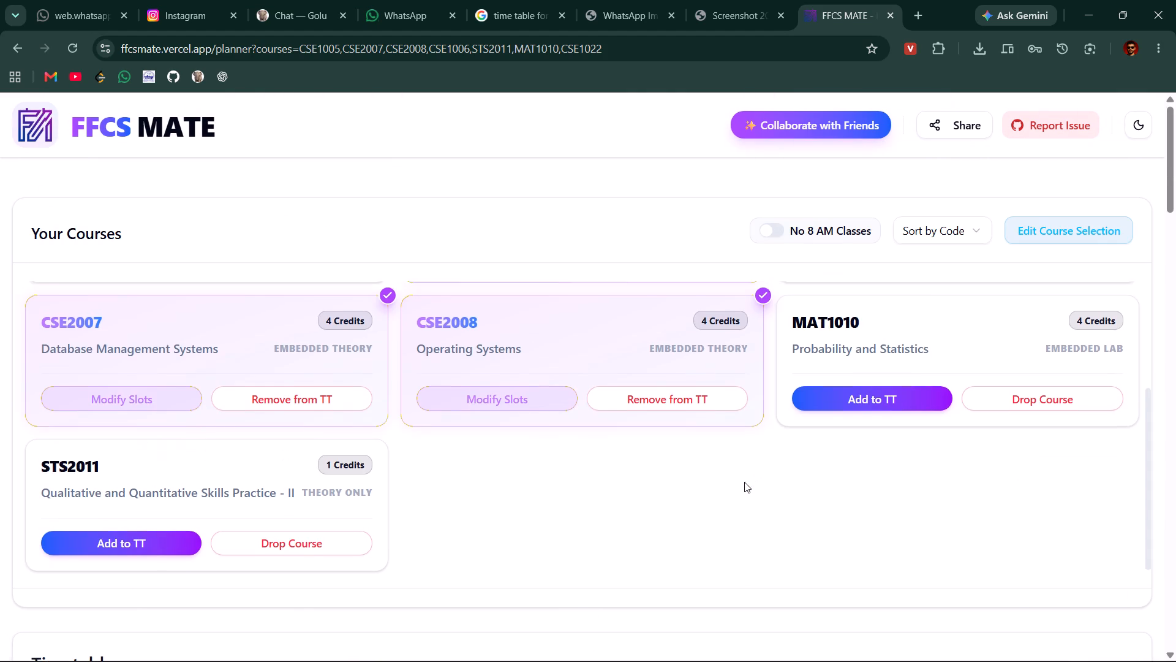
pyautogui.scroll(2, 744, 482)
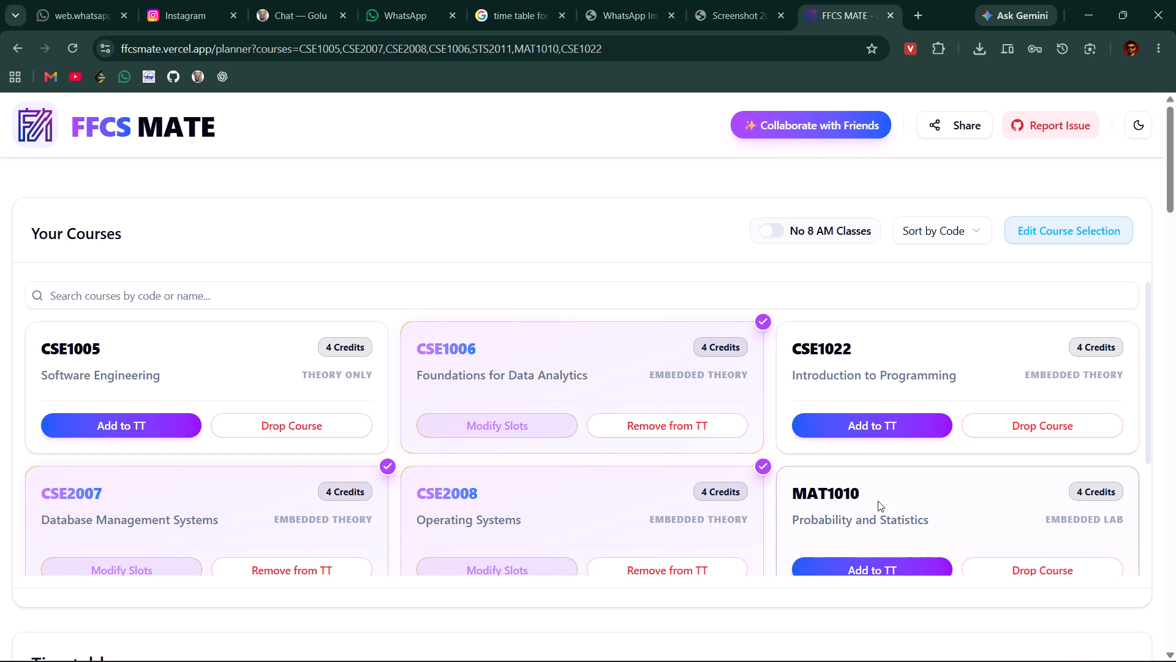
pyautogui.scroll(-5, 839, 514)
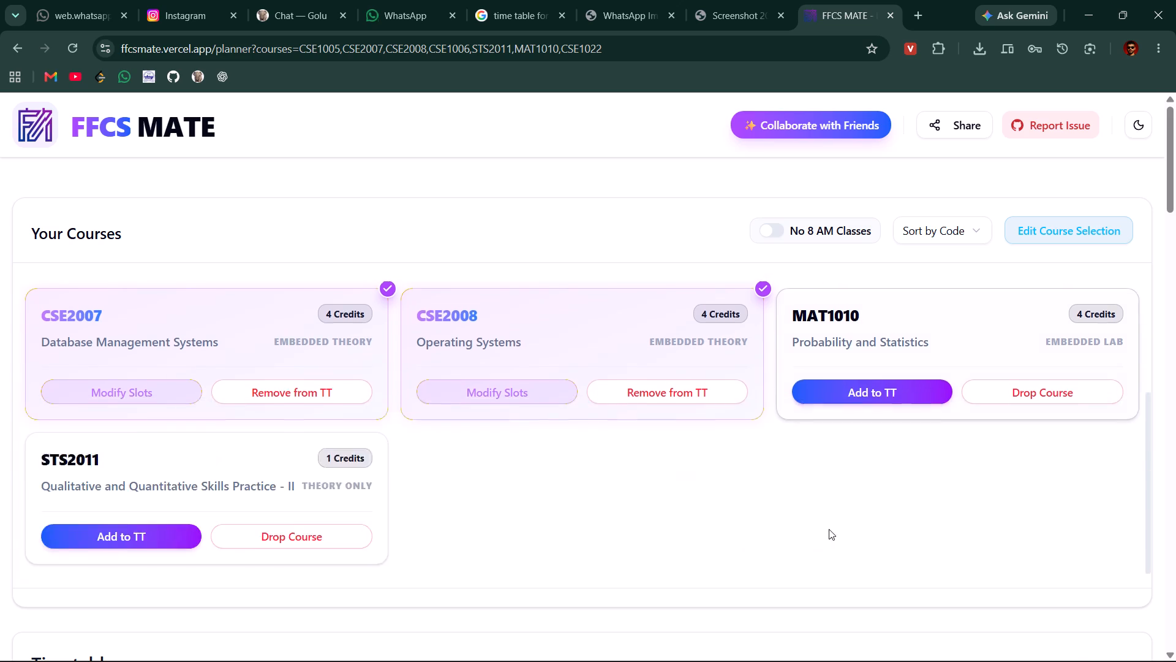
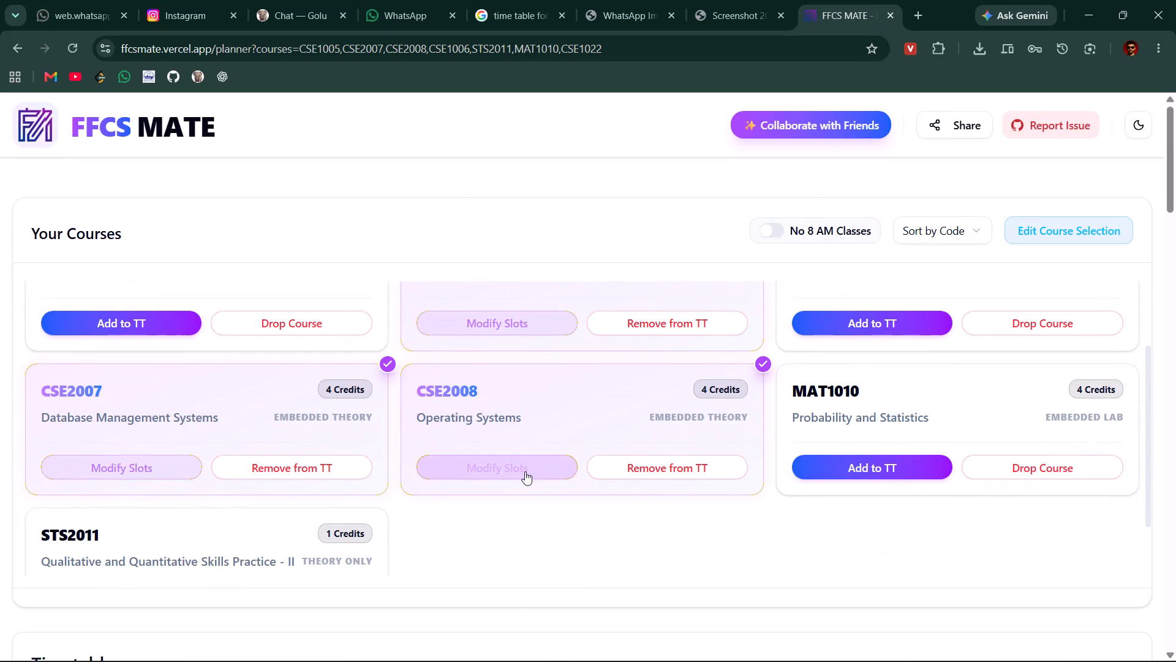
# Review the theory and lab slots of CSE2008 Operating Systems with their faculty and venues, and close the course's list without choosing one.
pyautogui.scroll(-12, 306, 504)
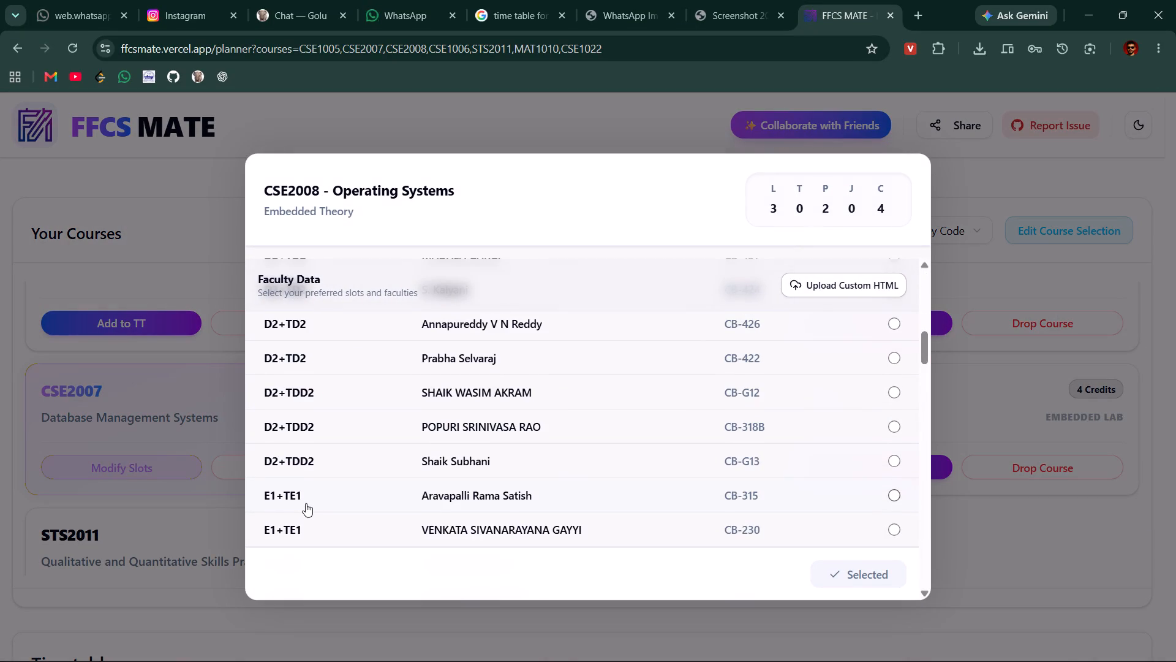
pyautogui.scroll(-15, 306, 503)
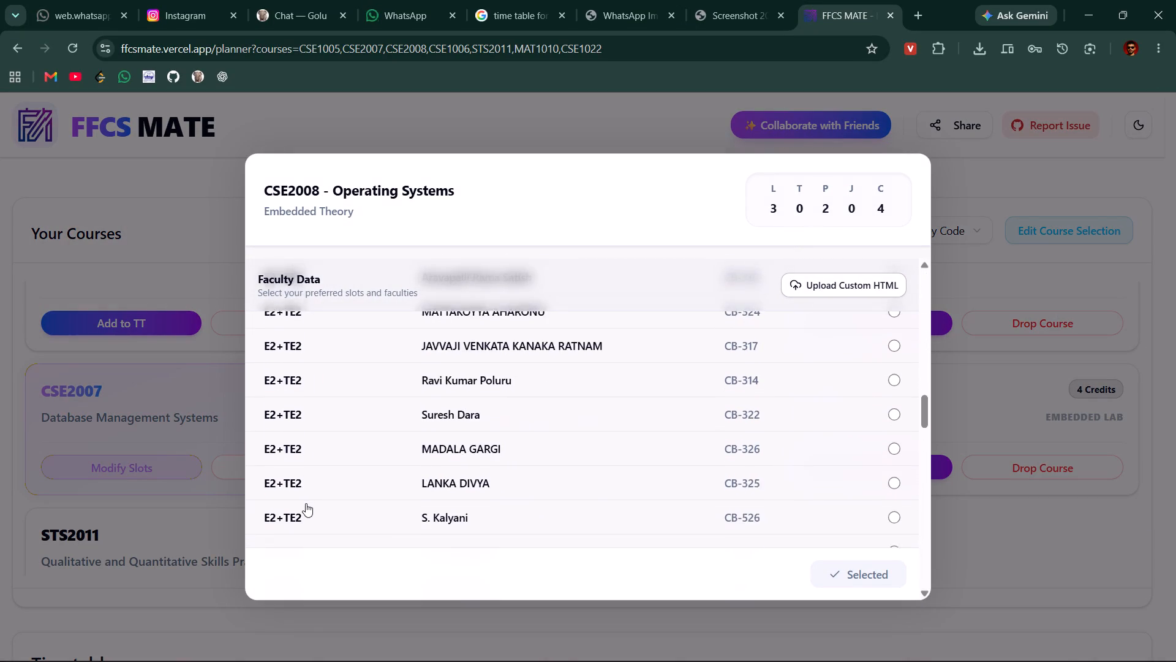
pyautogui.scroll(-5, 306, 503)
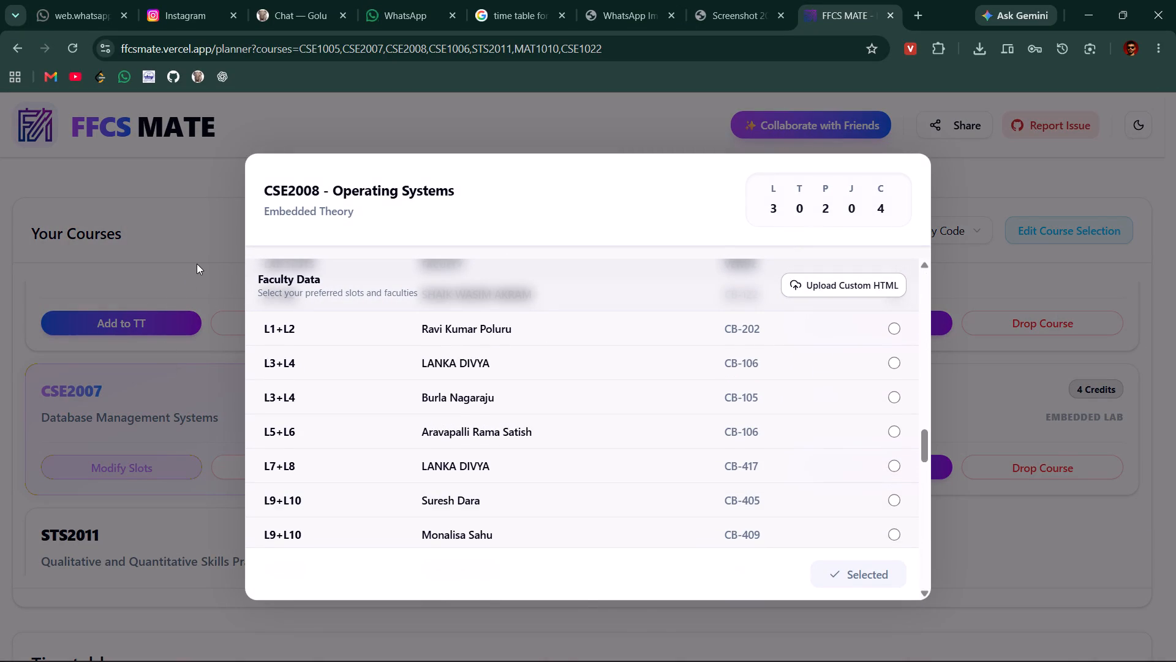
pyautogui.click(197, 264)
# Look over the selected courses and locate MAT1010 Probability and Statistics.
pyautogui.scroll(6, 578, 357)
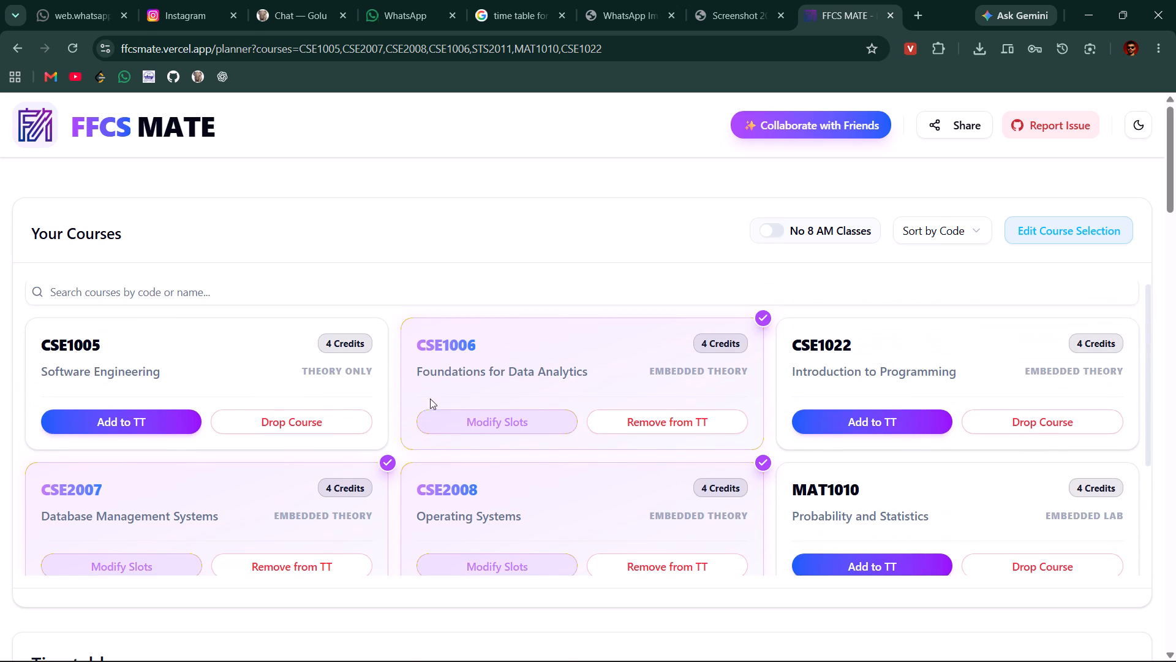
pyautogui.scroll(-2, 797, 373)
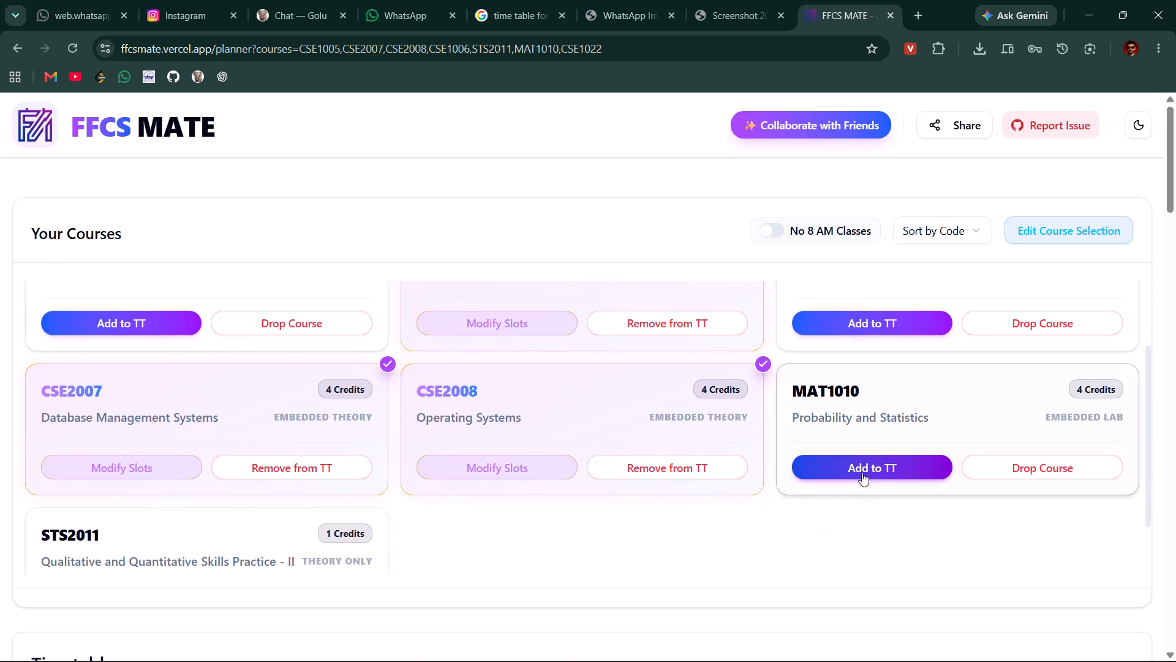
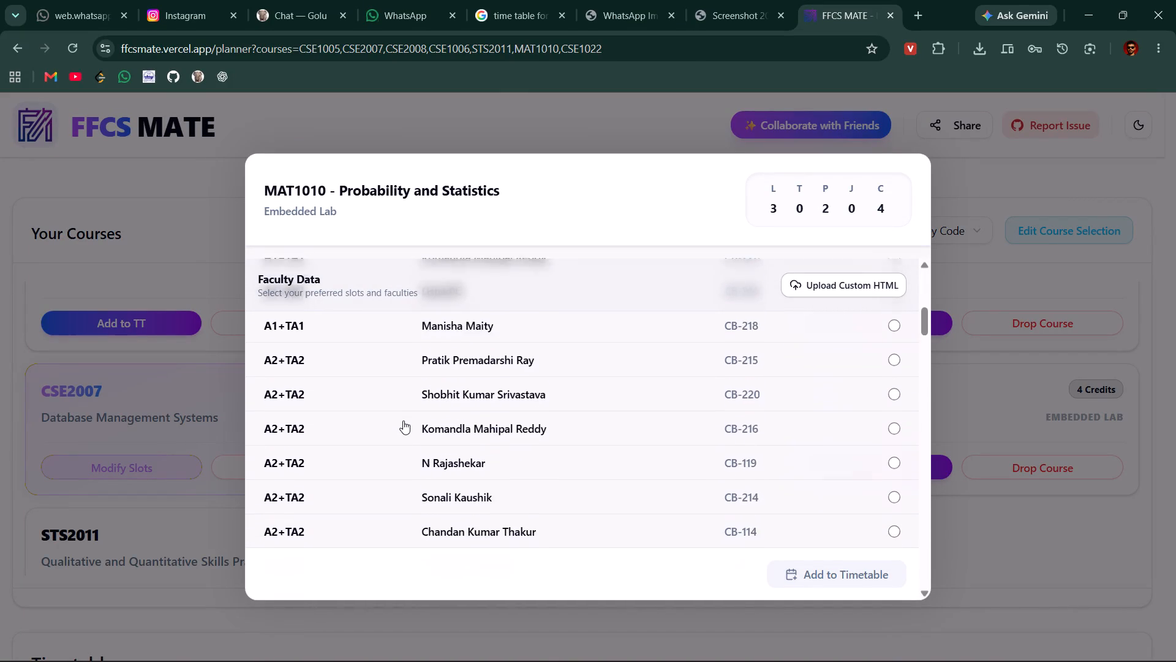
# Review the theory slots, faculty and venues offered for MAT1010 Probability and Statistics, comparing the morning and afternoon slot groups.
pyautogui.scroll(6, 403, 420)
pyautogui.scroll(1, 317, 354)
pyautogui.scroll(-12, 318, 356)
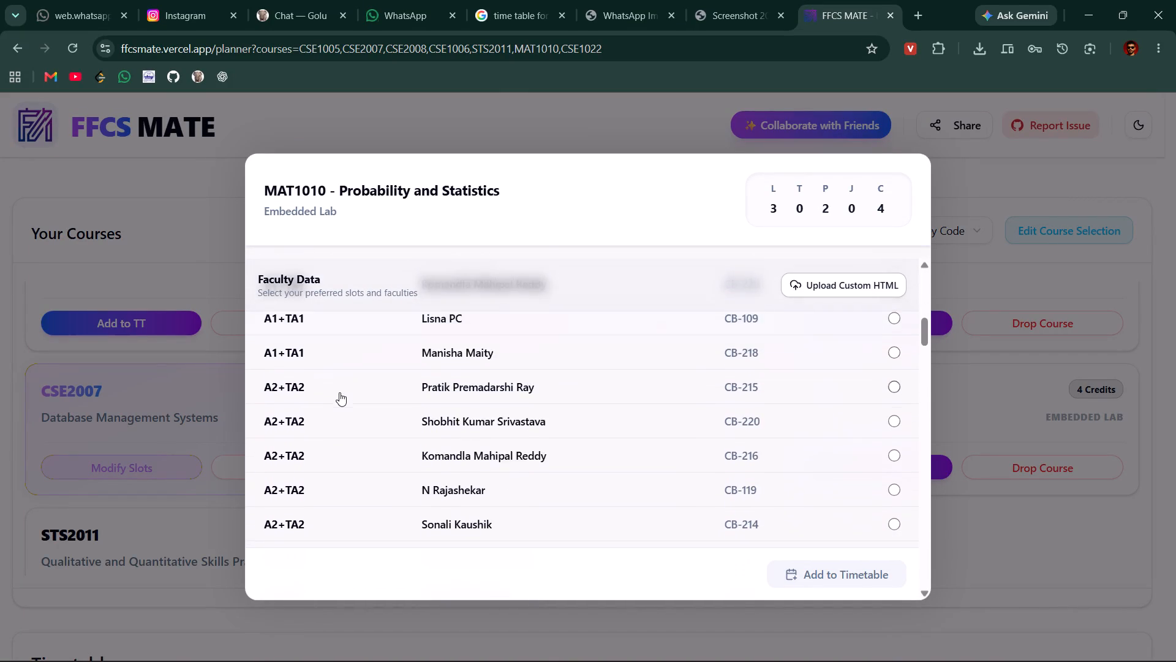
pyautogui.scroll(-14, 339, 392)
pyautogui.scroll(2, 339, 393)
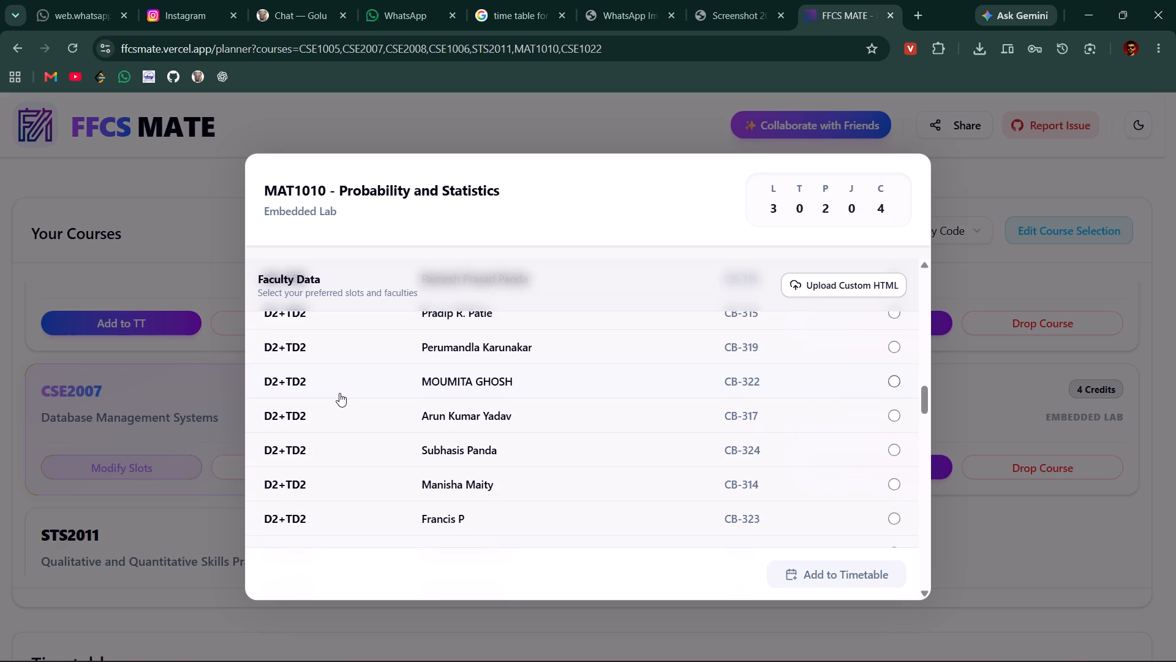
pyautogui.scroll(12, 339, 393)
pyautogui.scroll(-8, 339, 393)
pyautogui.scroll(20, 339, 393)
pyautogui.scroll(10, 339, 393)
pyautogui.scroll(-3, 339, 393)
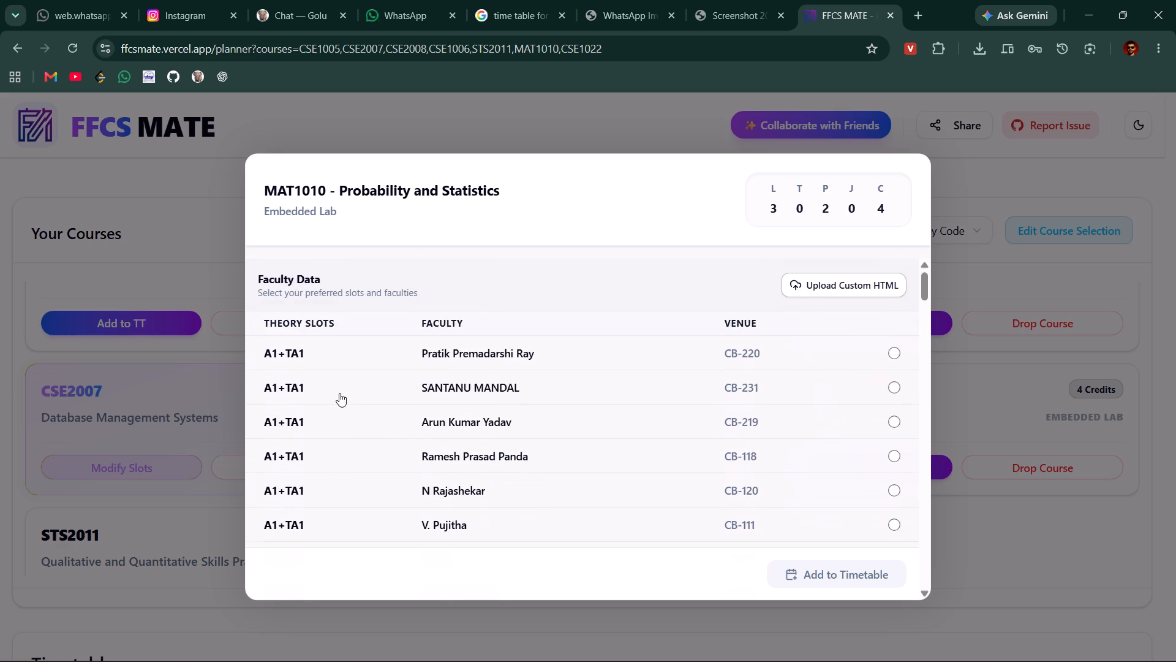
# Compare the A1+TA1 theory slots of MAT1010 Probability and Statistics with its D1 and D2 options, checking faculty and venues.
pyautogui.scroll(-20, 339, 393)
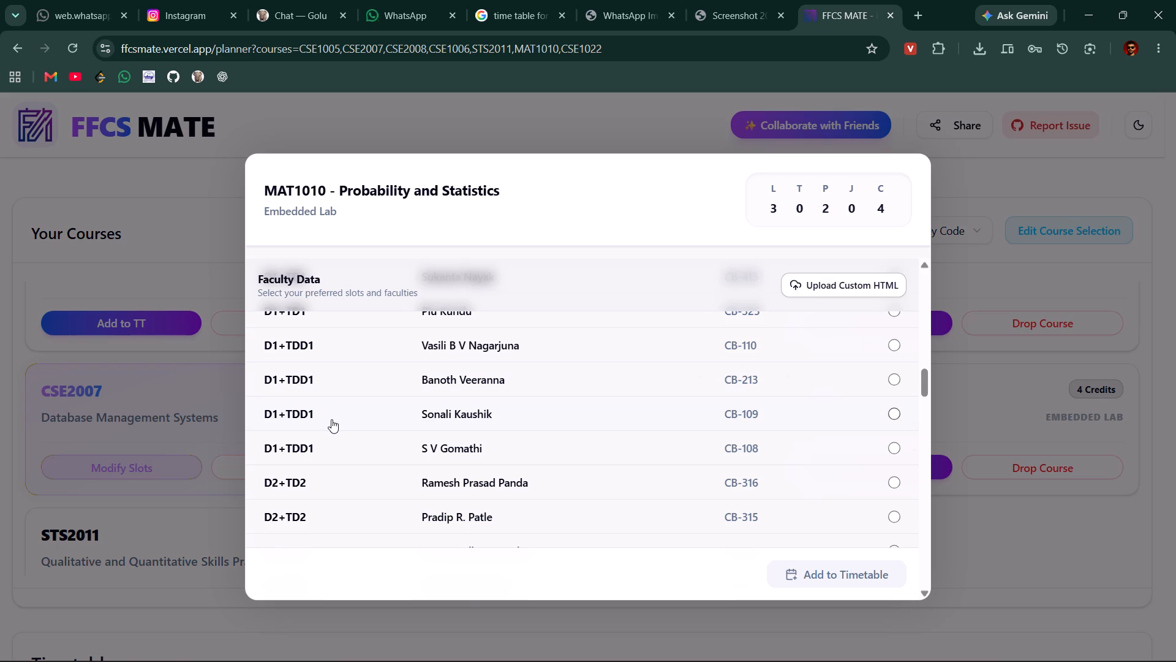
pyautogui.scroll(19, 331, 419)
pyautogui.scroll(3, 328, 321)
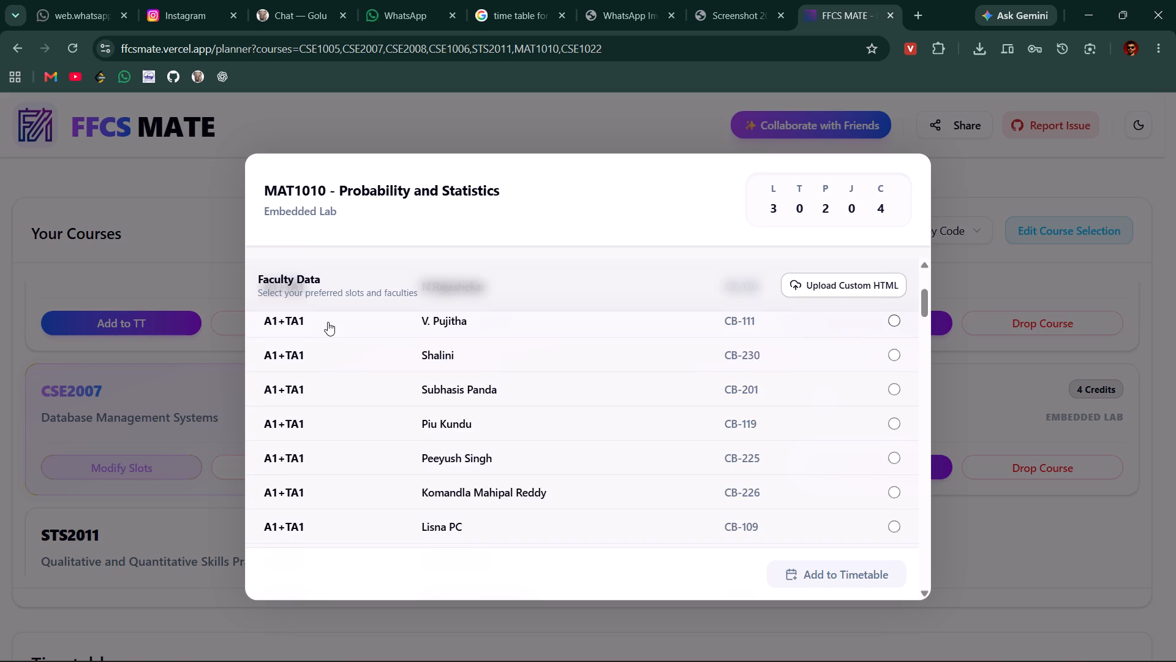
pyautogui.scroll(2, 328, 322)
pyautogui.click(354, 349)
pyautogui.scroll(-20, 524, 411)
pyautogui.scroll(-3, 524, 411)
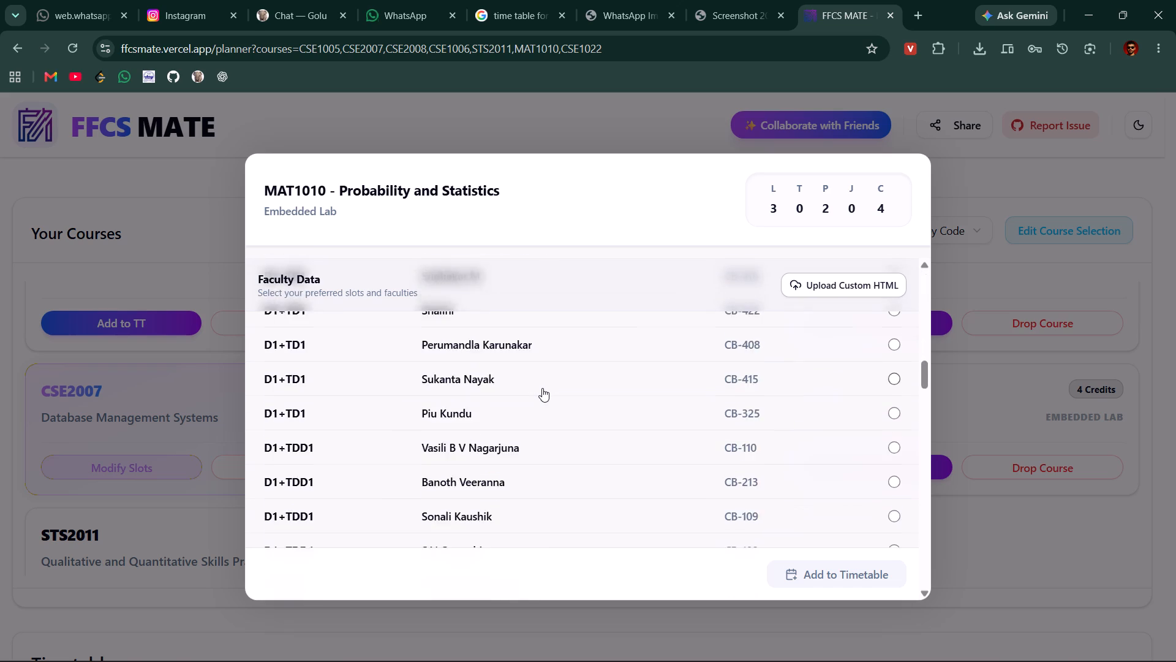
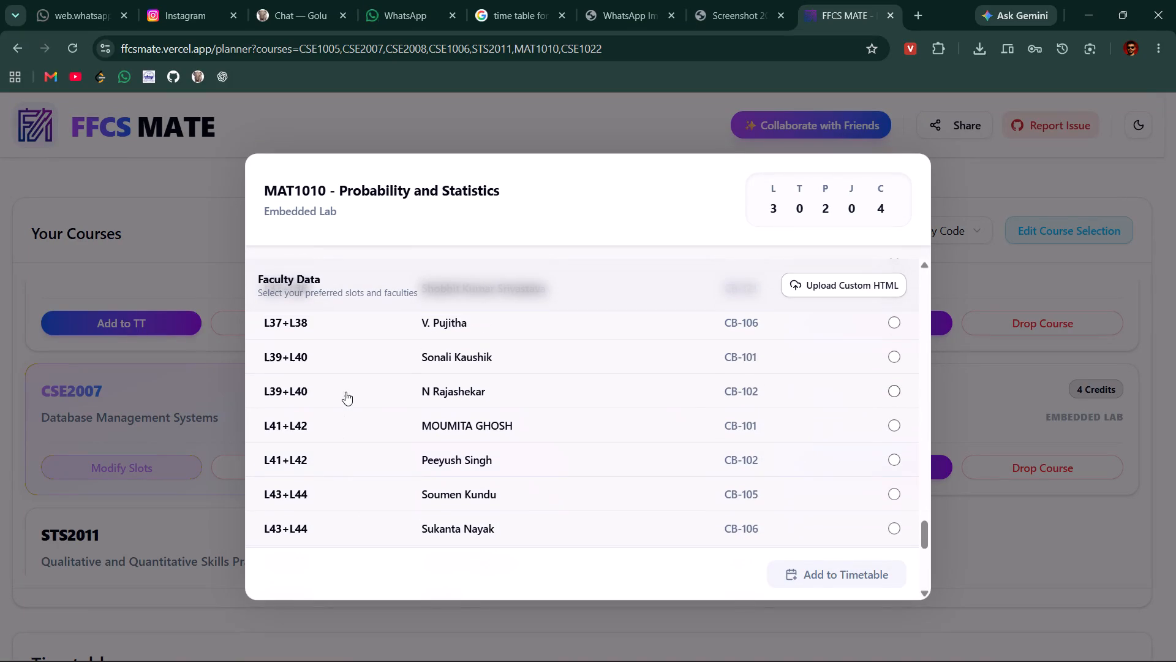
# Choose the L39+L40 lab slot in venue CB-102 for MAT1010 Probability and Statistics and add the course to the timetable.
pyautogui.click(353, 392)
pyautogui.click(858, 571)
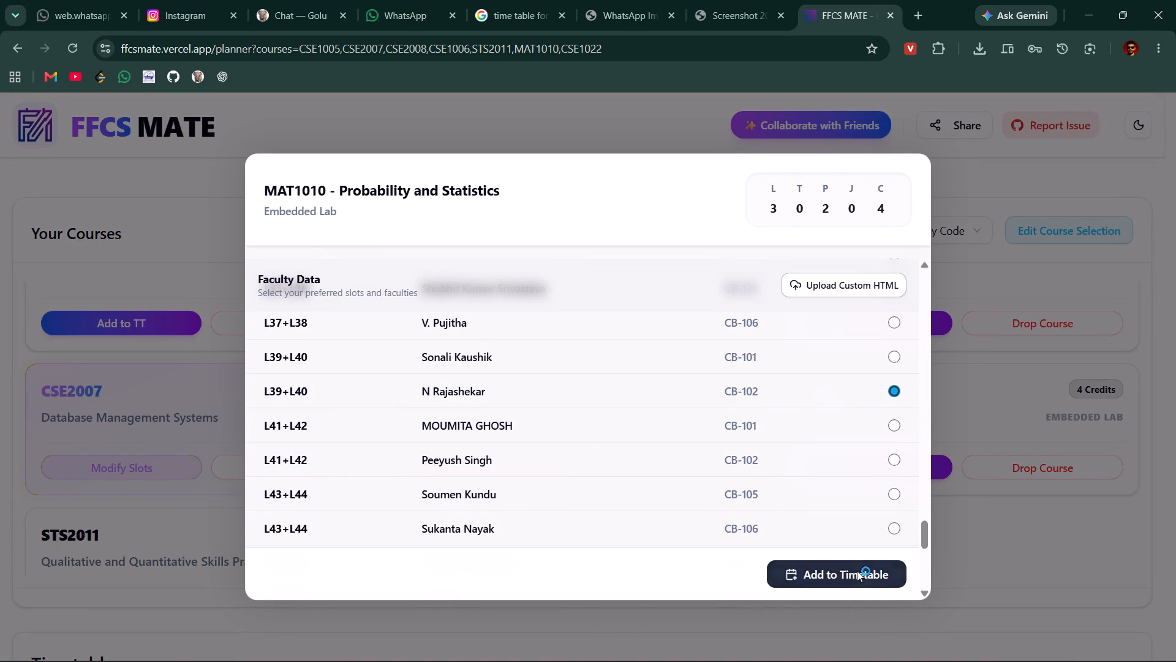
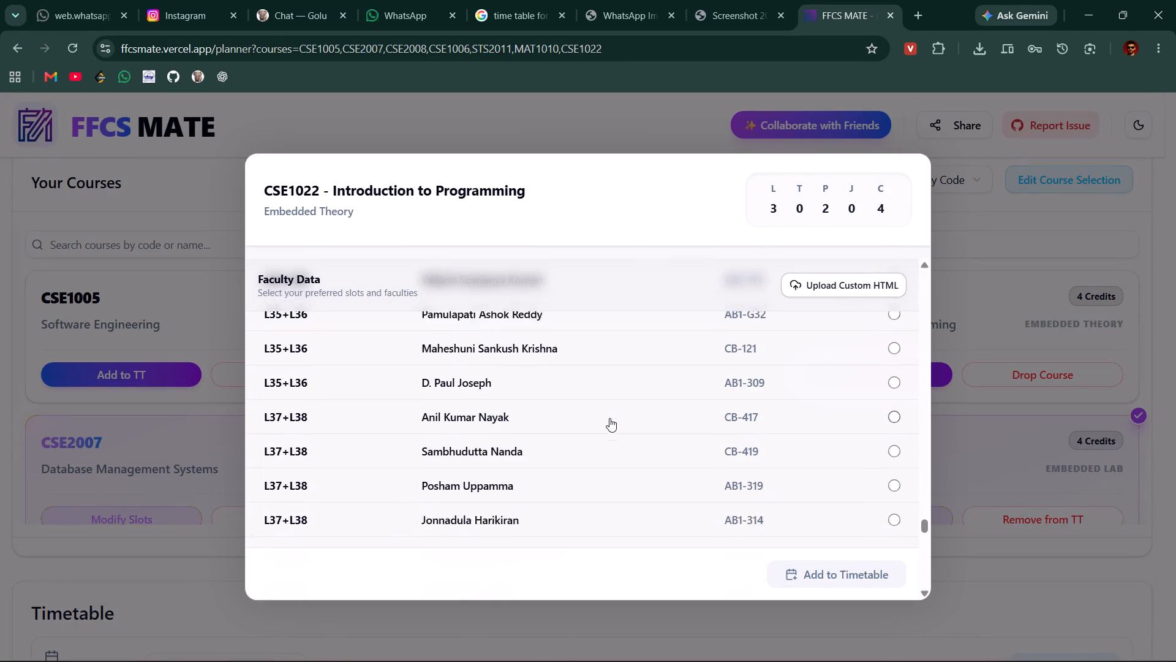
# Choose the L41+L42 lab slot in venue CB-105 for CSE1022 Introduction to Programming and add the course to the timetable.
pyautogui.scroll(-4, 482, 459)
pyautogui.scroll(-1, 428, 470)
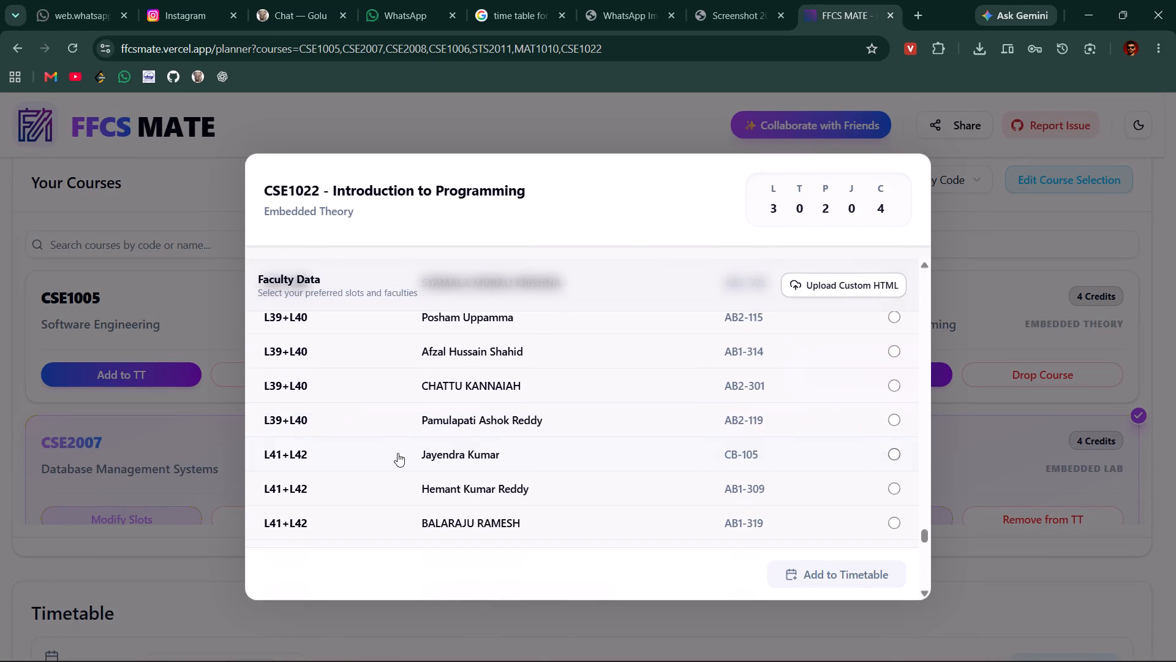
pyautogui.click(398, 453)
pyautogui.click(786, 572)
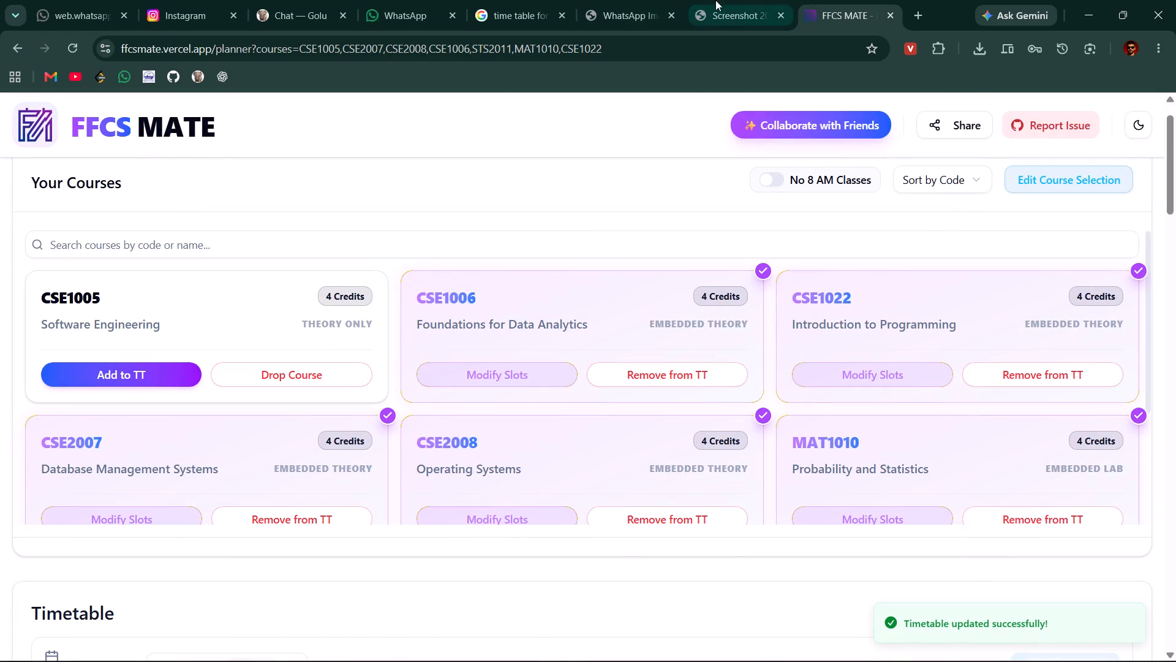
# Switch to the saved timetable screenshot to check its slot arrangement as a reference.
pyautogui.click(749, 0)
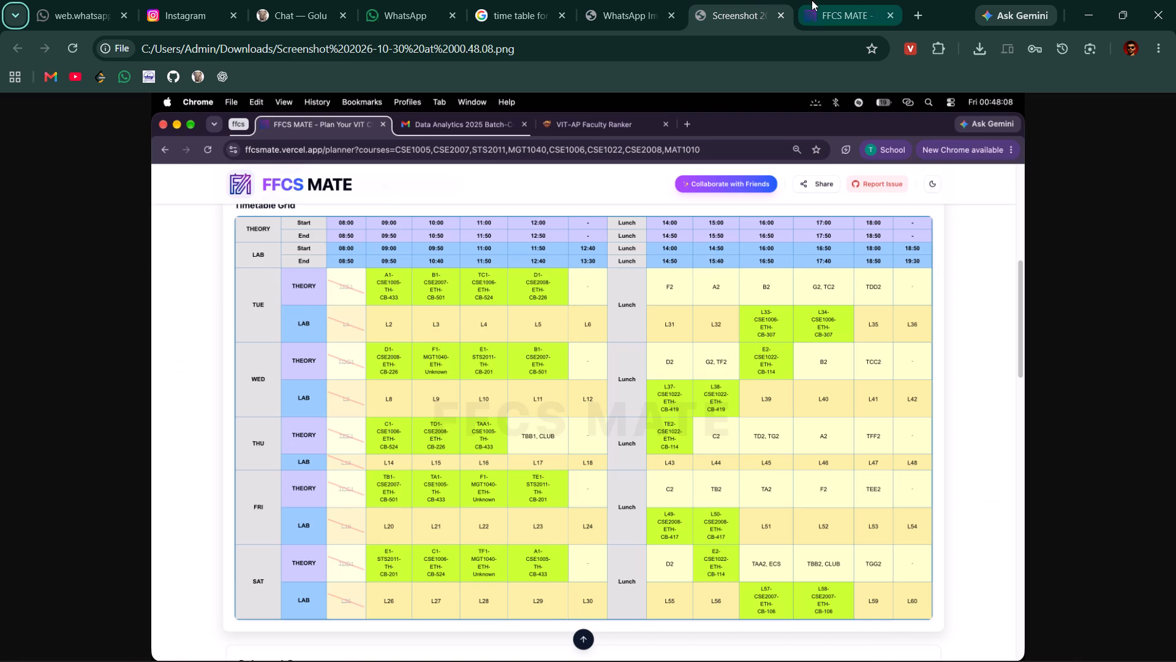
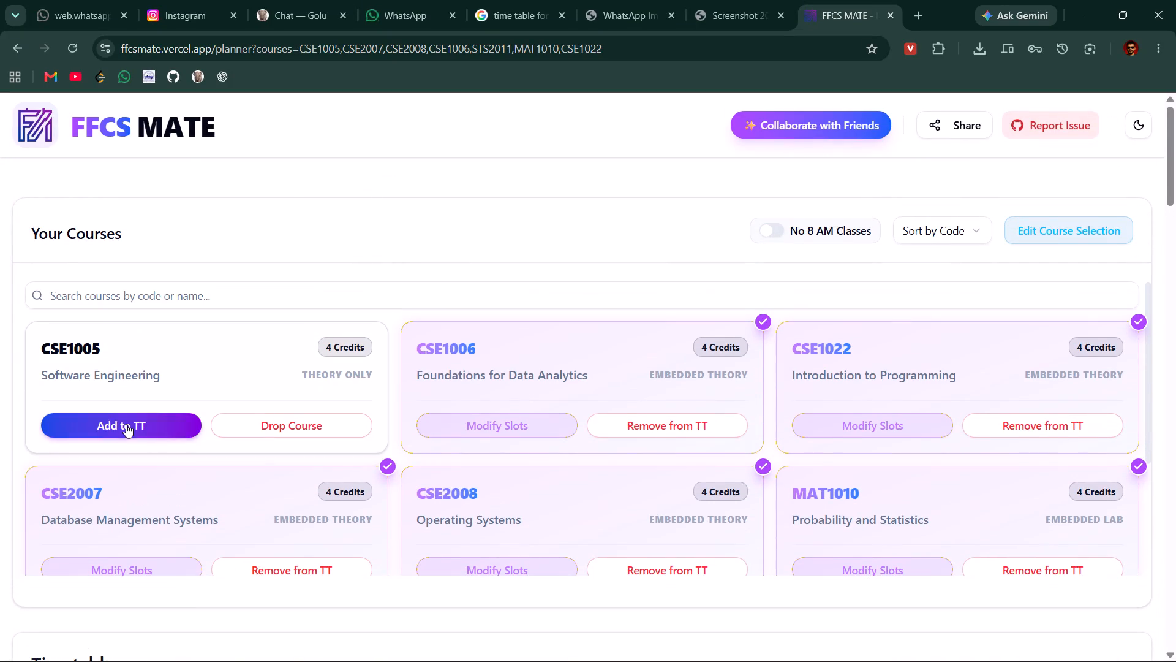
# Review the theory slots, faculty and venues offered for CSE1005 Software Engineering, and close the course's list without choosing one.
pyautogui.click(183, 418)
pyautogui.scroll(-12, 358, 409)
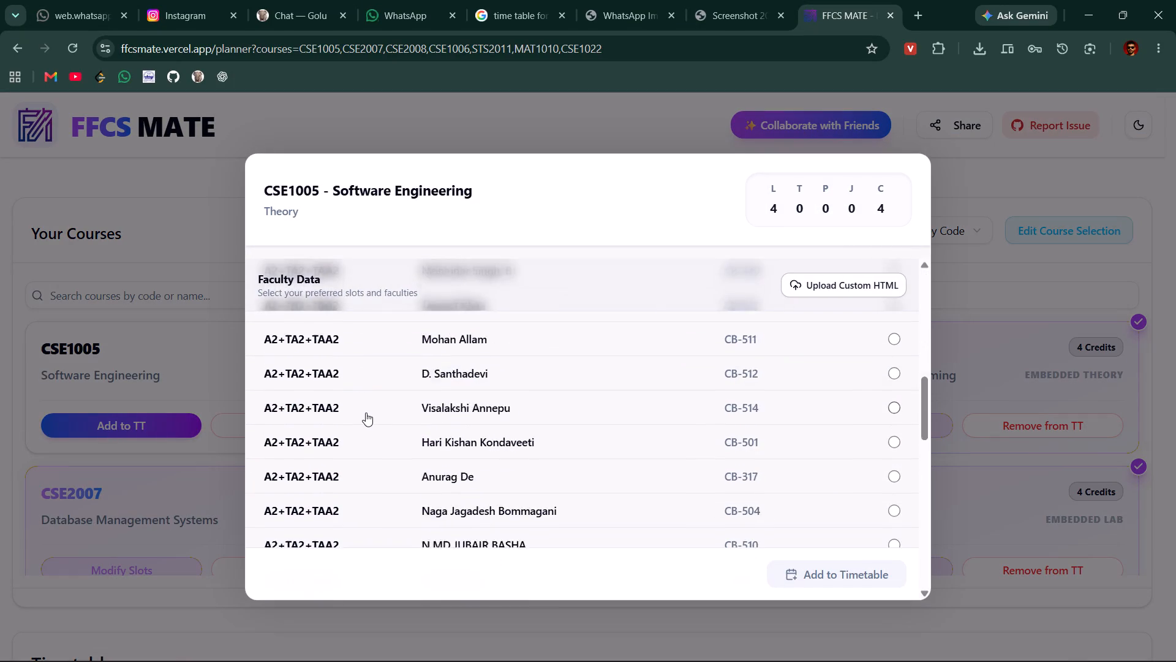
pyautogui.scroll(-20, 366, 413)
pyautogui.scroll(-20, 366, 413)
pyautogui.scroll(6, 378, 418)
pyautogui.scroll(-6, 378, 419)
pyautogui.scroll(6, 381, 422)
pyautogui.scroll(-6, 381, 423)
pyautogui.scroll(5, 383, 425)
pyautogui.scroll(-6, 383, 425)
pyautogui.scroll(5, 387, 428)
pyautogui.scroll(-5, 388, 429)
pyautogui.scroll(4, 412, 437)
pyautogui.scroll(-8, 412, 437)
pyautogui.scroll(4, 412, 437)
pyautogui.scroll(-4, 412, 437)
pyautogui.scroll(1, 412, 437)
pyautogui.scroll(-2, 412, 437)
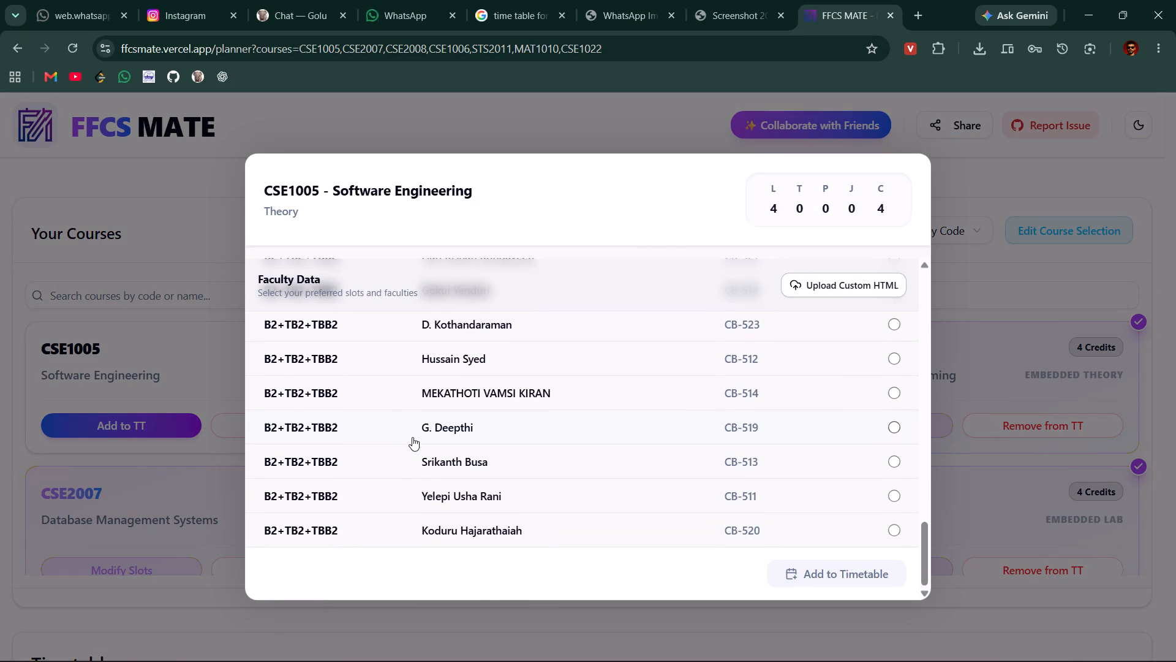
pyautogui.scroll(-10, 412, 437)
pyautogui.scroll(3, 416, 422)
pyautogui.click(159, 331)
# Look over the remaining selected courses, down to STS2011 Qualitative and Quantitative Skills Practice - II.
pyautogui.scroll(-6, 435, 450)
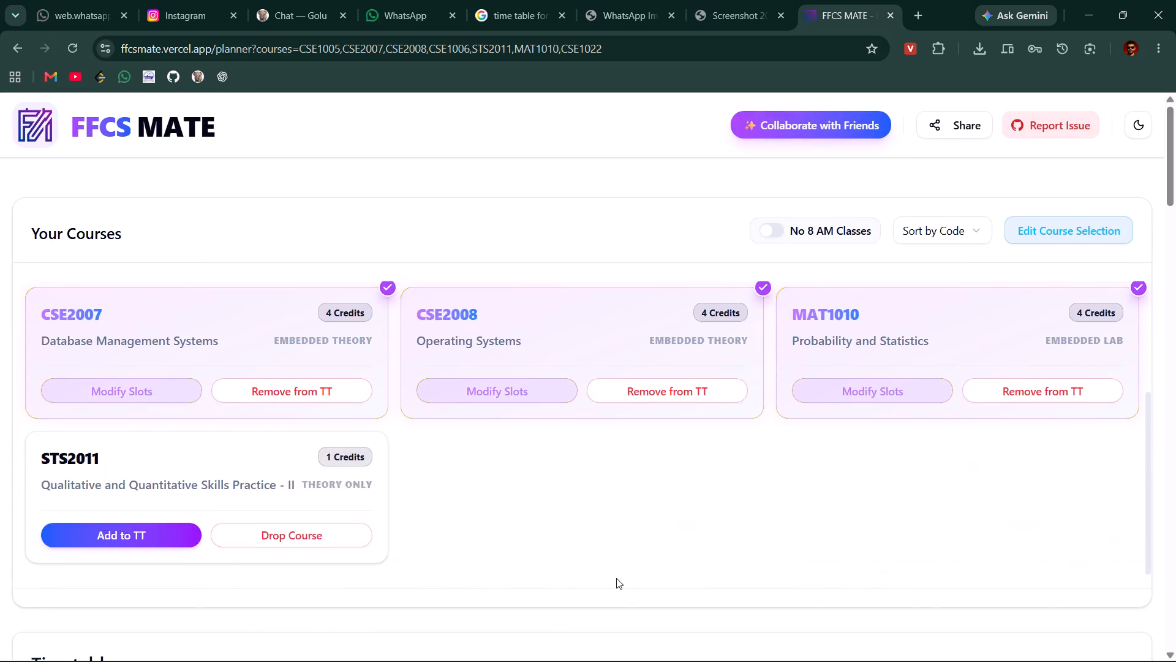
# Examine the Timetable 1 grid for occupied and free theory and lab slots across Tuesday to Saturday, alongside the course list.
pyautogui.scroll(-10, 616, 578)
pyautogui.scroll(1, 452, 481)
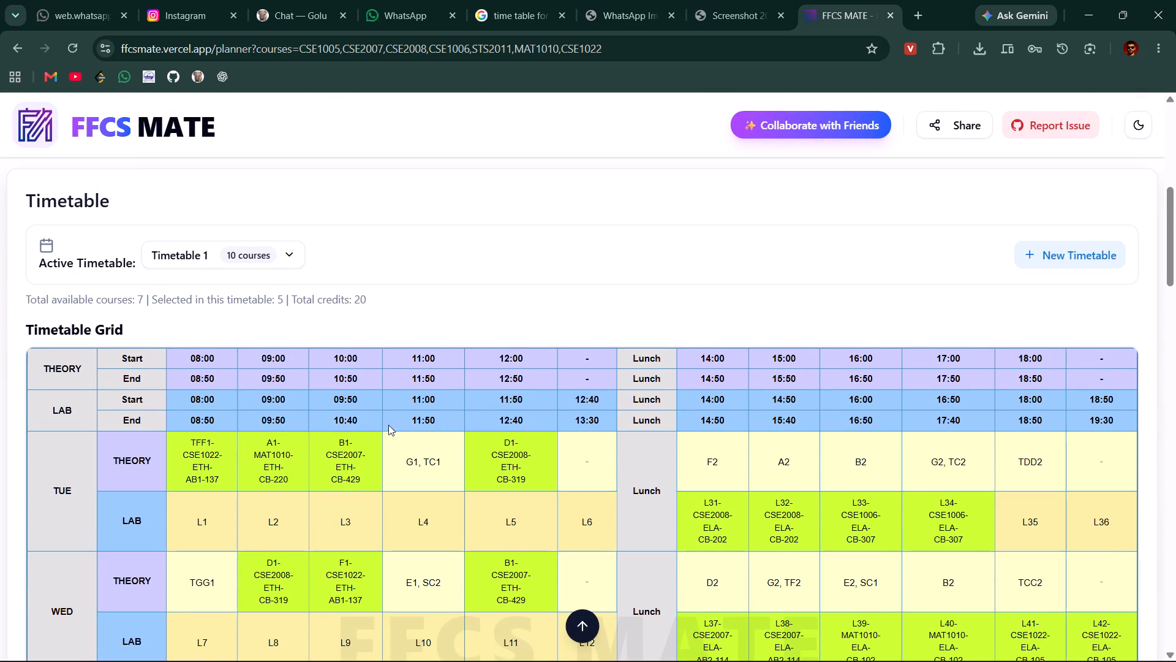
pyautogui.scroll(1, 630, 471)
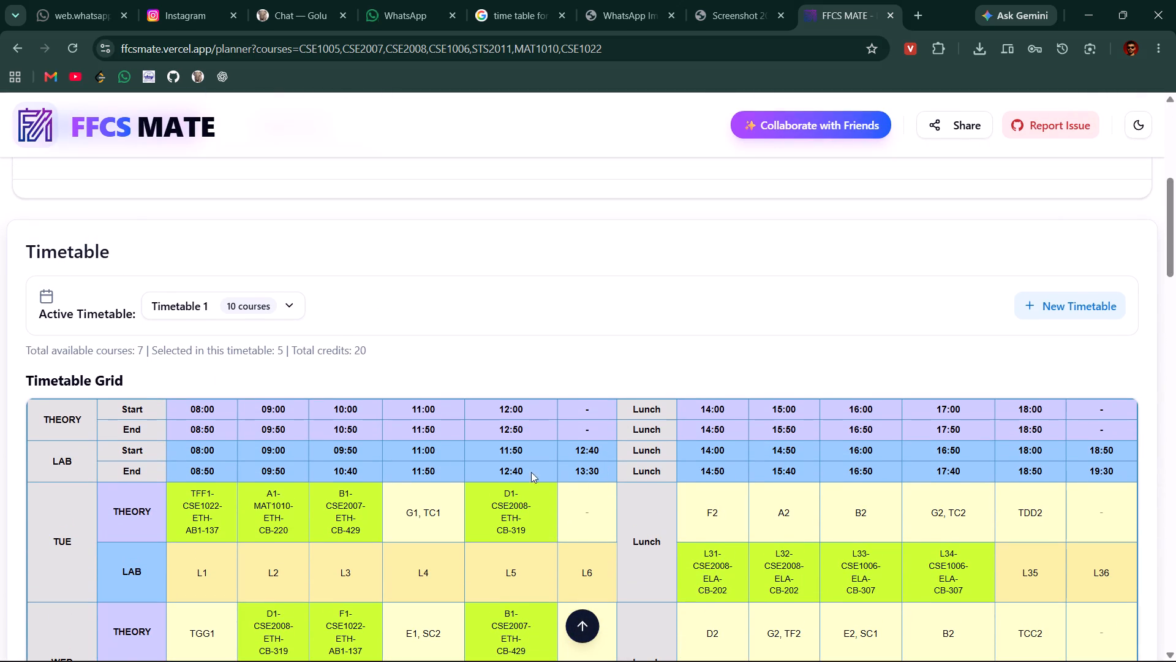
pyautogui.scroll(-8, 192, 488)
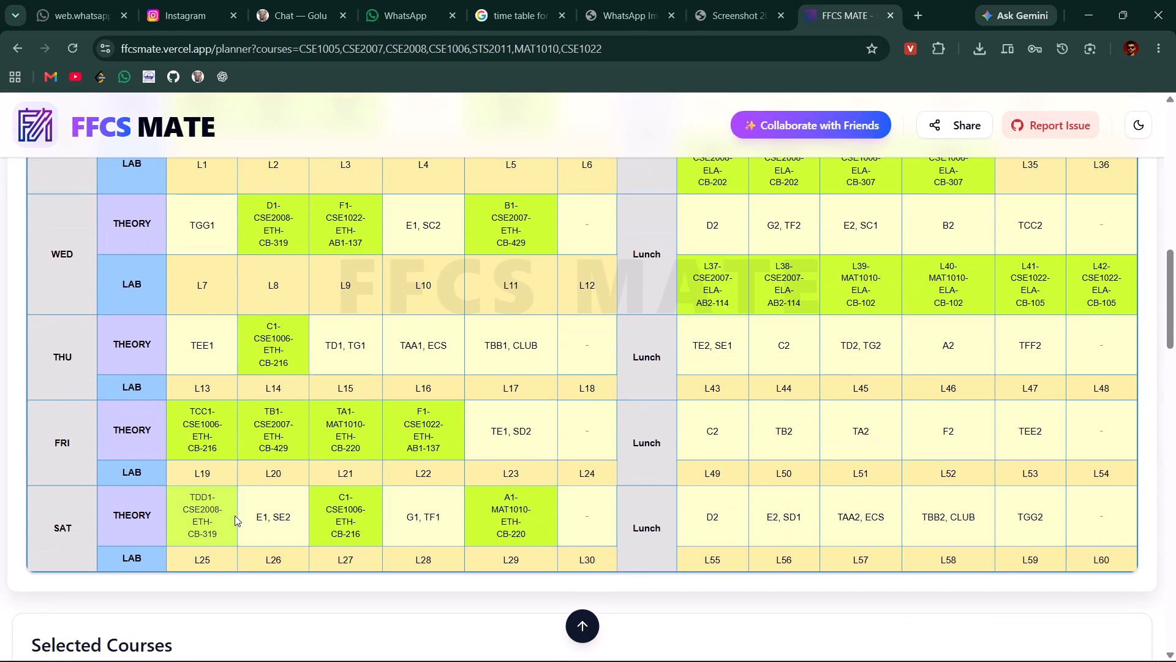
pyautogui.scroll(4, 235, 516)
pyautogui.scroll(1, 356, 454)
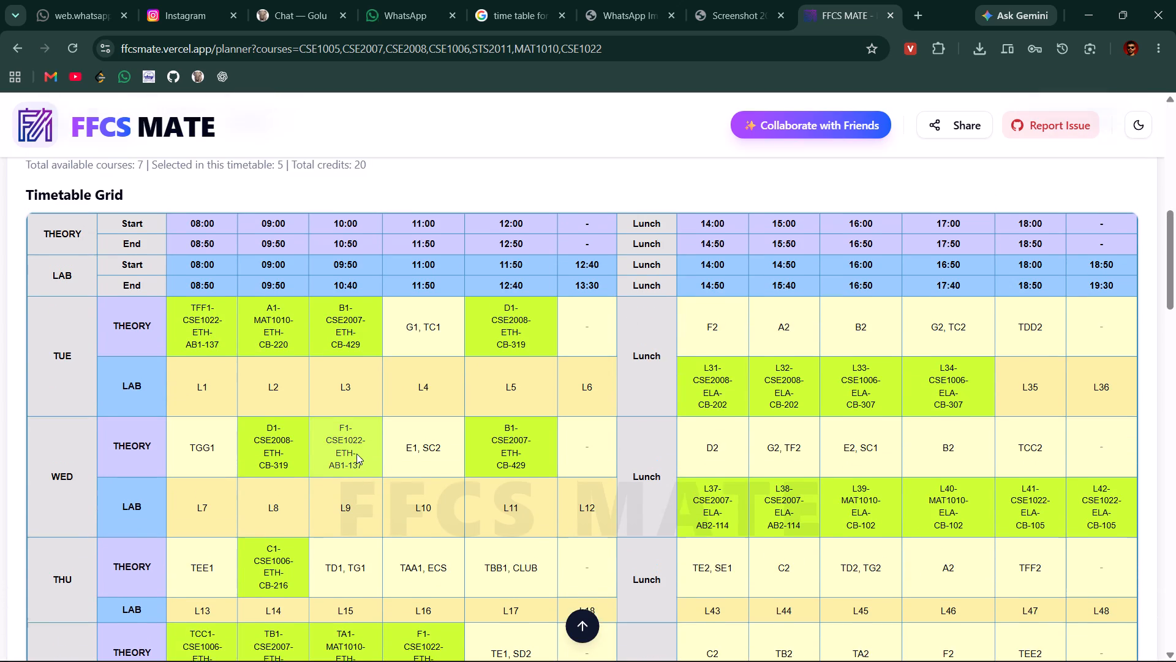
pyautogui.scroll(10, 356, 454)
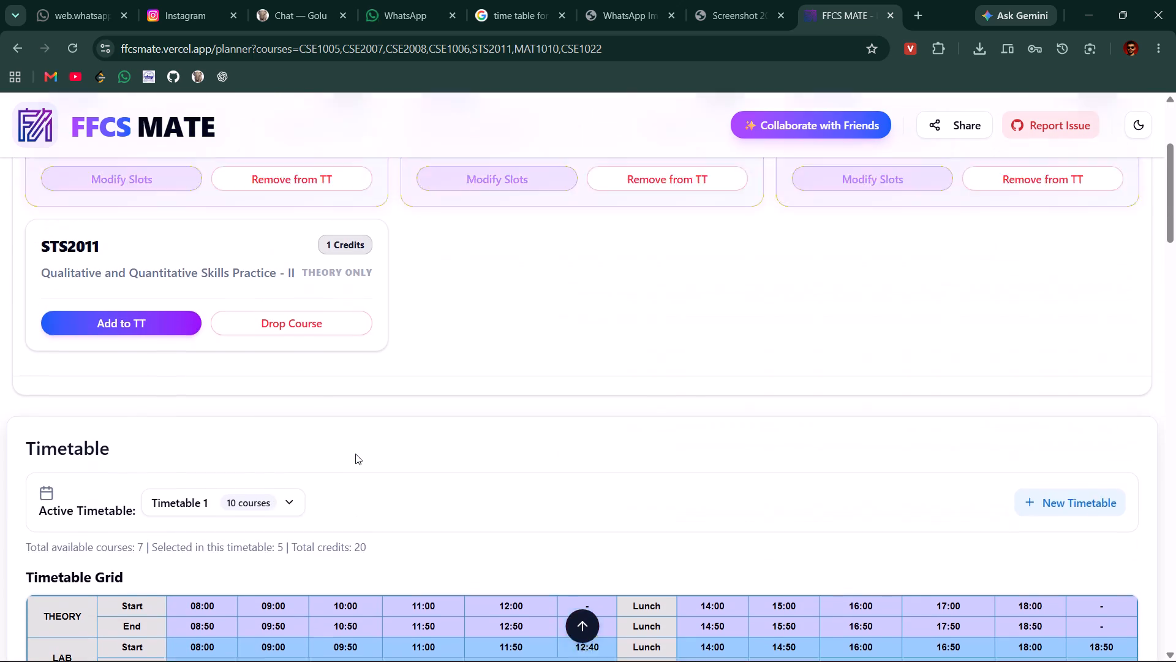
pyautogui.scroll(4, 355, 454)
pyautogui.scroll(3, 782, 406)
pyautogui.scroll(-3, 764, 411)
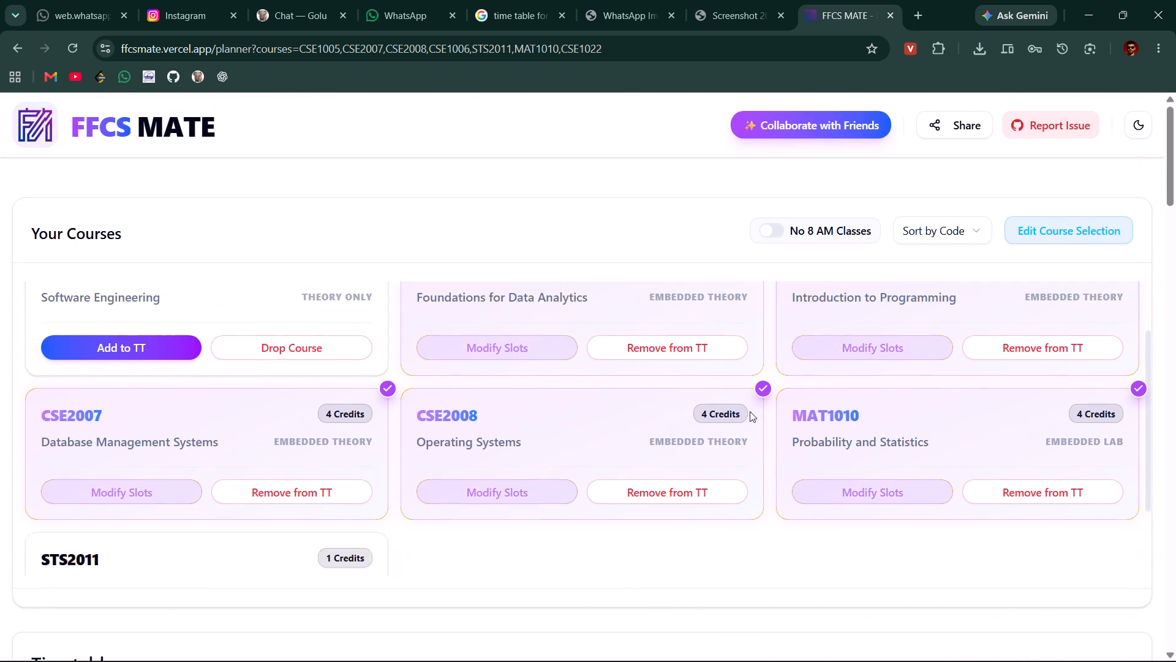
pyautogui.scroll(-13, 750, 411)
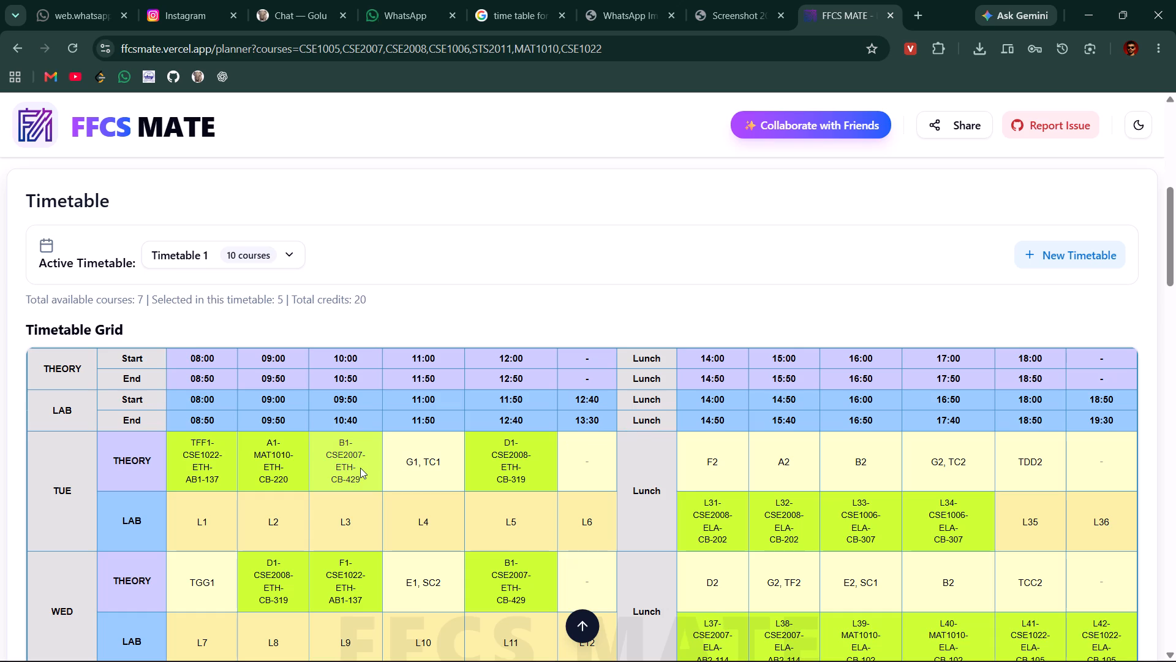
pyautogui.scroll(7, 372, 468)
pyautogui.scroll(7, 728, 416)
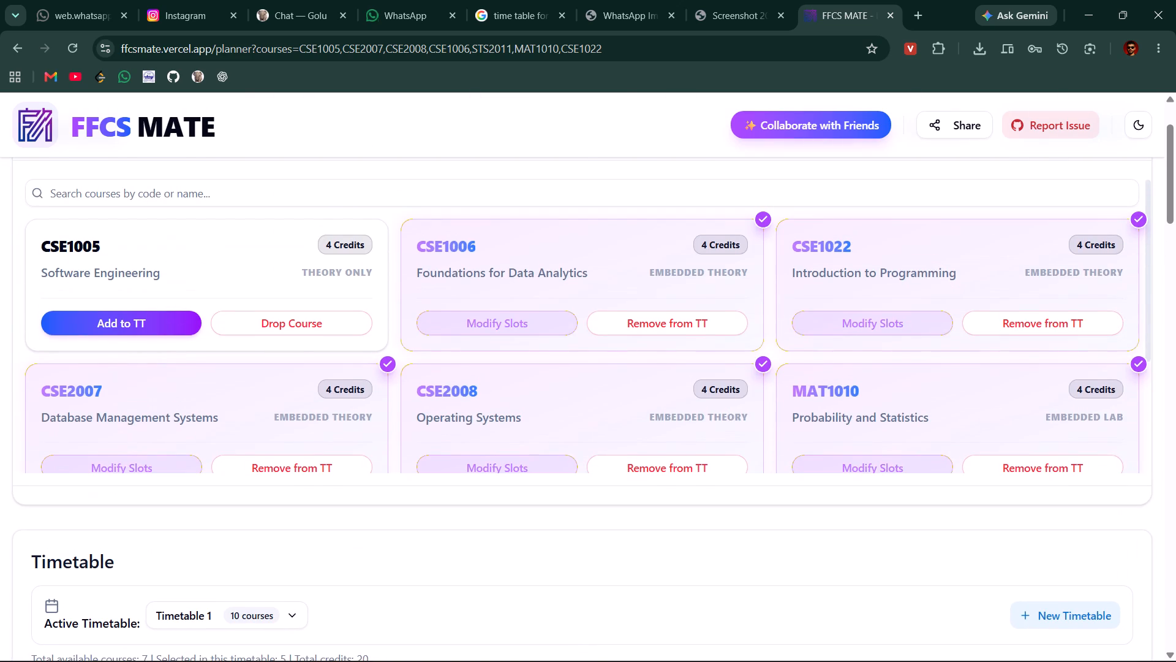
# Look over the theory slots offered for CSE2007 Database Management Systems and compare them with the timetable grid.
pyautogui.scroll(-2, 469, 426)
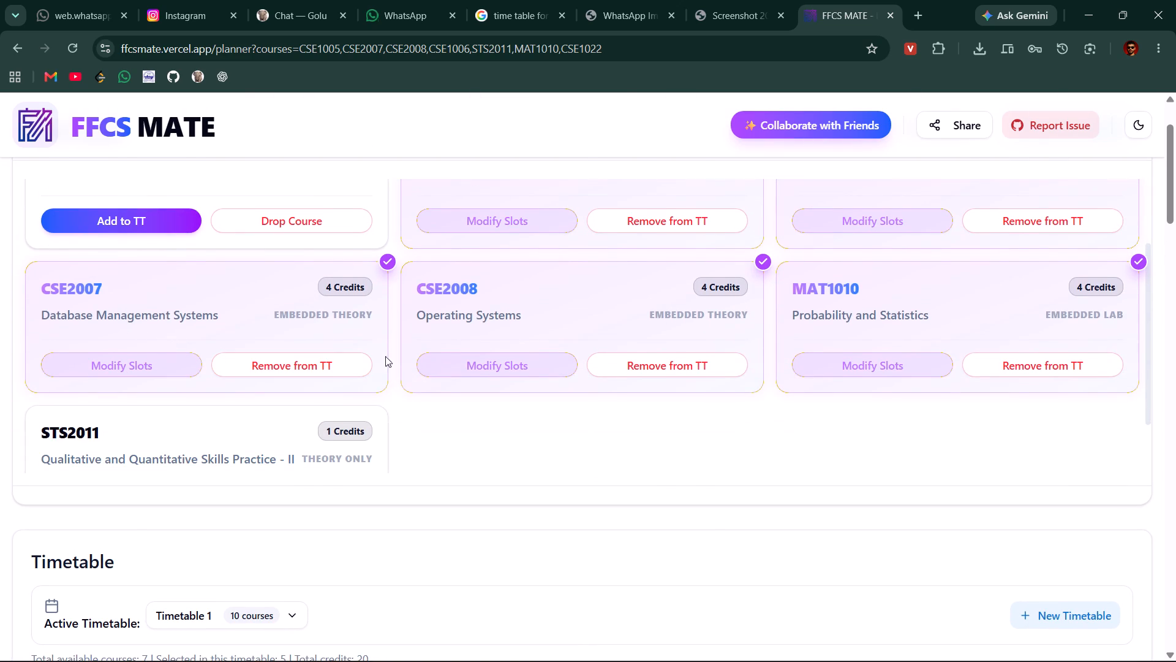
pyautogui.click(146, 368)
pyautogui.scroll(-9, 343, 380)
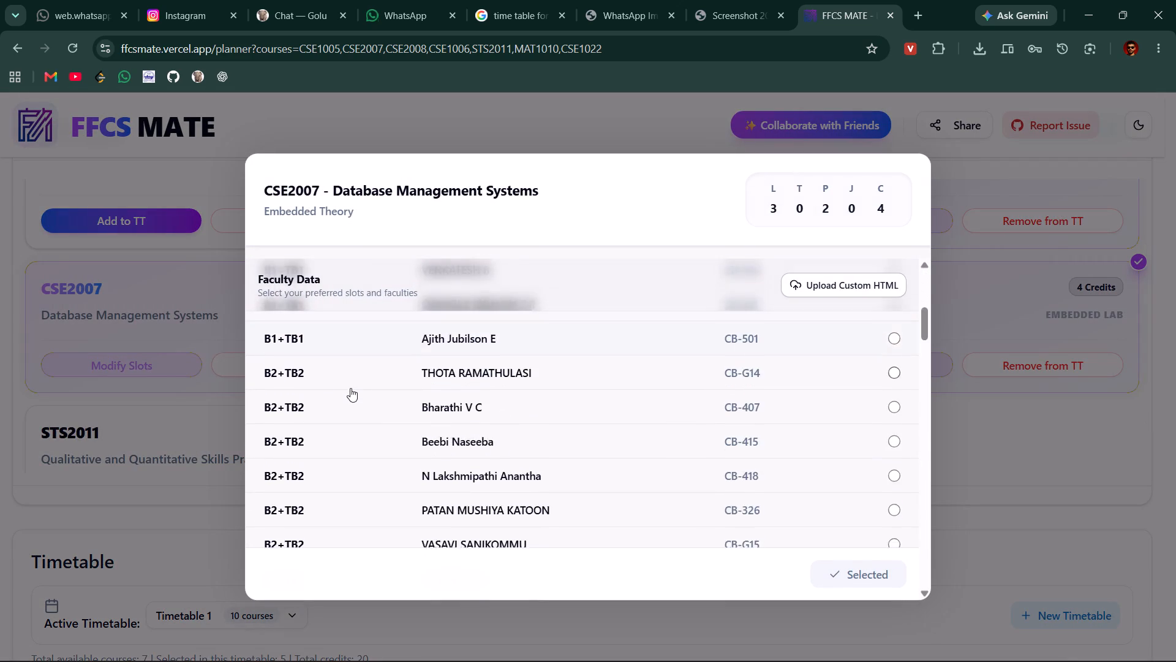
pyautogui.scroll(-2, 350, 388)
pyautogui.click(166, 460)
pyautogui.scroll(-13, 207, 470)
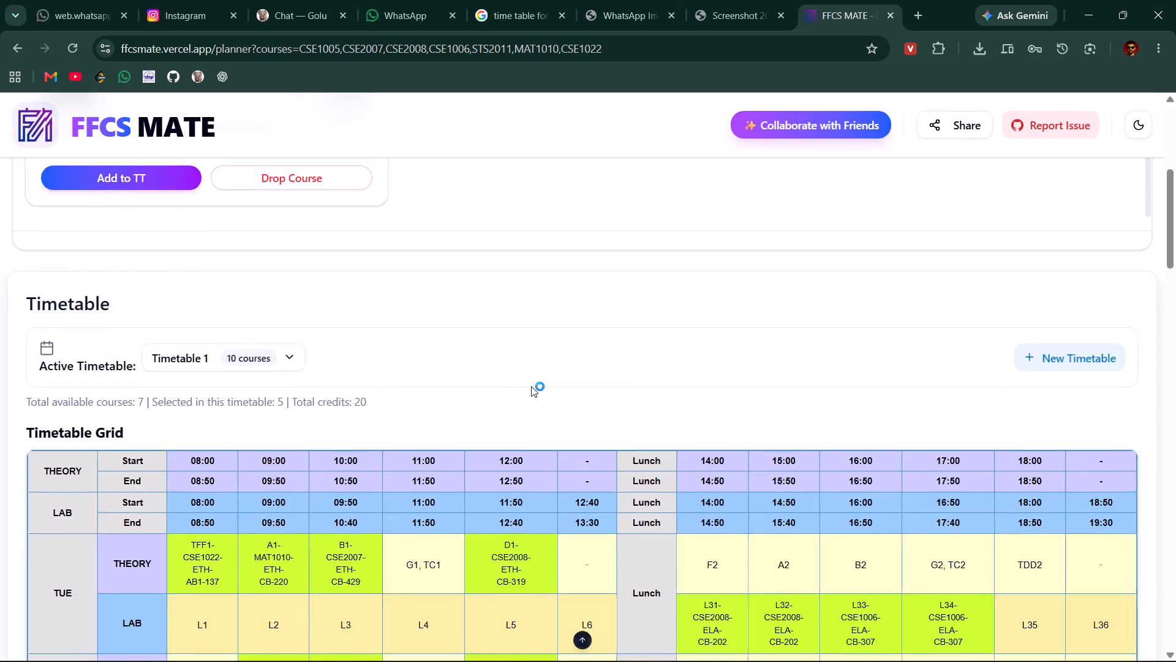
pyautogui.scroll(-2, 531, 386)
pyautogui.scroll(-2, 450, 407)
pyautogui.scroll(10, 428, 419)
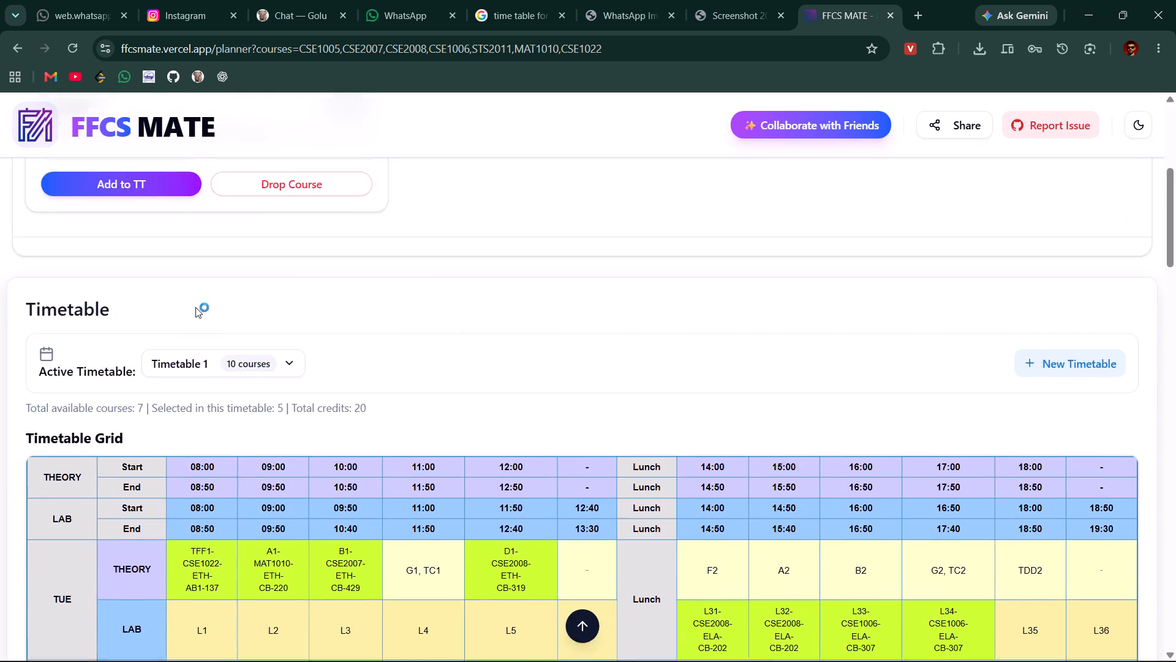
# Review the theory and lab slots, faculty and venues for CSE2007 Database Management Systems, comparing the B1, C1 and C2 groups.
pyautogui.scroll(2, 195, 307)
pyautogui.click(153, 342)
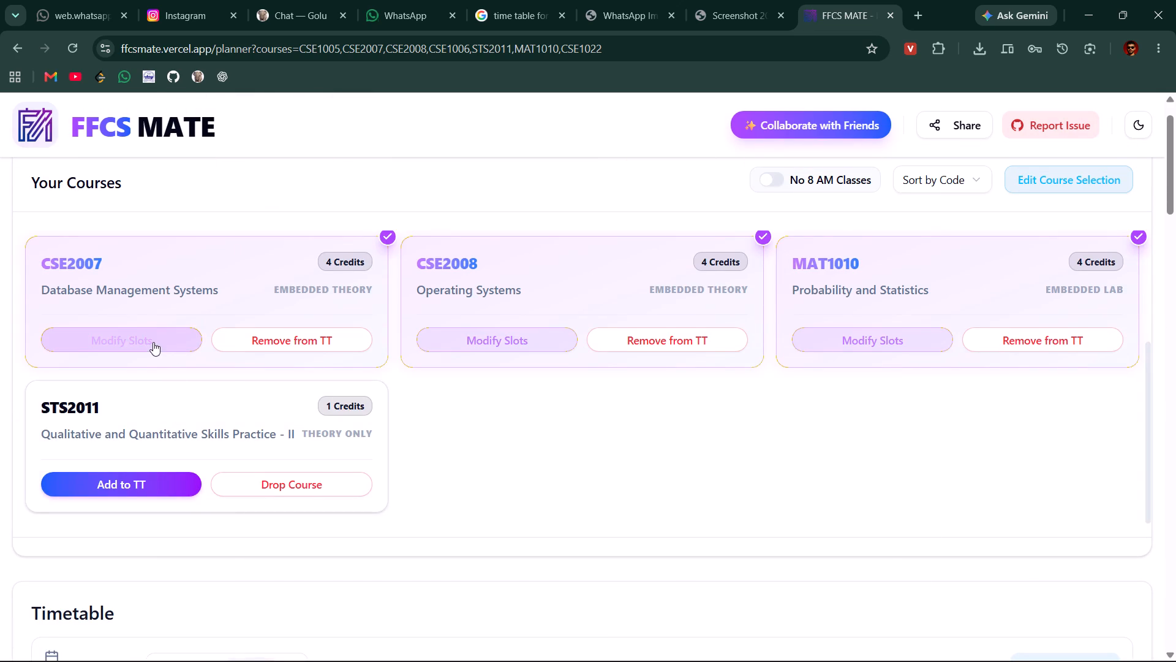
pyautogui.scroll(-20, 287, 453)
pyautogui.scroll(-9, 287, 453)
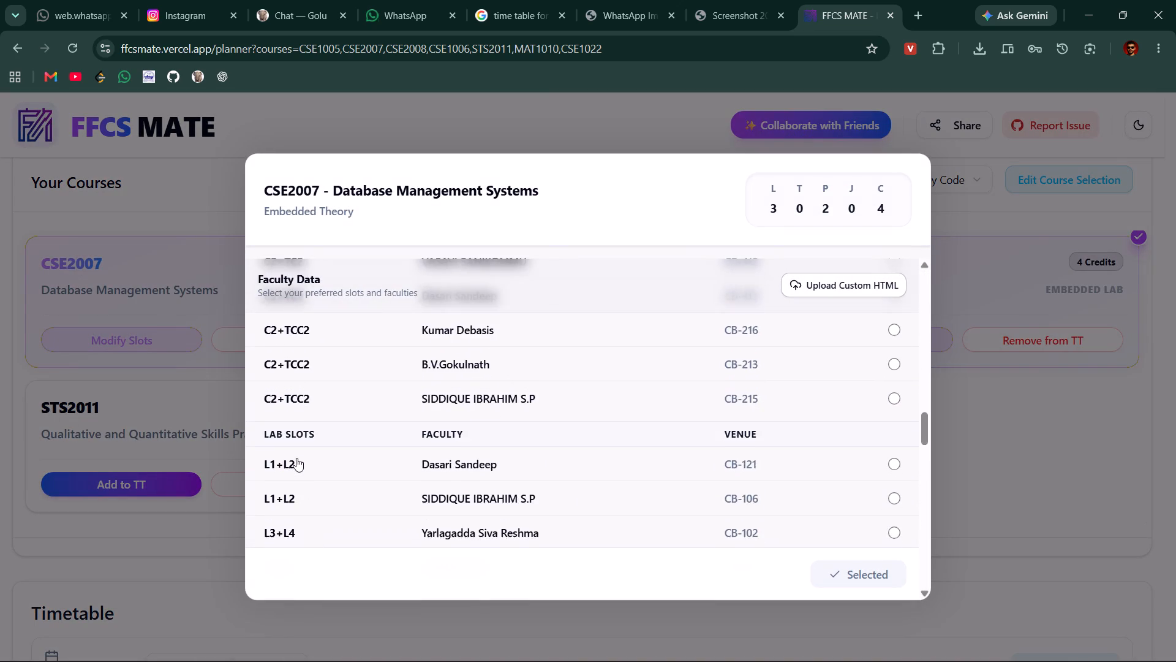
pyautogui.scroll(-1, 296, 458)
pyautogui.scroll(13, 296, 458)
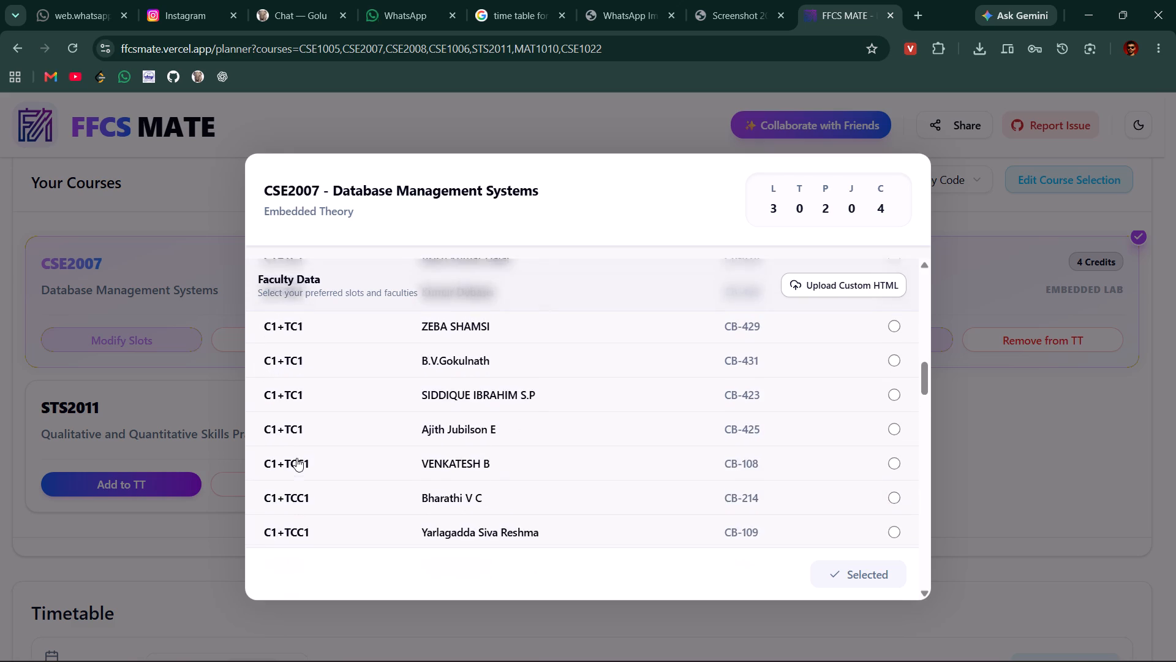
pyautogui.scroll(13, 296, 458)
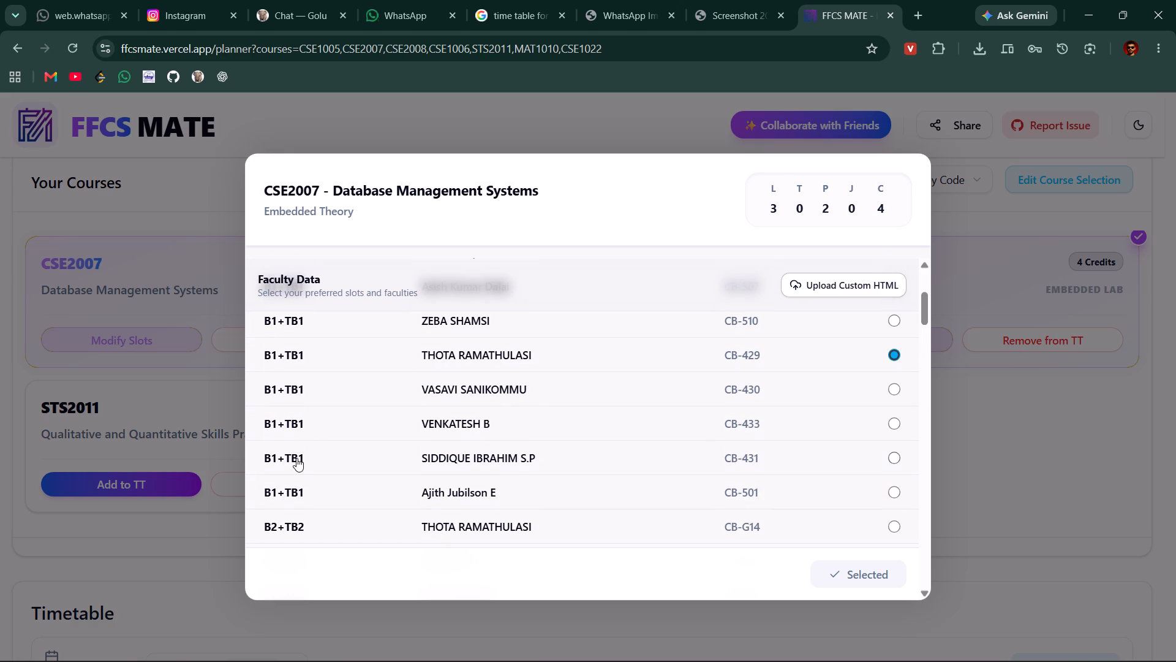
pyautogui.scroll(4, 620, 460)
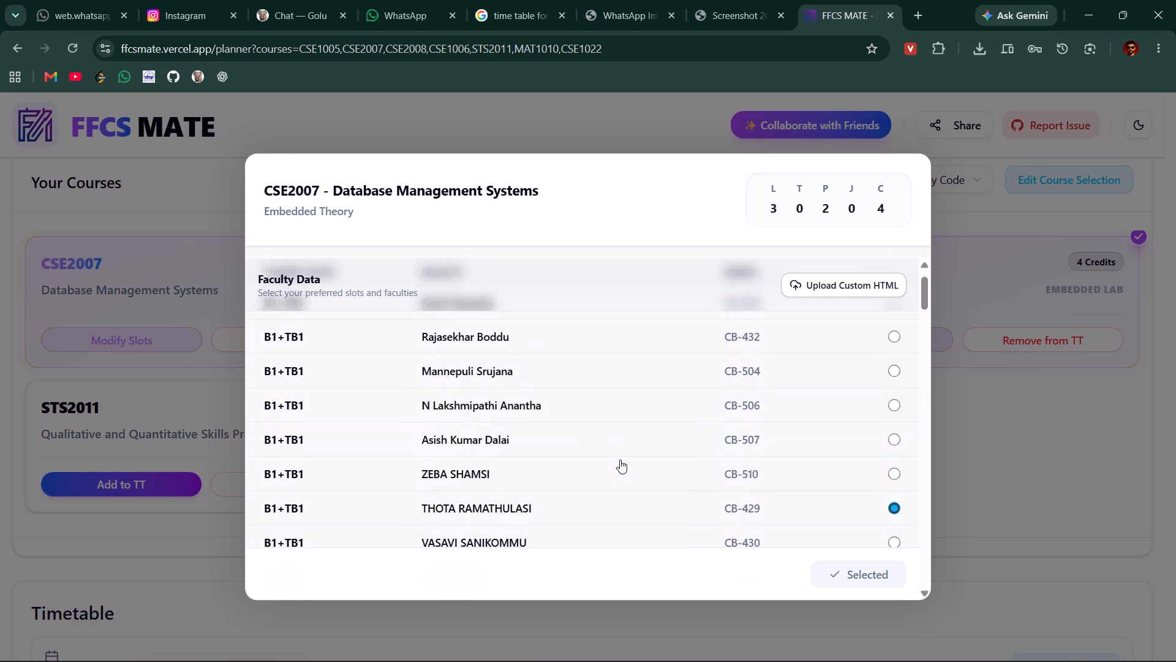
pyautogui.scroll(3, 620, 460)
pyautogui.scroll(-16, 620, 460)
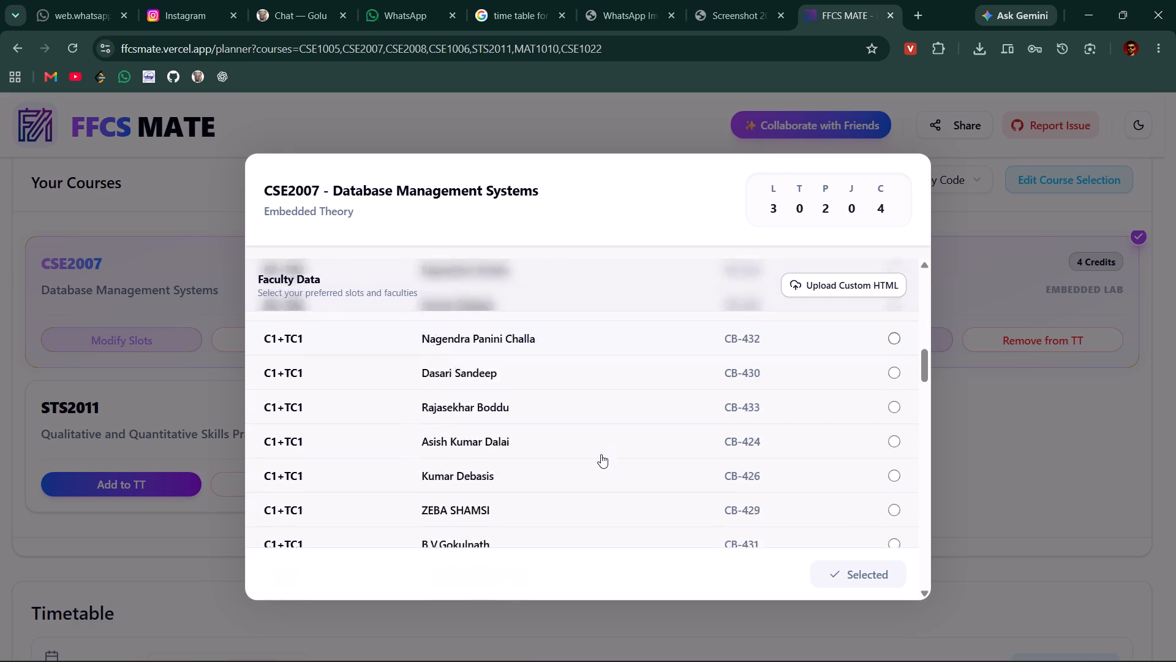
pyautogui.scroll(-2, 601, 454)
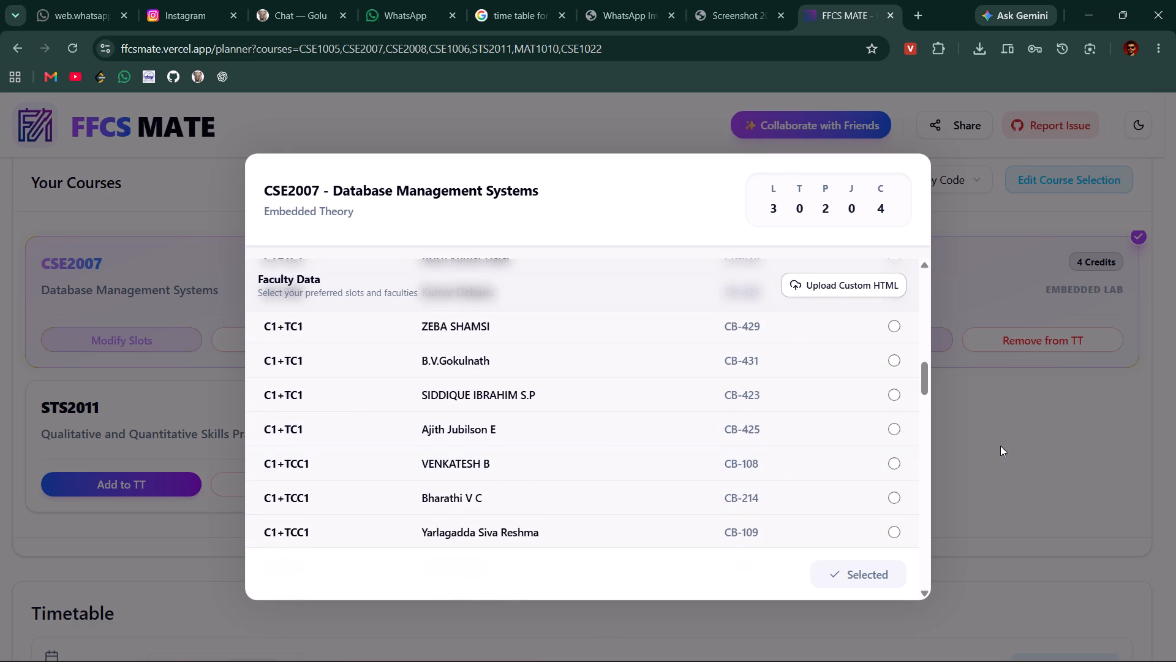
pyautogui.click(1000, 446)
# Examine the weekly timetable grid for free theory slots between the placed courses, from Tuesday through Saturday.
pyautogui.scroll(-9, 635, 425)
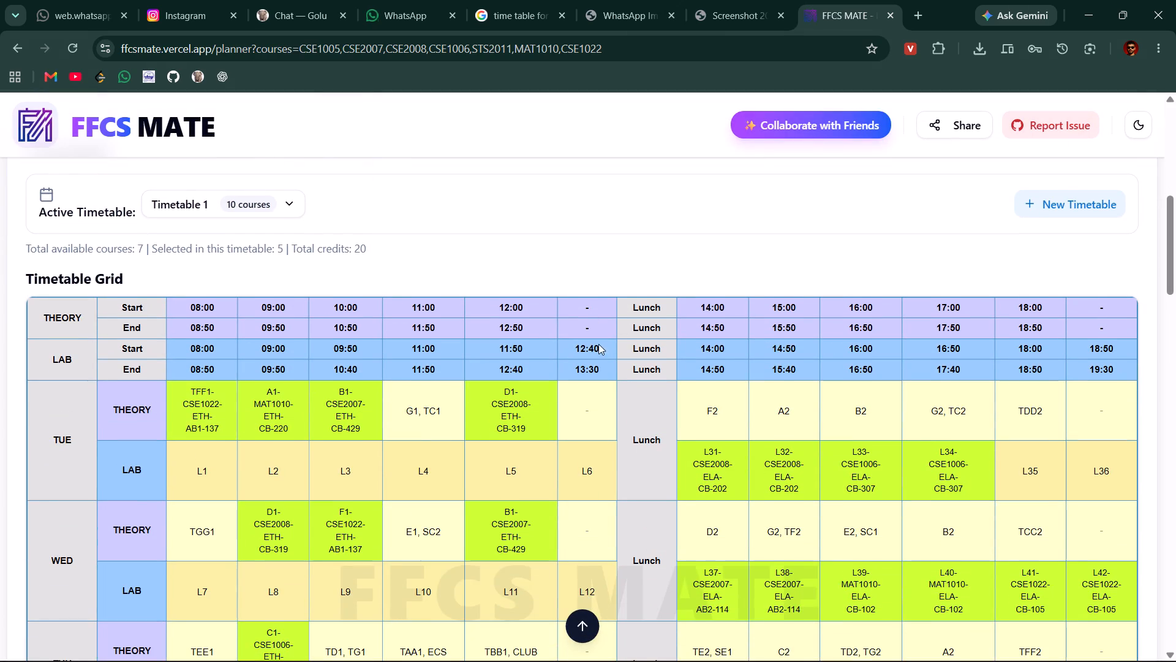
pyautogui.scroll(-3, 508, 419)
pyautogui.scroll(-3, 443, 475)
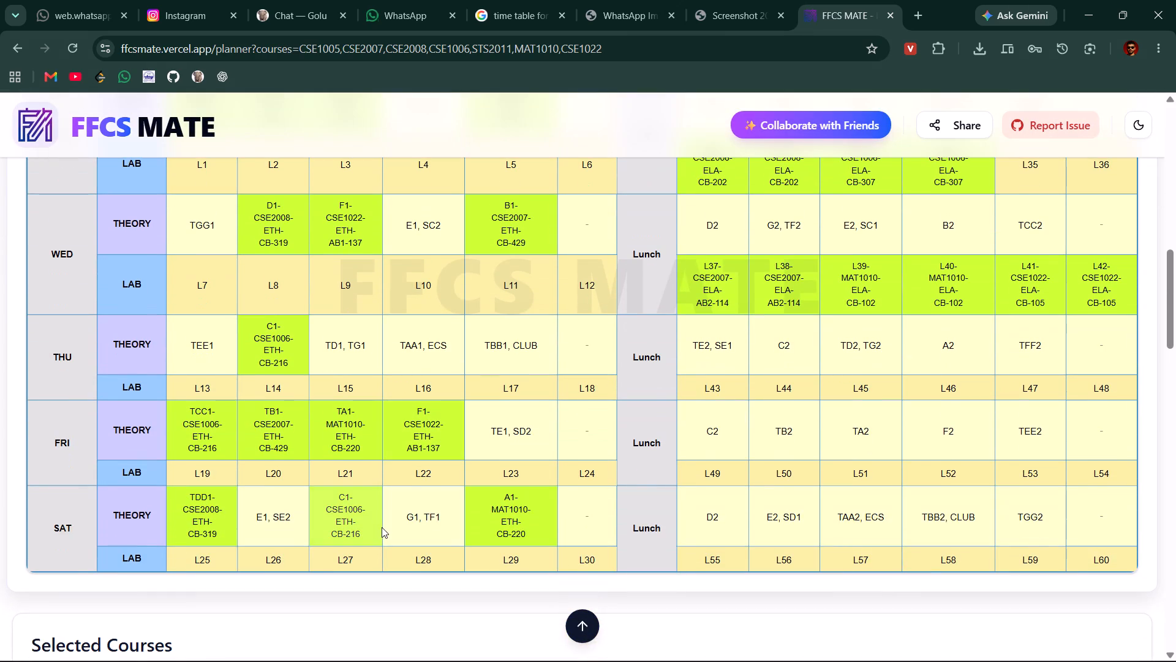
pyautogui.scroll(7, 393, 528)
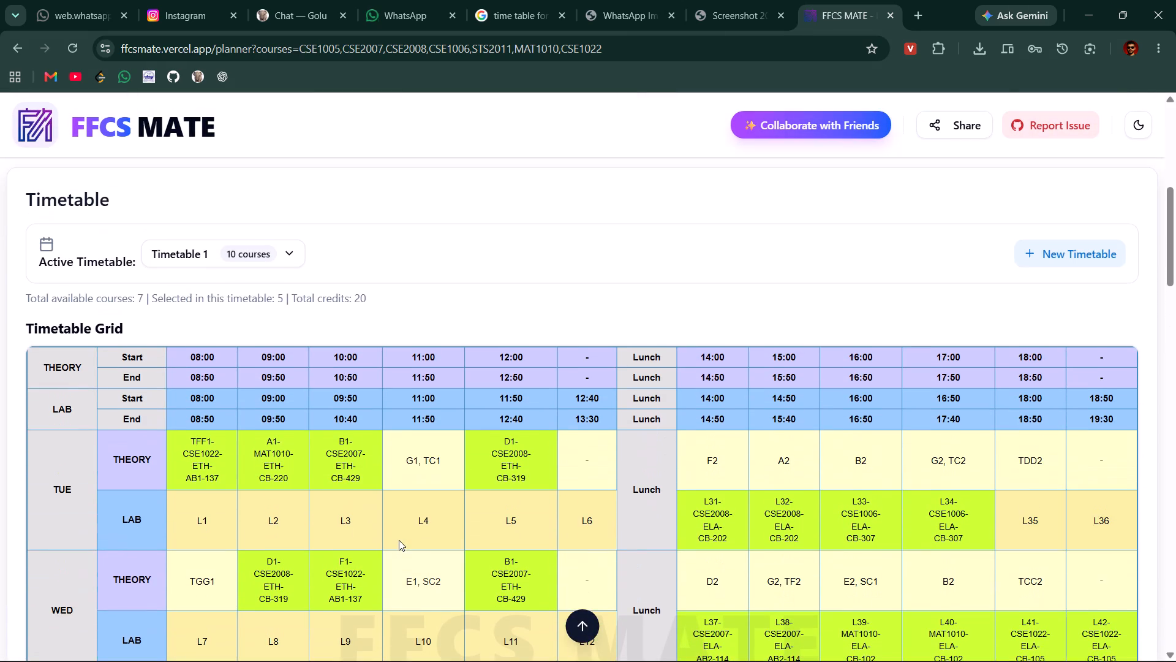
pyautogui.scroll(-7, 399, 541)
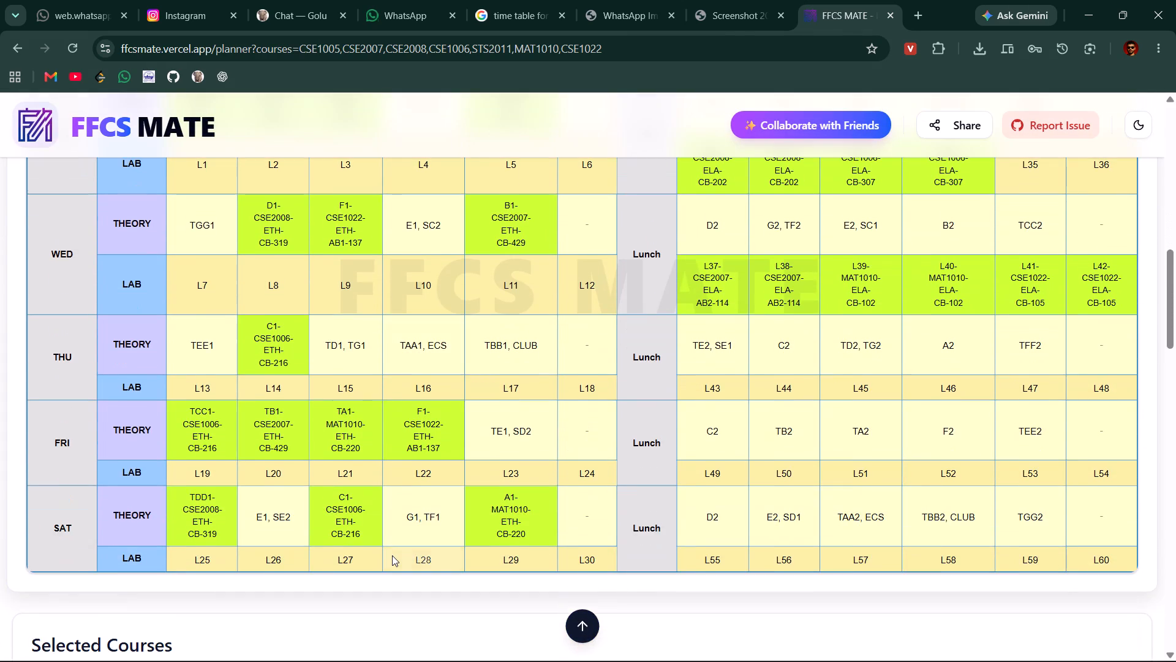
pyautogui.scroll(19, 392, 555)
pyautogui.scroll(6, 392, 562)
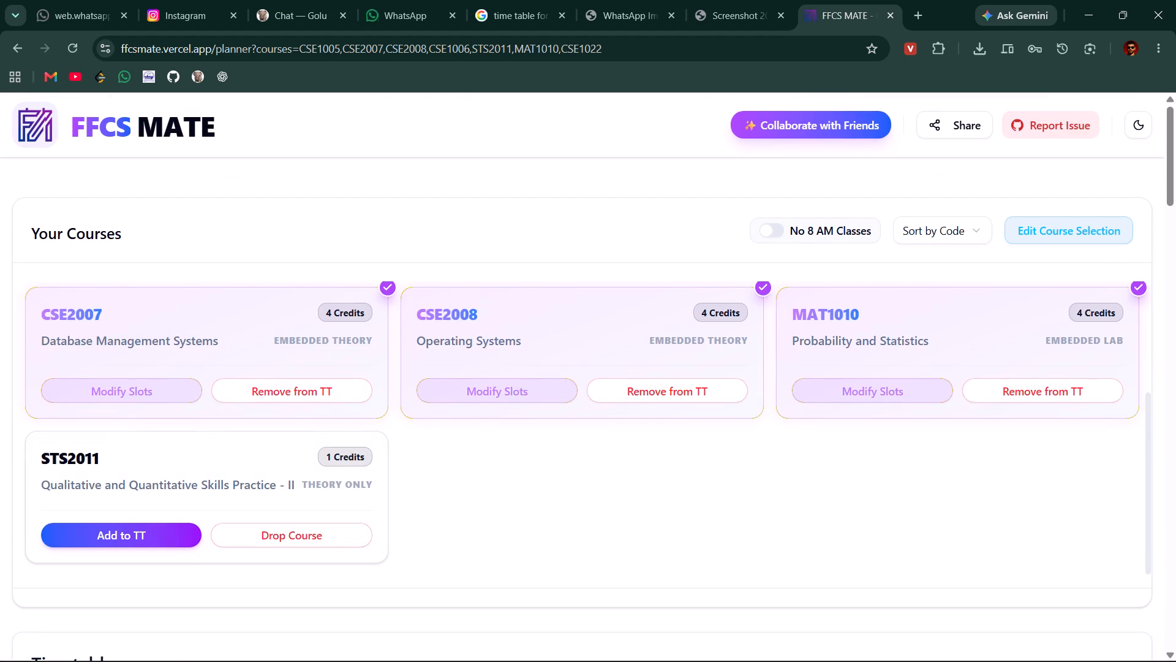
# Review the theory slots, faculty and venues offered for CSE1005 Software Engineering, covering the A1, A2, B1 and B2 groups.
pyautogui.scroll(5, 167, 345)
pyautogui.click(153, 422)
pyautogui.scroll(-7, 314, 395)
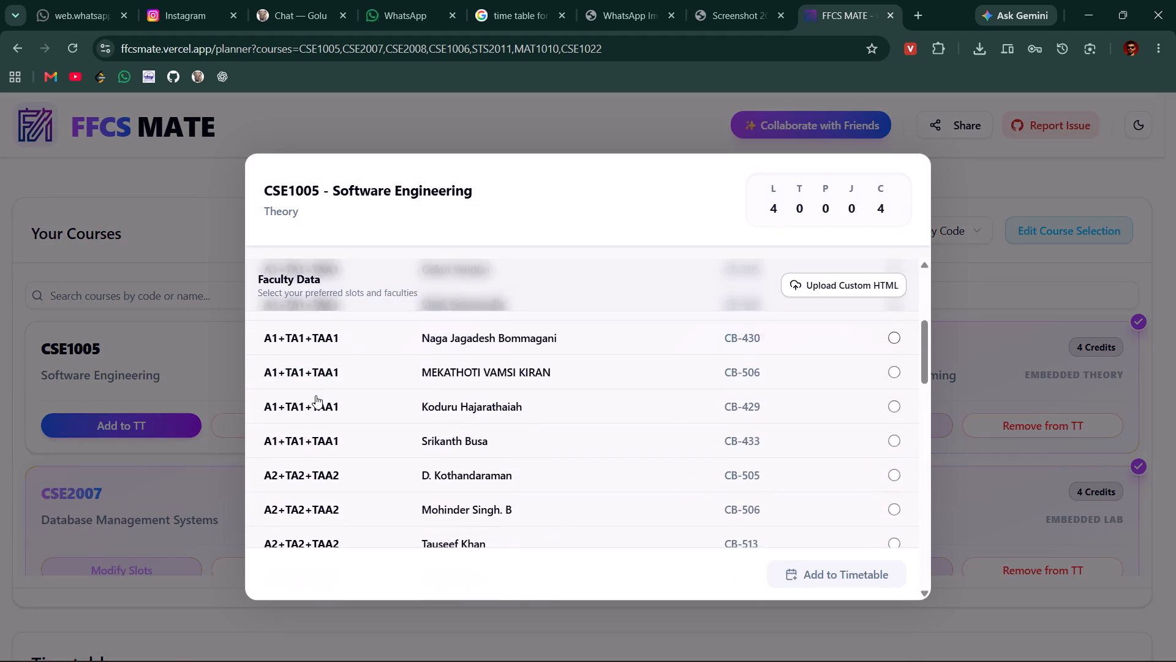
pyautogui.scroll(-14, 315, 395)
pyautogui.scroll(-7, 320, 412)
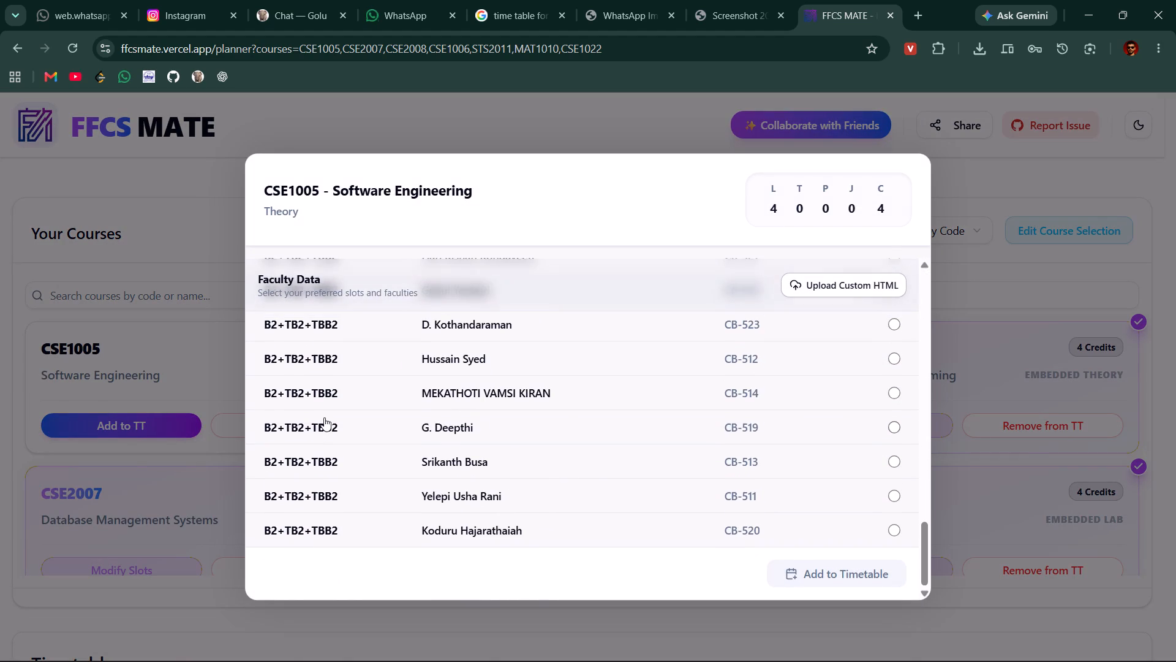
pyautogui.scroll(-4, 324, 417)
pyautogui.scroll(12, 325, 424)
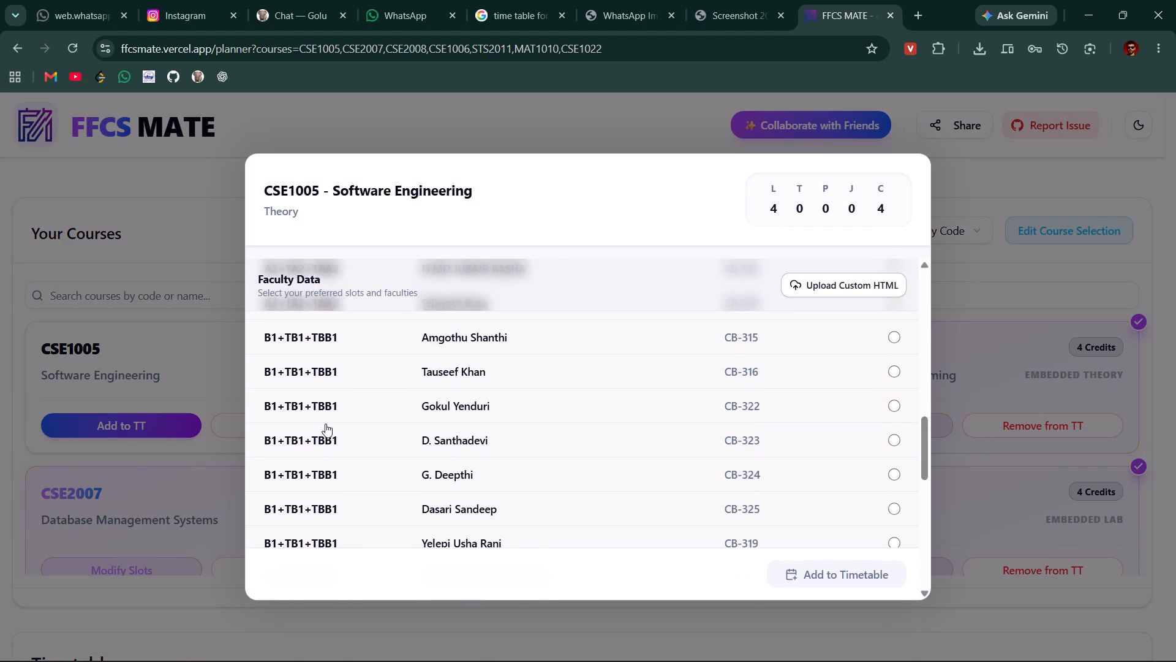
pyautogui.scroll(19, 325, 424)
pyautogui.click(180, 289)
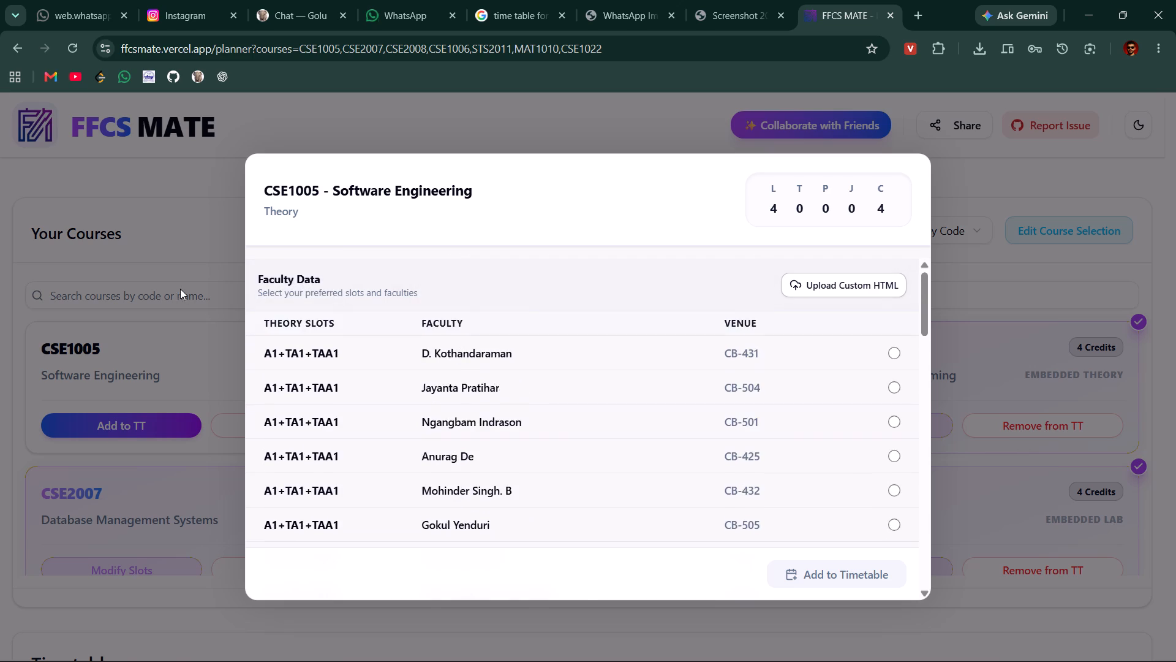
# Look through the theory slots offered for MAT1010 Probability and Statistics, including the D1+TDD1 and D2+TD2 groups.
pyautogui.scroll(-2, 663, 423)
pyautogui.click(848, 479)
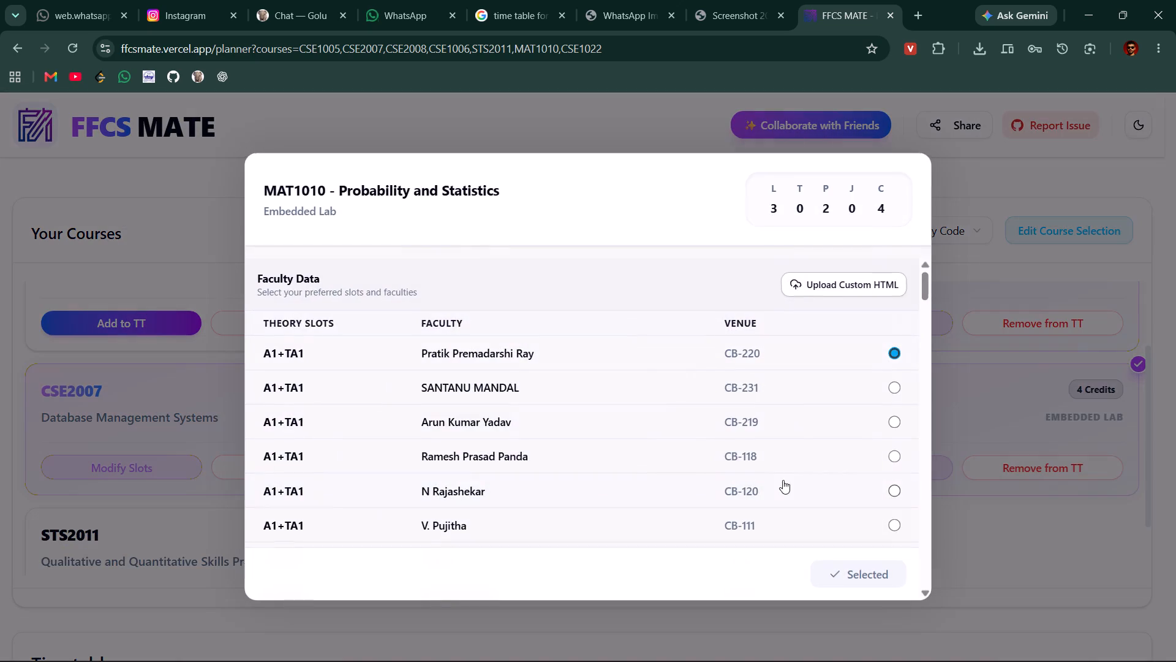
pyautogui.scroll(-20, 691, 462)
pyautogui.scroll(-7, 691, 462)
pyautogui.scroll(5, 654, 430)
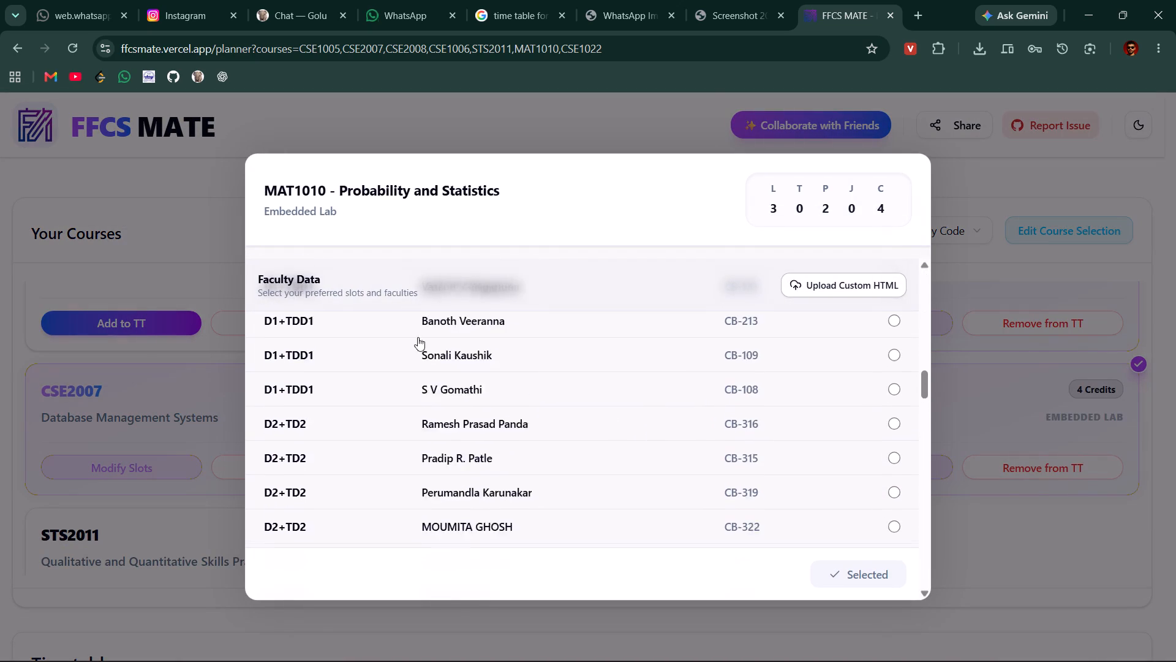
pyautogui.click(144, 251)
# Review the A2+TA2+TAA2 and B1+TB1+TBB1 theory slots, faculty and venues offered for CSE1005 Software Engineering.
pyautogui.scroll(7, 239, 333)
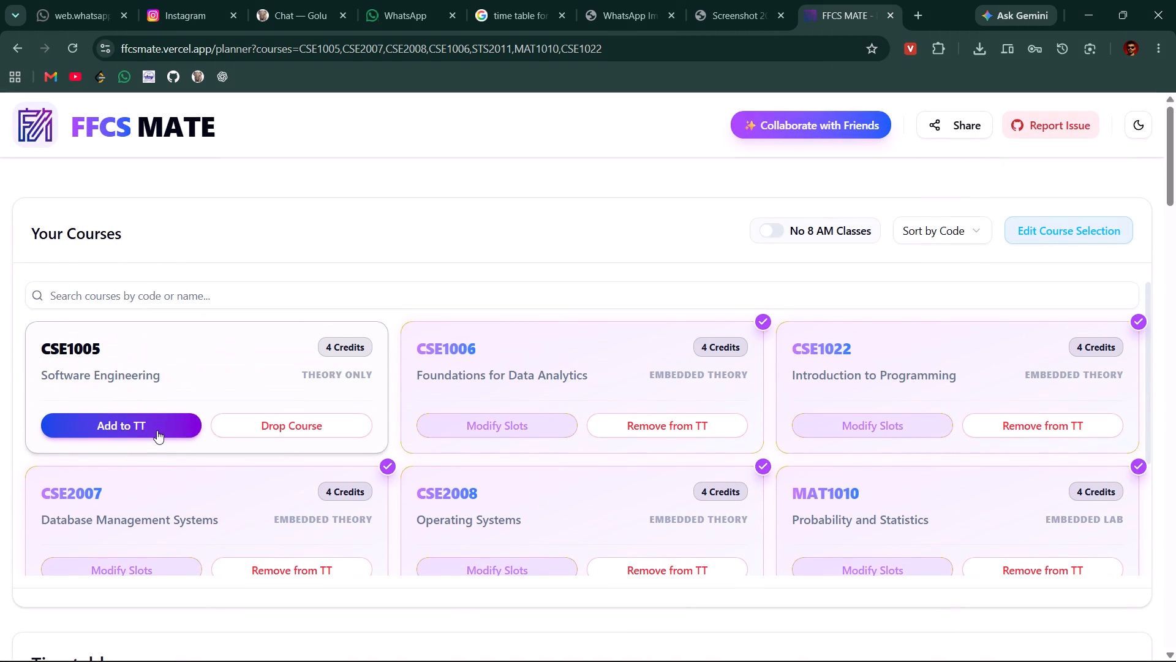
pyautogui.click(157, 430)
pyautogui.scroll(-9, 355, 446)
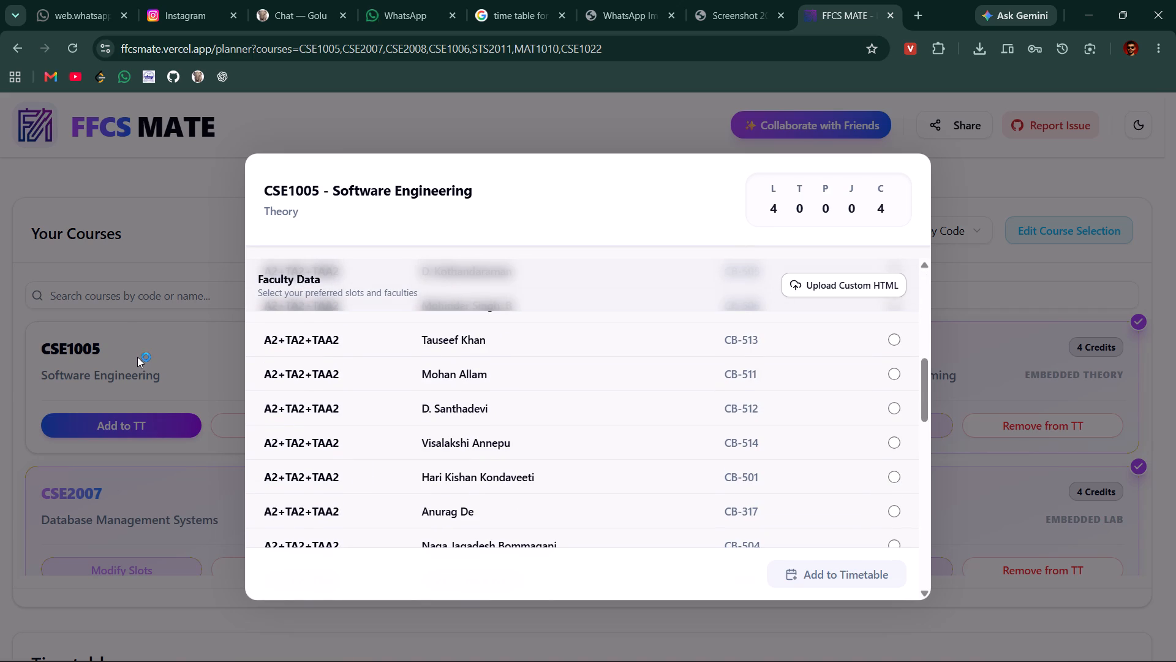
pyautogui.scroll(-5, 285, 359)
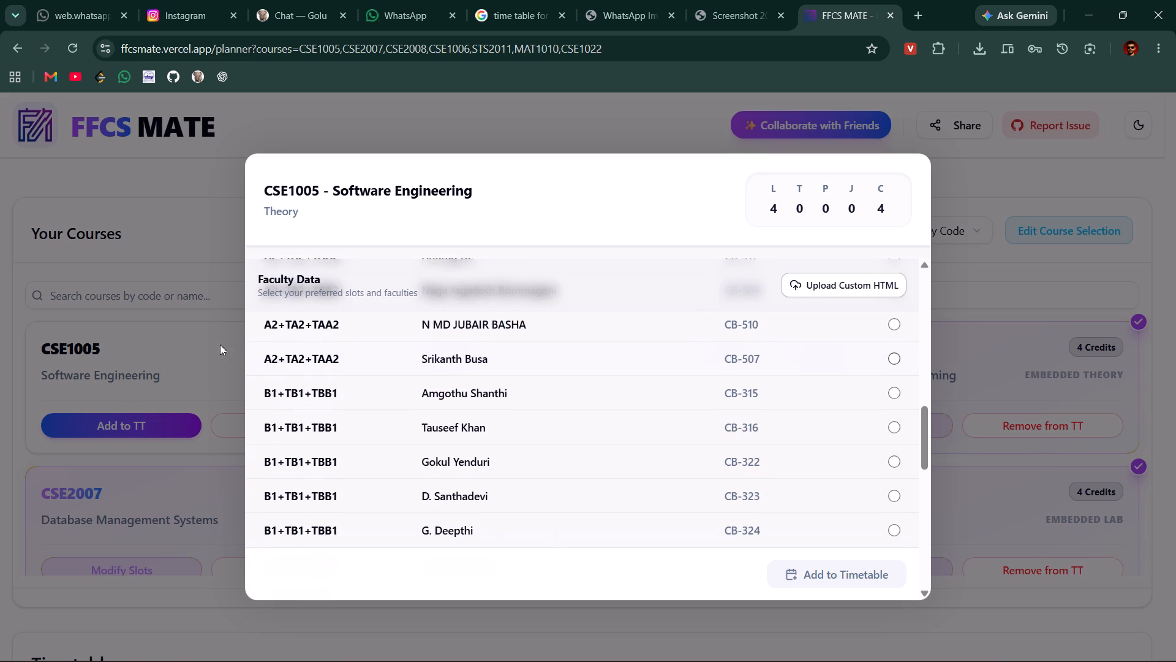
pyautogui.click(166, 343)
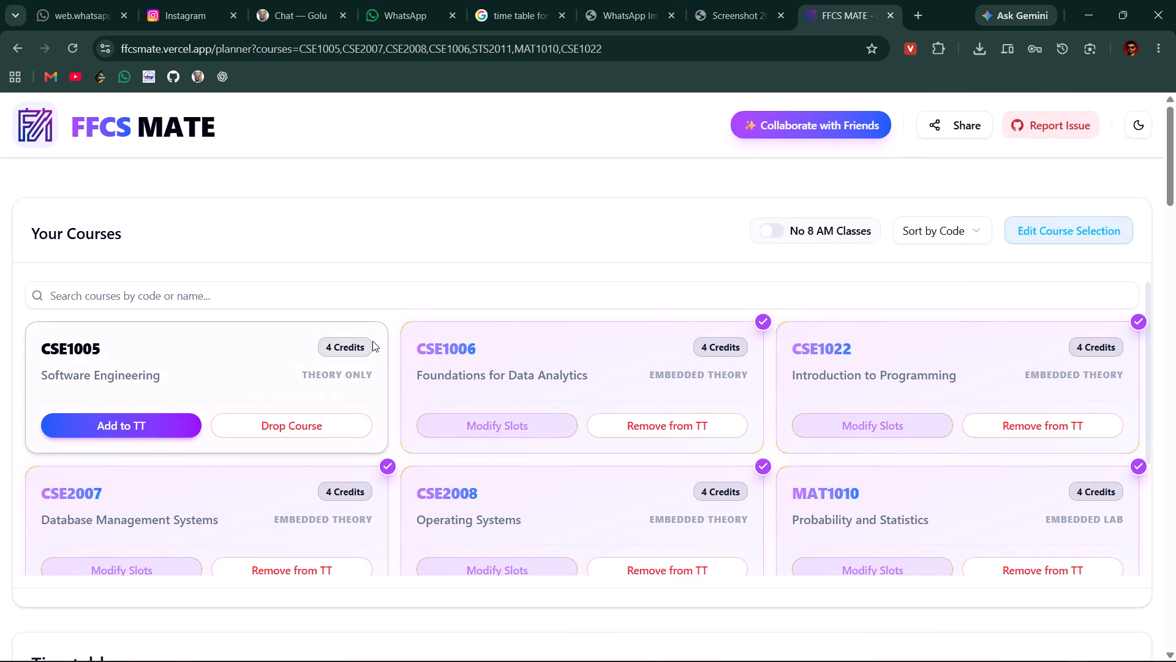
# Check the timetable grid and review the B1, C1 and C2 theory slots offered for CSE2007 Database Management Systems.
pyautogui.scroll(-18, 381, 343)
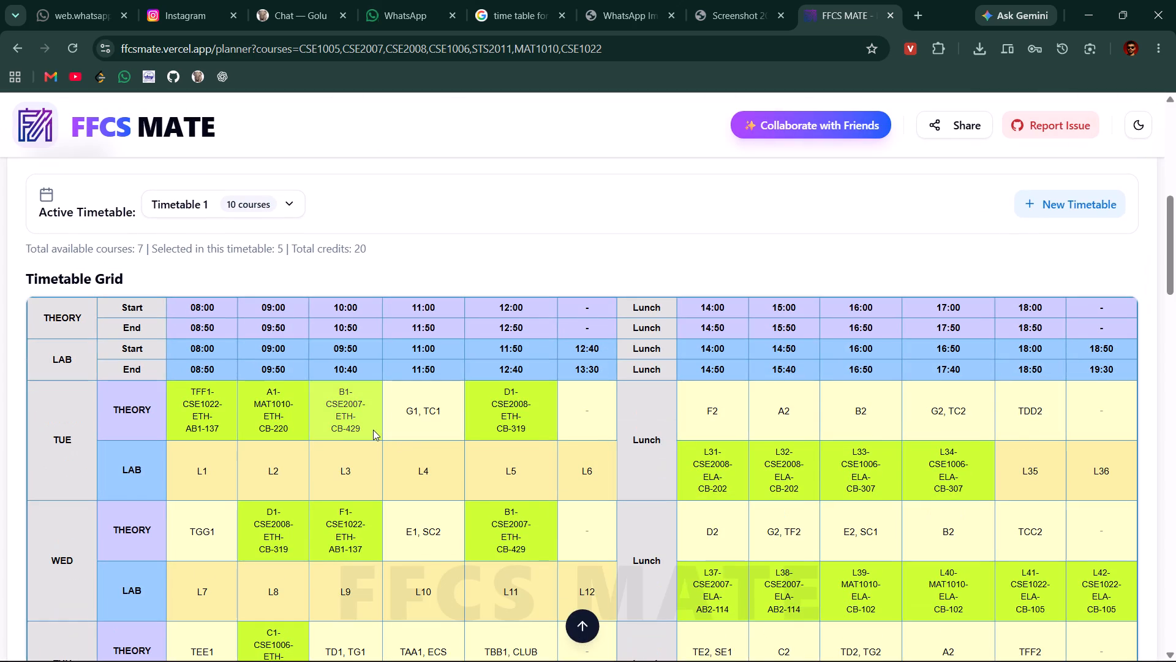
pyautogui.scroll(5, 380, 432)
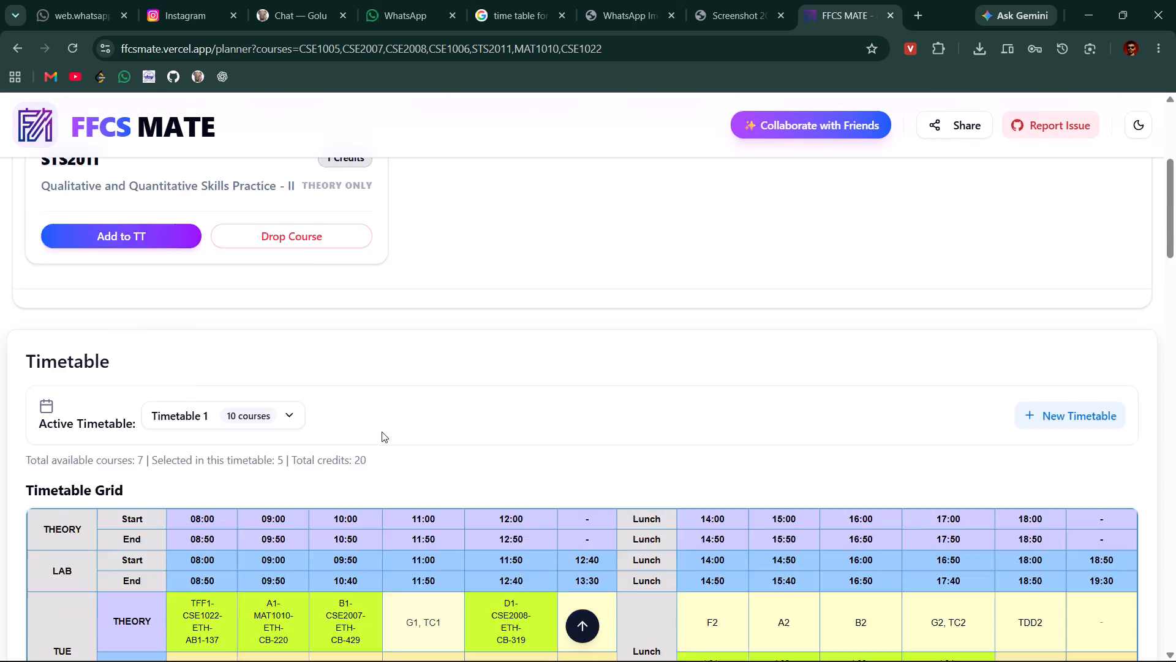
pyautogui.scroll(8, 382, 432)
pyautogui.click(116, 381)
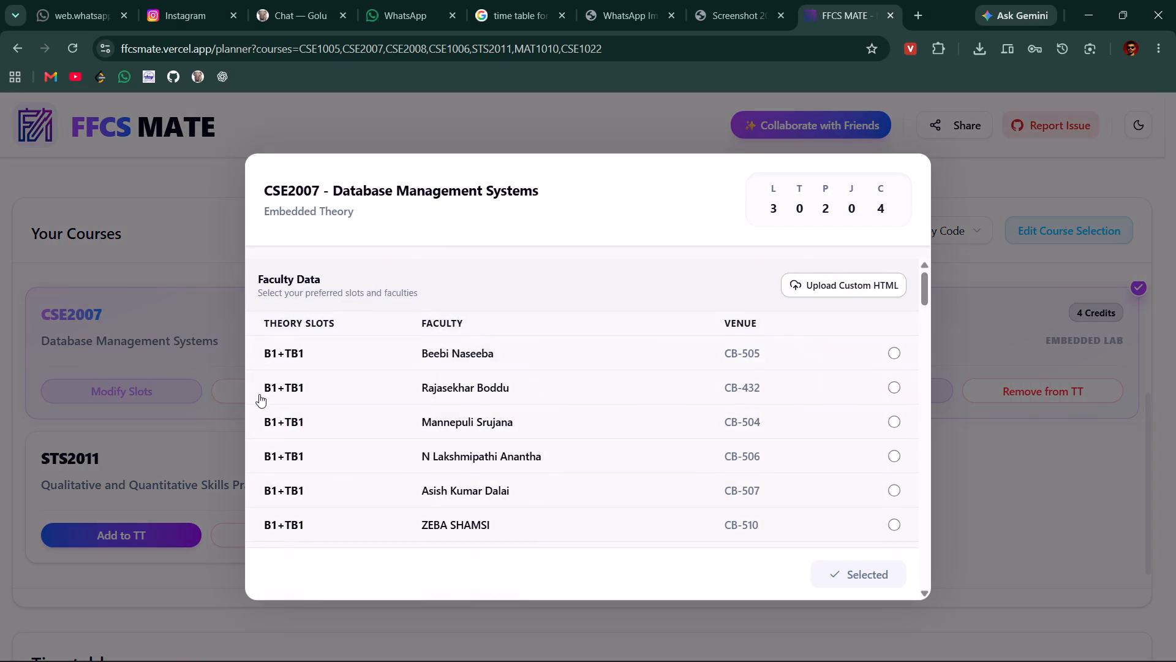
pyautogui.scroll(-15, 294, 416)
pyautogui.scroll(-3, 334, 463)
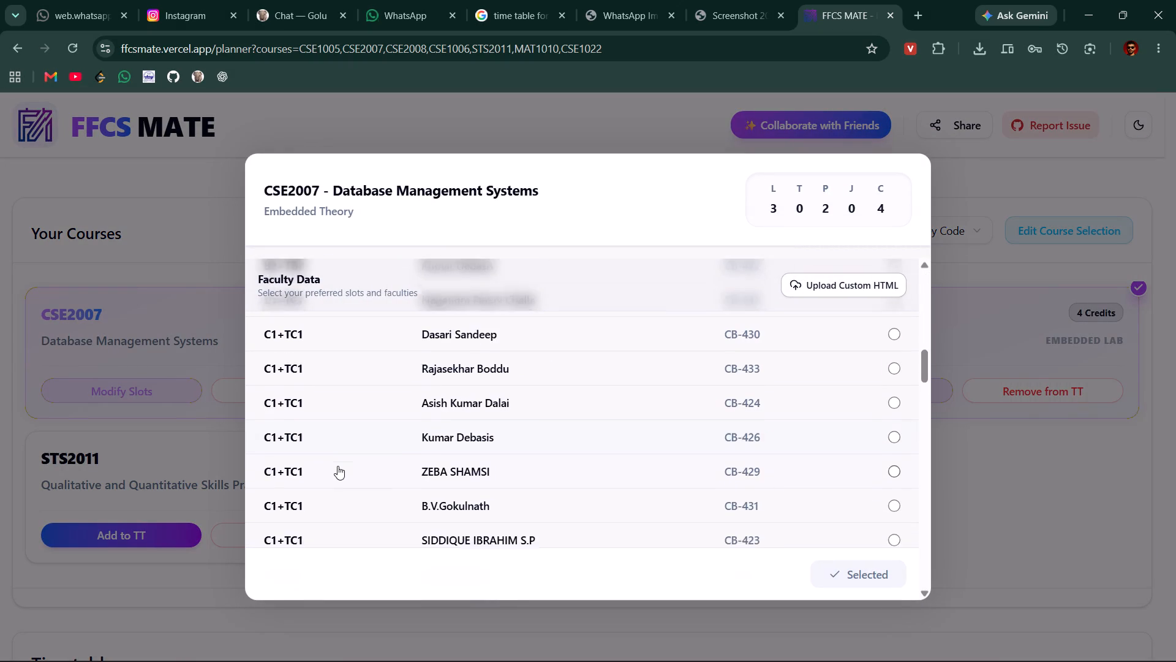
pyautogui.scroll(-5, 339, 466)
pyautogui.scroll(4, 343, 475)
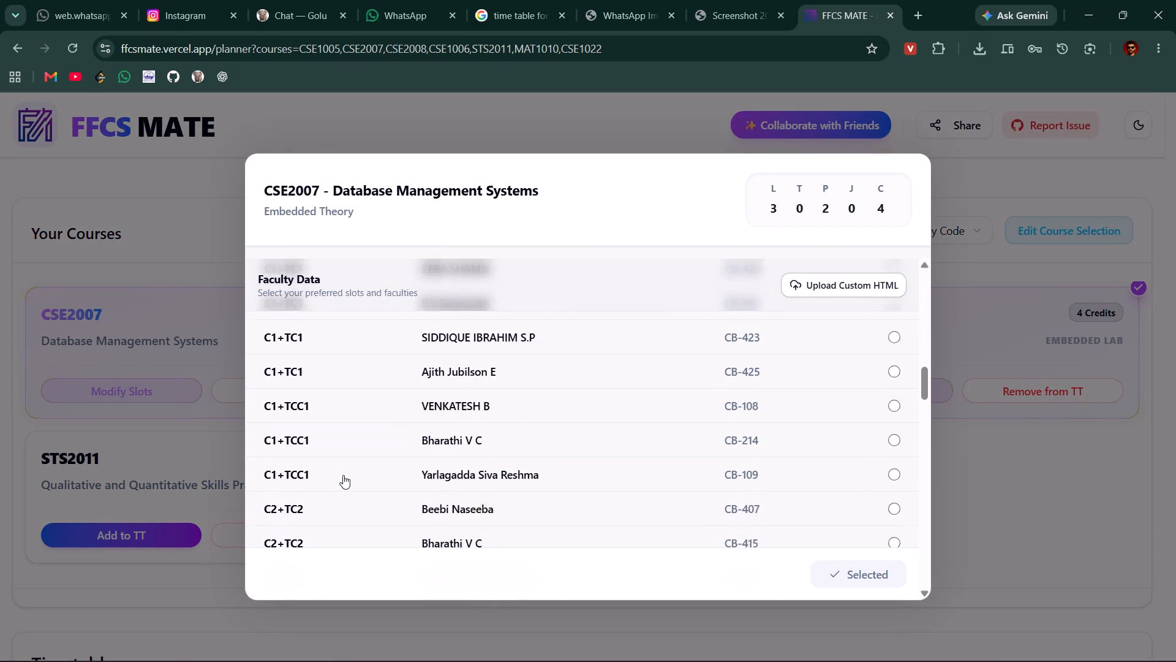
pyautogui.scroll(1, 343, 475)
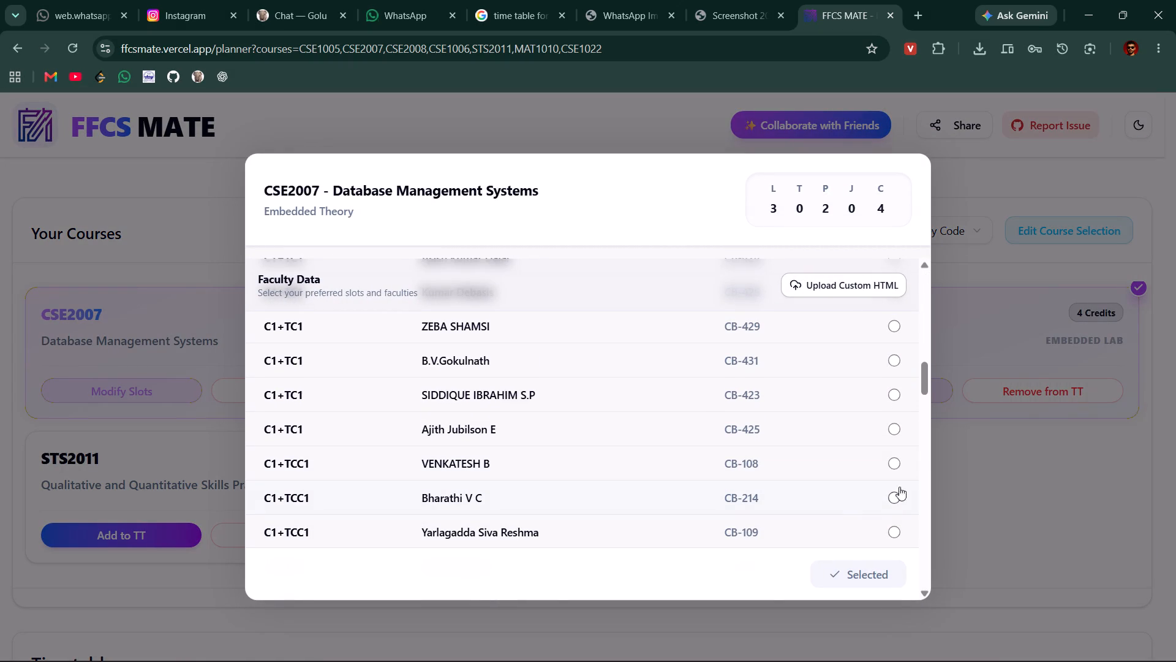
pyautogui.click(962, 509)
# Examine the weekly timetable grid from Tuesday through Saturday for theory slots left free between the placed courses.
pyautogui.scroll(-11, 818, 488)
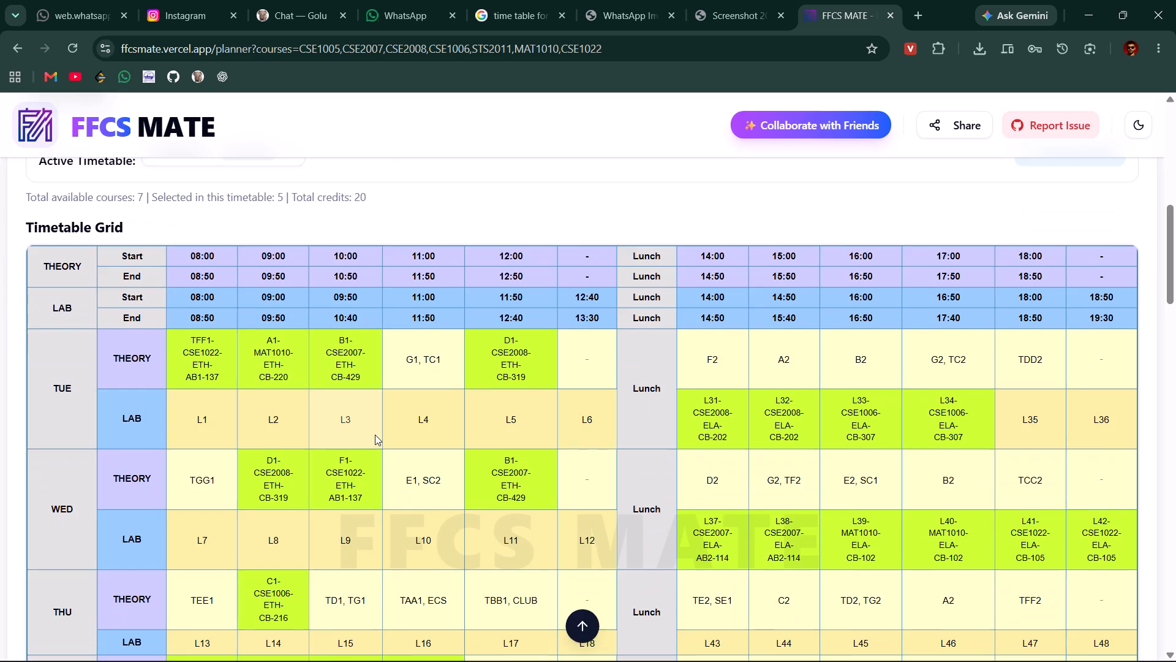
pyautogui.scroll(-4, 375, 435)
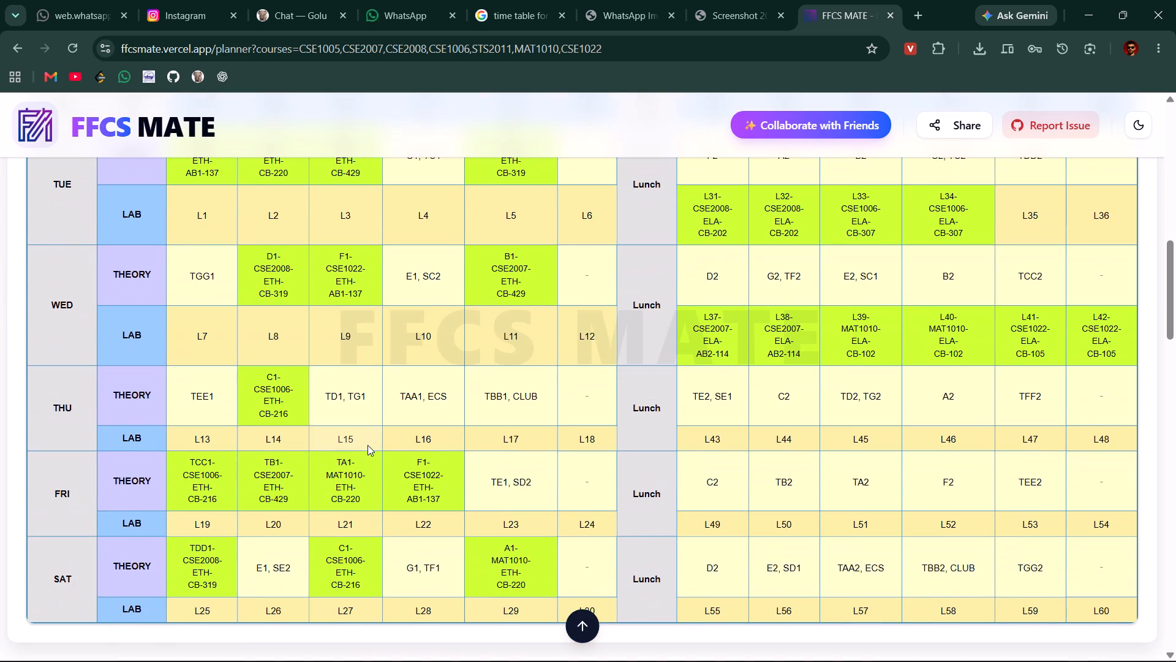
pyautogui.scroll(20, 367, 445)
pyautogui.scroll(6, 500, 423)
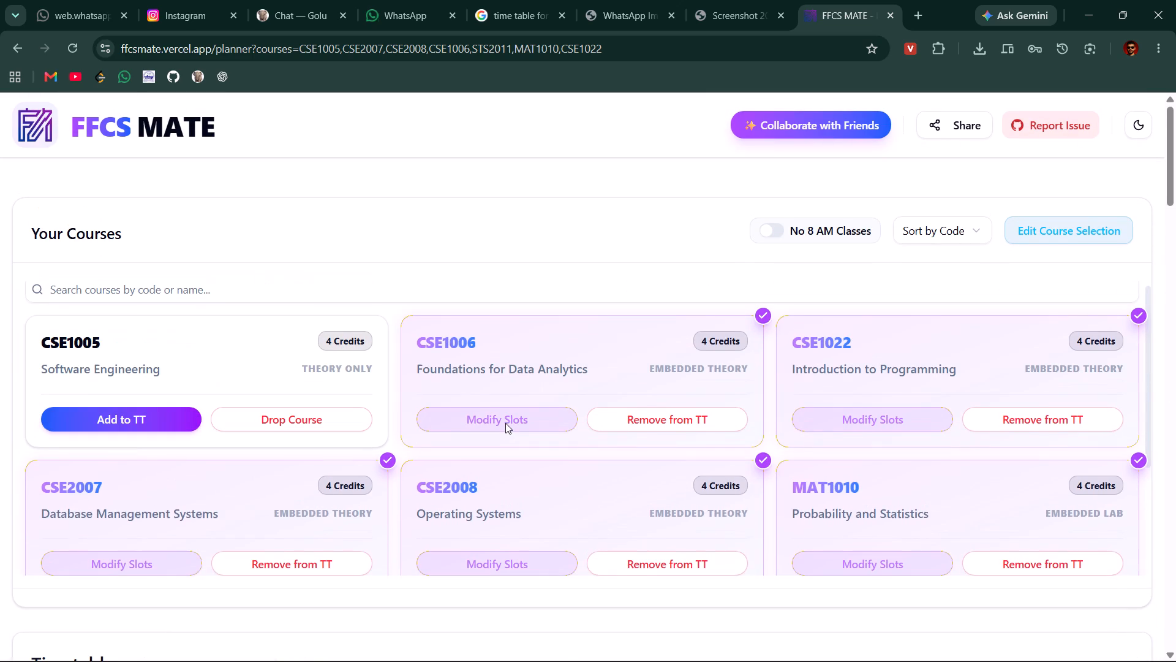
# Review the C1, C2, F1 and F2 theory slots and the lab slots offered for CSE1006 Foundations for Data Analytics.
pyautogui.click(489, 419)
pyautogui.scroll(-11, 483, 422)
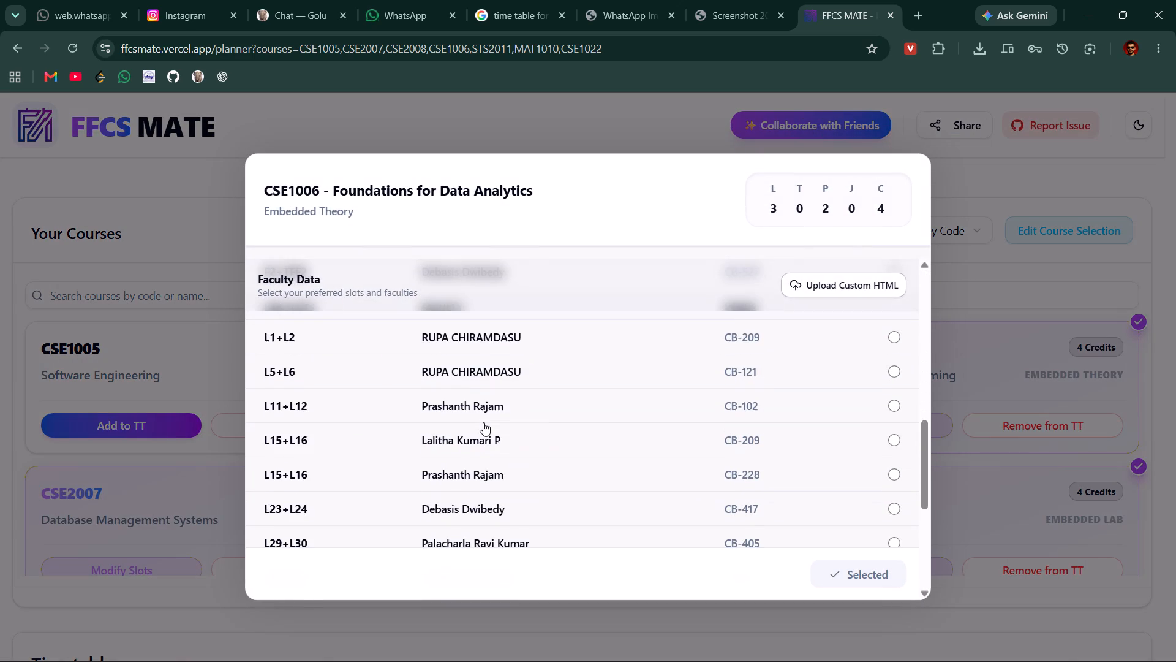
pyautogui.scroll(13, 483, 422)
pyautogui.scroll(8, 483, 422)
pyautogui.scroll(-4, 483, 422)
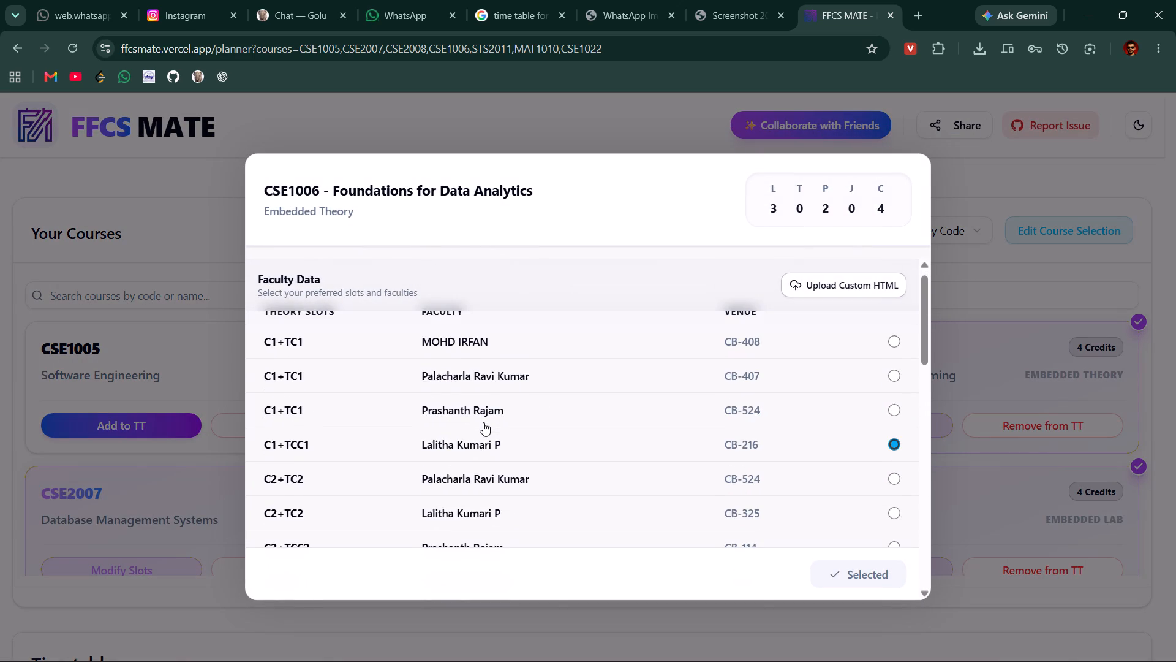
pyautogui.scroll(-9, 483, 422)
pyautogui.scroll(8, 483, 422)
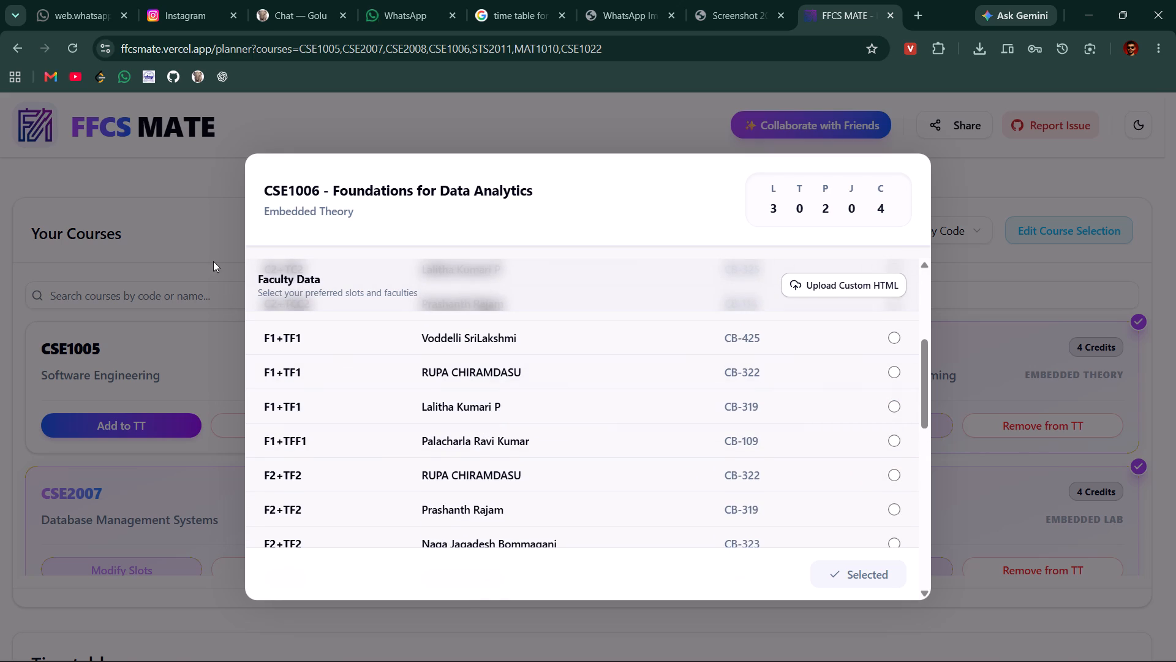
pyautogui.click(128, 194)
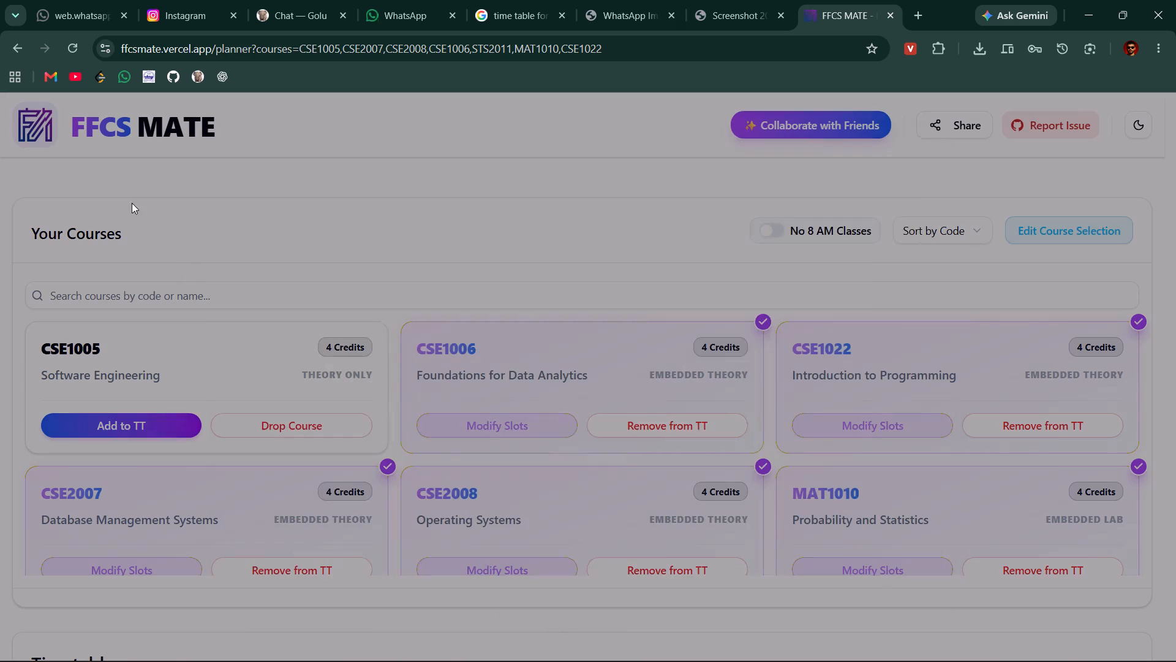
# Examine the timetable grid for slots occupied by the placed courses across Tuesday to Saturday.
pyautogui.scroll(-5, 234, 278)
pyautogui.scroll(-16, 259, 311)
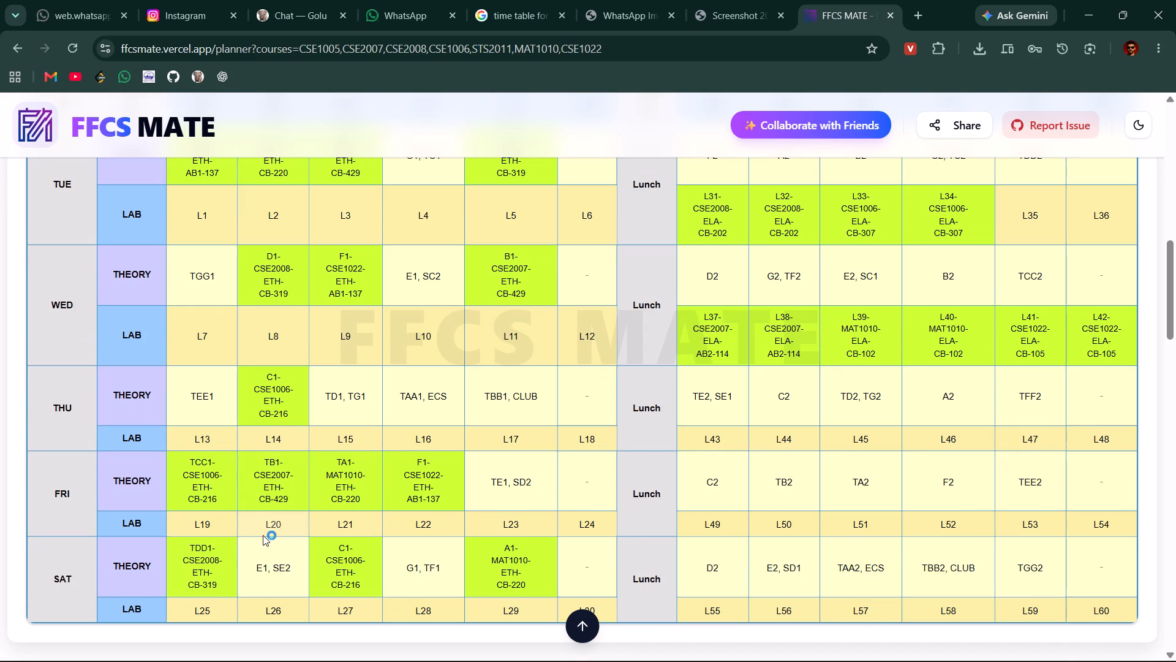
pyautogui.scroll(20, 304, 498)
pyautogui.scroll(2, 304, 498)
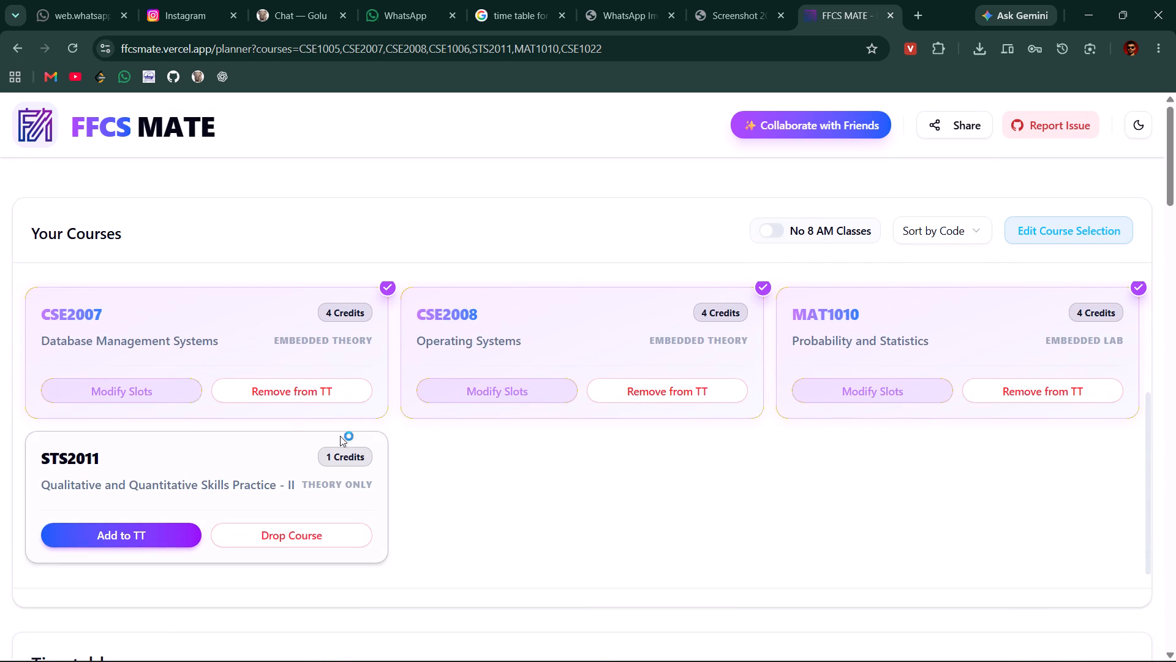
pyautogui.scroll(4, 157, 491)
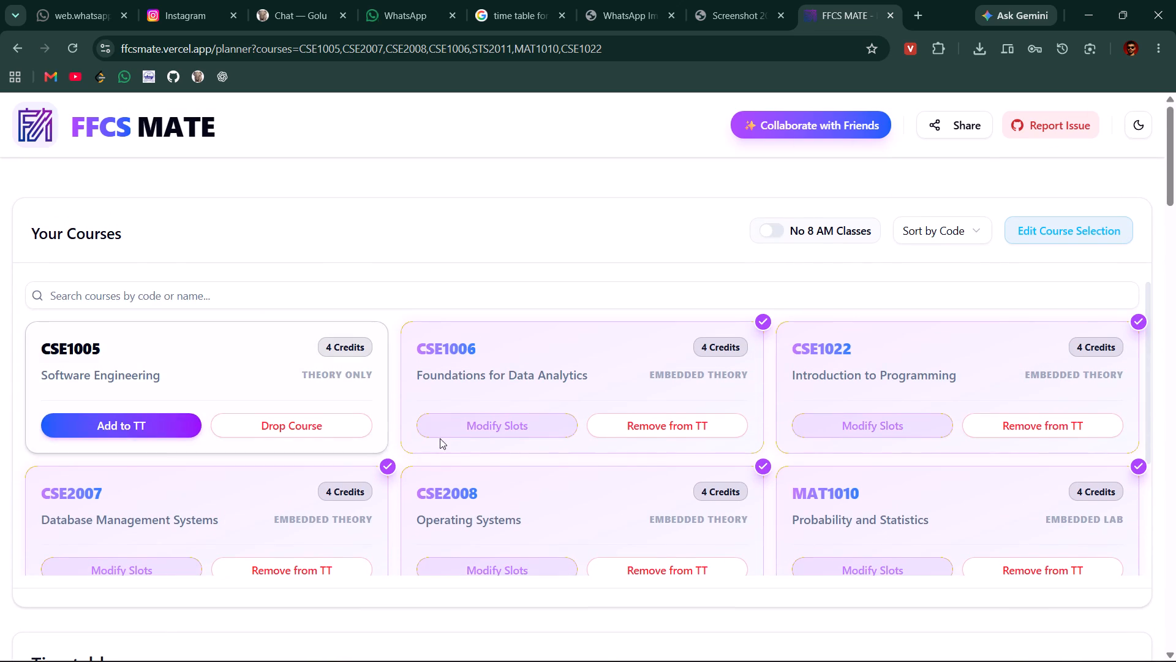
# Review the A1, B1, B2 and F1 theory slots, faculty and venues offered for CSE1022 Introduction to Programming.
pyautogui.scroll(-2, 550, 413)
pyautogui.scroll(1, 671, 376)
pyautogui.click(870, 375)
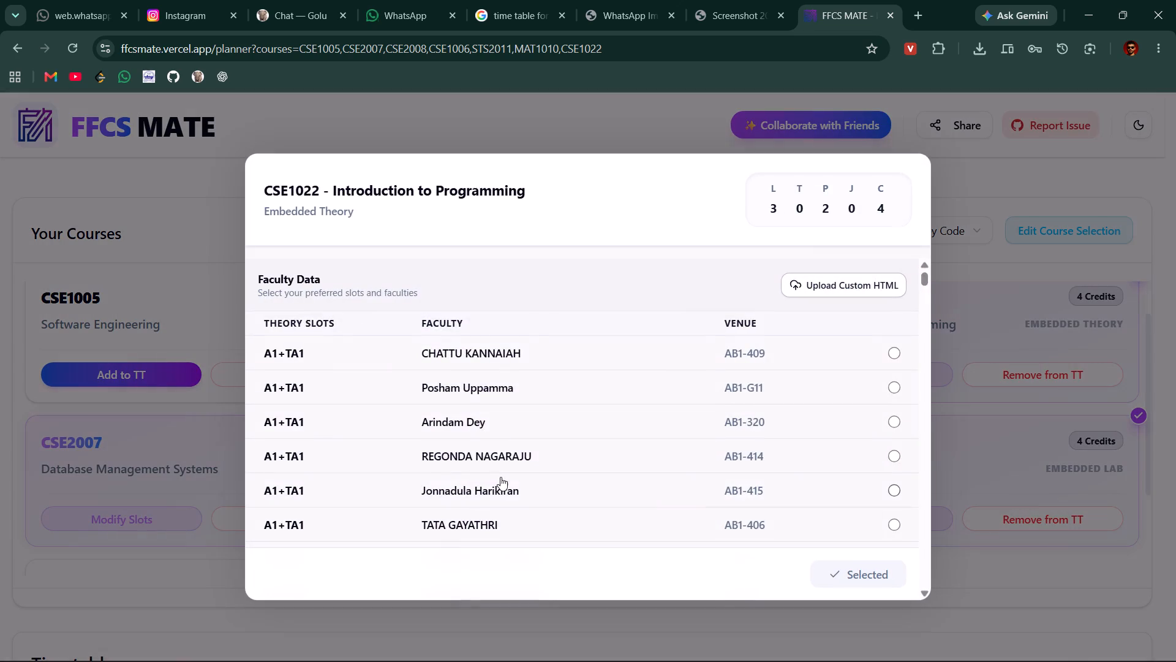
pyautogui.scroll(-20, 500, 477)
pyautogui.scroll(-19, 500, 477)
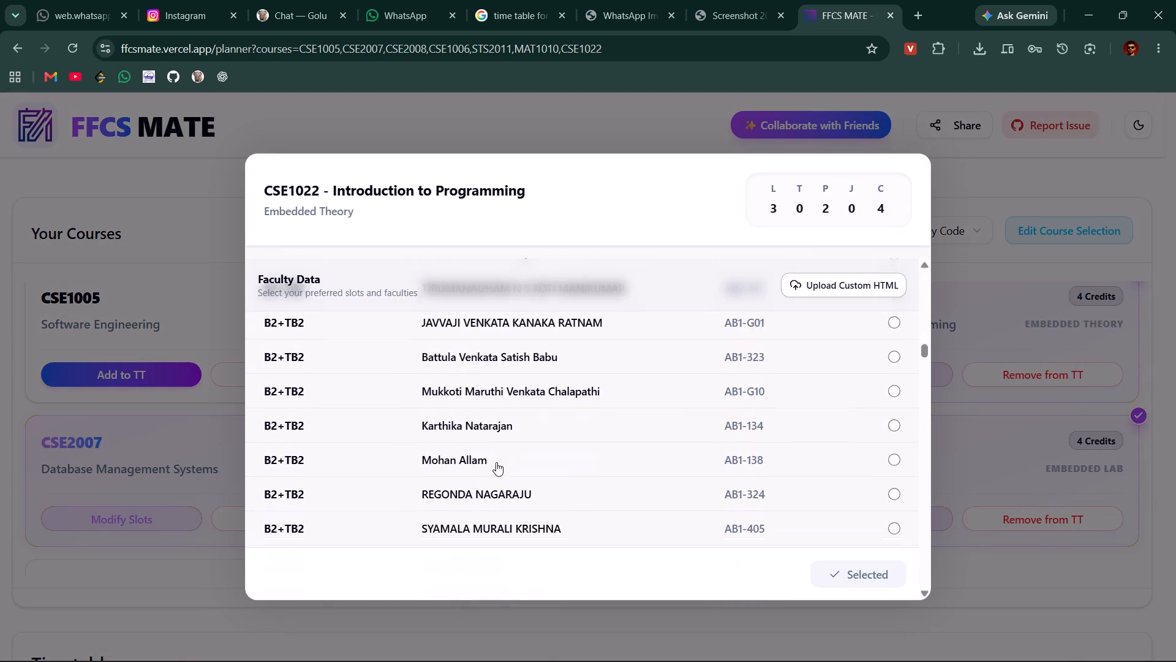
pyautogui.scroll(-20, 496, 462)
pyautogui.scroll(-7, 496, 462)
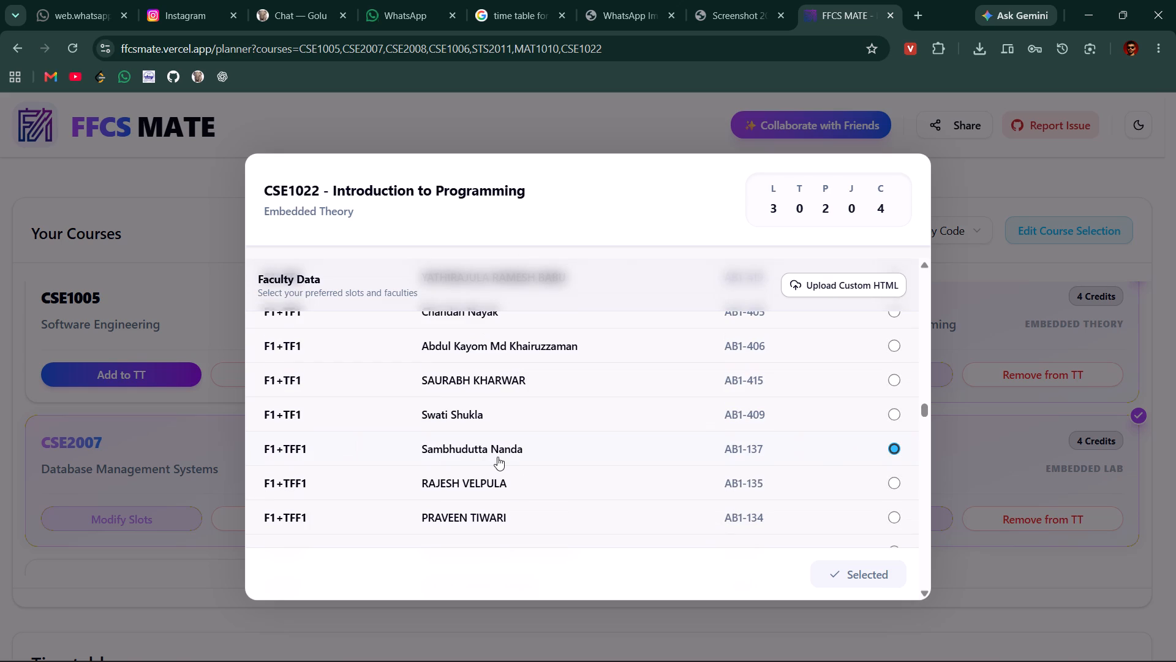
pyautogui.scroll(20, 497, 457)
pyautogui.scroll(4, 497, 457)
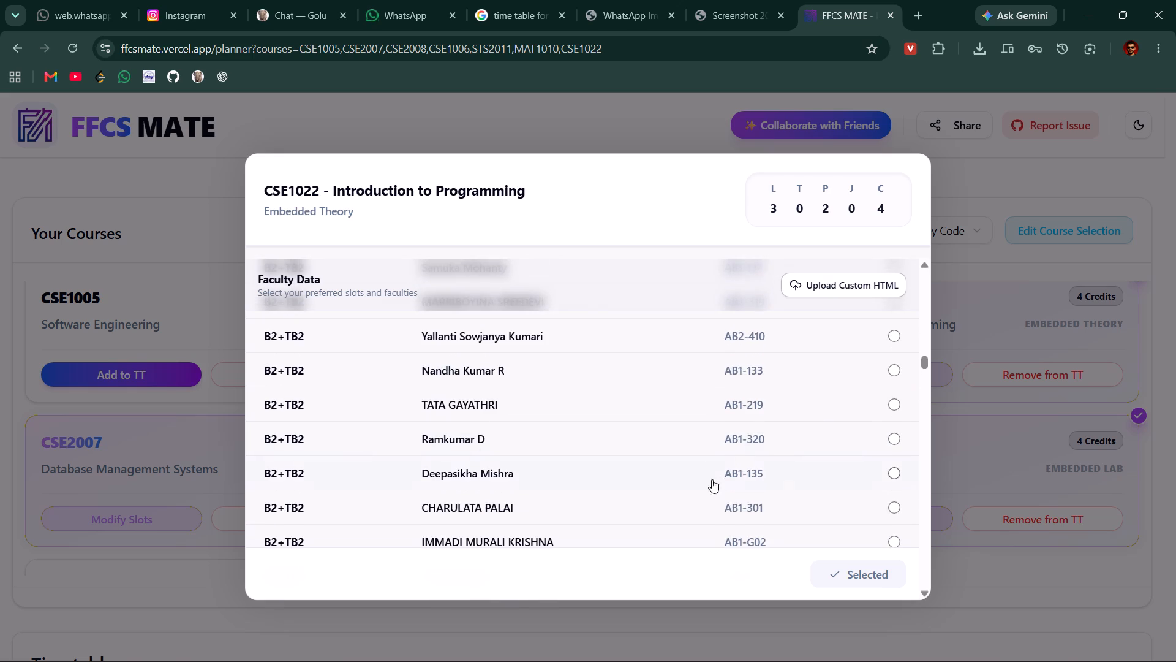
pyautogui.scroll(16, 811, 342)
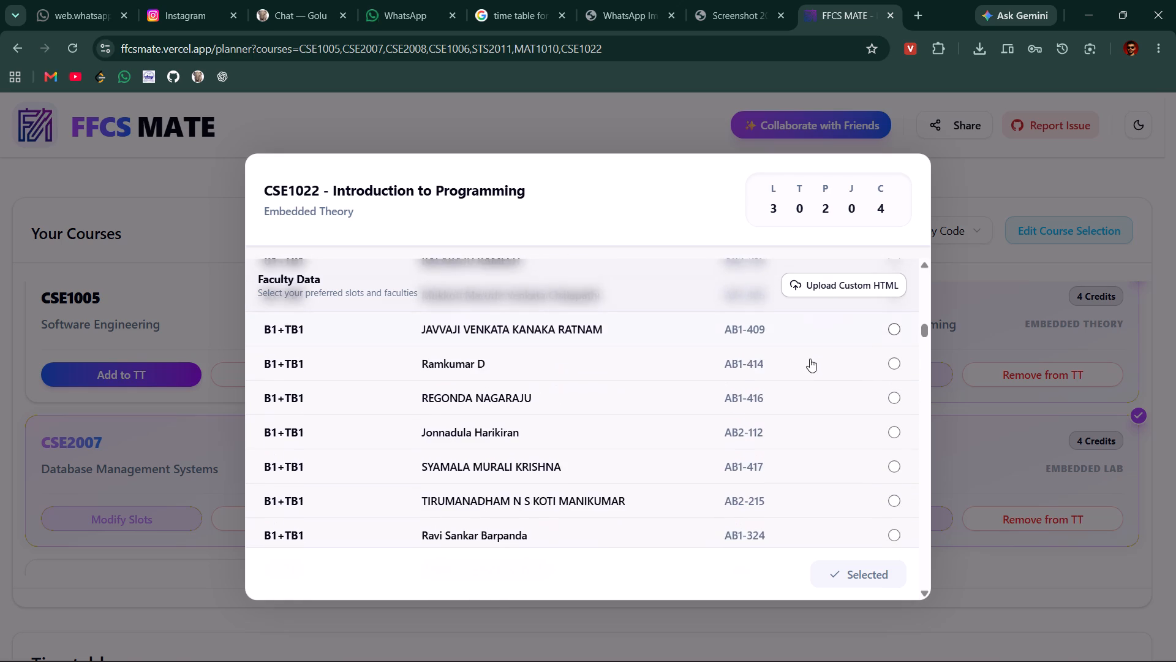
pyautogui.scroll(7, 810, 359)
pyautogui.click(996, 311)
# Remove CSE1022 Introduction to Programming from the timetable.
pyautogui.click(1019, 379)
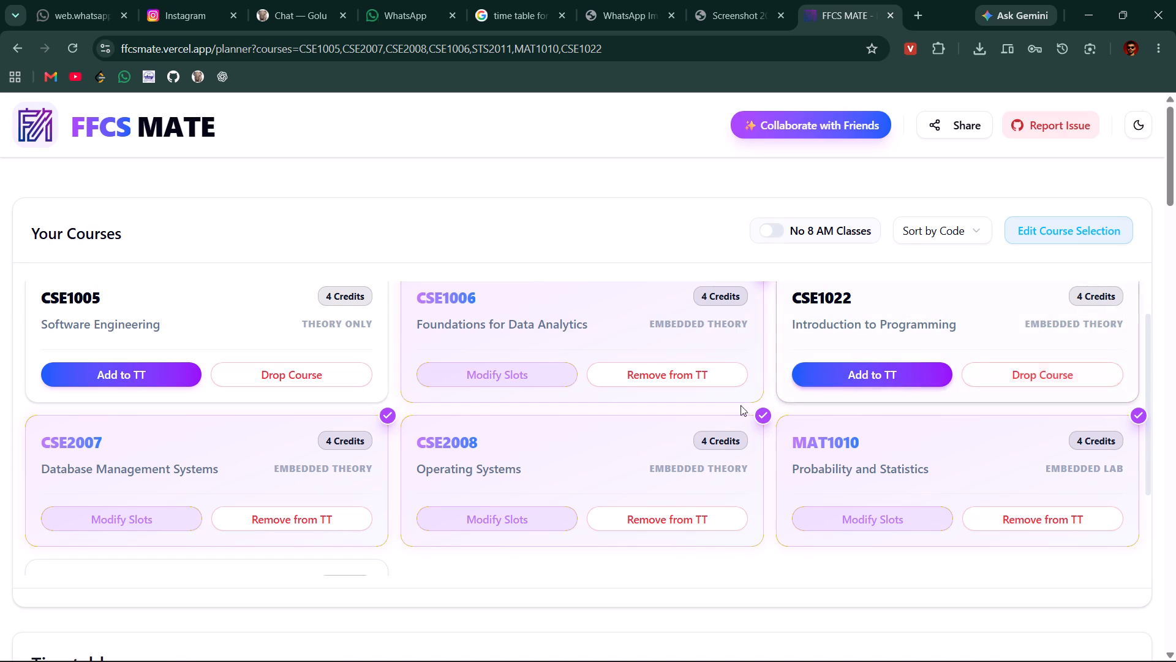
# Change the CSE1006 Foundations for Data Analytics theory slot to F1+TFF1 in venue CB-109.
pyautogui.scroll(-20, 685, 430)
pyautogui.scroll(-4, 685, 430)
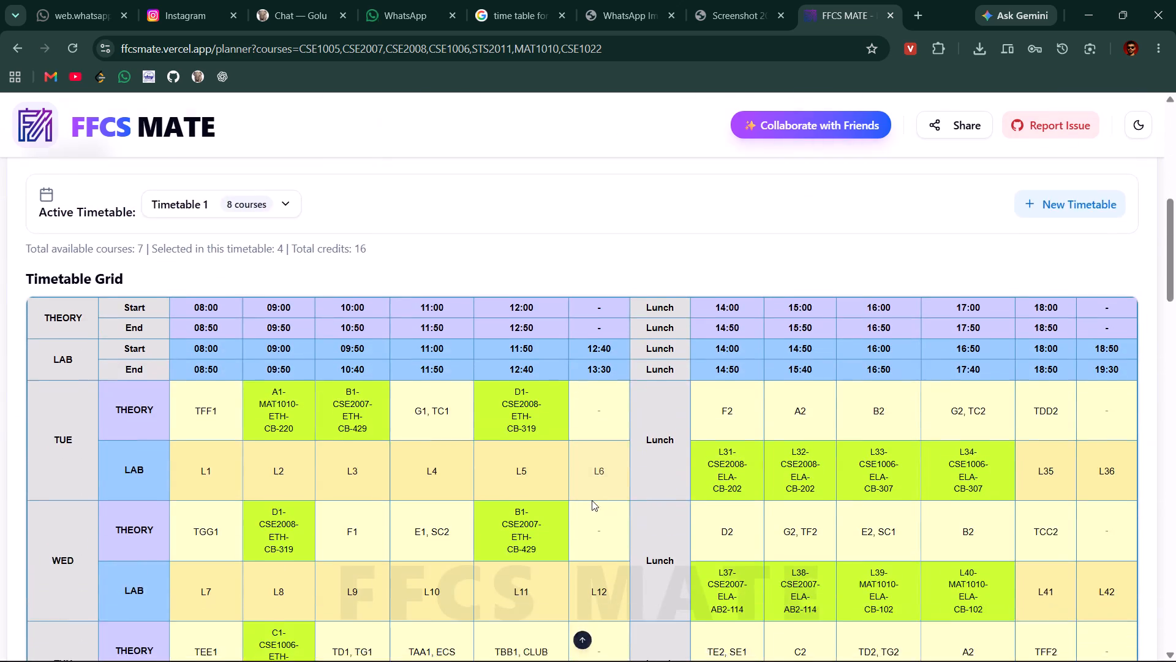
pyautogui.scroll(-4, 590, 500)
pyautogui.scroll(20, 582, 493)
pyautogui.scroll(12, 582, 493)
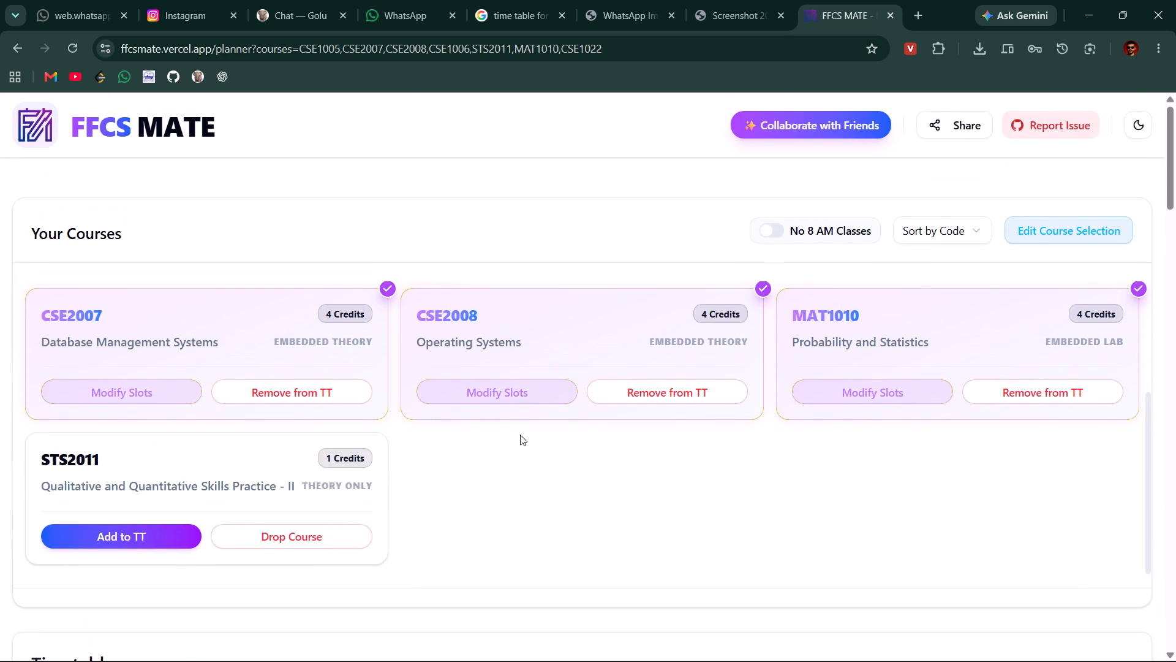
pyautogui.scroll(8, 510, 397)
pyautogui.click(499, 427)
pyautogui.scroll(-8, 488, 455)
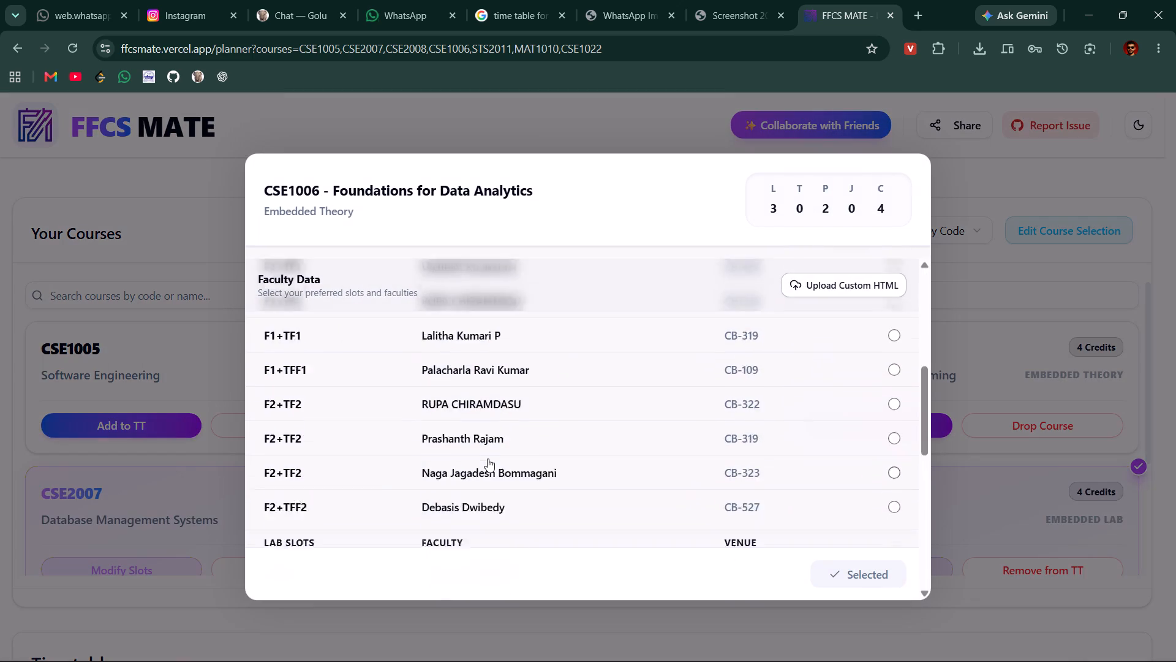
pyautogui.scroll(-4, 488, 458)
pyautogui.scroll(4, 486, 458)
pyautogui.scroll(4, 439, 444)
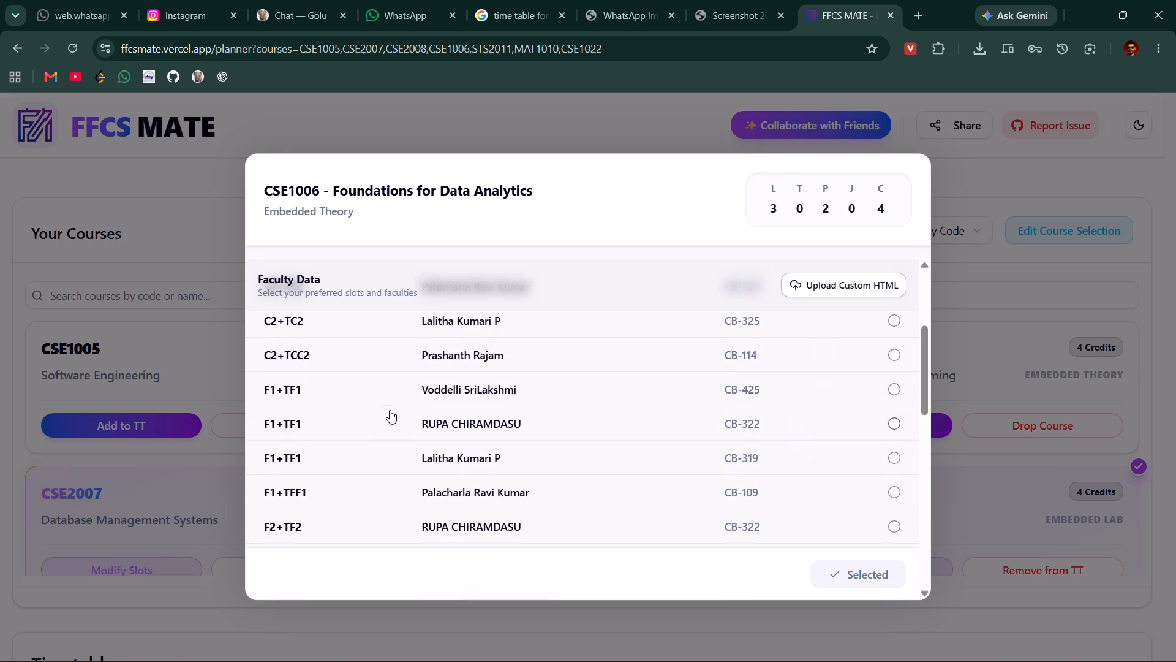
pyautogui.click(355, 488)
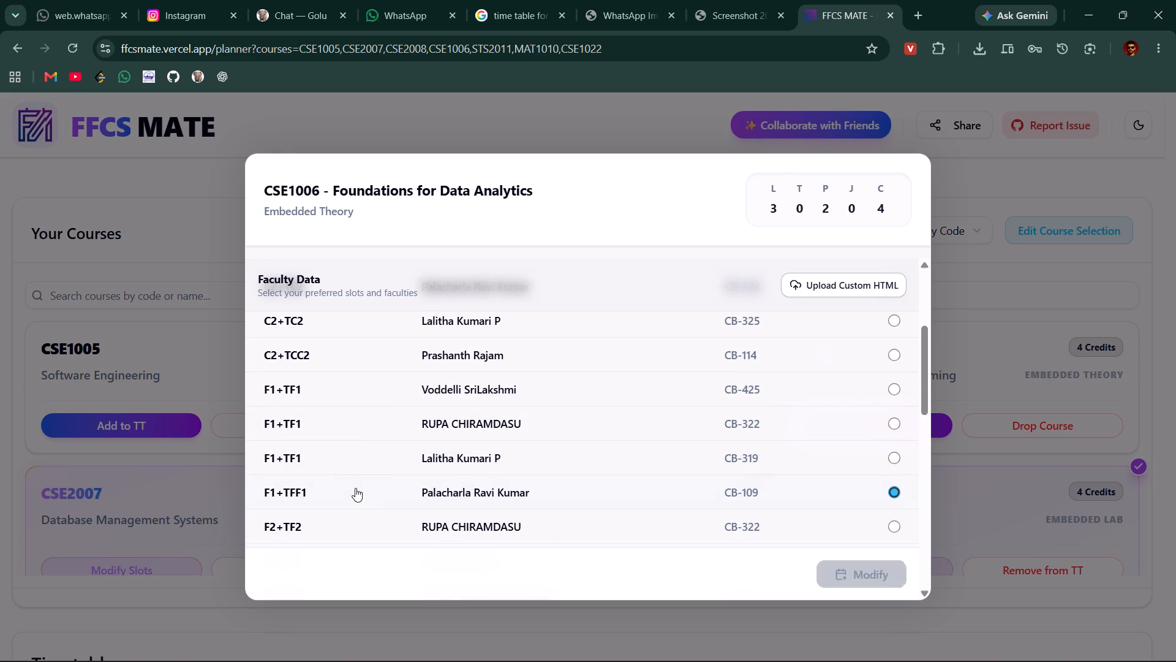
pyautogui.click(858, 573)
# Examine the updated timetable grid for free theory slots and look over the course list for unplaced courses.
pyautogui.scroll(-6, 775, 511)
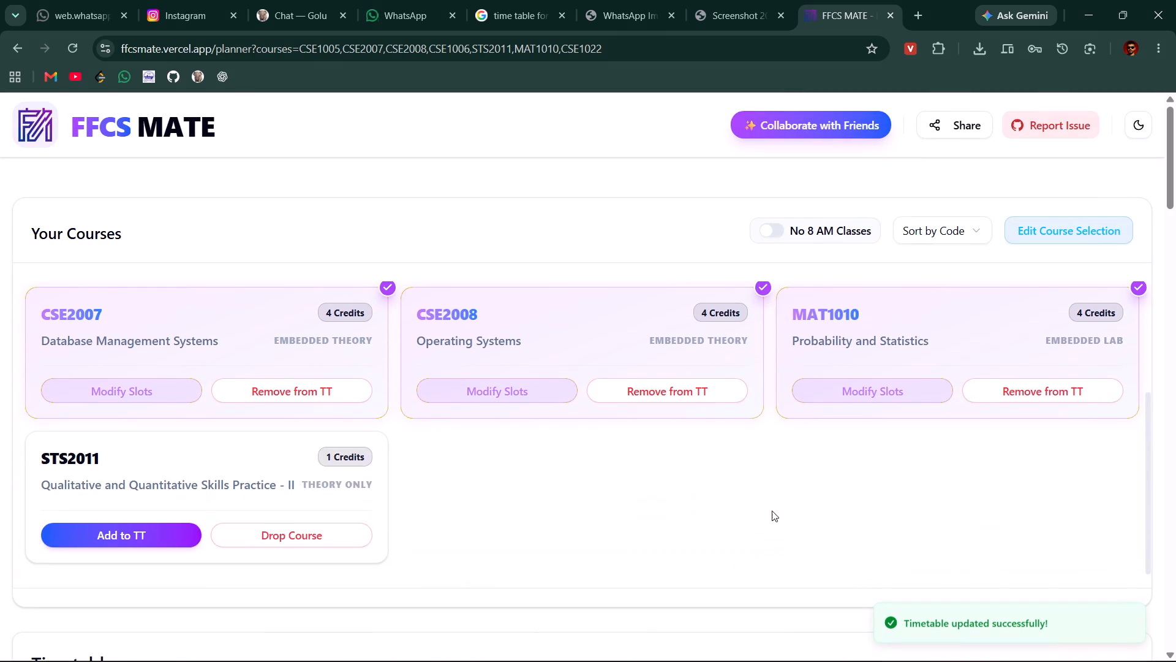
pyautogui.scroll(-20, 772, 511)
pyautogui.scroll(-7, 772, 511)
pyautogui.scroll(5, 540, 503)
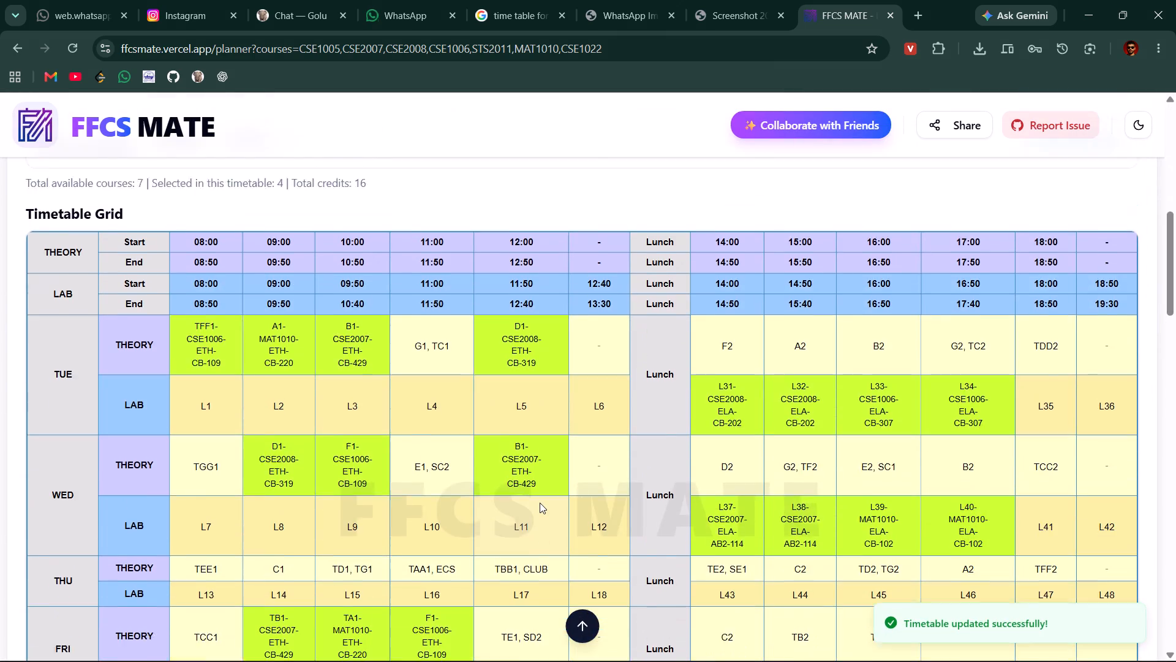
pyautogui.scroll(19, 540, 503)
pyautogui.scroll(7, 624, 509)
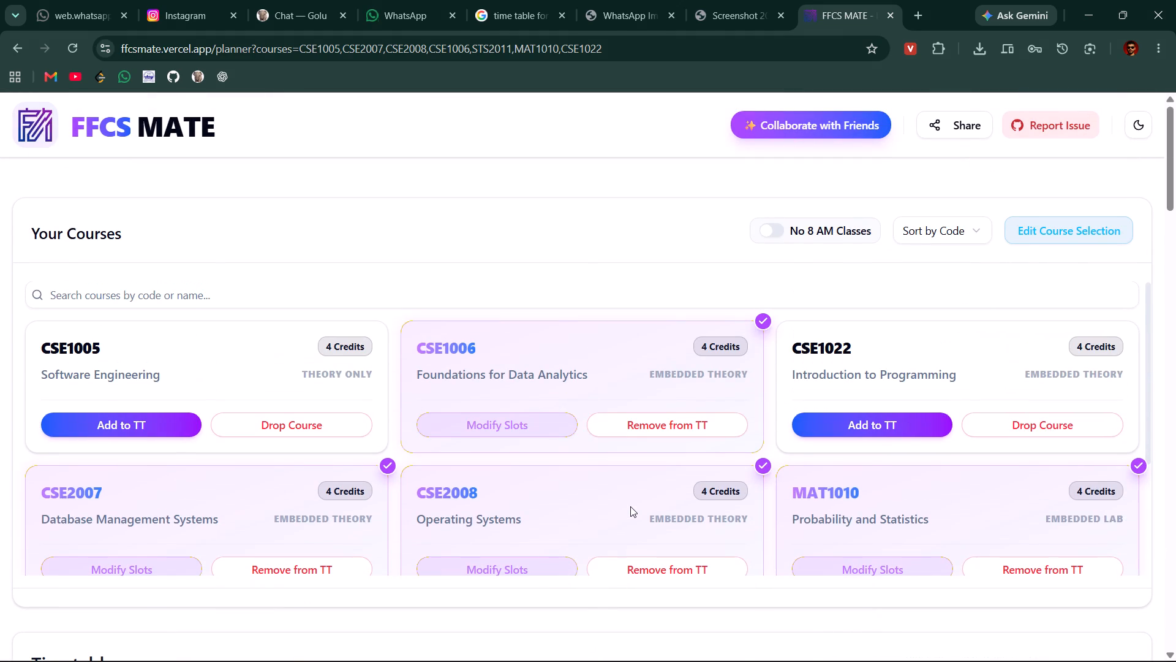
pyautogui.scroll(-9, 631, 501)
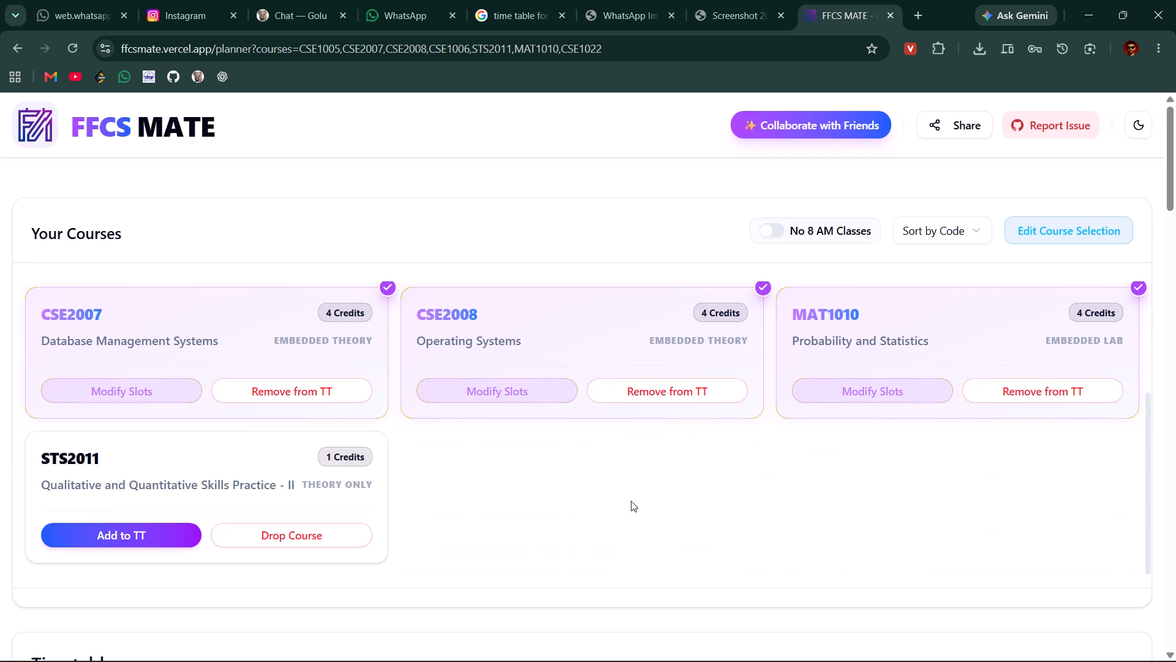
# Look over the course list and timetable grid for unplaced courses and free theory slots.
pyautogui.scroll(-3, 631, 501)
pyautogui.scroll(6, 670, 486)
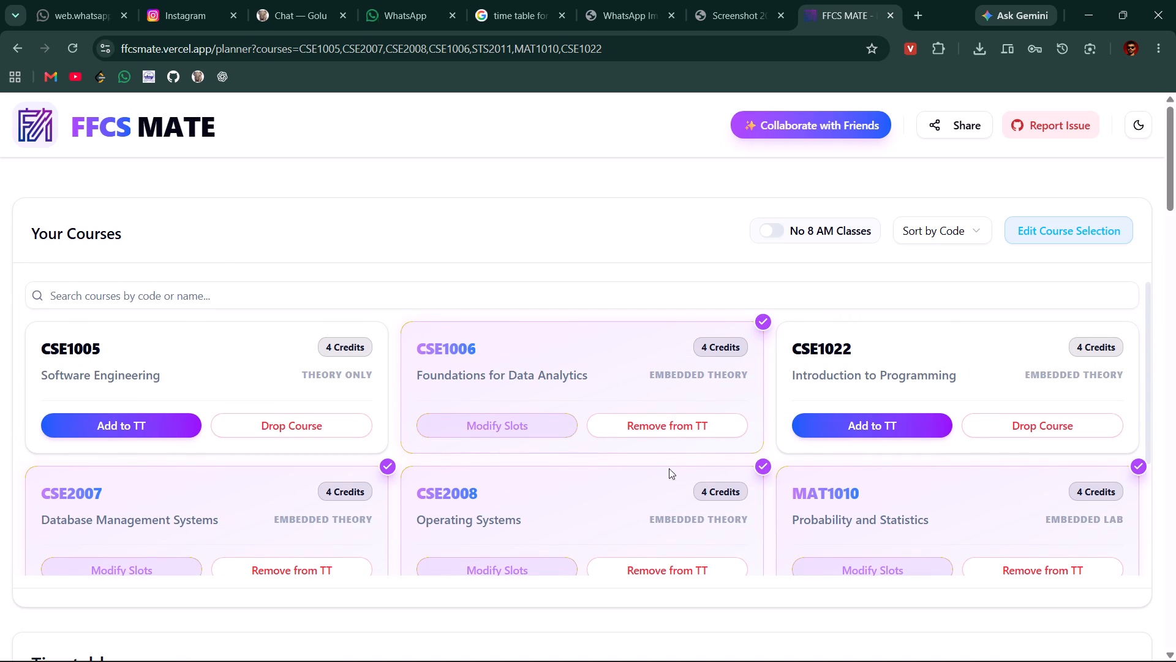
pyautogui.scroll(-4, 581, 500)
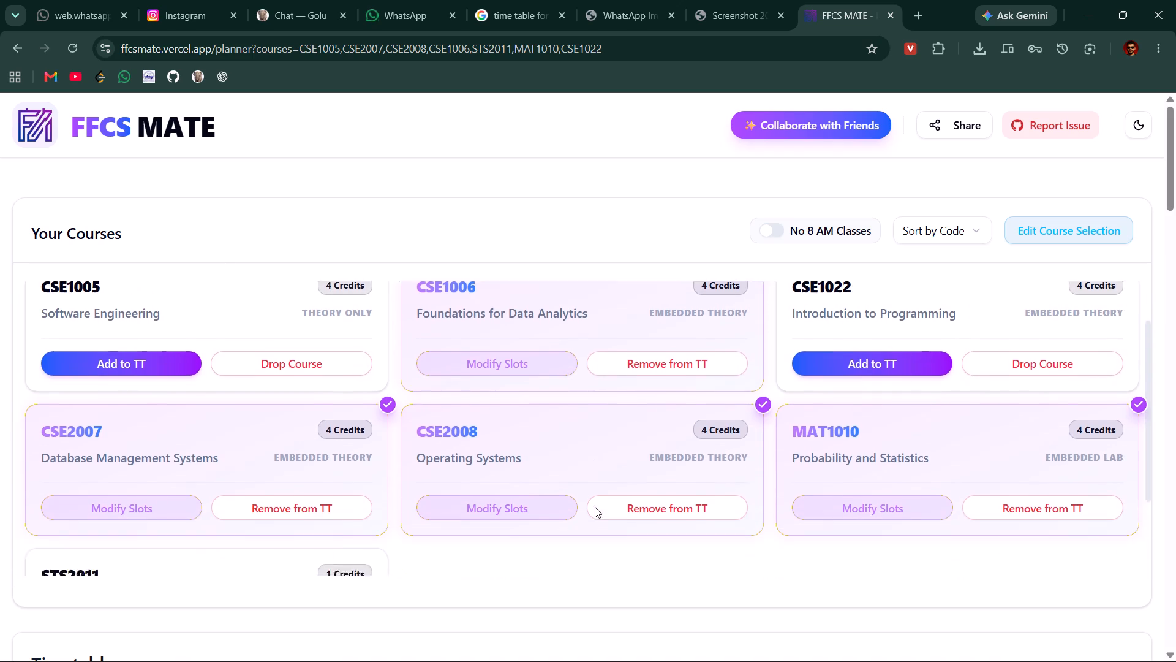
pyautogui.scroll(-16, 595, 507)
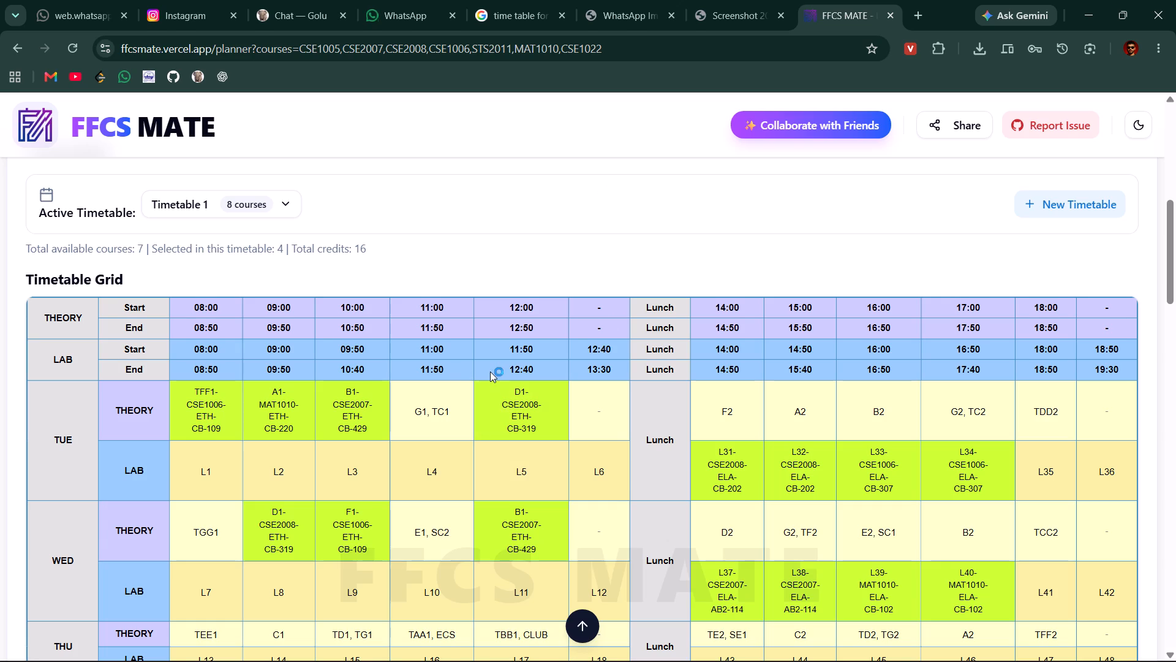
pyautogui.scroll(20, 490, 370)
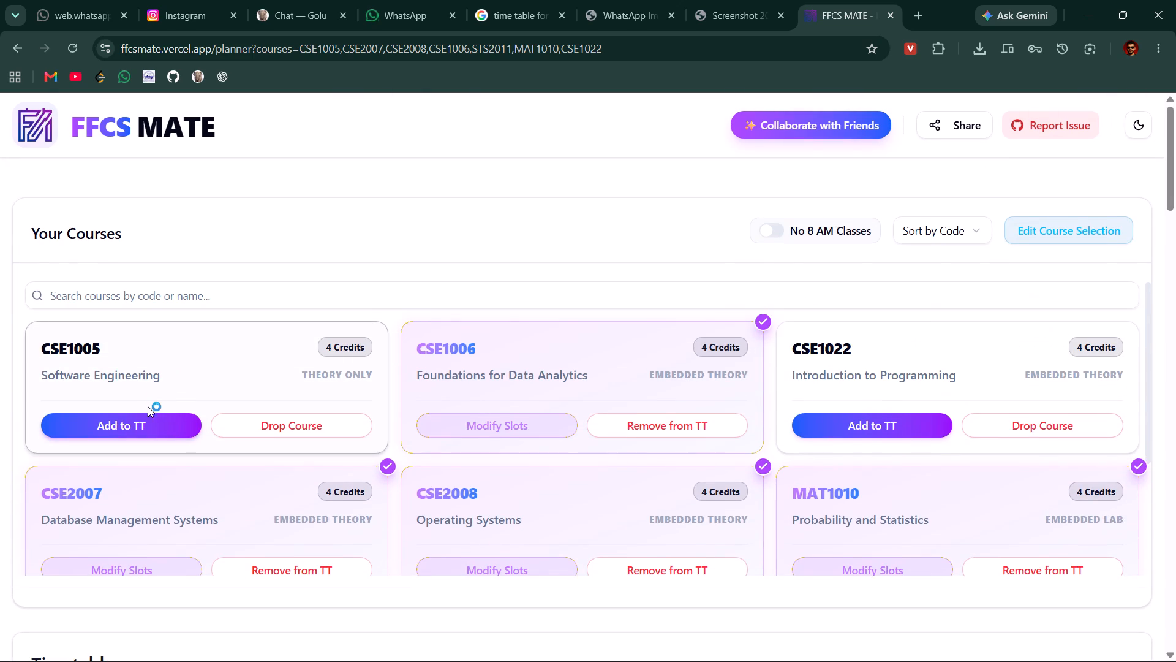
# Review the theory slots and venues offered for CSE1005 Software Engineering.
pyautogui.click(153, 414)
pyautogui.scroll(-3, 277, 388)
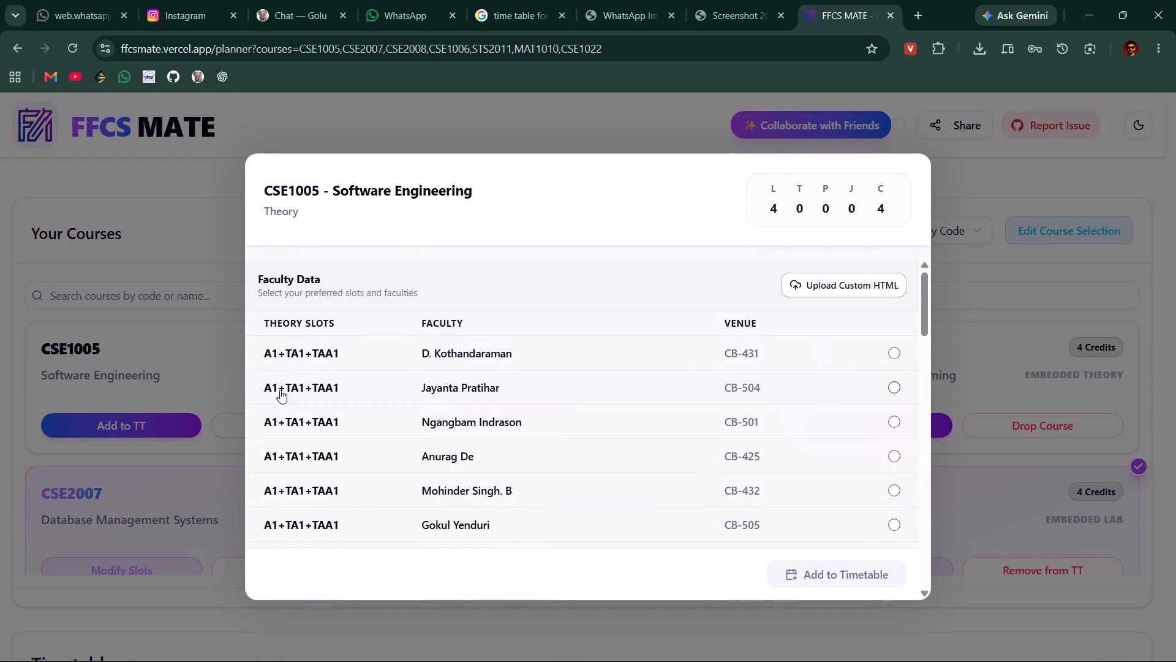
pyautogui.scroll(-15, 280, 390)
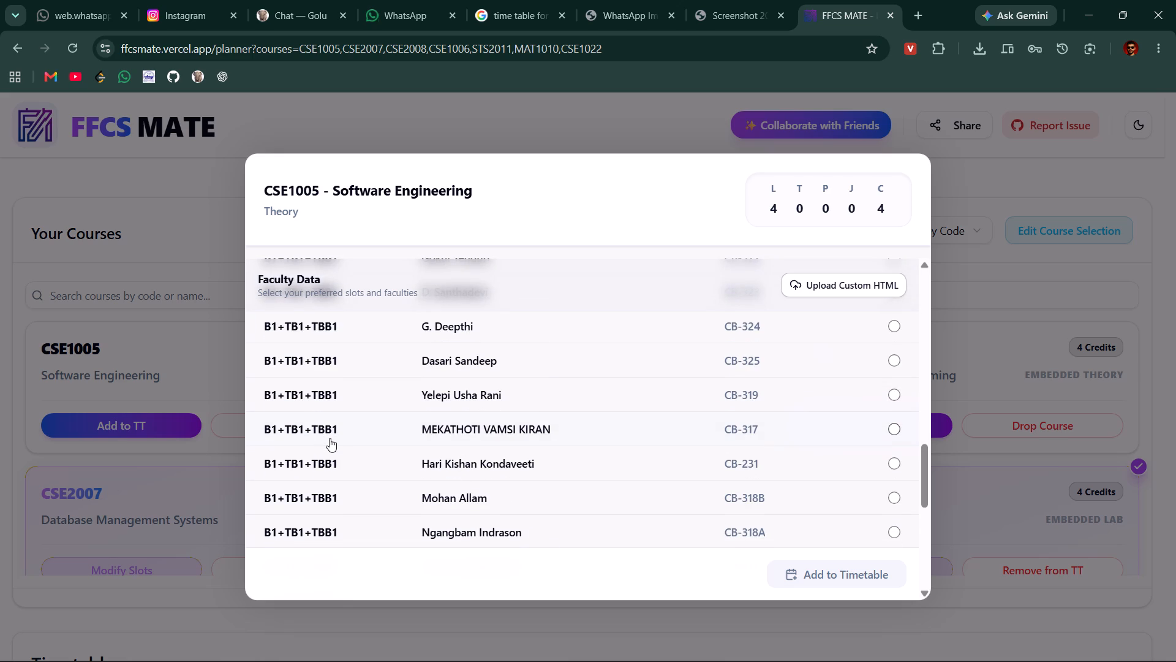
pyautogui.click(203, 341)
# Change the CSE2007 Database Management Systems theory slot to C1+TCC1 in venue CB-108.
pyautogui.scroll(-12, 203, 343)
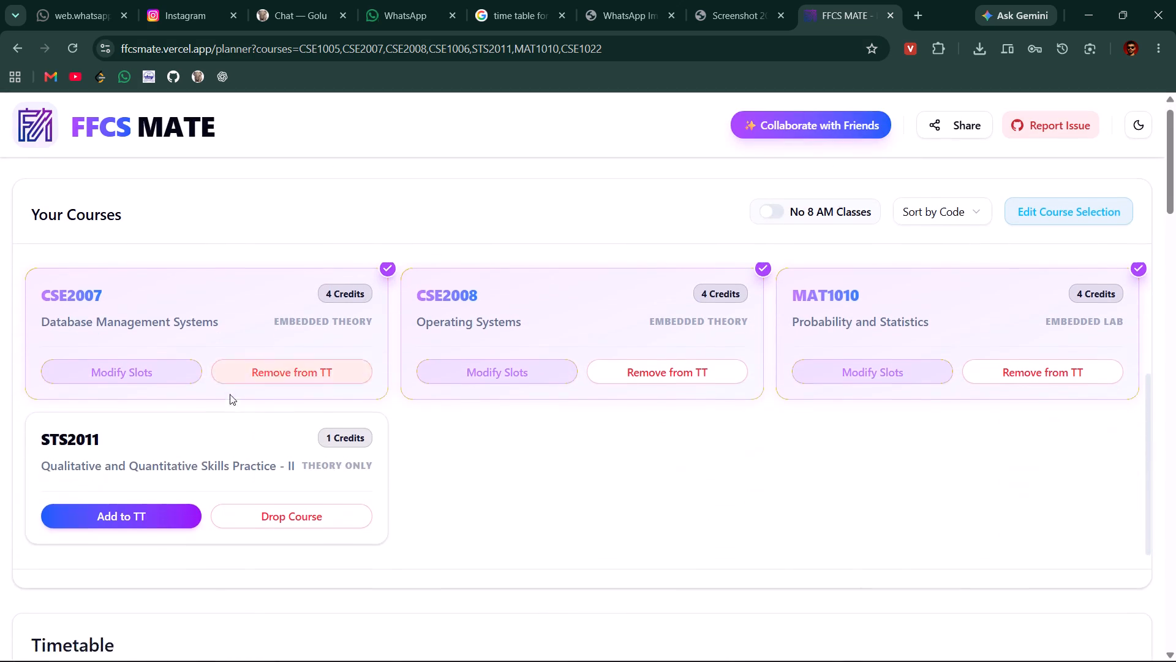
pyautogui.scroll(-7, 230, 394)
pyautogui.scroll(-1, 319, 536)
pyautogui.scroll(2, 320, 536)
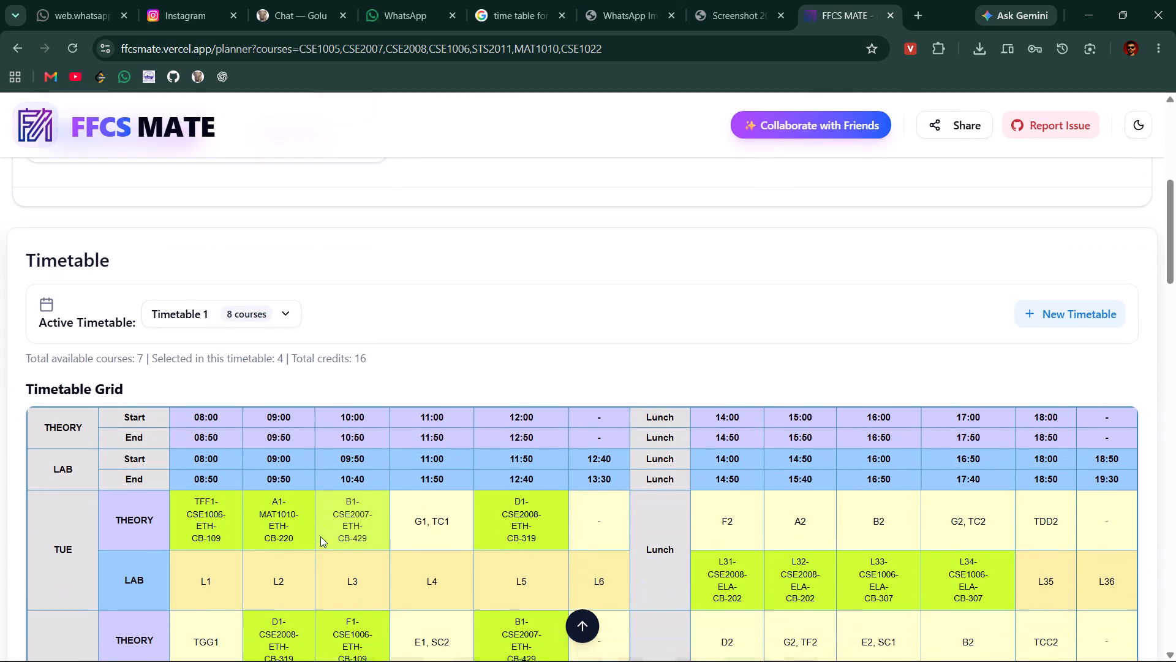
pyautogui.scroll(15, 320, 536)
pyautogui.scroll(-2, 452, 470)
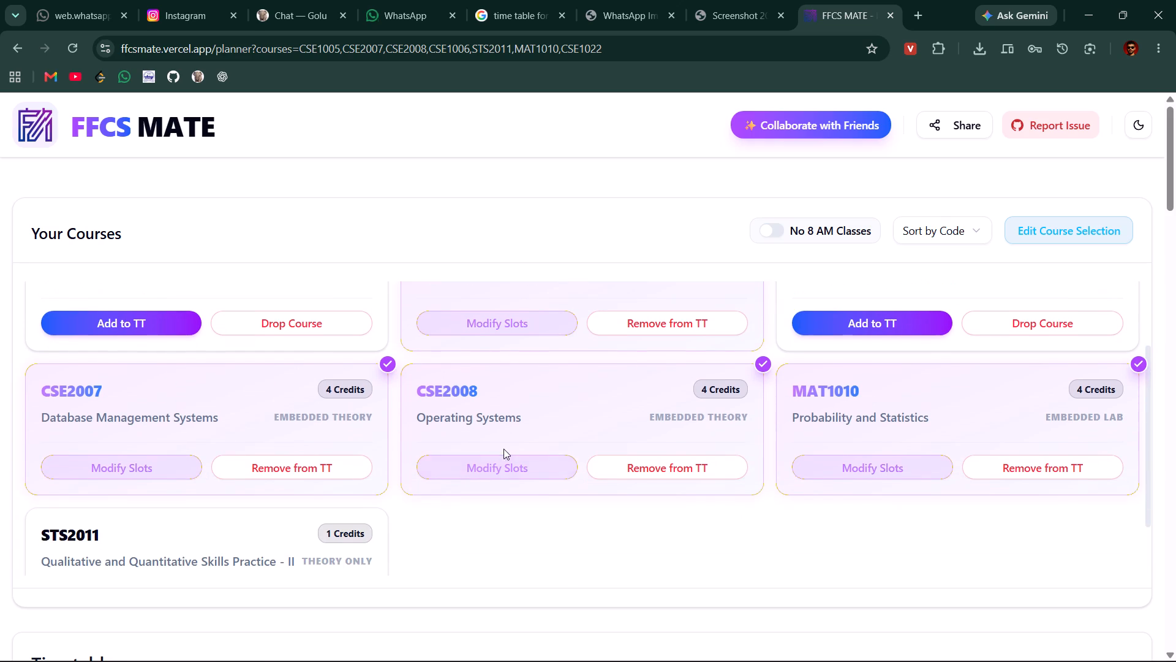
pyautogui.click(175, 463)
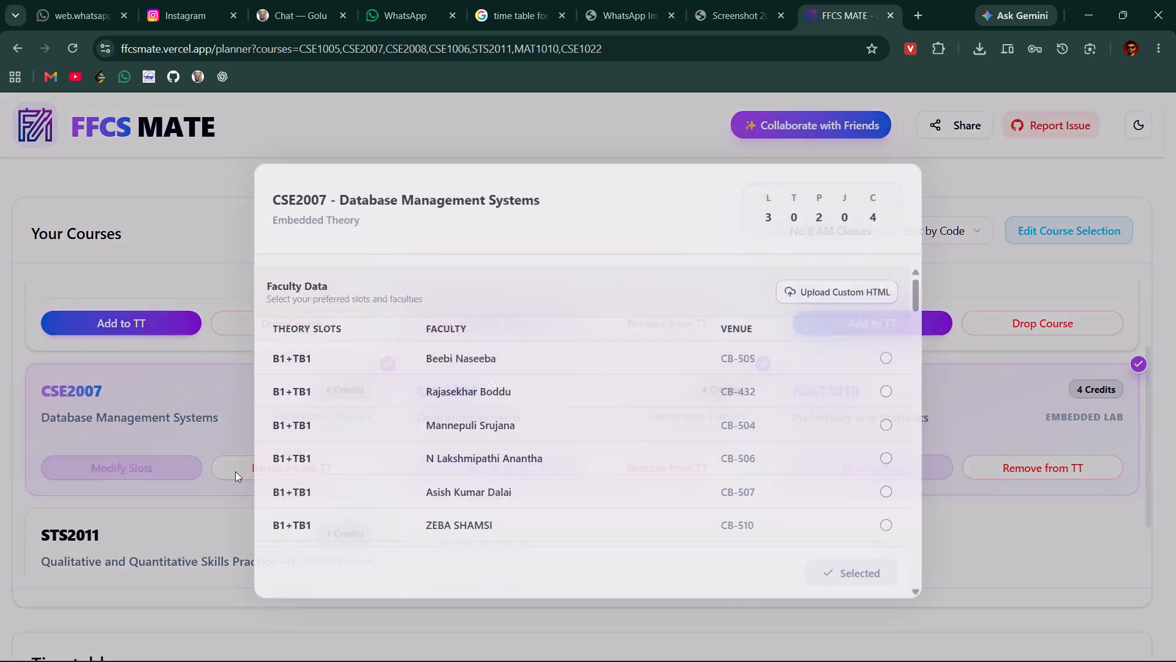
pyautogui.scroll(-20, 379, 470)
pyautogui.scroll(-1, 379, 470)
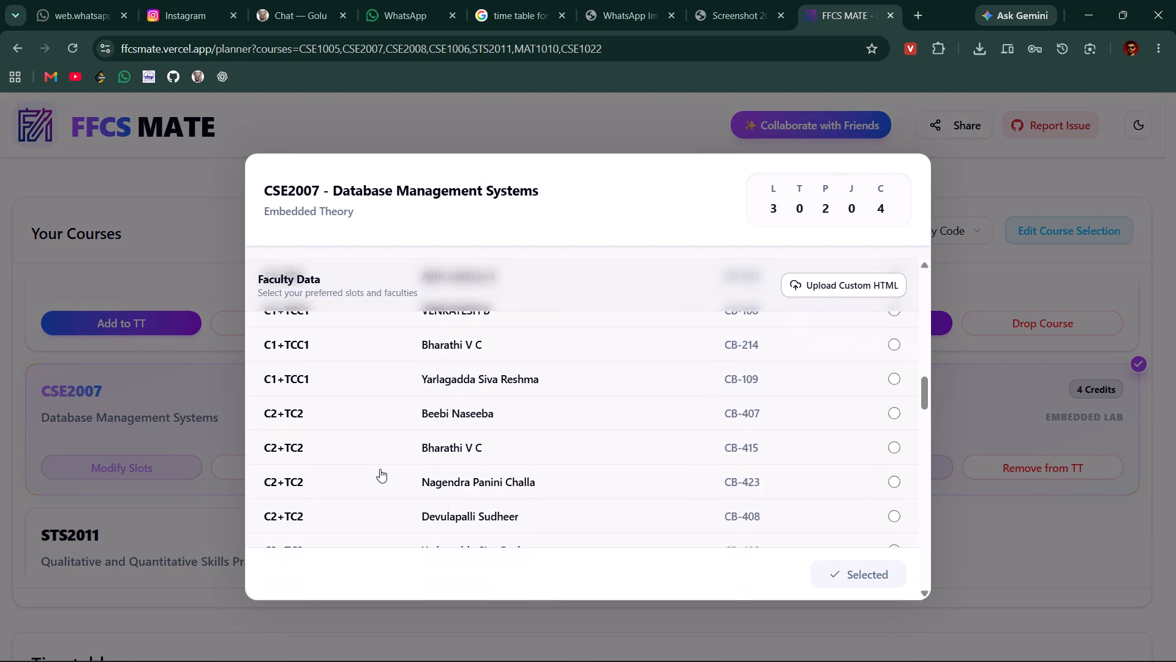
pyautogui.scroll(3, 380, 469)
pyautogui.click(362, 476)
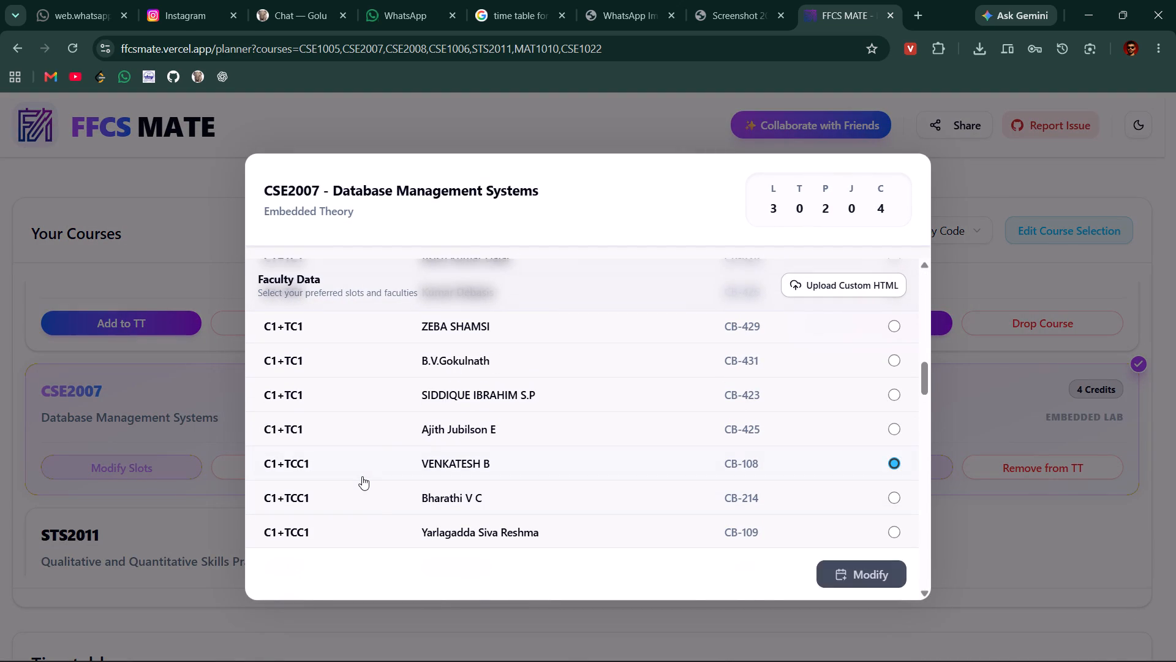
pyautogui.click(875, 552)
pyautogui.click(874, 568)
# Add CSE1005 Software Engineering to the timetable with slot B1+TB1+TBB1 in venue CB-315.
pyautogui.scroll(-4, 788, 539)
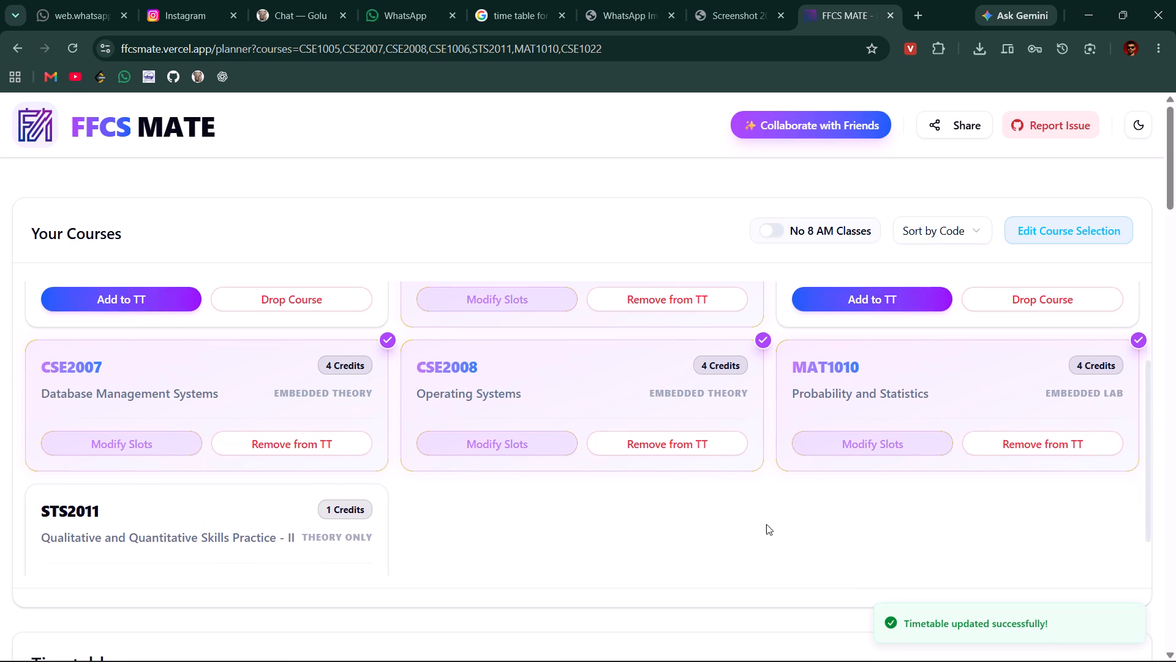
pyautogui.scroll(-14, 766, 524)
pyautogui.scroll(-6, 631, 511)
pyautogui.scroll(6, 631, 511)
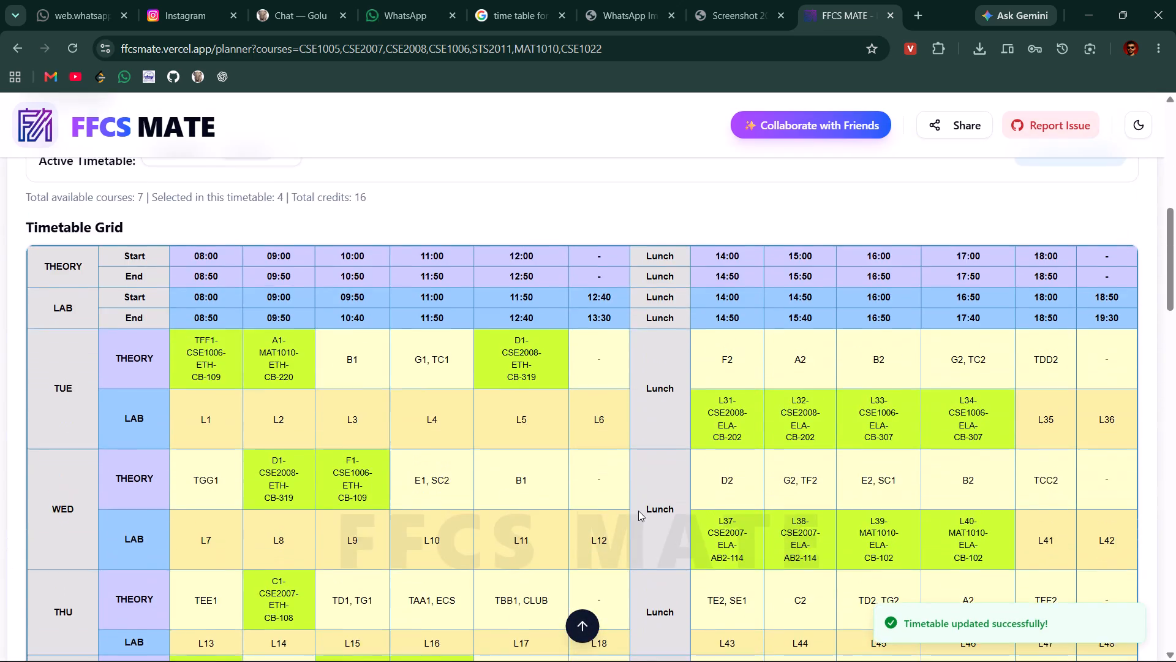
pyautogui.scroll(7, 638, 511)
pyautogui.scroll(11, 399, 458)
pyautogui.click(145, 417)
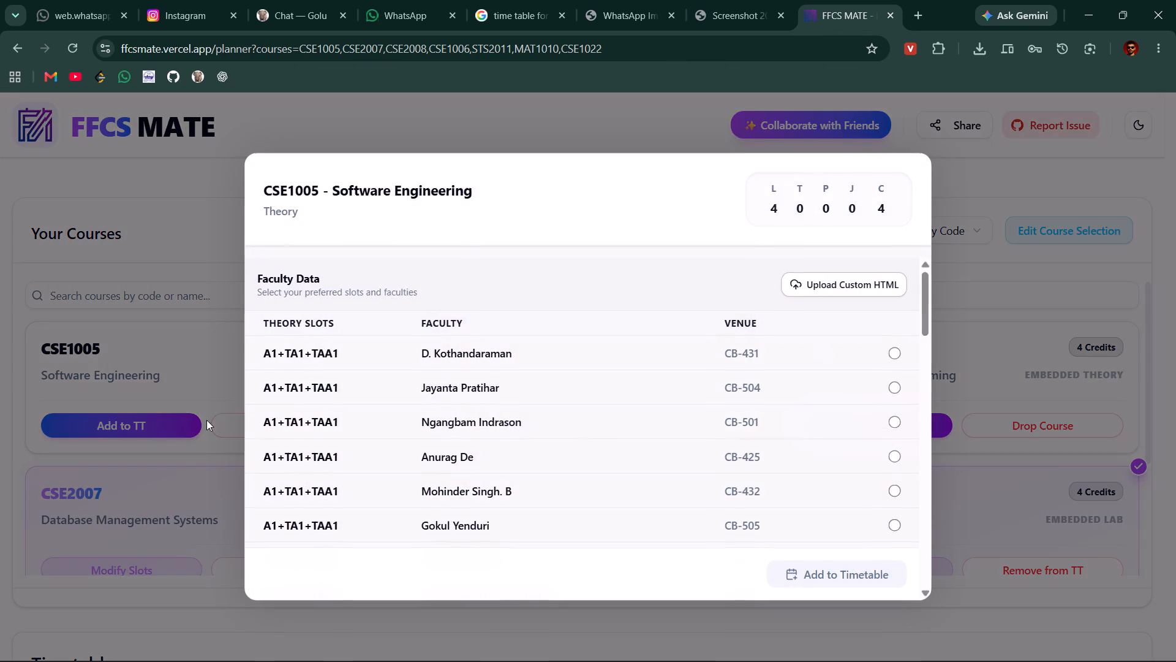
pyautogui.scroll(4, 350, 401)
pyautogui.scroll(-14, 350, 402)
pyautogui.click(317, 398)
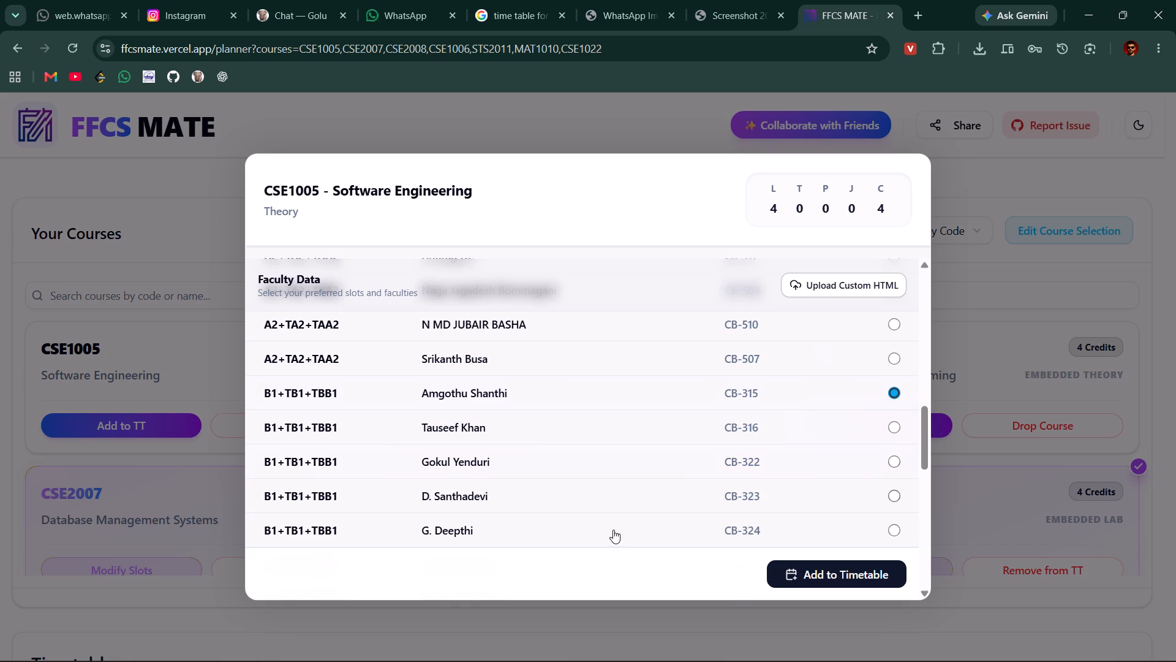
pyautogui.click(805, 566)
# Examine the timetable grid from Tuesday to Saturday for free theory slots that could hold CSE1022.
pyautogui.scroll(-18, 597, 492)
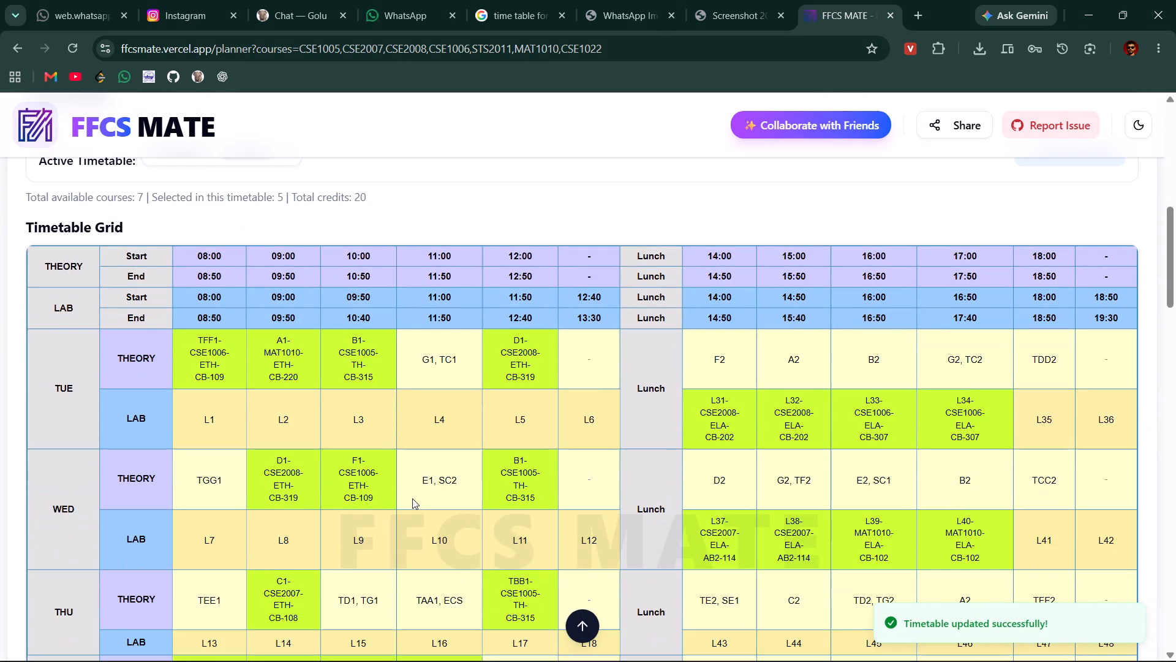
pyautogui.scroll(-6, 411, 496)
pyautogui.scroll(4, 411, 496)
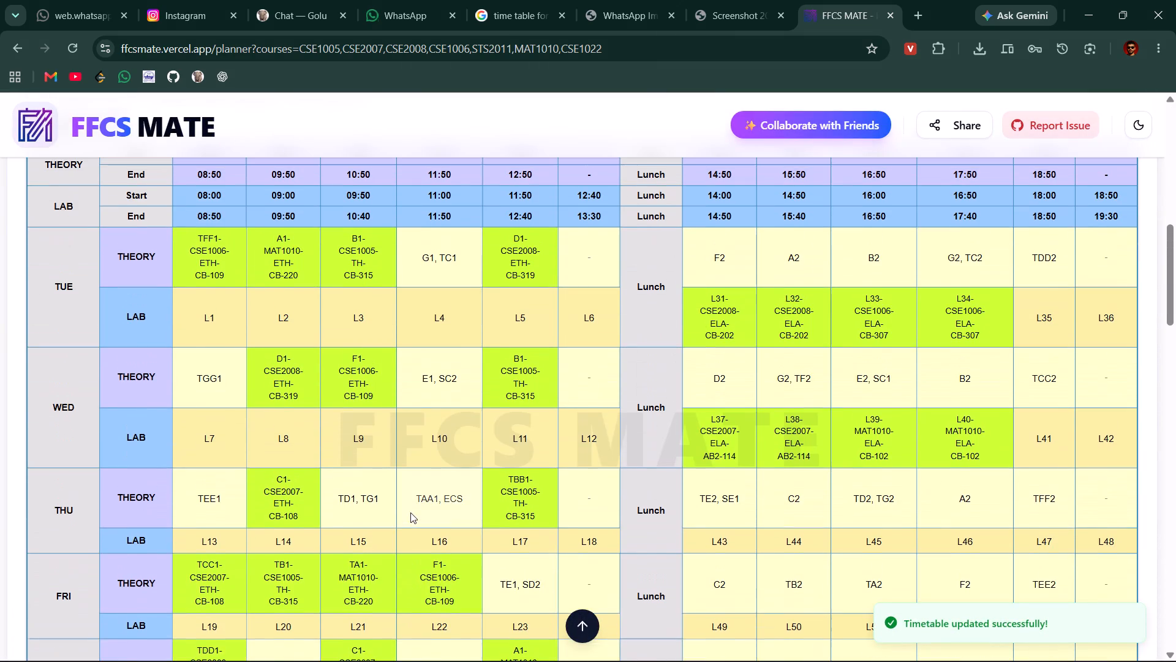
pyautogui.scroll(20, 410, 512)
pyautogui.scroll(7, 410, 512)
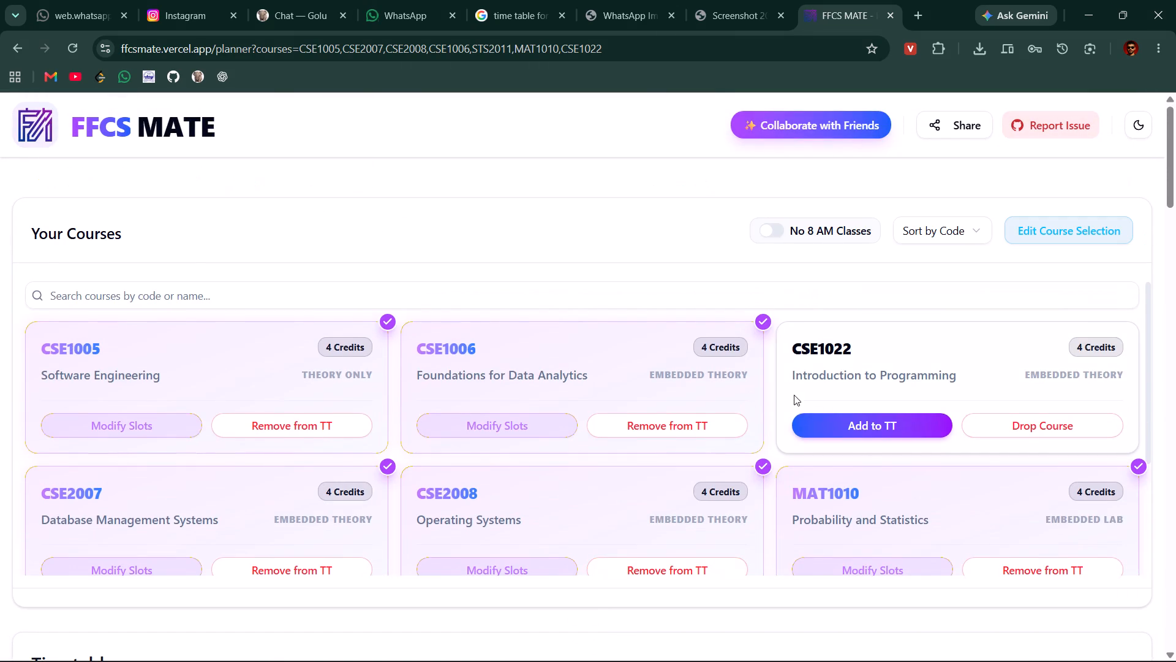
pyautogui.scroll(-6, 742, 409)
pyautogui.scroll(7, 747, 403)
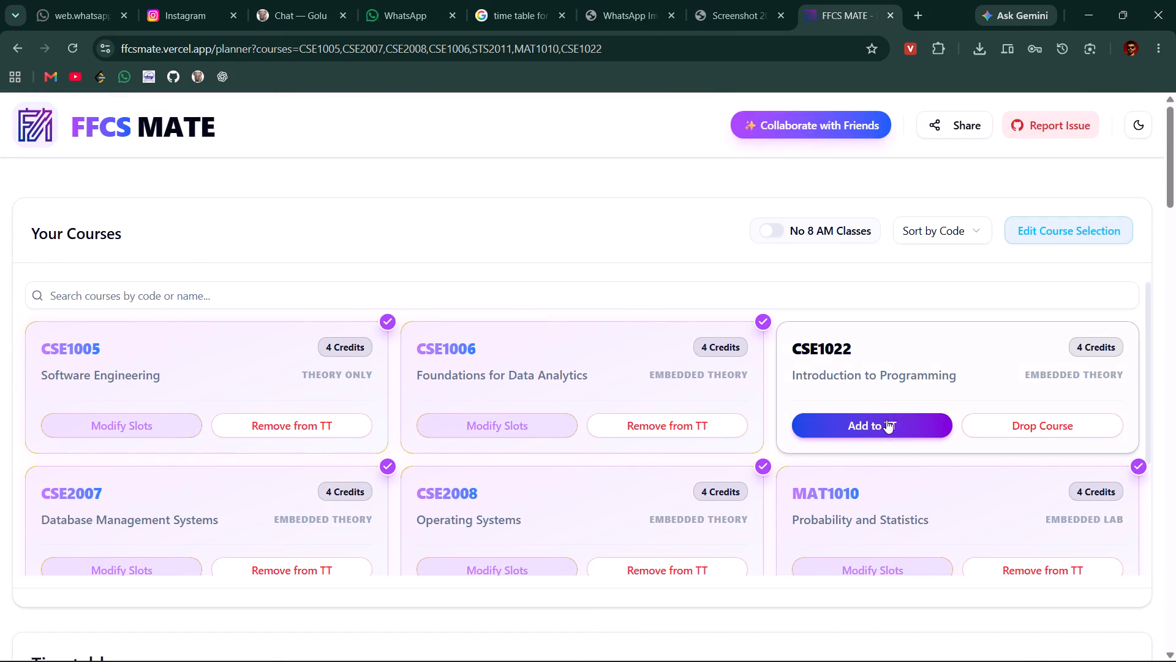
pyautogui.scroll(-18, 814, 384)
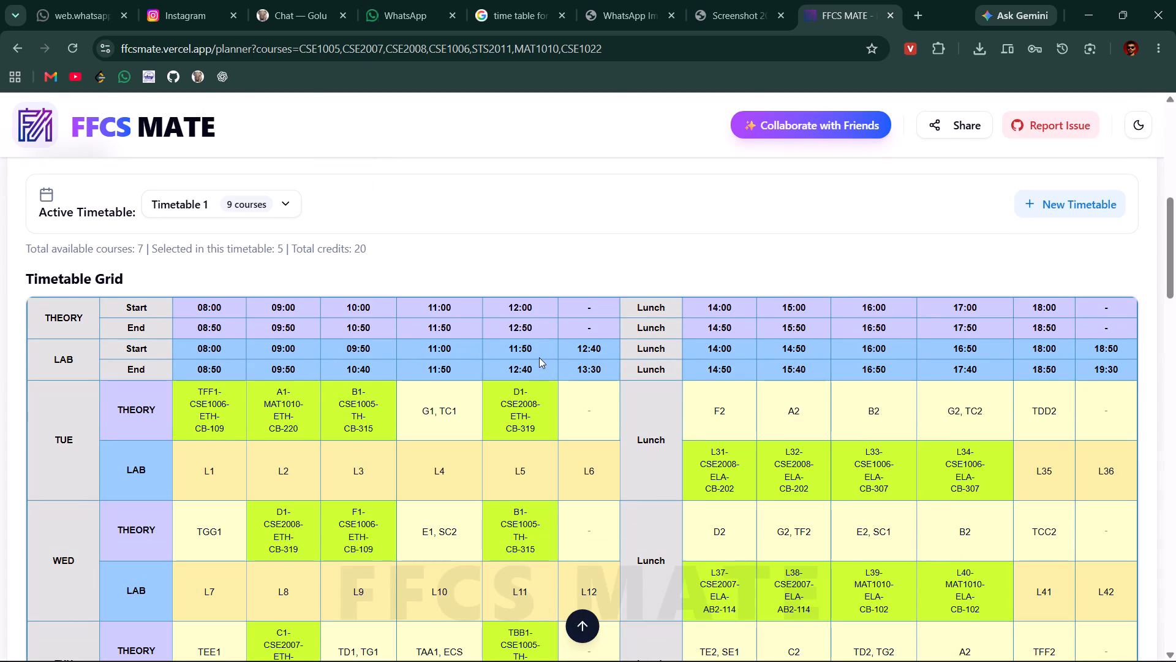
pyautogui.scroll(-6, 540, 374)
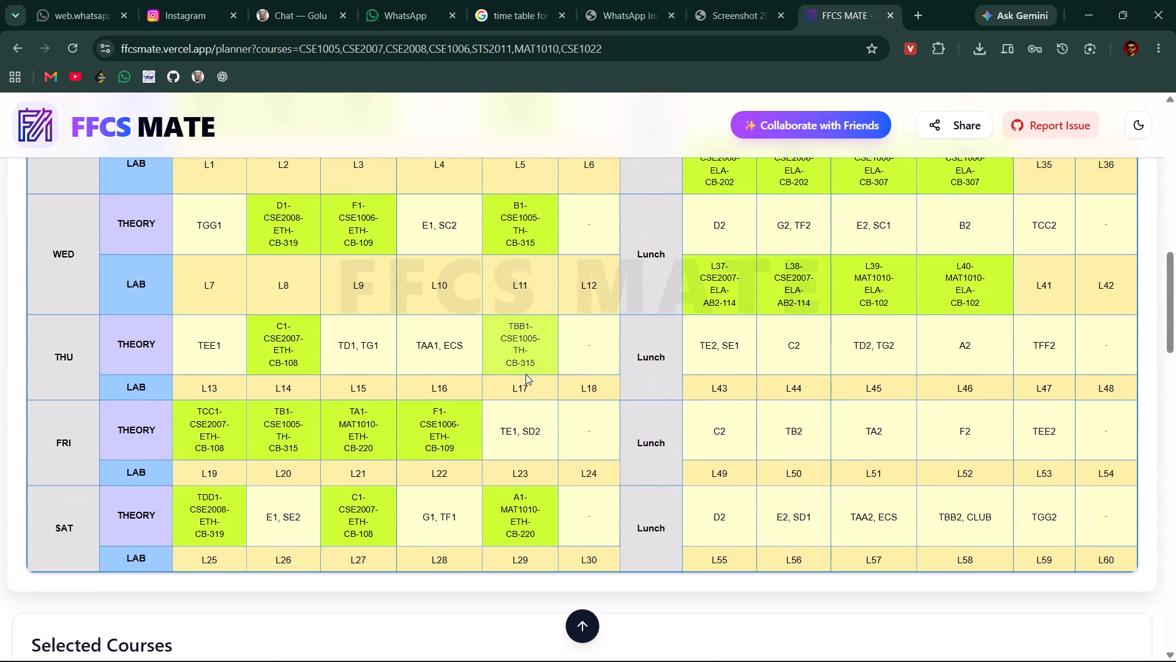
pyautogui.scroll(3, 526, 374)
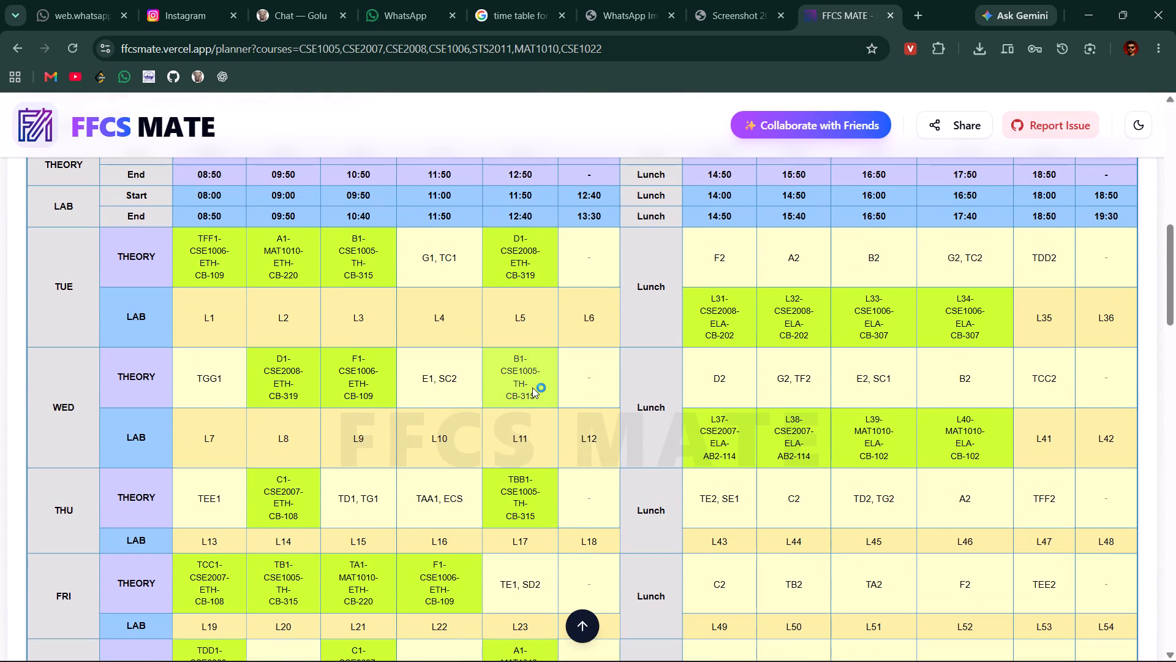
pyautogui.scroll(3, 507, 384)
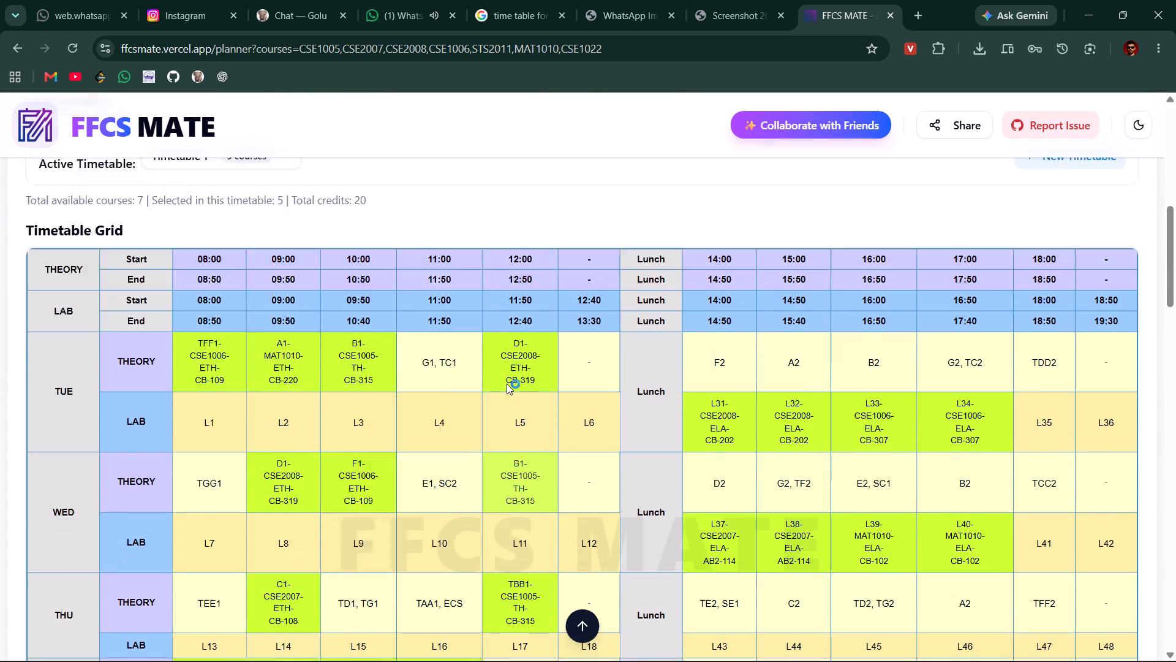
pyautogui.scroll(17, 507, 384)
# Review the theory and lab slots offered for CSE1022 Introduction to Programming.
pyautogui.click(856, 433)
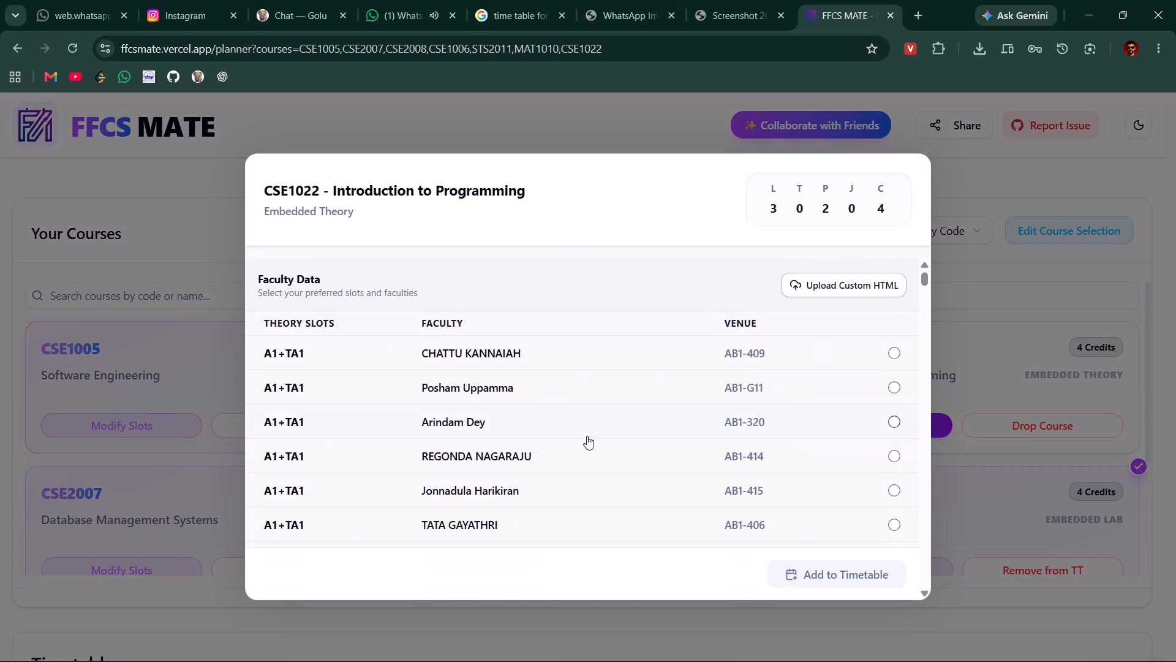
pyautogui.scroll(-20, 589, 435)
pyautogui.scroll(-20, 589, 435)
pyautogui.scroll(-5, 589, 435)
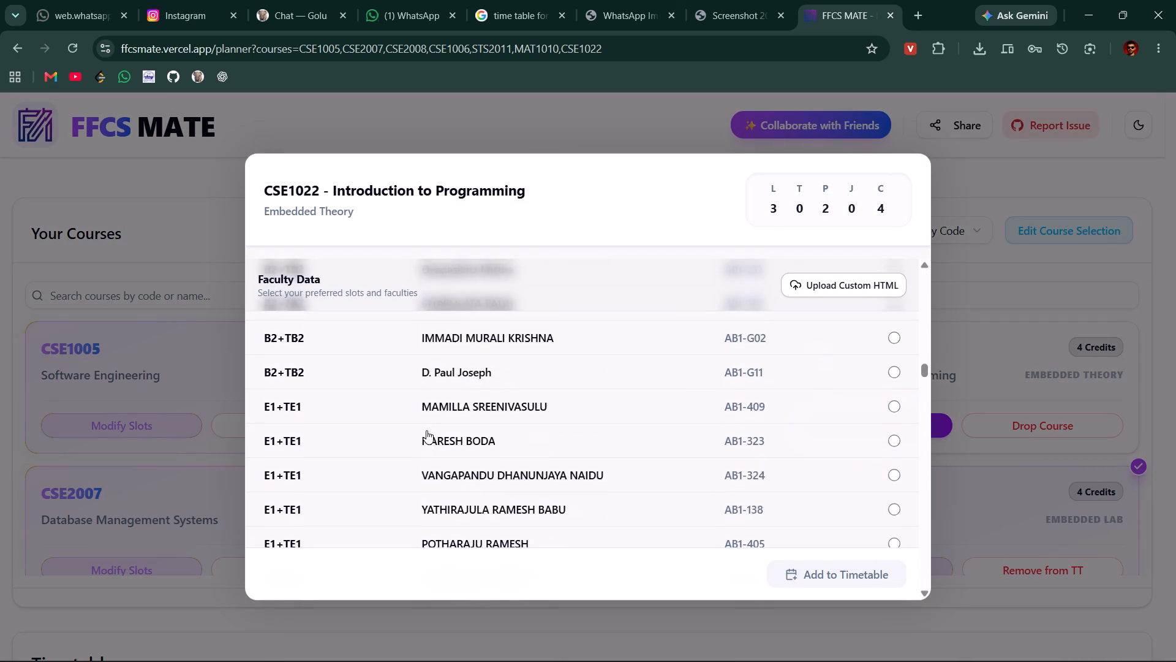
pyautogui.scroll(-20, 426, 430)
pyautogui.scroll(-13, 426, 430)
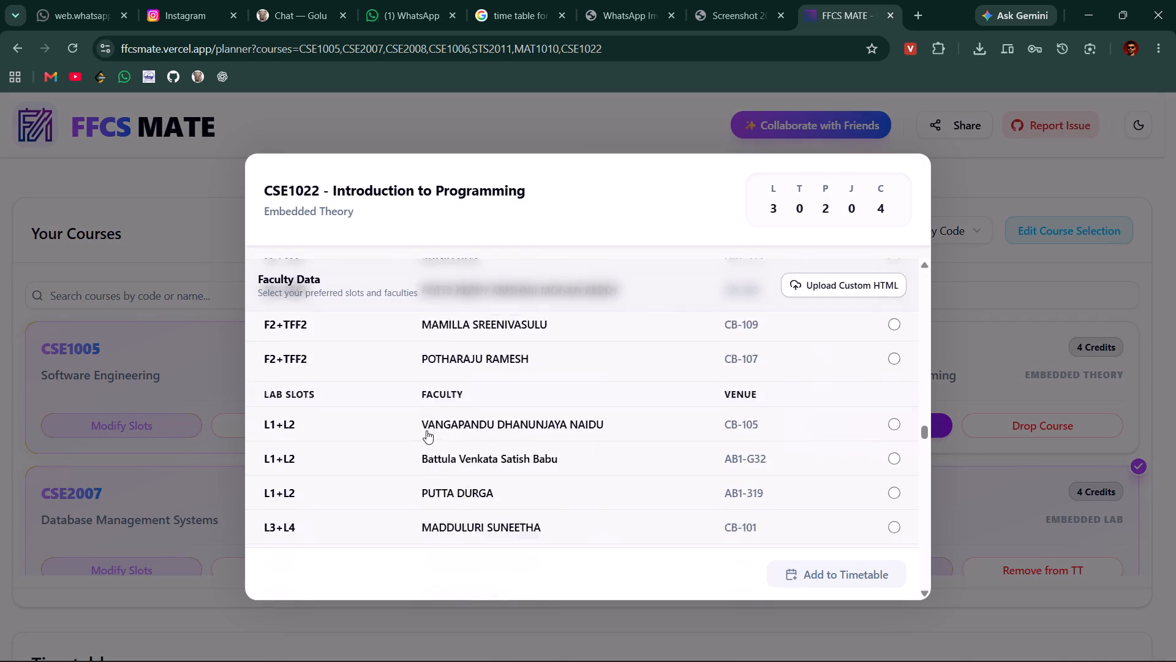
pyautogui.scroll(-4, 426, 430)
pyautogui.scroll(8, 426, 430)
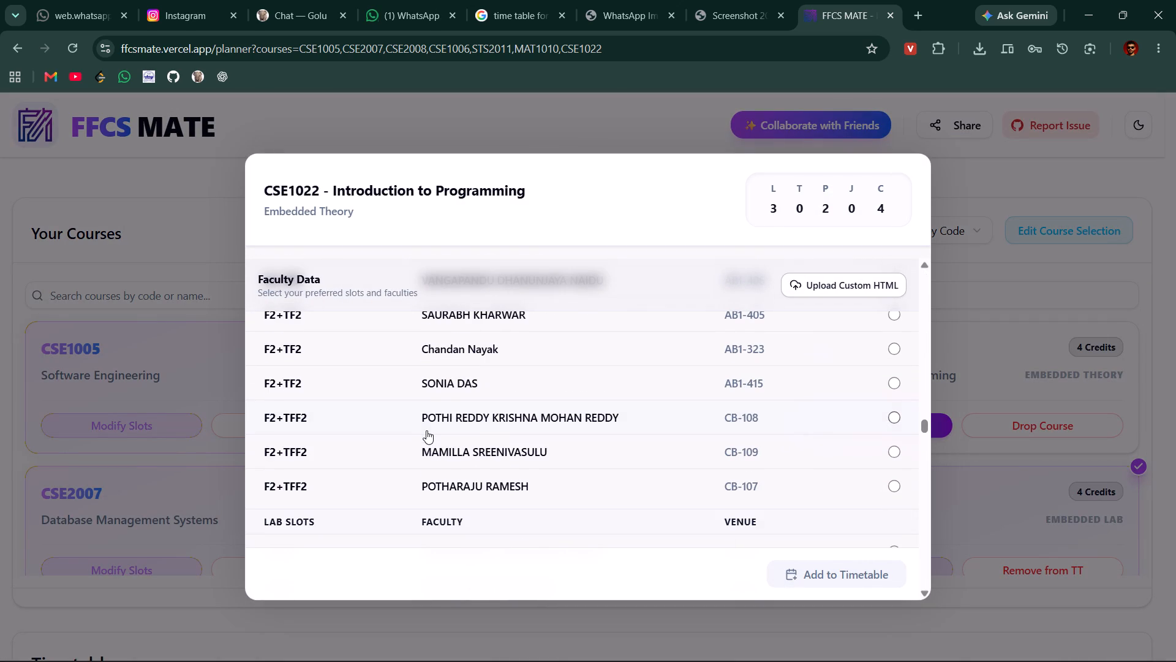
pyautogui.click(140, 261)
# Compare the free theory and lab cells in the timetable grid with the courses still unplaced.
pyautogui.scroll(-20, 180, 282)
pyautogui.scroll(-3, 180, 282)
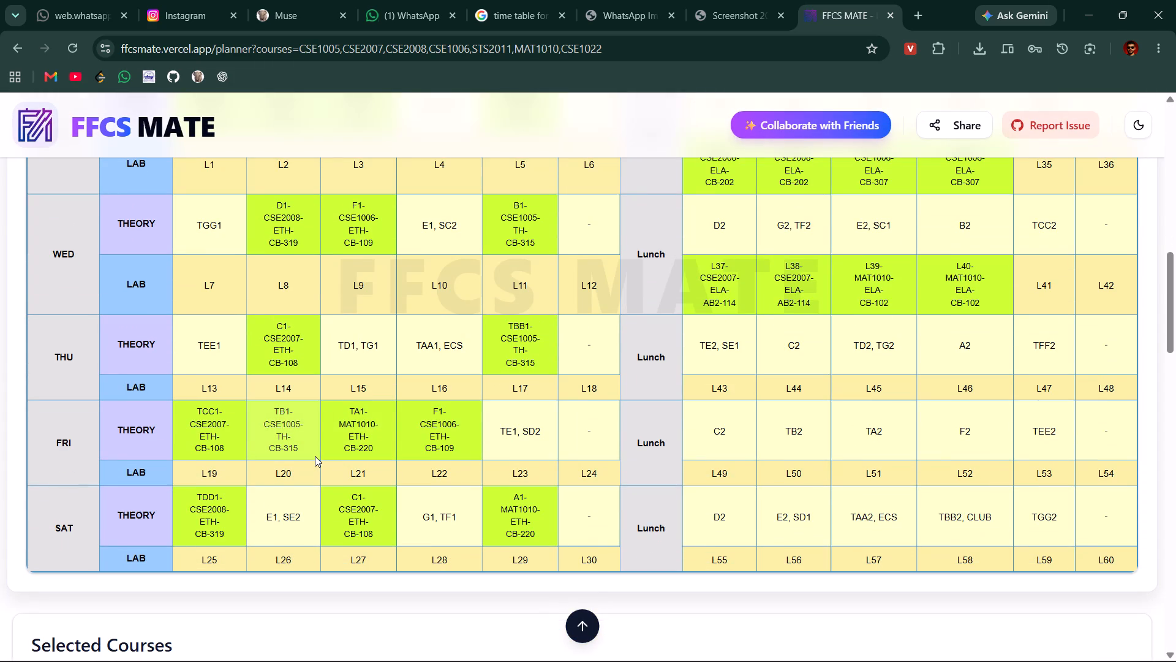
pyautogui.scroll(3, 317, 481)
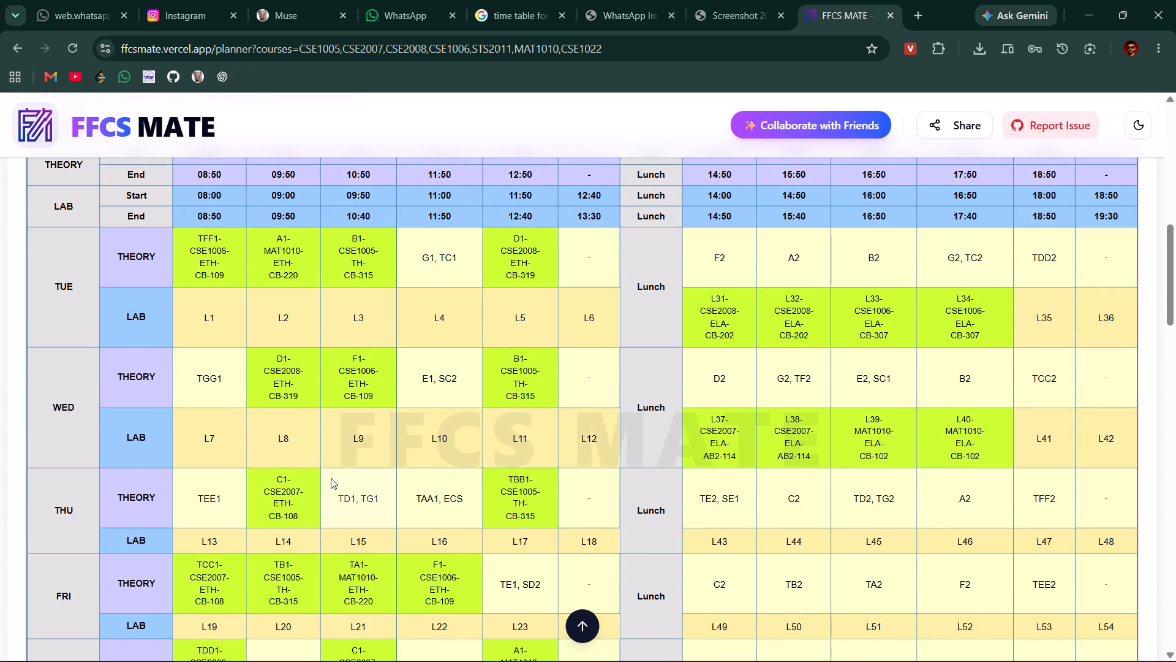
pyautogui.scroll(-4, 331, 478)
pyautogui.scroll(7, 333, 474)
pyautogui.scroll(1, 393, 492)
pyautogui.scroll(-6, 394, 495)
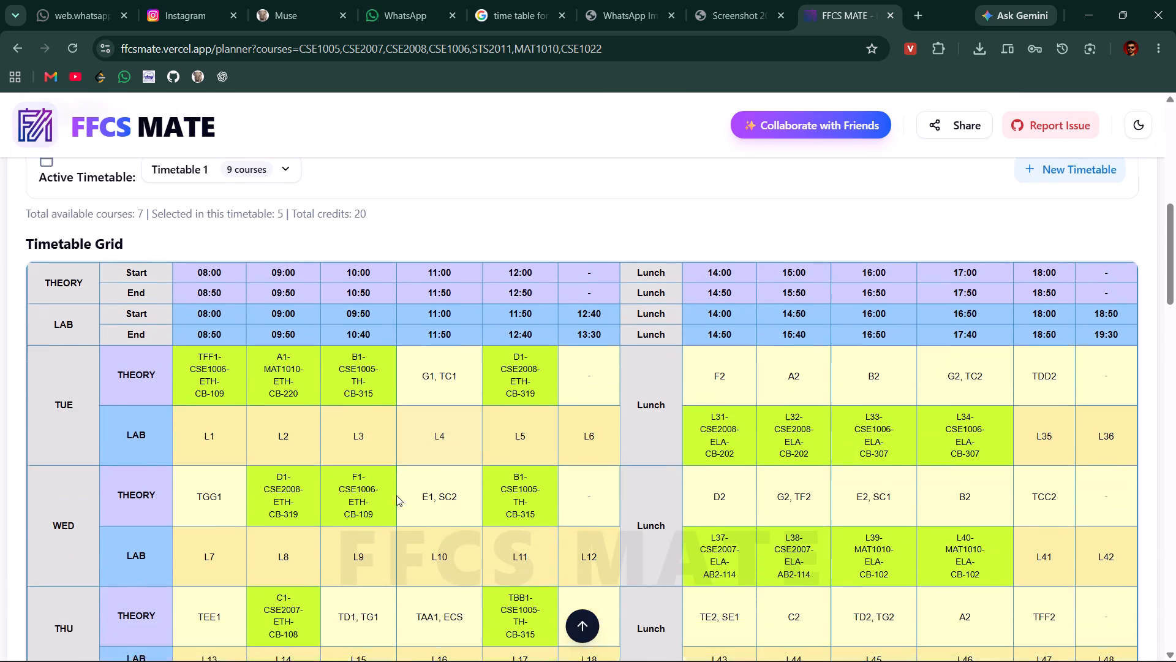
pyautogui.scroll(20, 404, 501)
pyautogui.scroll(2, 404, 501)
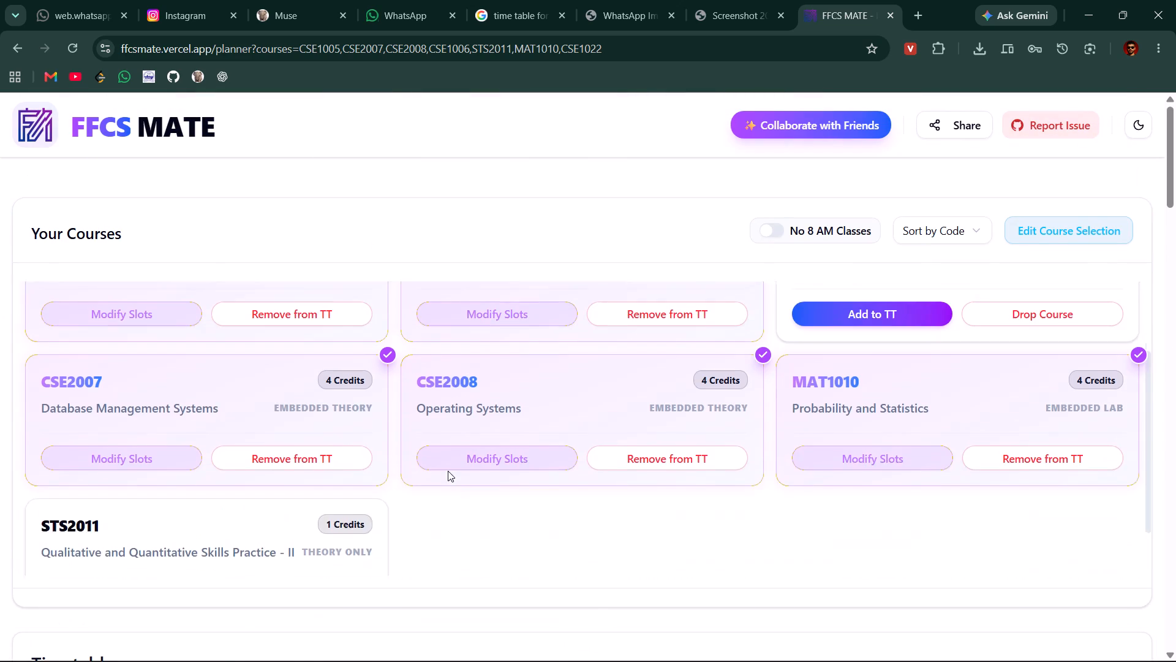
pyautogui.scroll(-3, 720, 486)
pyautogui.scroll(3, 886, 382)
# Choose theory slot E1+TE1 in venue AB1-320 for CSE1022 Introduction to Programming and go through its lab slots.
pyautogui.click(892, 417)
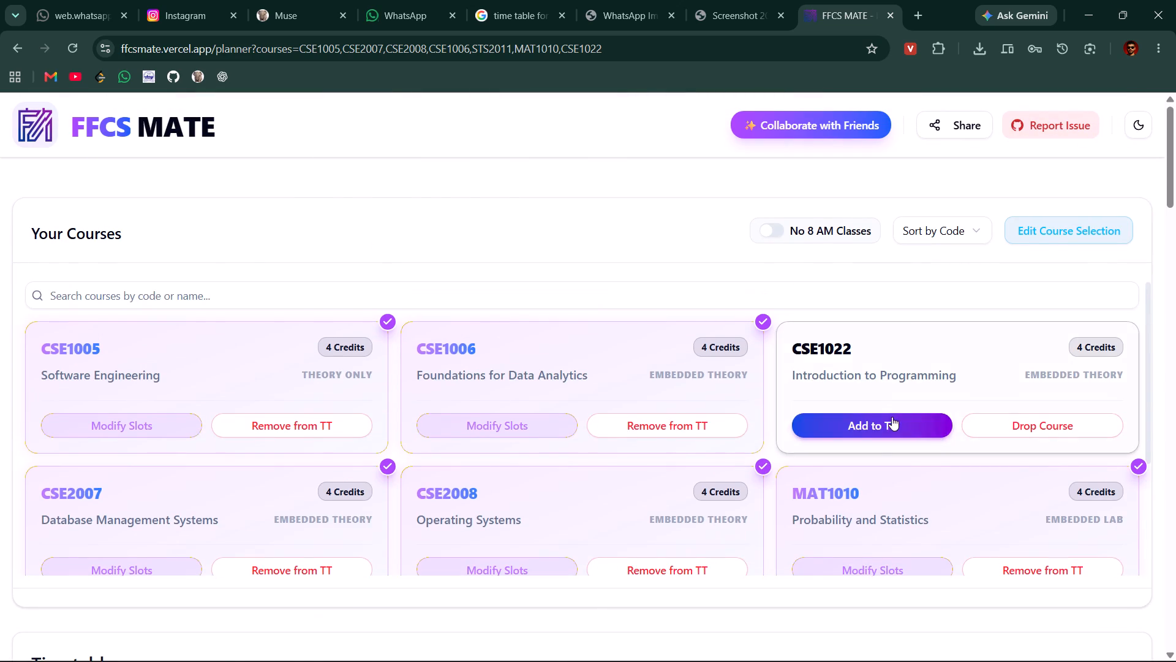
pyautogui.scroll(1, 348, 455)
pyautogui.scroll(-20, 348, 455)
pyautogui.scroll(-6, 348, 455)
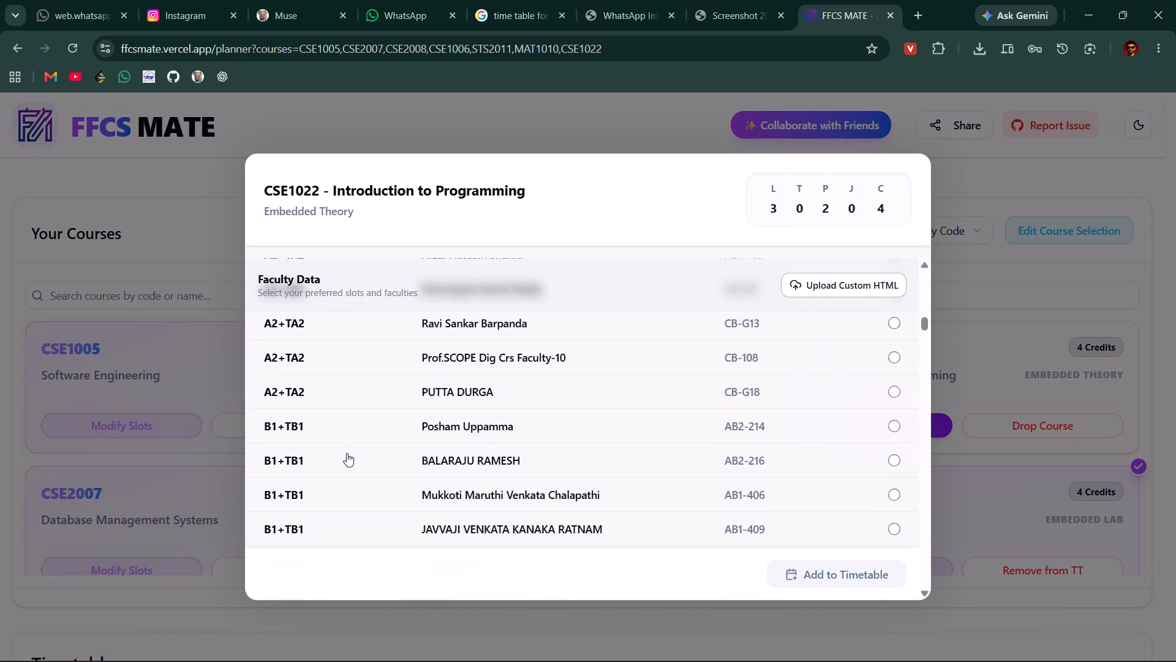
pyautogui.scroll(-13, 347, 453)
pyautogui.scroll(-17, 347, 453)
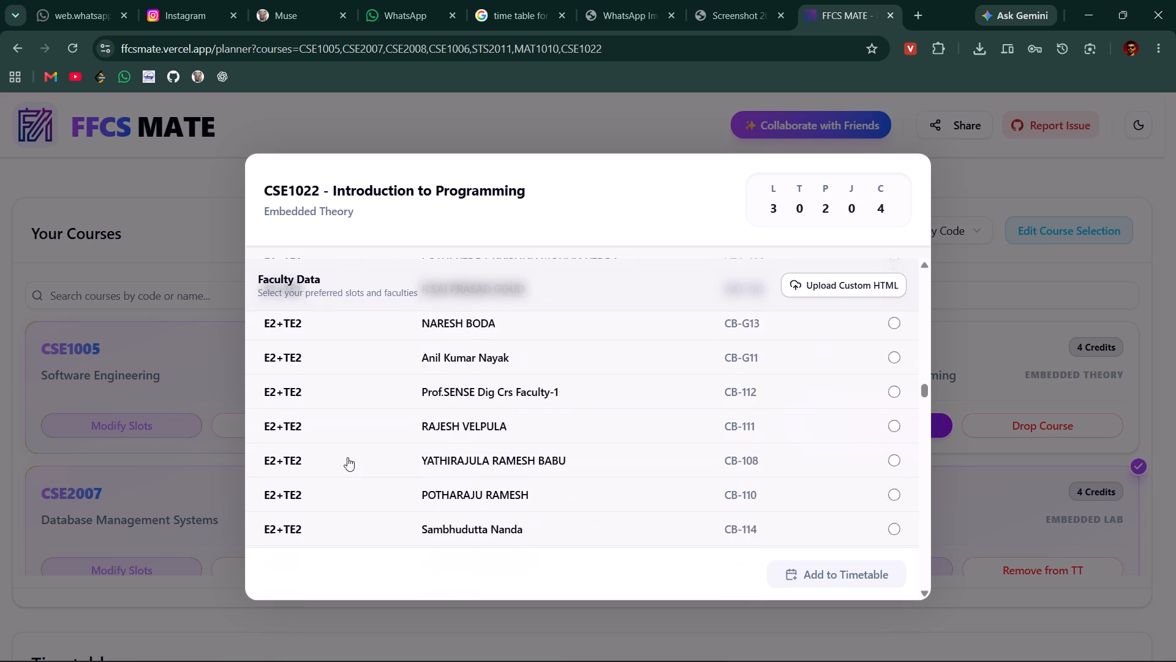
pyautogui.scroll(5, 347, 457)
pyautogui.click(304, 359)
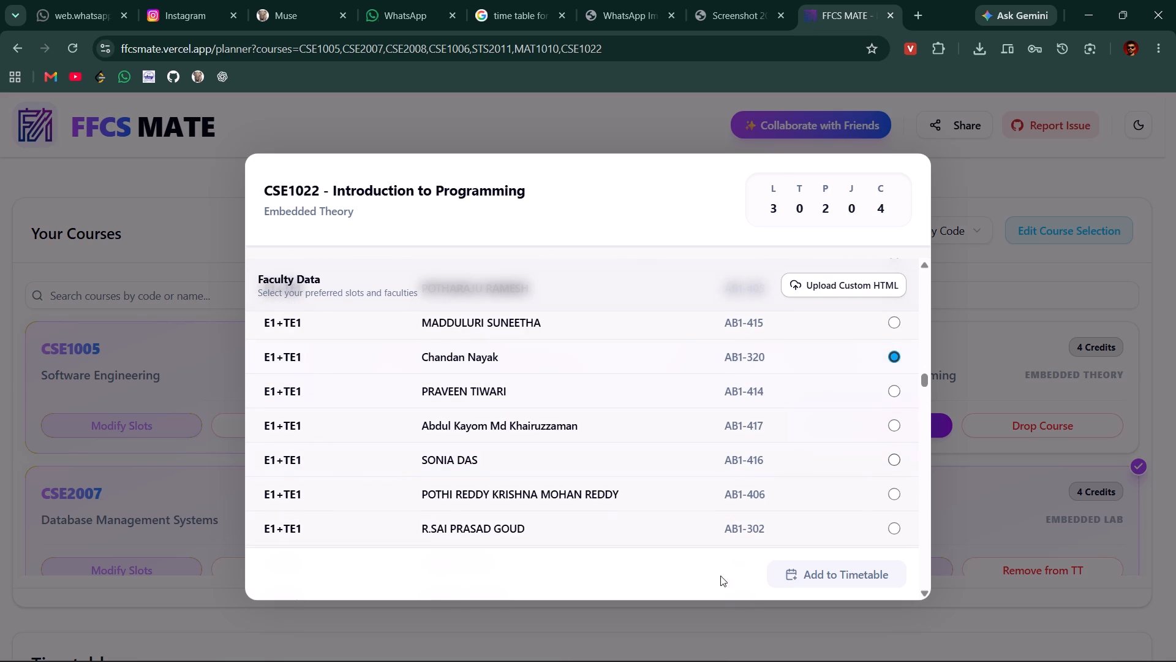
pyautogui.scroll(-20, 706, 414)
pyautogui.scroll(-10, 706, 414)
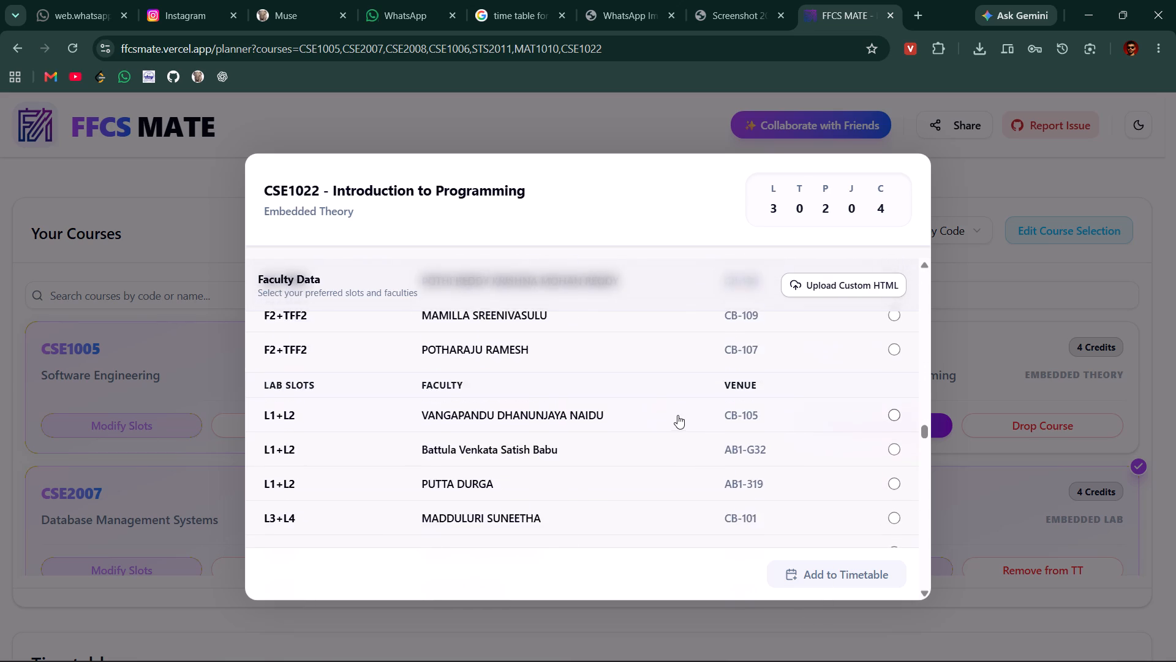
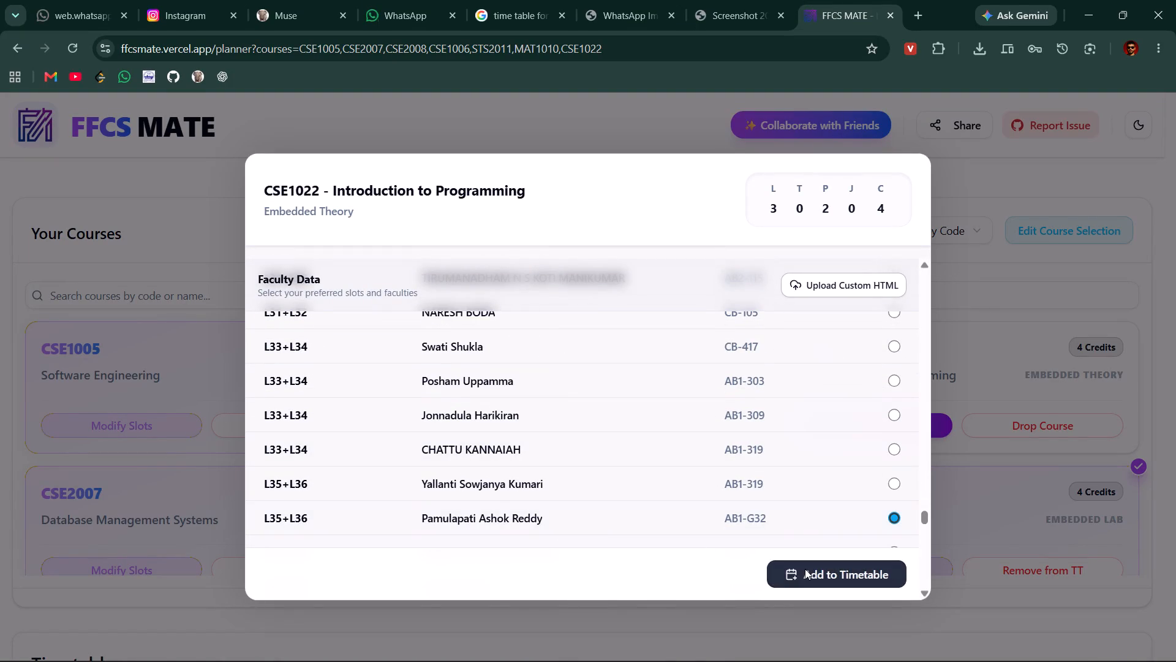
# Review the updated timetable grid from Tuesday to Saturday, checking the placement of CSE1022 and the other courses' theory and lab slots.
pyautogui.scroll(-15, 723, 492)
pyautogui.scroll(6, 712, 484)
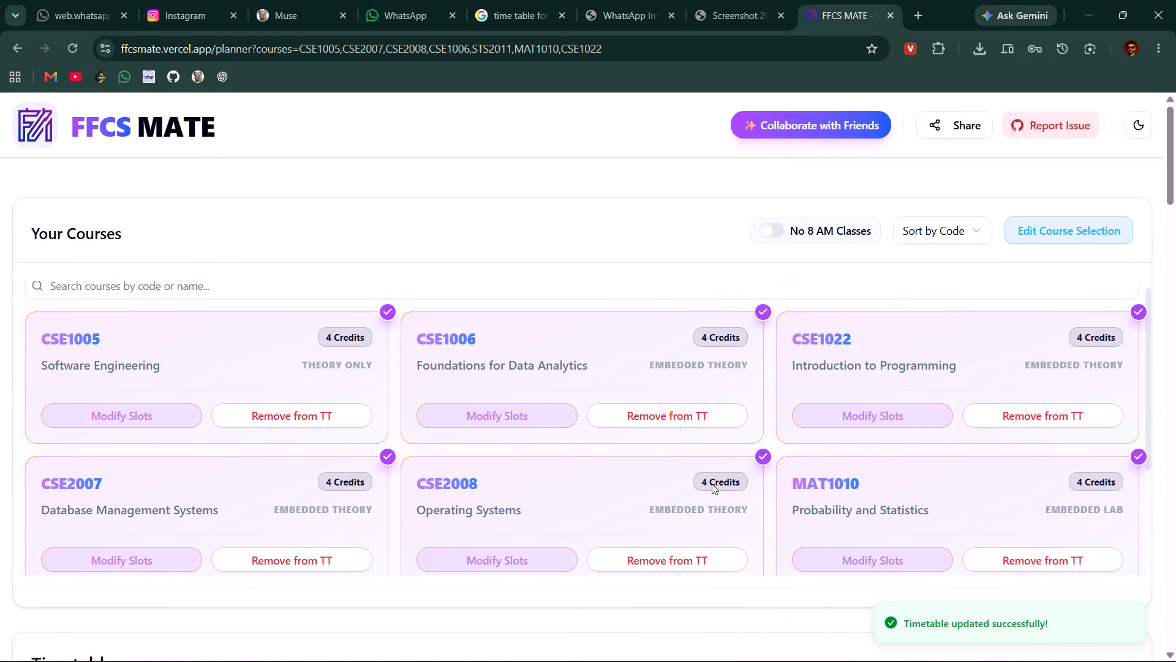
pyautogui.scroll(-8, 712, 484)
pyautogui.scroll(-19, 681, 488)
pyautogui.scroll(2, 646, 500)
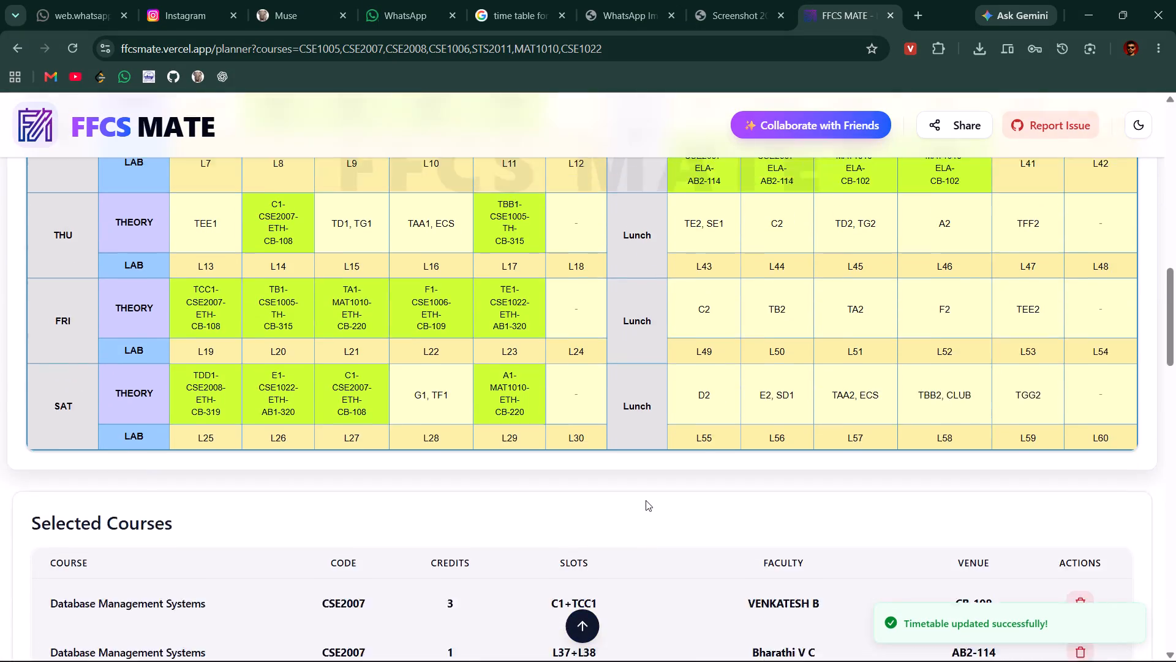
pyautogui.scroll(3, 646, 500)
pyautogui.scroll(-2, 646, 500)
pyautogui.scroll(3, 646, 500)
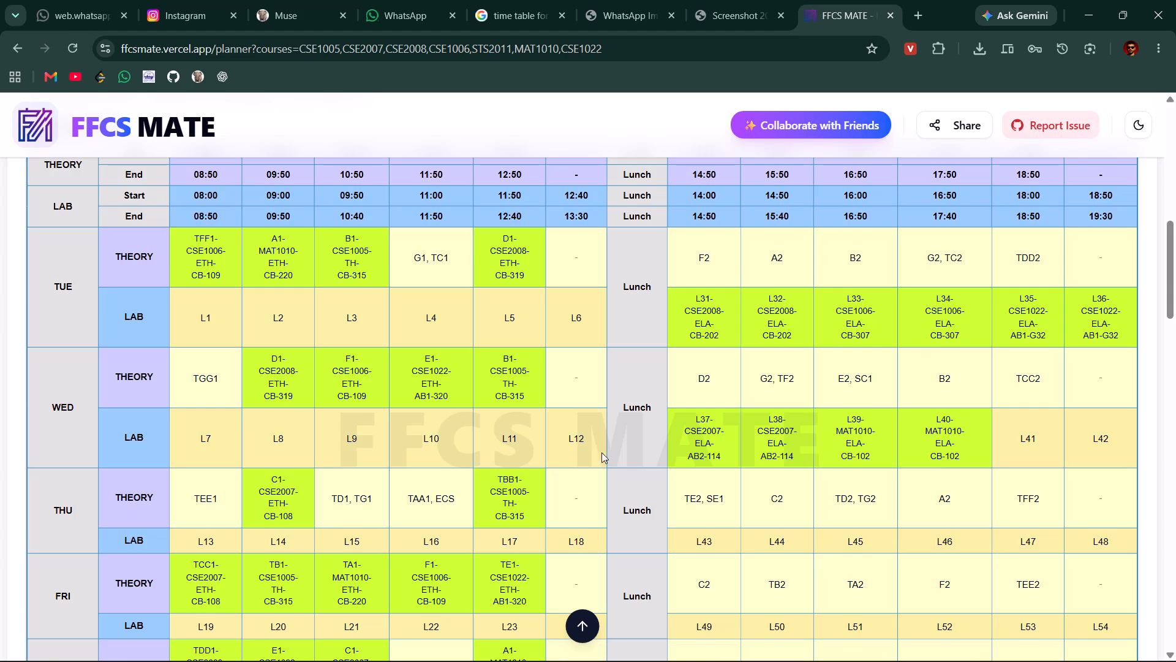
pyautogui.scroll(-2, 547, 398)
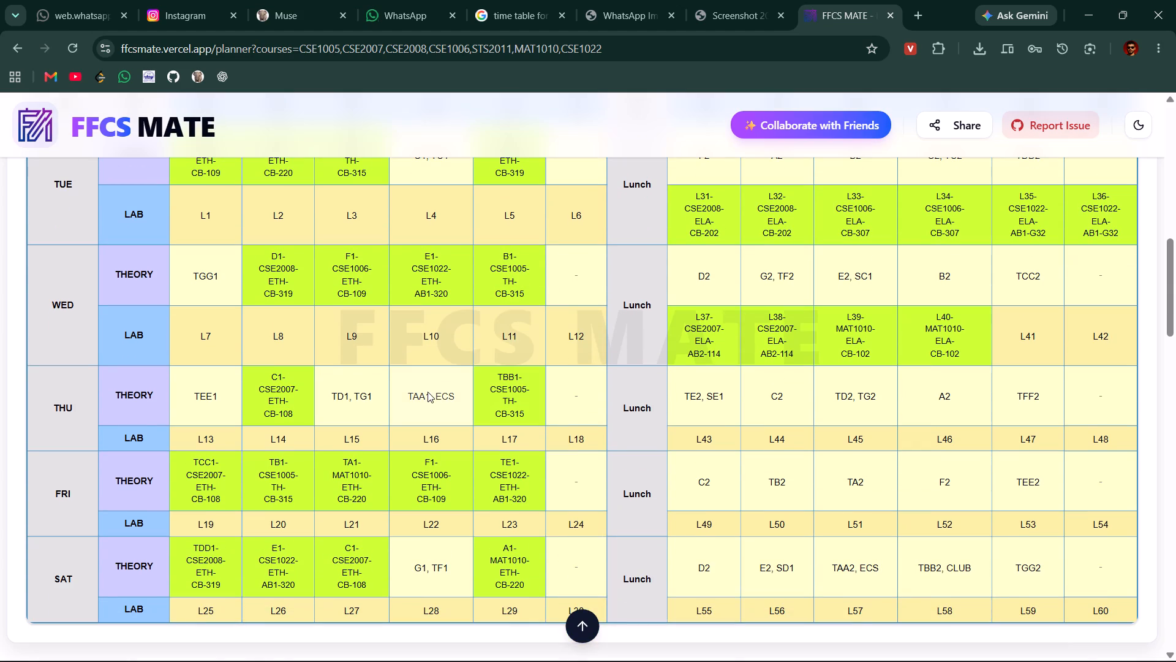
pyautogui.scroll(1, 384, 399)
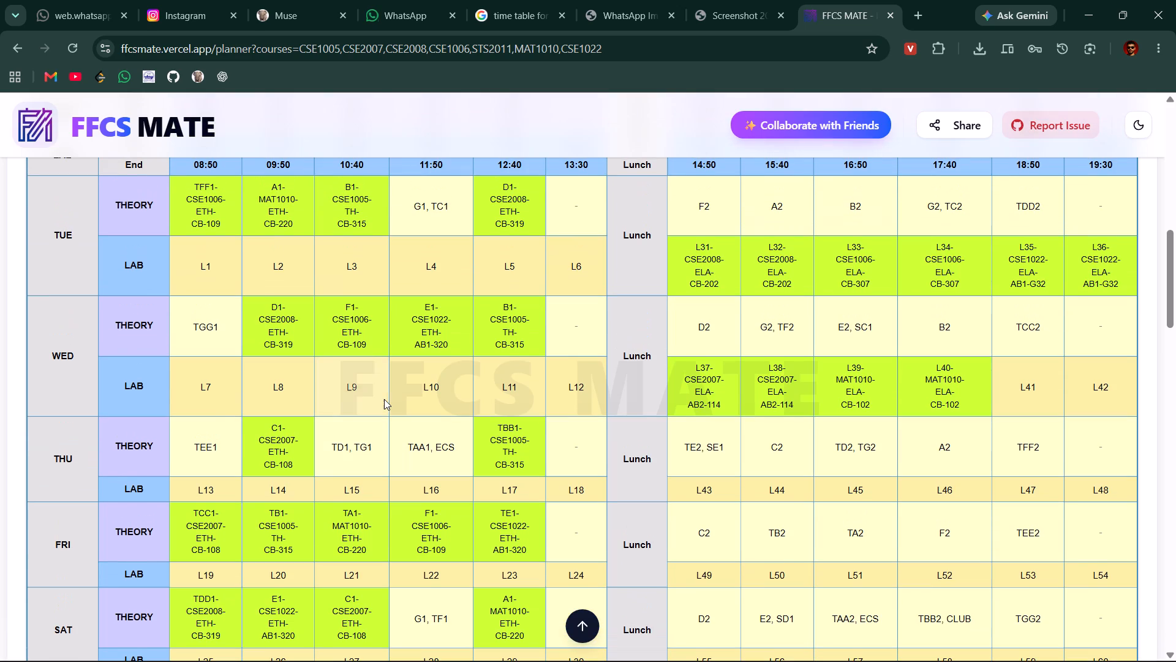
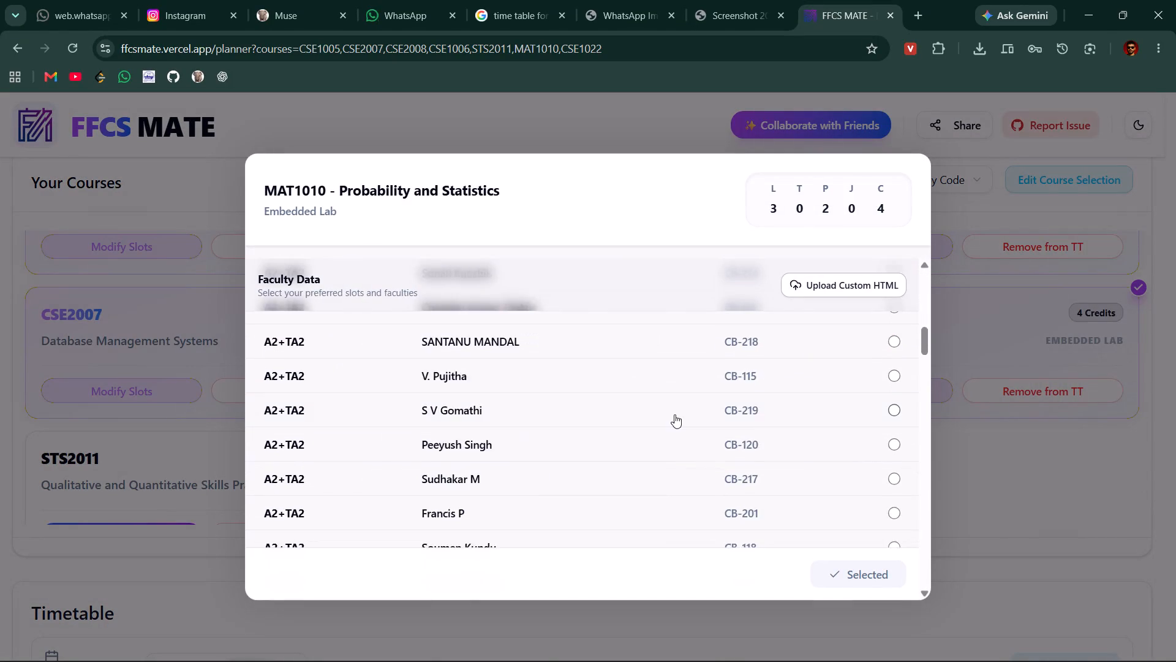
# Go through the theory and lab slots offered for MAT1010 Probability and Statistics, keeping the current selection.
pyautogui.scroll(-9, 674, 414)
pyautogui.scroll(-15, 676, 428)
pyautogui.scroll(6, 665, 407)
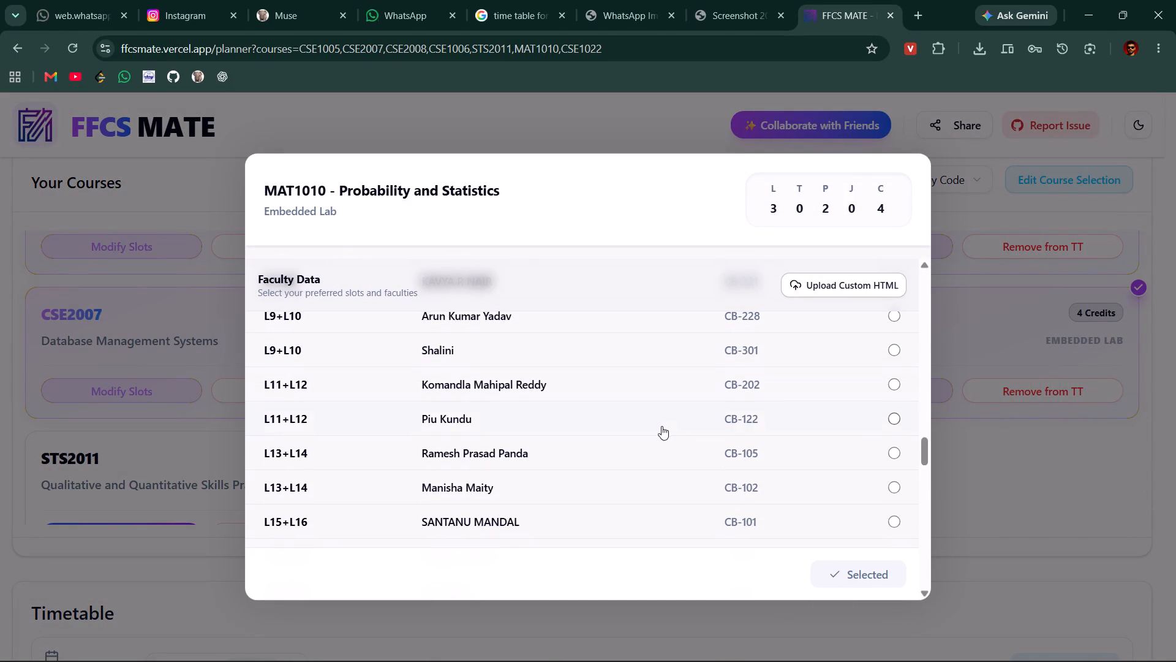
pyautogui.scroll(19, 661, 426)
pyautogui.scroll(7, 671, 440)
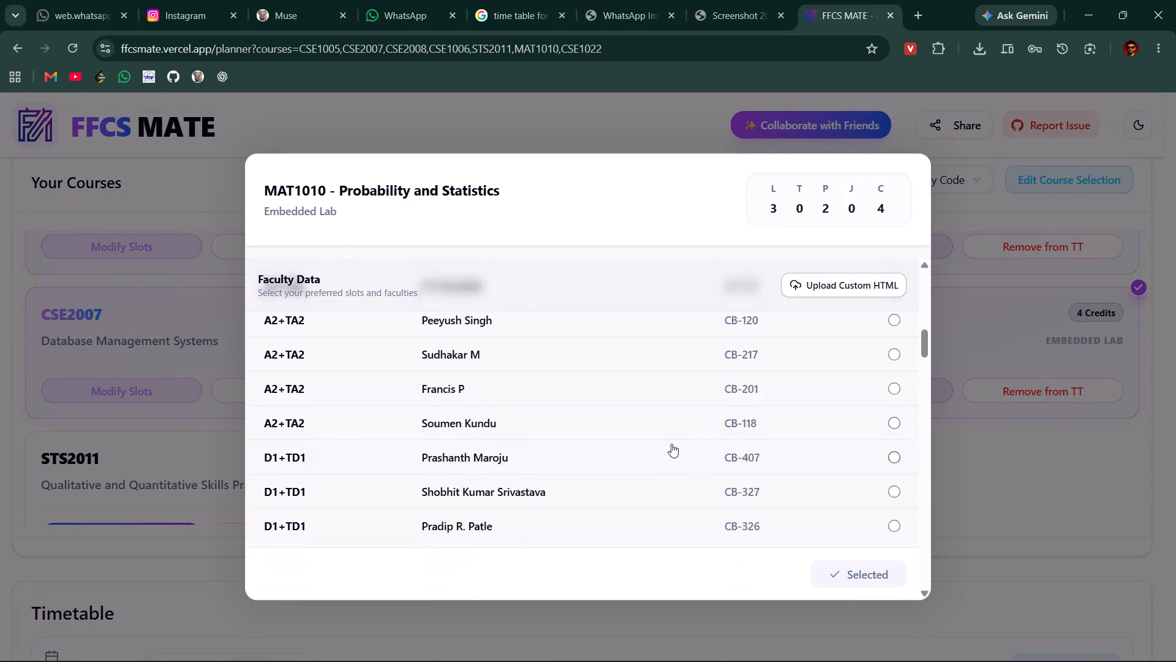
pyautogui.scroll(16, 674, 470)
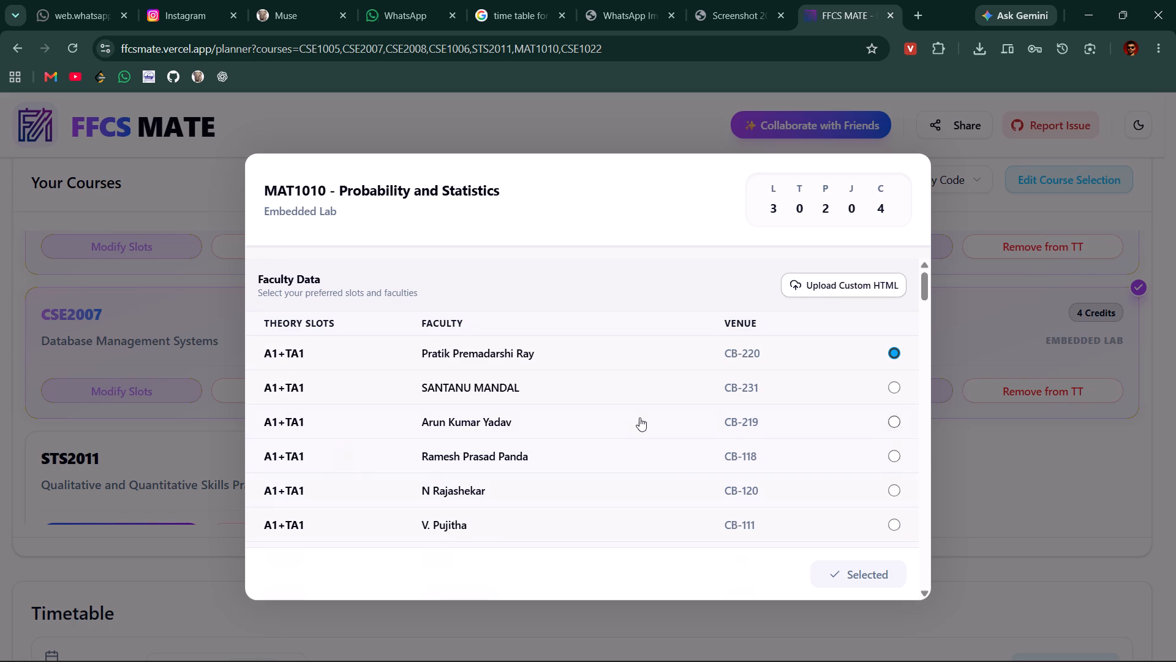
pyautogui.click(1047, 472)
# Check the timetable grid for the placed courses and the theory and lab cells still free.
pyautogui.scroll(-12, 1029, 448)
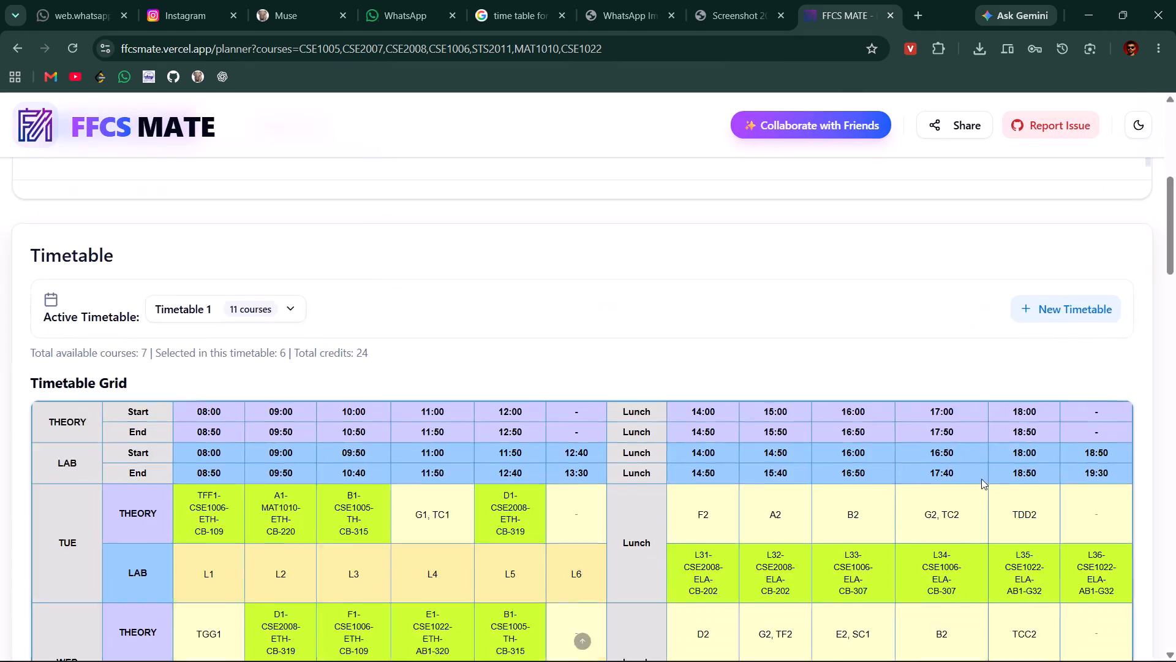
# Recheck the Timetable 1 grid from Tuesday to Saturday, examining the placed theory and lab slots and the remaining free ones.
pyautogui.scroll(-6, 981, 479)
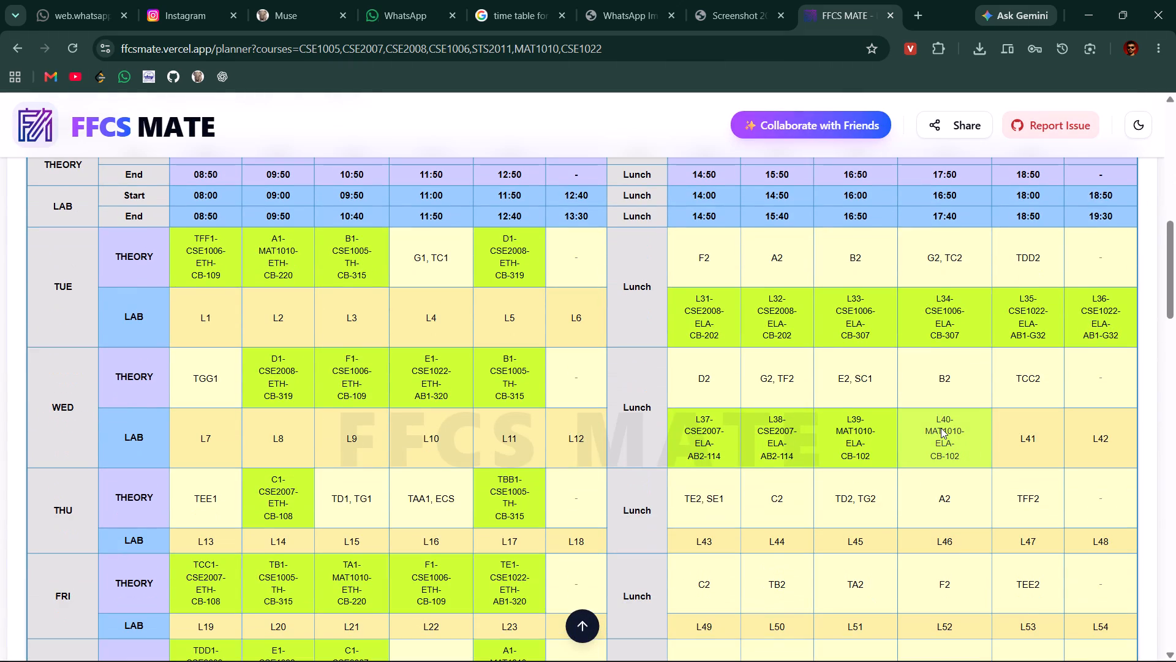
pyautogui.scroll(-1, 932, 454)
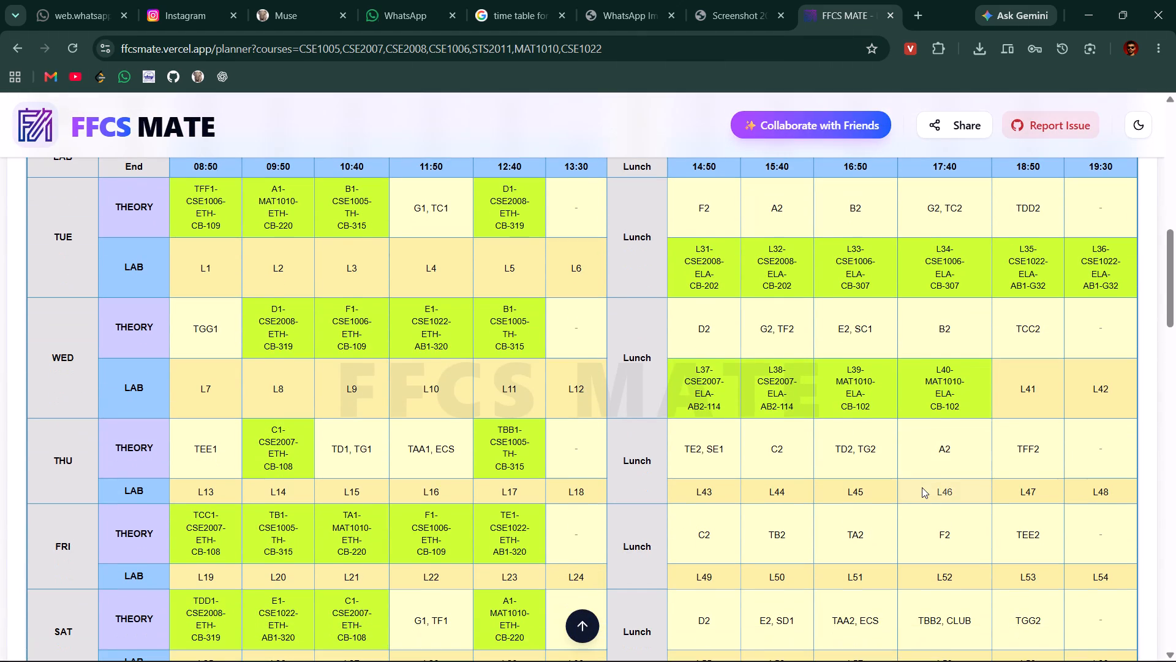
pyautogui.scroll(-1, 922, 487)
pyautogui.scroll(1, 922, 489)
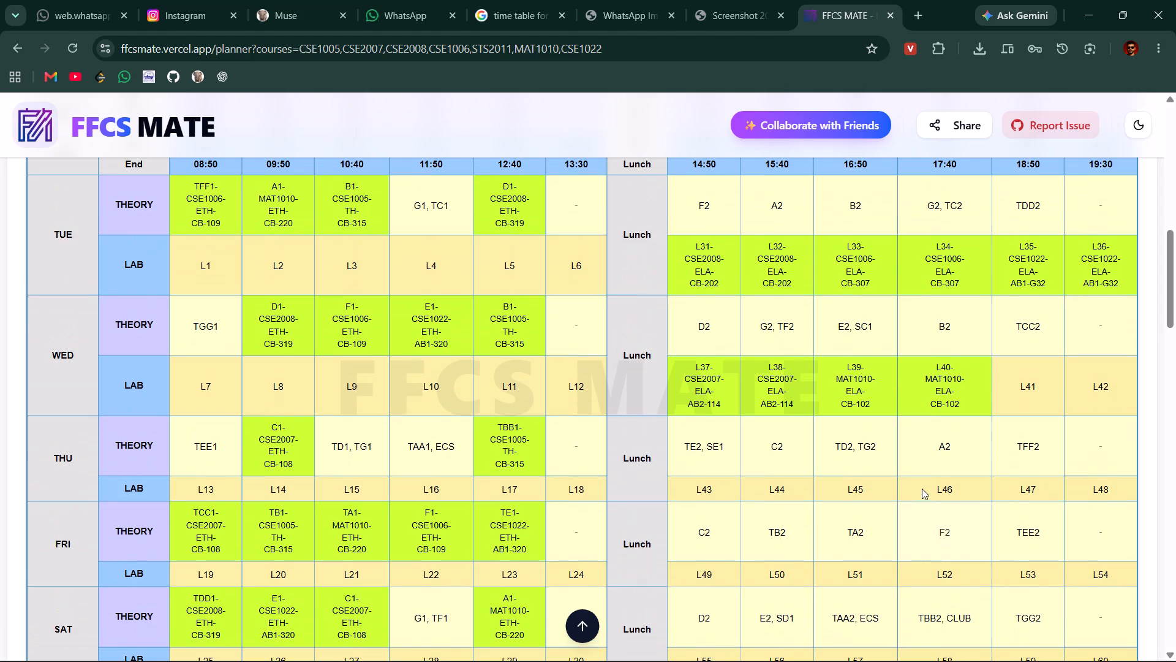
pyautogui.scroll(1, 922, 489)
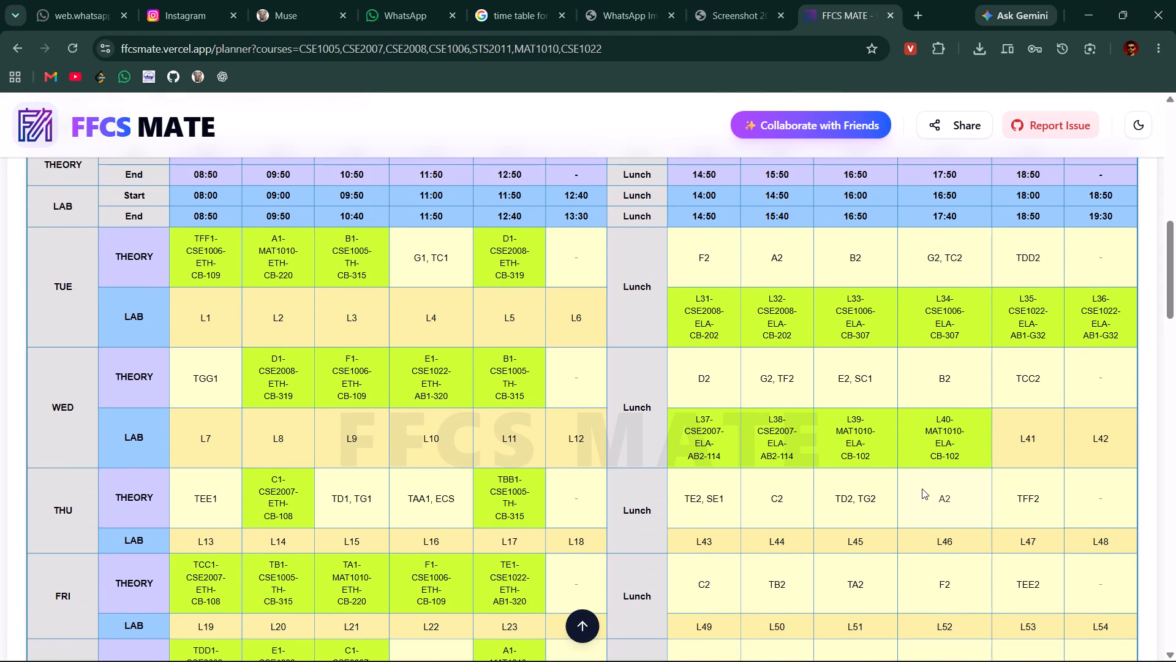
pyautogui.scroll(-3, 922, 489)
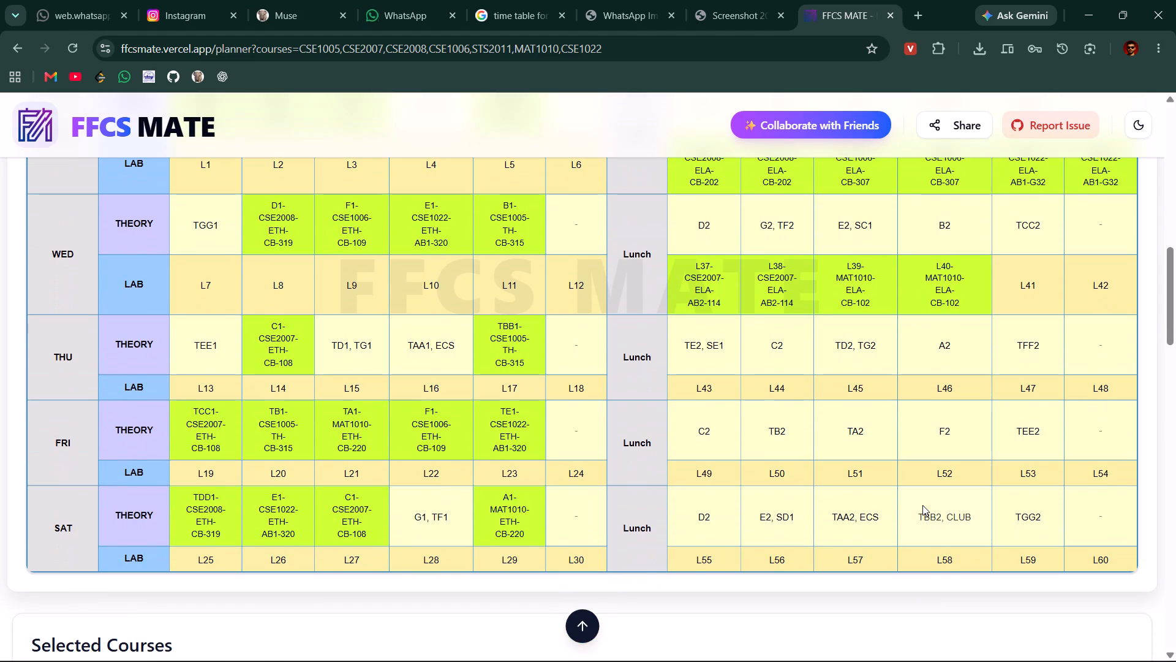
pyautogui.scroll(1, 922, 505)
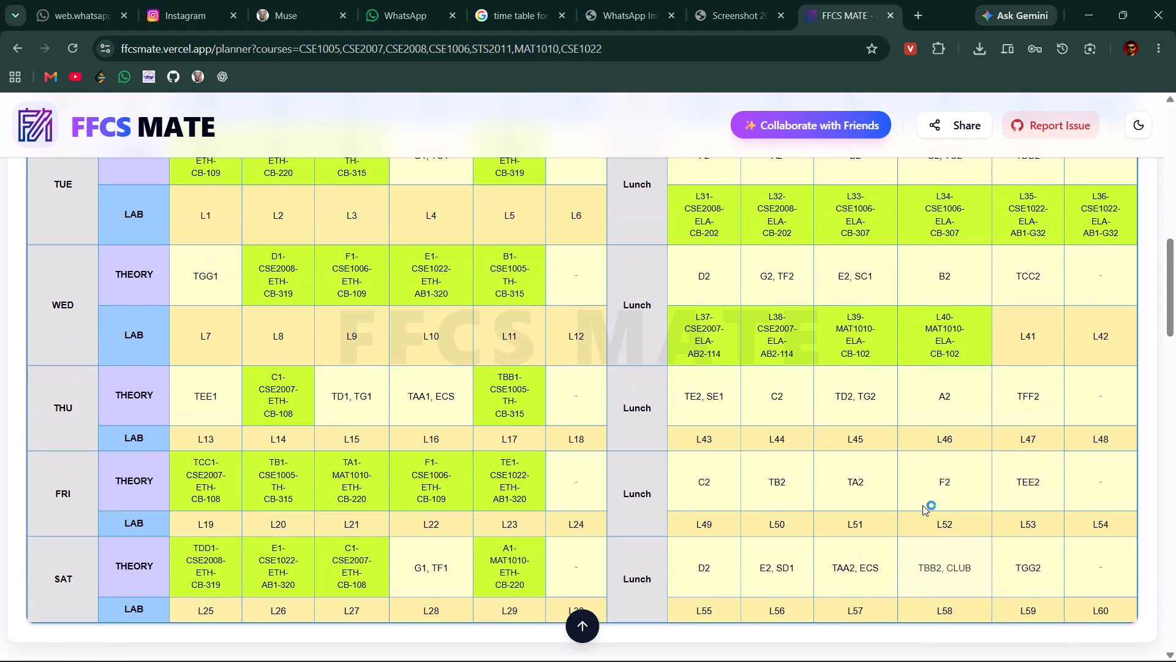
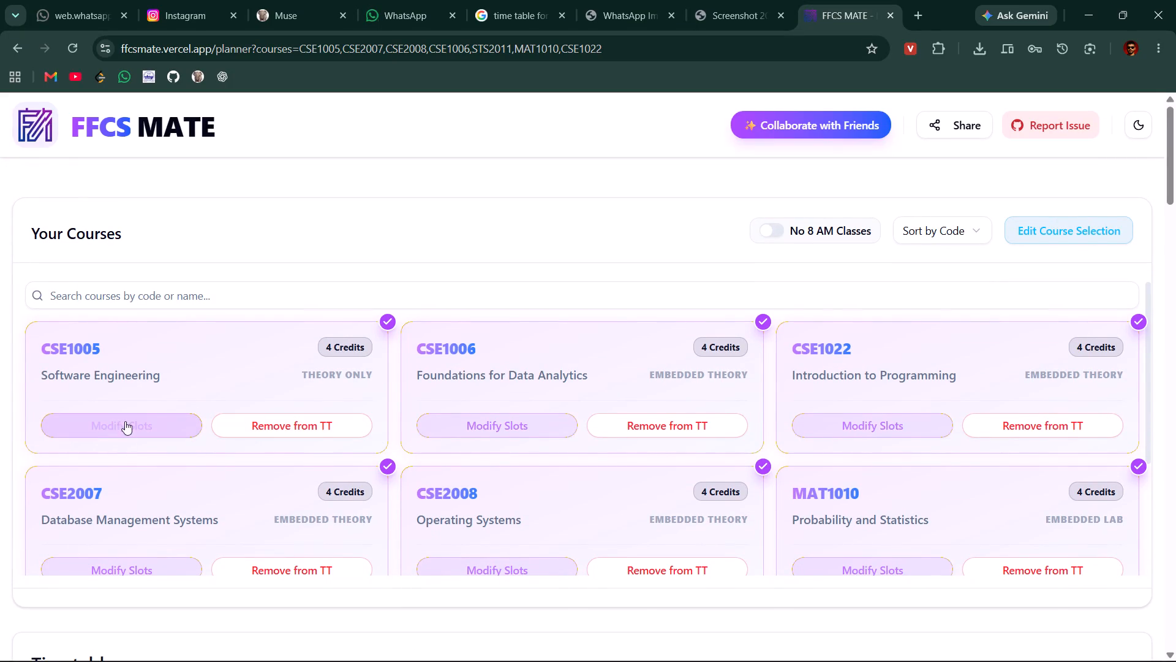
# Go through the theory slot options for CSE1005 Software Engineering, comparing the B1+TB1+TBB1 offerings and venues with the neighbouring A2 and B2 slots.
pyautogui.scroll(4, 534, 452)
pyautogui.scroll(-18, 531, 475)
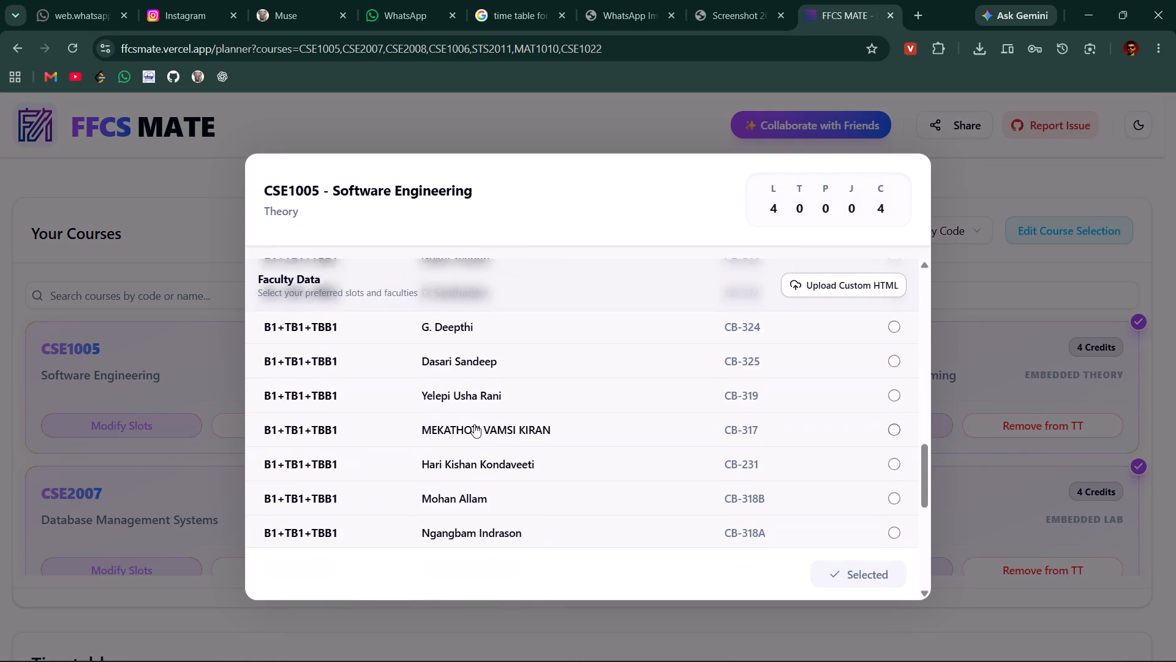
pyautogui.scroll(-5, 462, 423)
pyautogui.scroll(3, 462, 423)
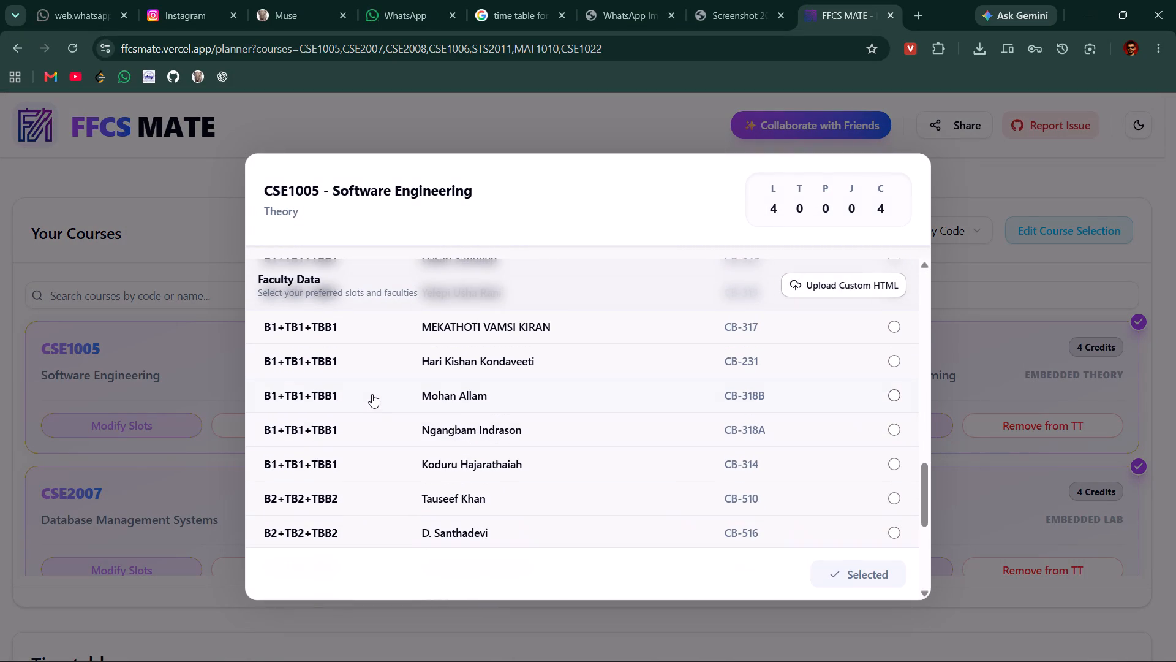
pyautogui.scroll(6, 371, 362)
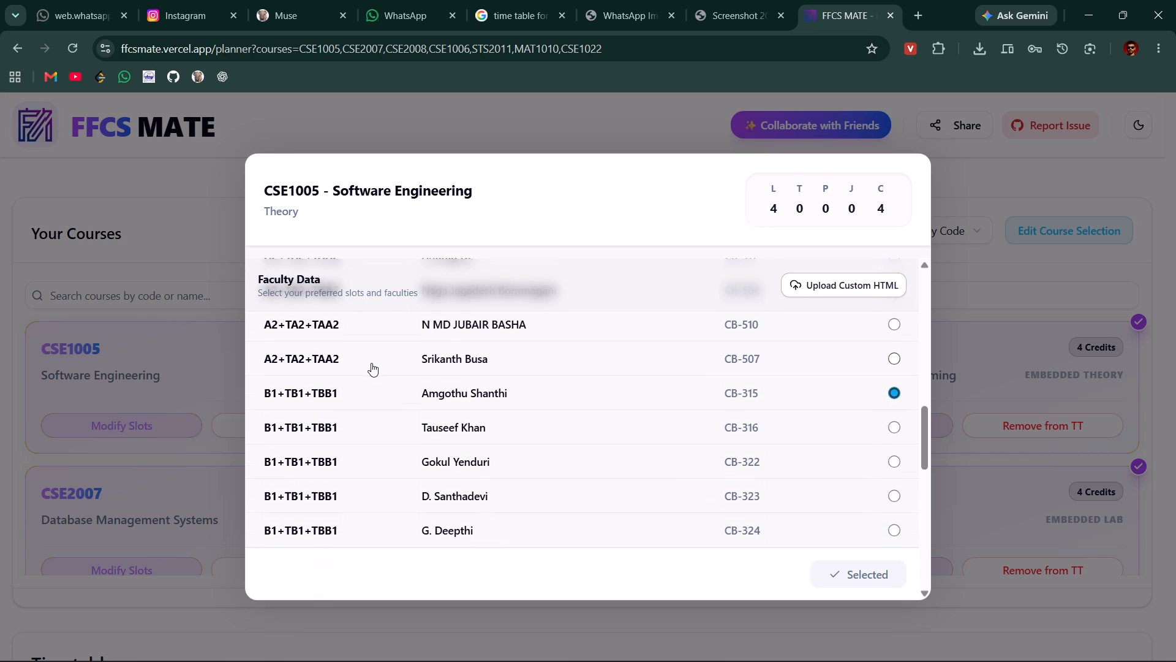
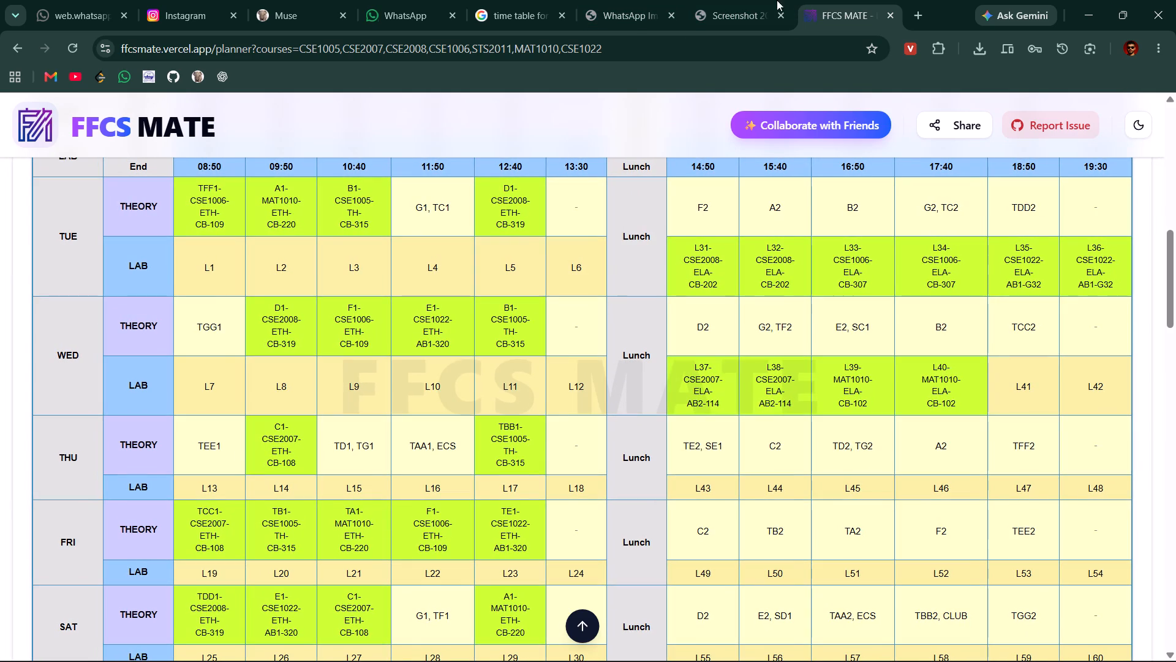
# Return to the course cards and look at the first theory slot options offered for CSE1022 Introduction to Programming.
pyautogui.click(755, 0)
pyautogui.click(830, 0)
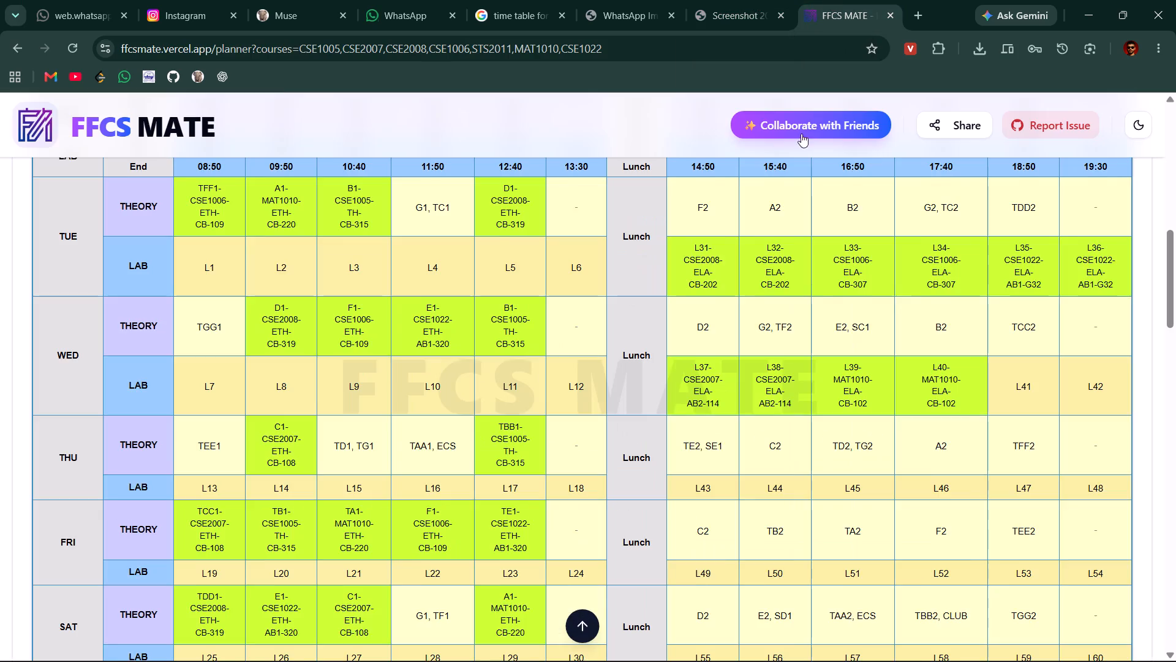
pyautogui.scroll(-14, 921, 289)
pyautogui.scroll(11, 831, 351)
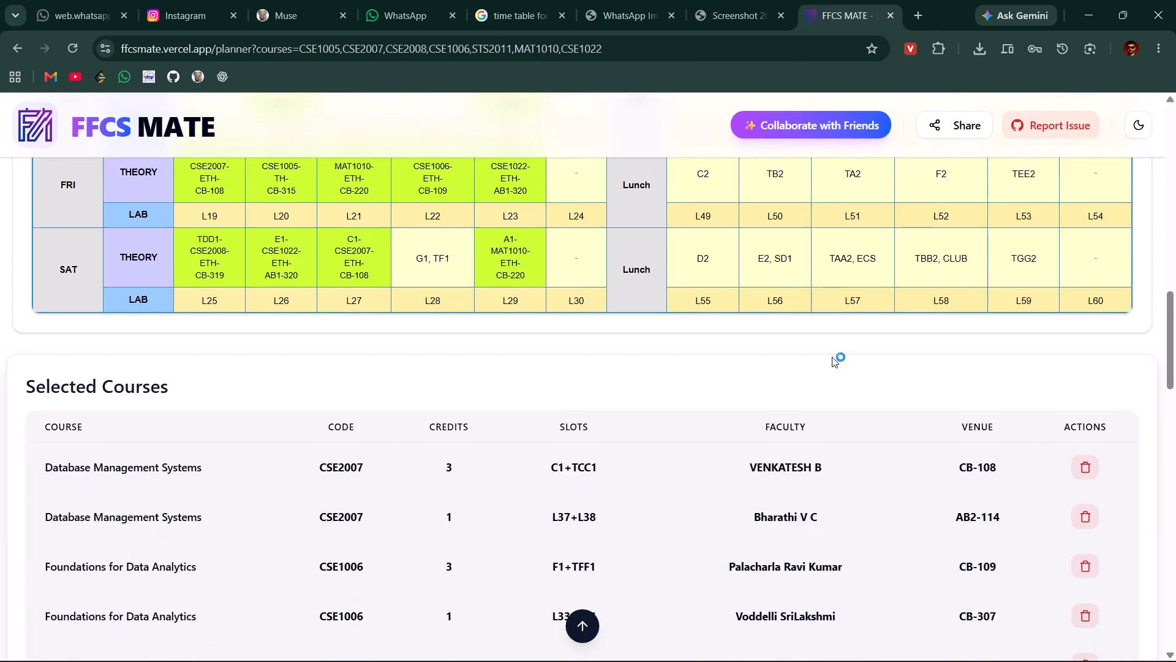
pyautogui.scroll(20, 832, 357)
pyautogui.scroll(5, 815, 373)
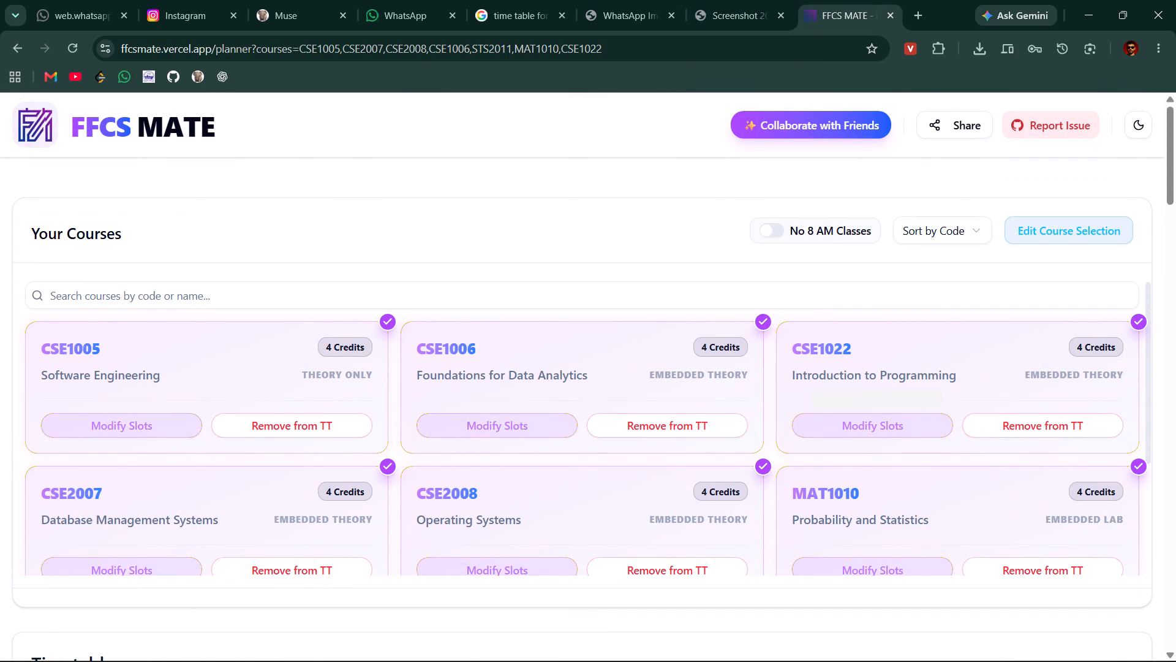
pyautogui.click(839, 416)
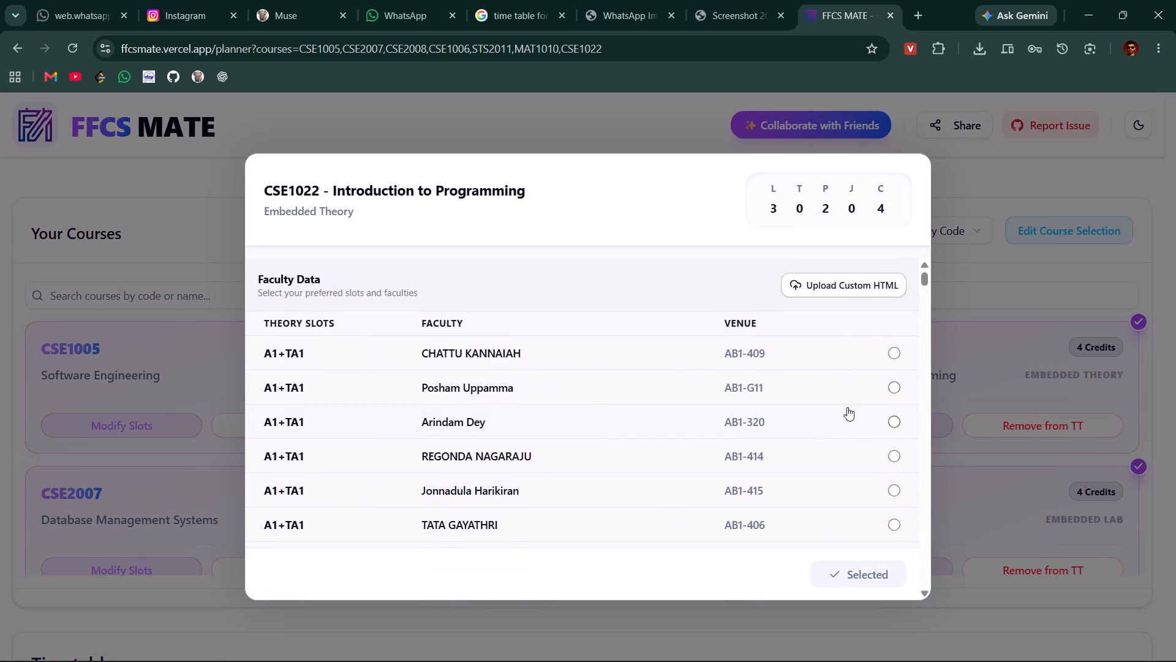
pyautogui.click(992, 281)
# Compare the Timetable 1 grid with the course cards, checking the free slots against the STS2011 card.
pyautogui.scroll(-17, 950, 292)
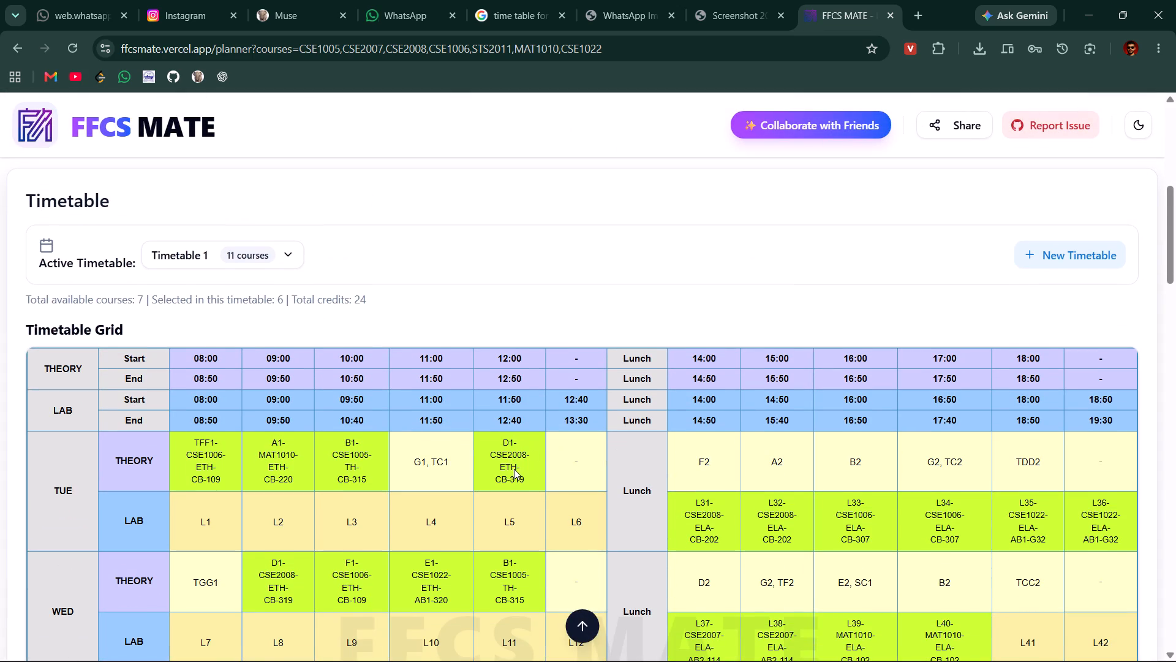
pyautogui.scroll(-2, 514, 469)
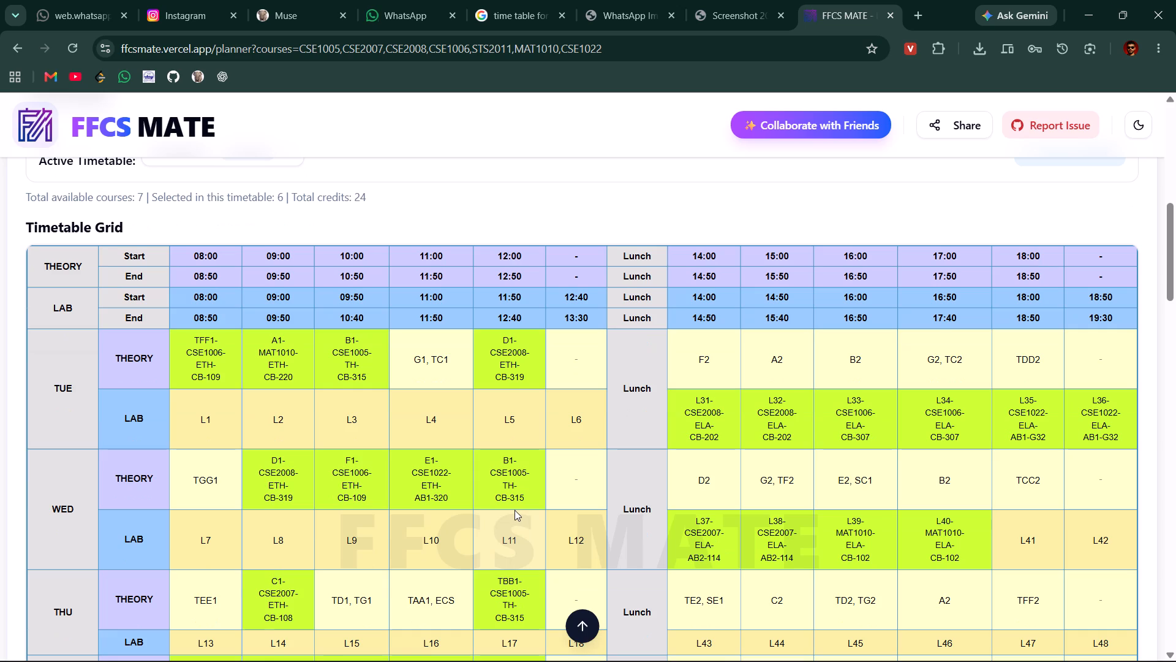
pyautogui.scroll(13, 514, 509)
pyautogui.scroll(-8, 514, 512)
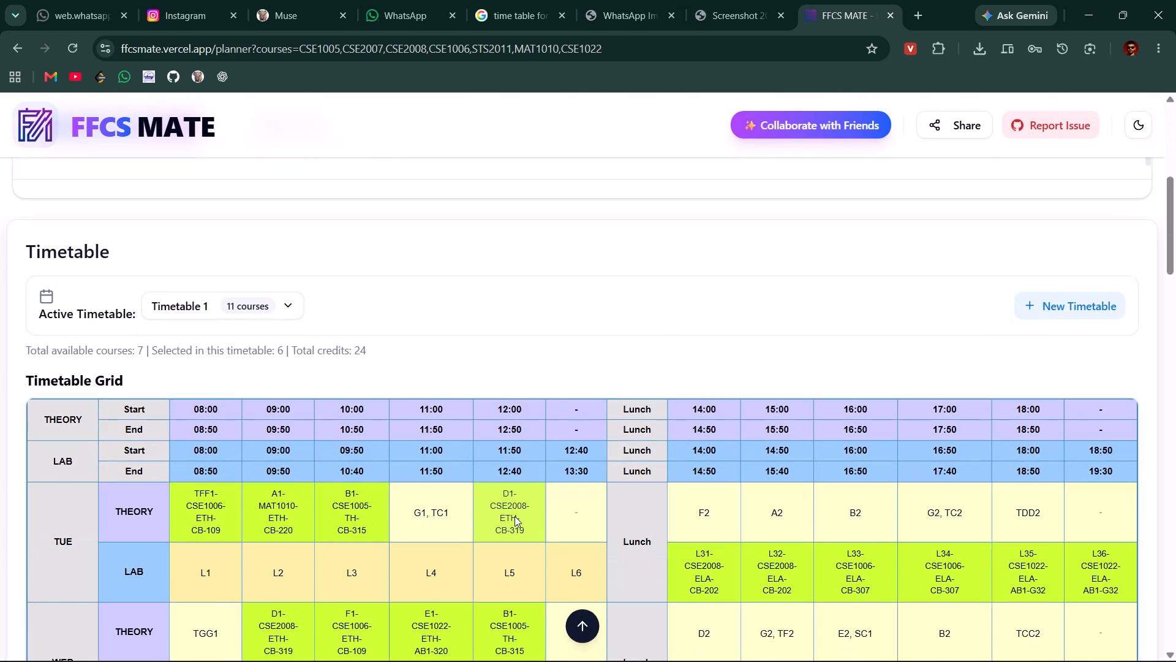
pyautogui.scroll(15, 522, 541)
pyautogui.scroll(6, 511, 535)
pyautogui.scroll(-6, 511, 536)
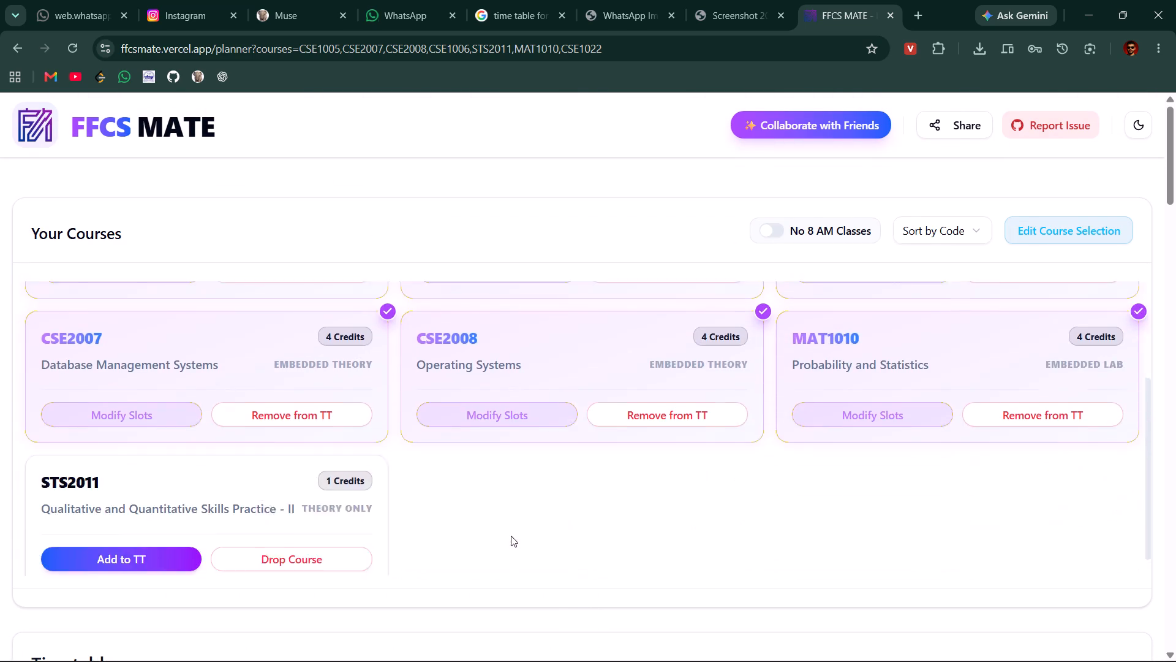
pyautogui.scroll(-14, 511, 536)
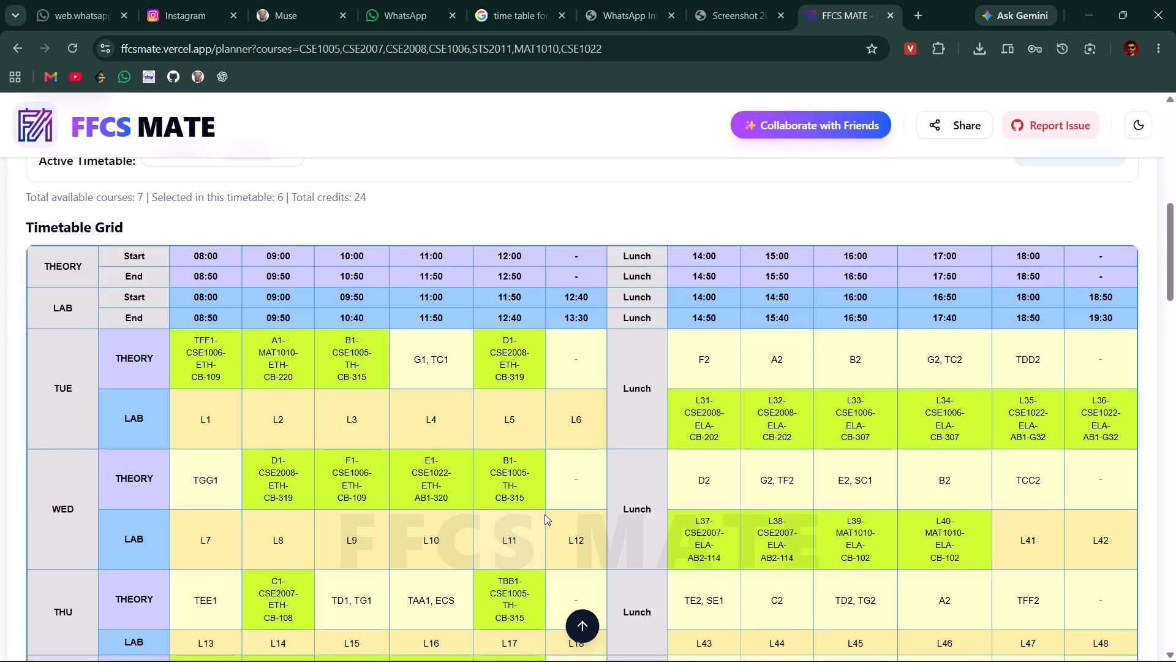
pyautogui.scroll(6, 545, 514)
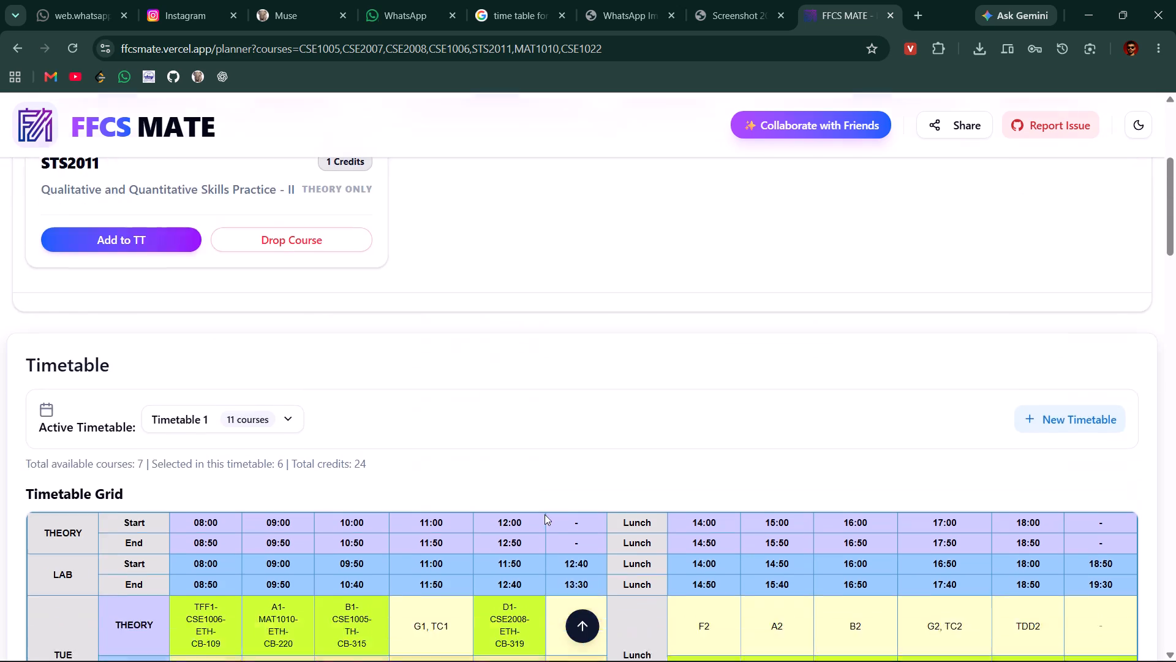
pyautogui.scroll(6, 539, 502)
pyautogui.scroll(-8, 572, 473)
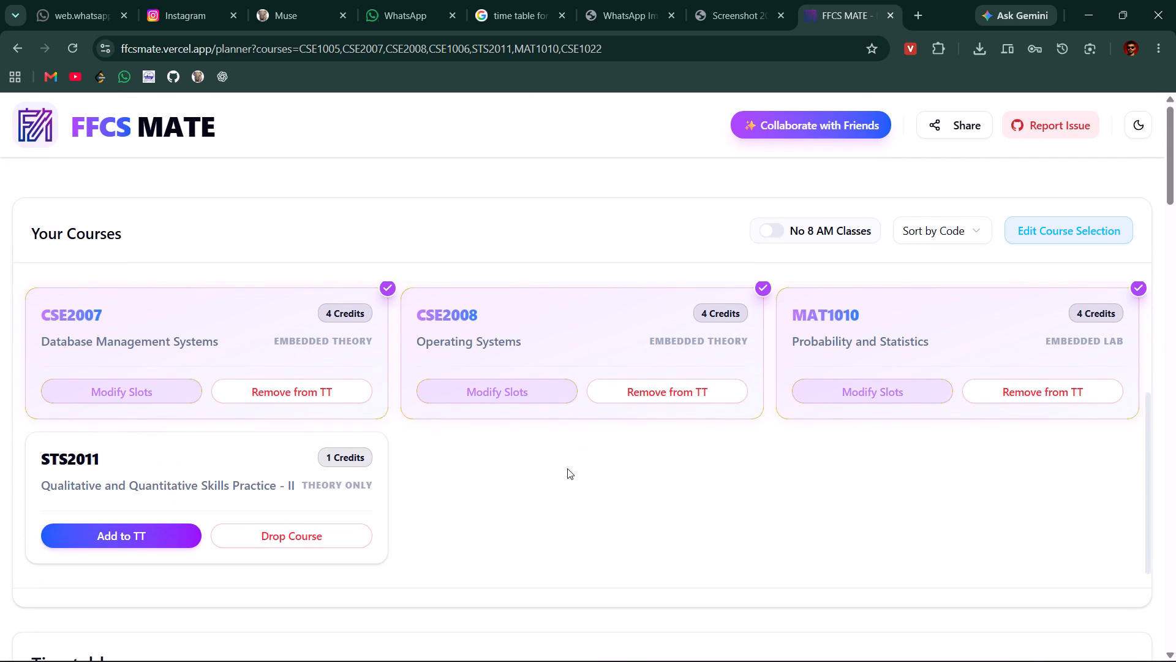
pyautogui.scroll(-17, 567, 468)
pyautogui.scroll(9, 545, 479)
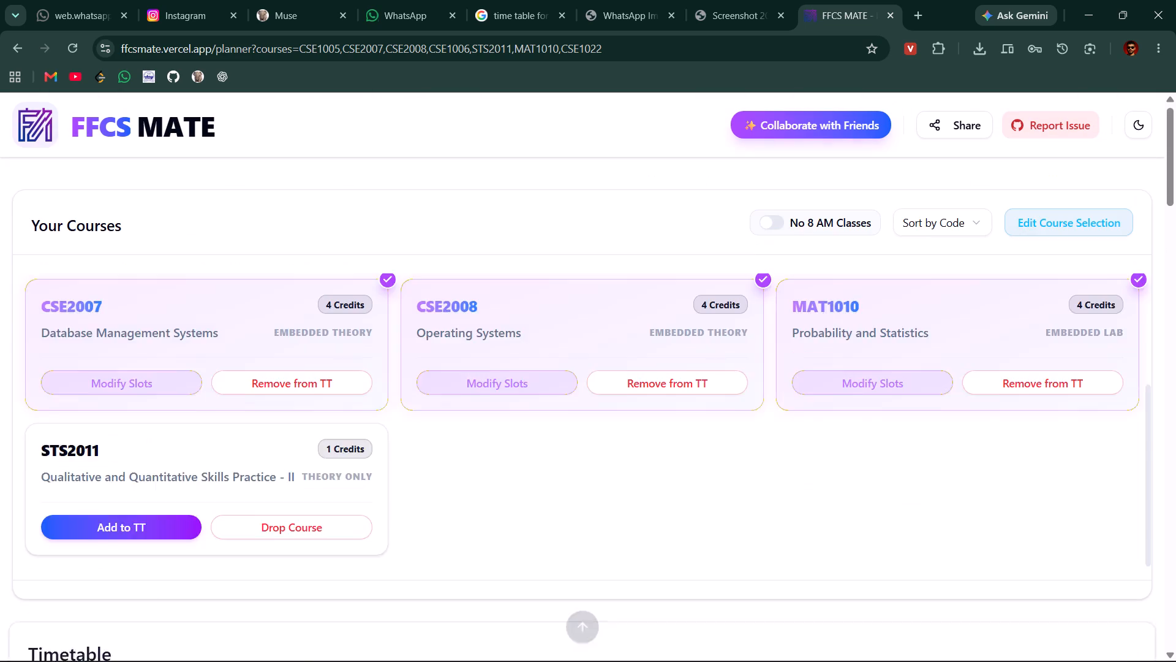
pyautogui.scroll(7, 453, 301)
# Examine the B2+TB2, E2+TE2, F1+TFF1 and F2+TF2 theory slots and their faculty for CSE1022 Introduction to Programming.
pyautogui.click(878, 424)
pyautogui.scroll(-20, 582, 389)
pyautogui.scroll(-16, 582, 389)
pyautogui.scroll(-7, 568, 406)
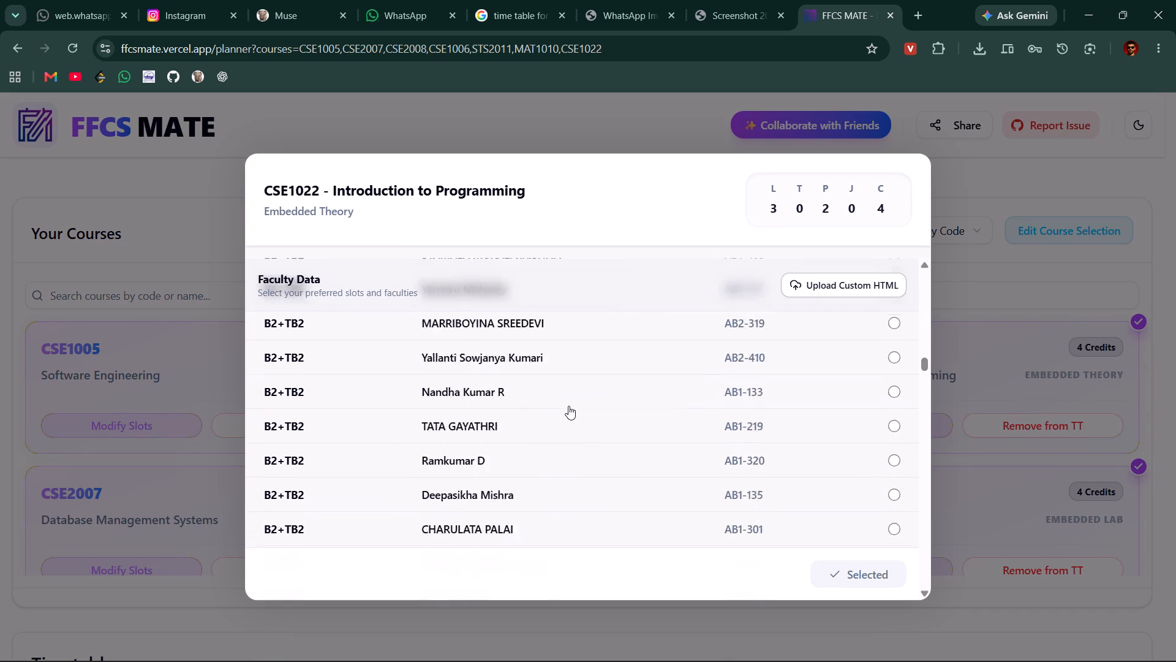
pyautogui.scroll(-17, 568, 406)
pyautogui.scroll(9, 556, 421)
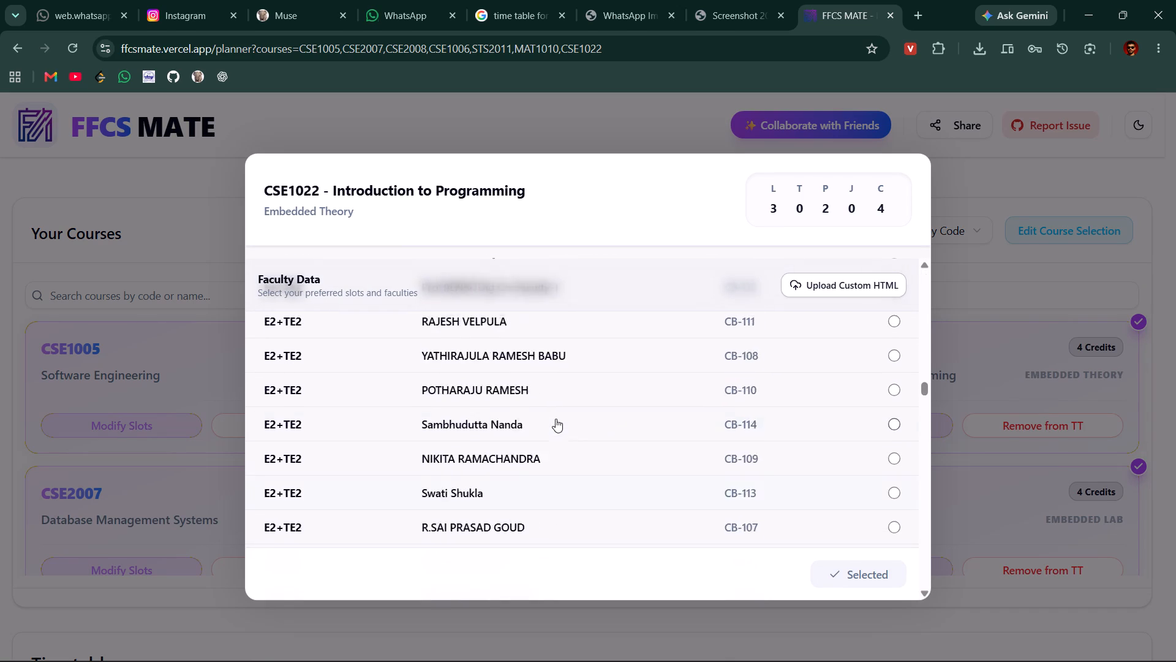
pyautogui.scroll(13, 554, 417)
pyautogui.scroll(1, 682, 401)
pyautogui.scroll(-2, 682, 401)
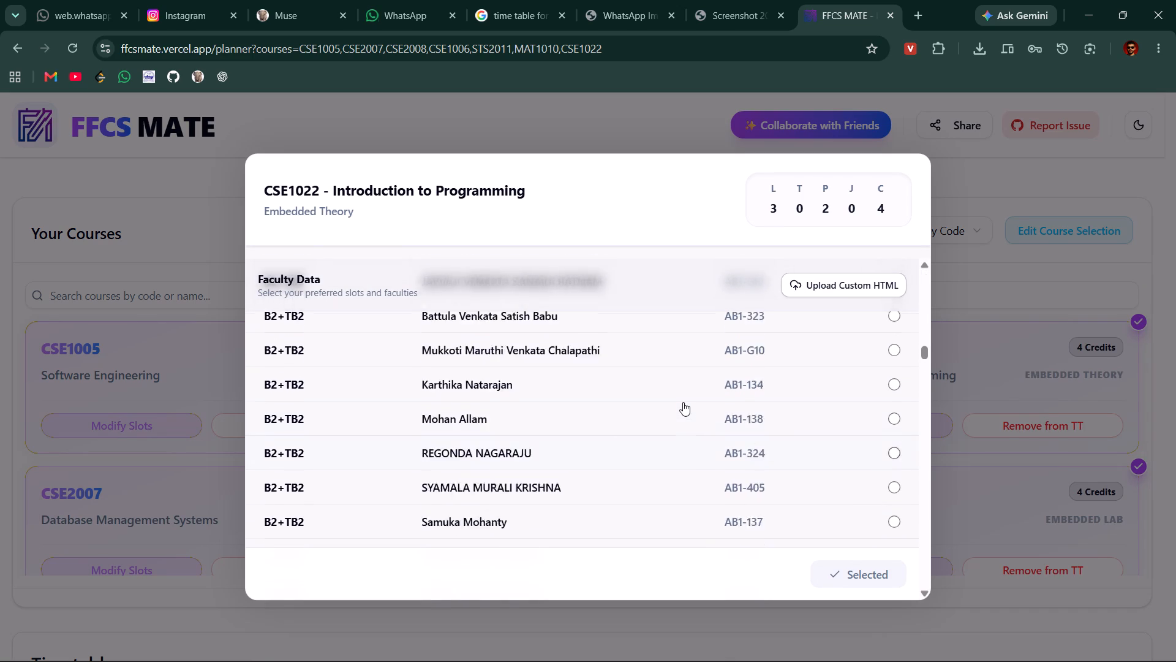
pyautogui.scroll(-10, 683, 402)
pyautogui.scroll(-18, 684, 403)
pyautogui.scroll(-6, 684, 403)
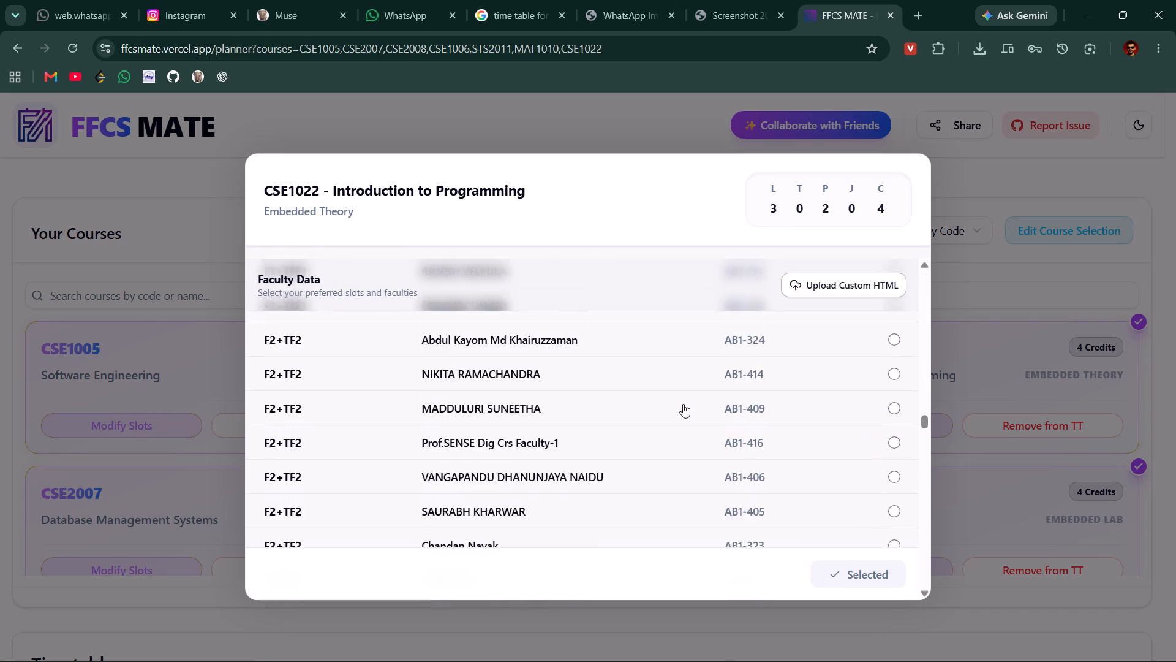
pyautogui.scroll(-12, 681, 403)
pyautogui.scroll(18, 686, 419)
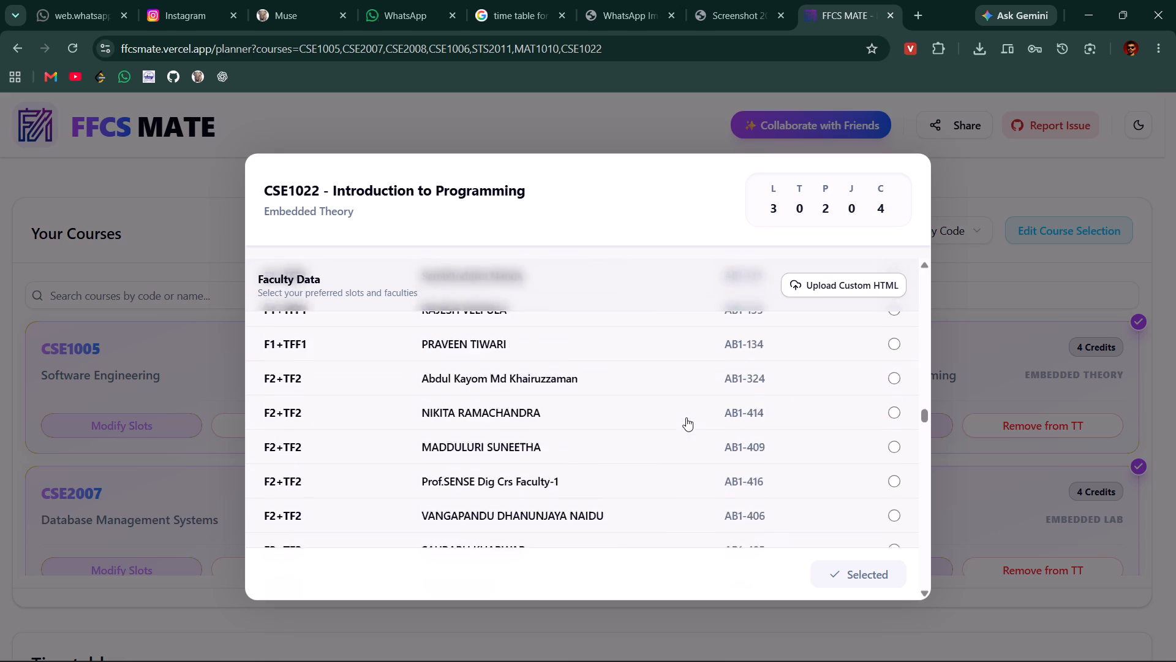
pyautogui.scroll(-6, 686, 418)
pyautogui.click(976, 268)
# Look through the slot and faculty options of CSE1005 Software Engineering and CSE1006 Foundations for Data Analytics.
pyautogui.scroll(-3, 863, 365)
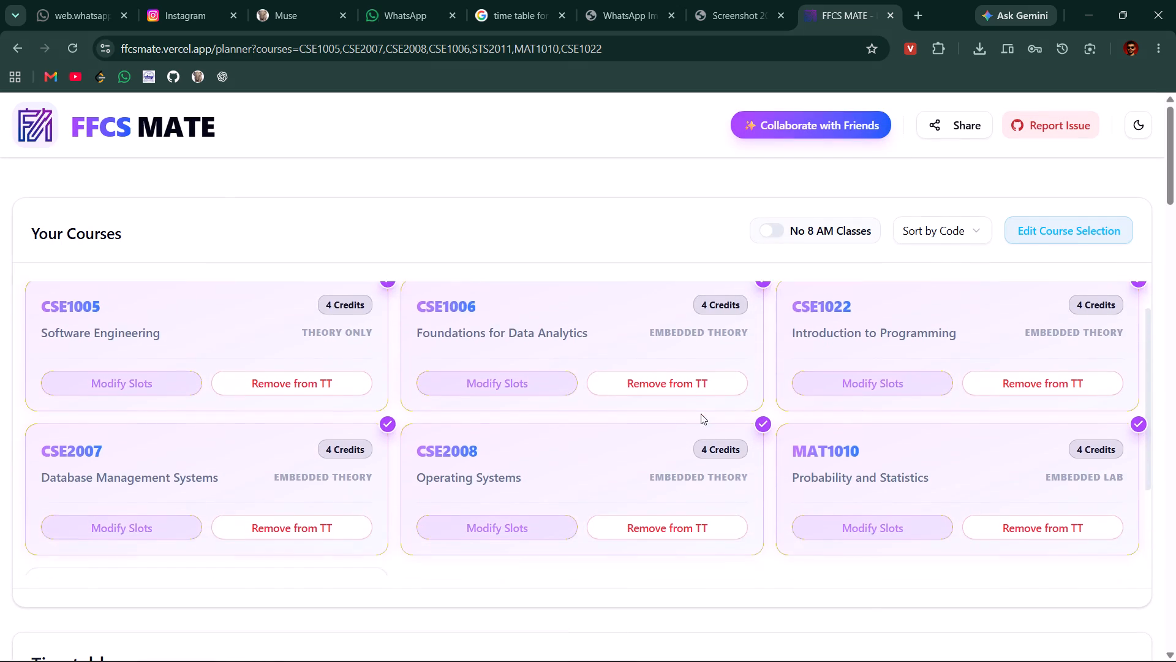
pyautogui.scroll(-4, 701, 414)
pyautogui.scroll(5, 448, 444)
pyautogui.click(157, 428)
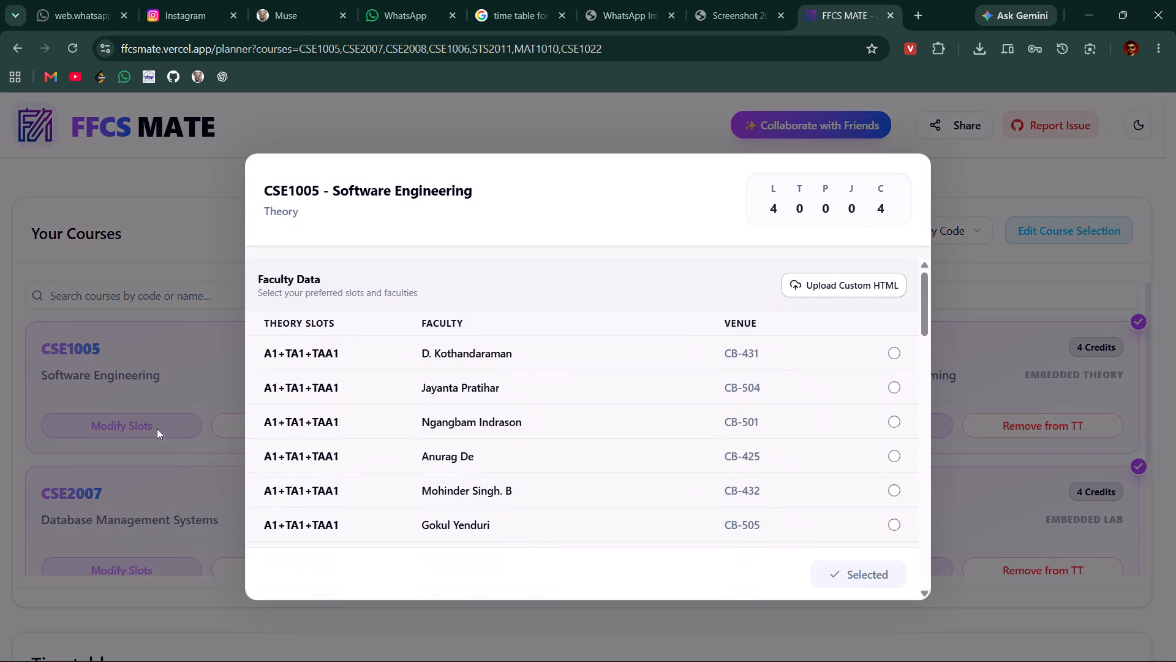
pyautogui.scroll(-20, 362, 401)
pyautogui.scroll(-20, 362, 401)
pyautogui.scroll(-4, 362, 401)
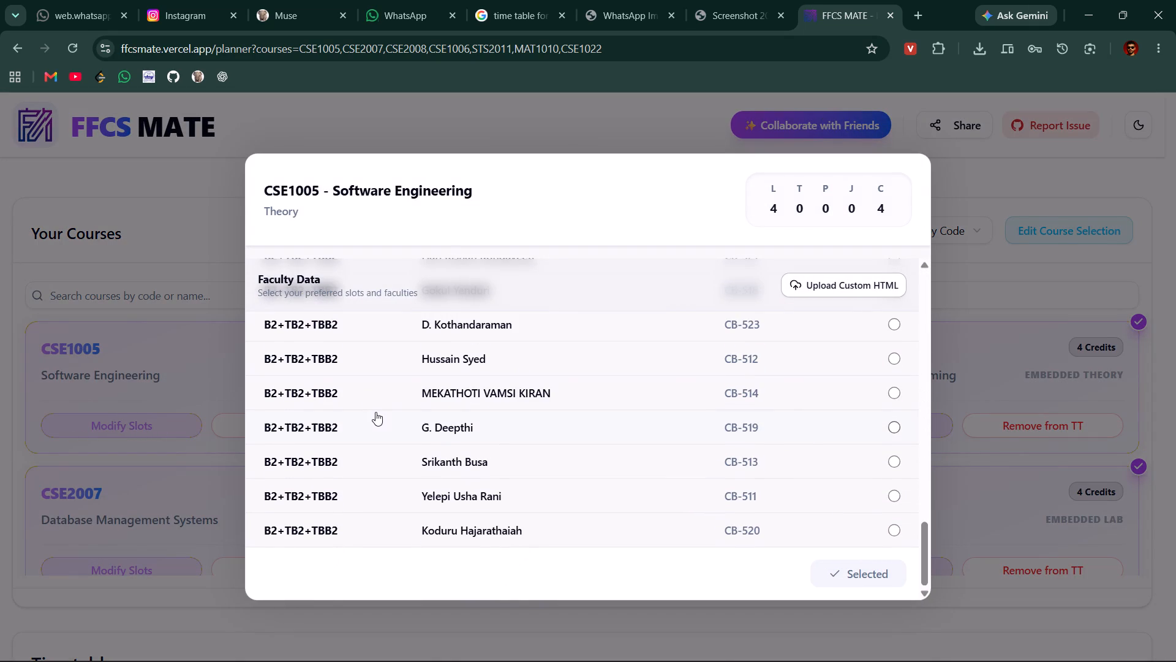
pyautogui.scroll(-4, 375, 412)
pyautogui.click(97, 284)
pyautogui.click(529, 422)
pyautogui.scroll(-7, 518, 396)
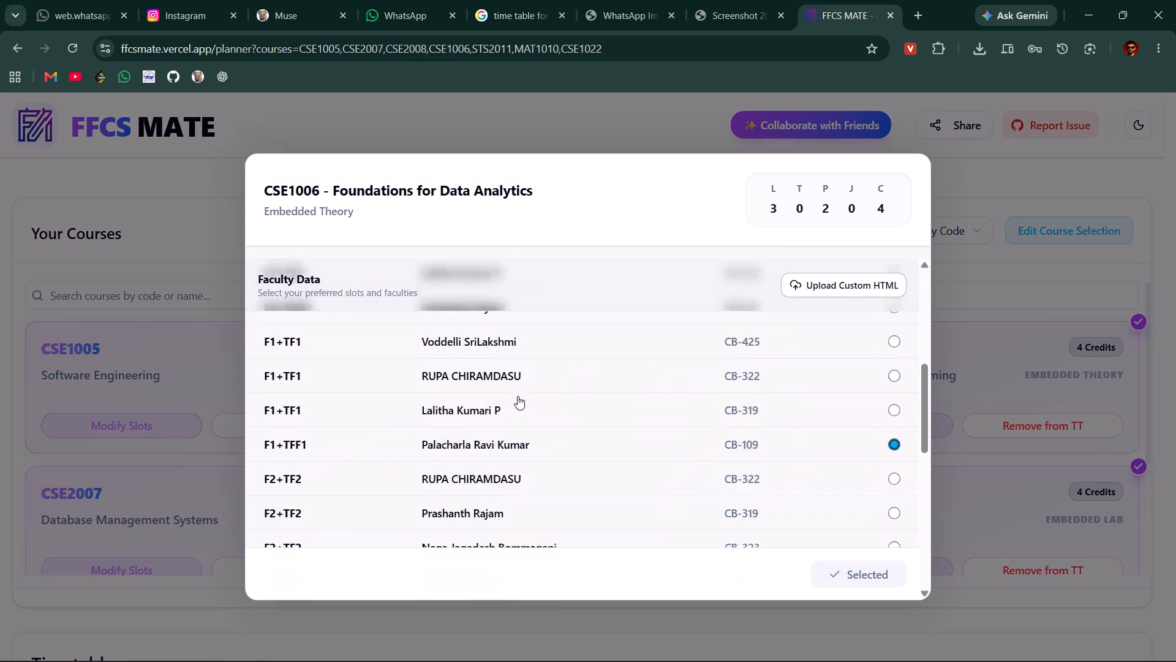
pyautogui.scroll(-10, 518, 396)
pyautogui.click(105, 220)
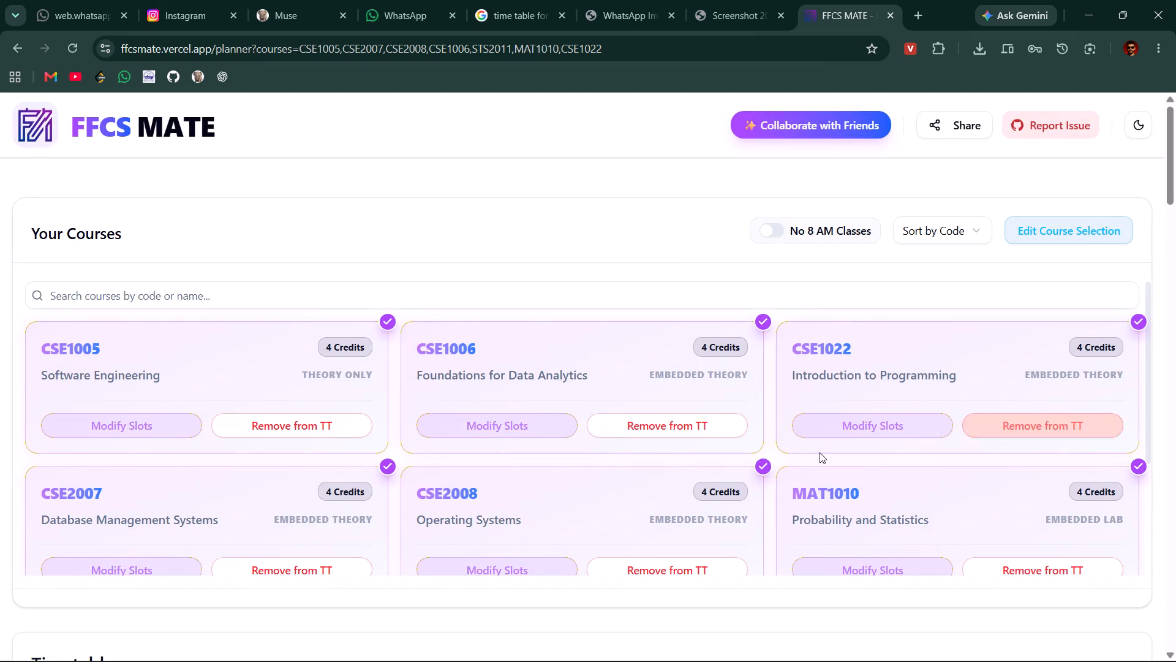
# Examine the theory and lab slot options with their faculty for CSE2007 Database Management Systems.
pyautogui.scroll(-3, 735, 465)
pyautogui.click(124, 428)
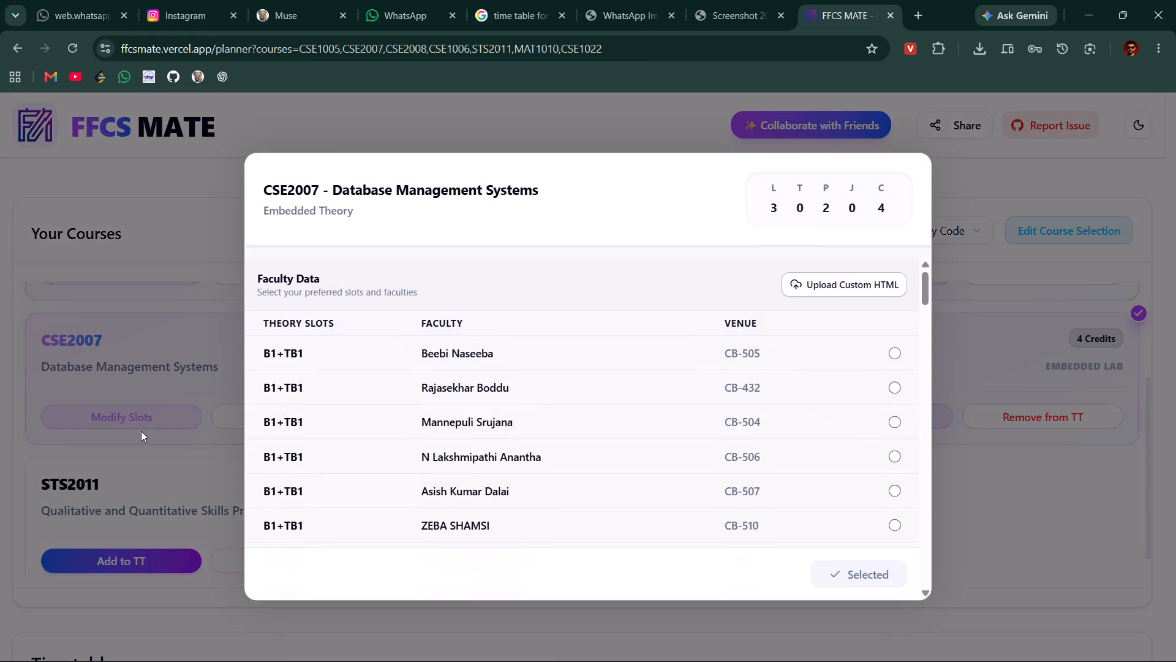
pyautogui.scroll(-9, 259, 422)
pyautogui.scroll(1, 266, 426)
pyautogui.scroll(-20, 266, 426)
pyautogui.scroll(-10, 266, 426)
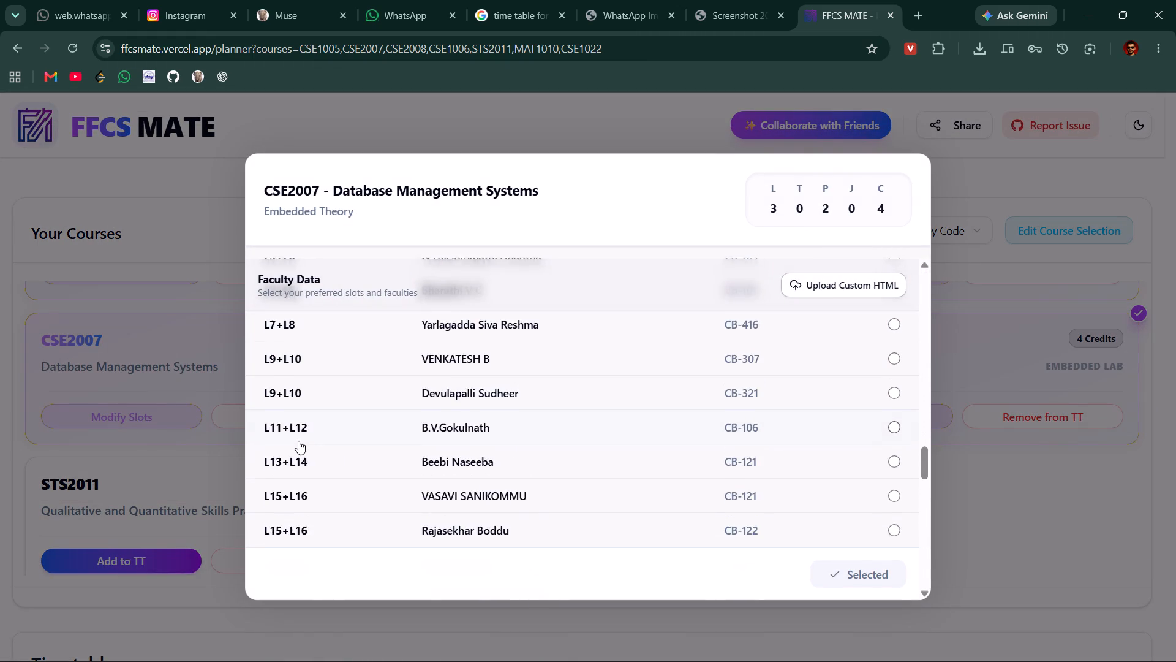
pyautogui.scroll(-20, 298, 441)
pyautogui.scroll(-7, 298, 441)
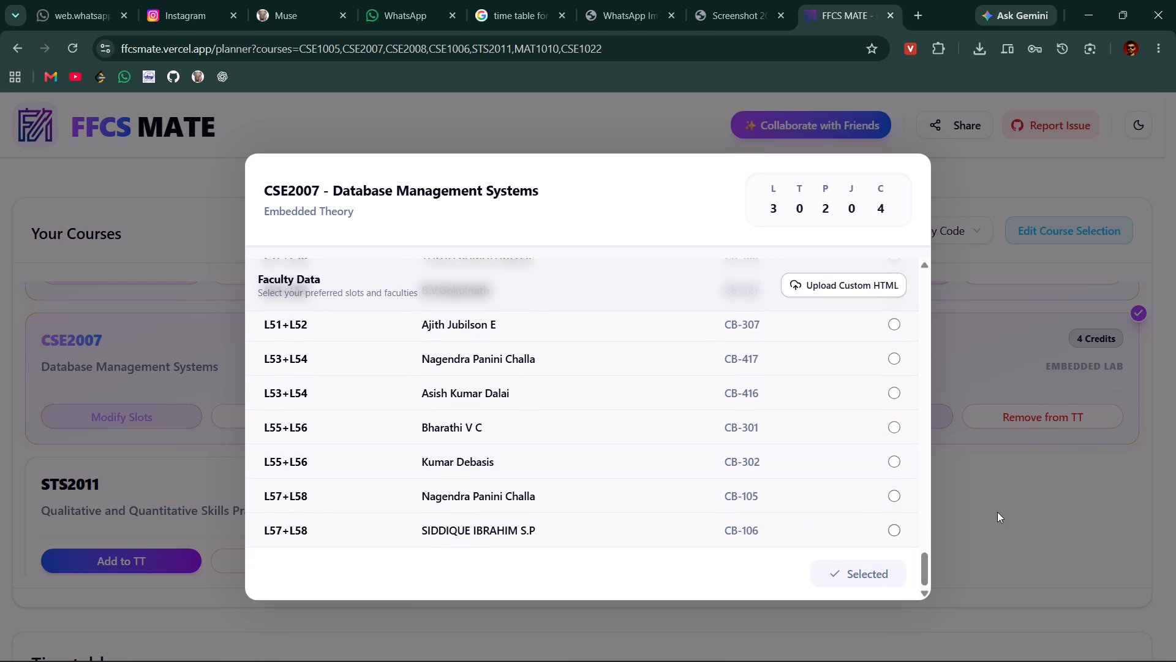
pyautogui.click(997, 512)
# Examine the theory and lab slot options with their faculty for CSE2008 Operating Systems.
pyautogui.click(520, 418)
pyautogui.scroll(-12, 527, 422)
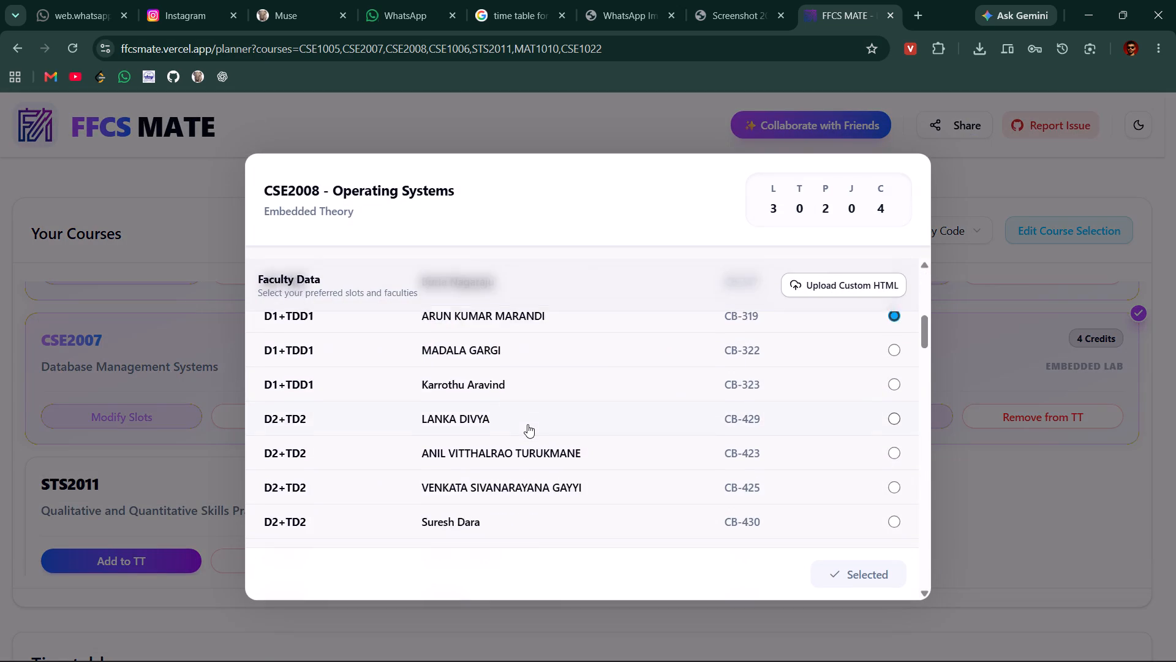
pyautogui.scroll(-10, 527, 424)
pyautogui.scroll(-11, 528, 424)
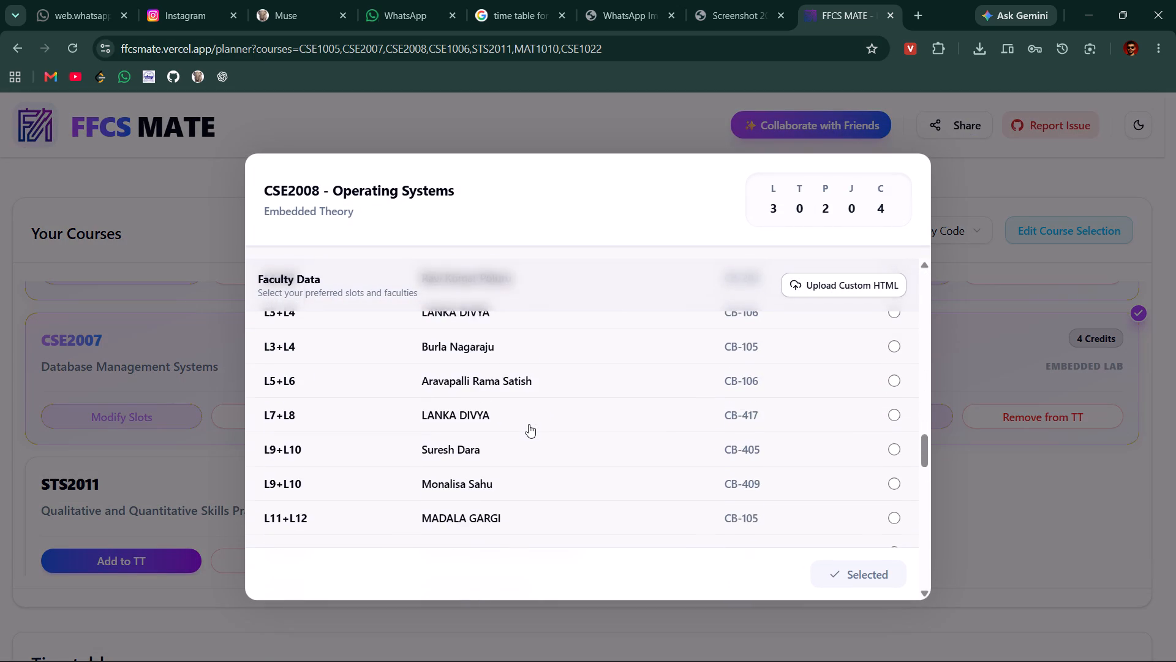
pyautogui.scroll(-12, 529, 424)
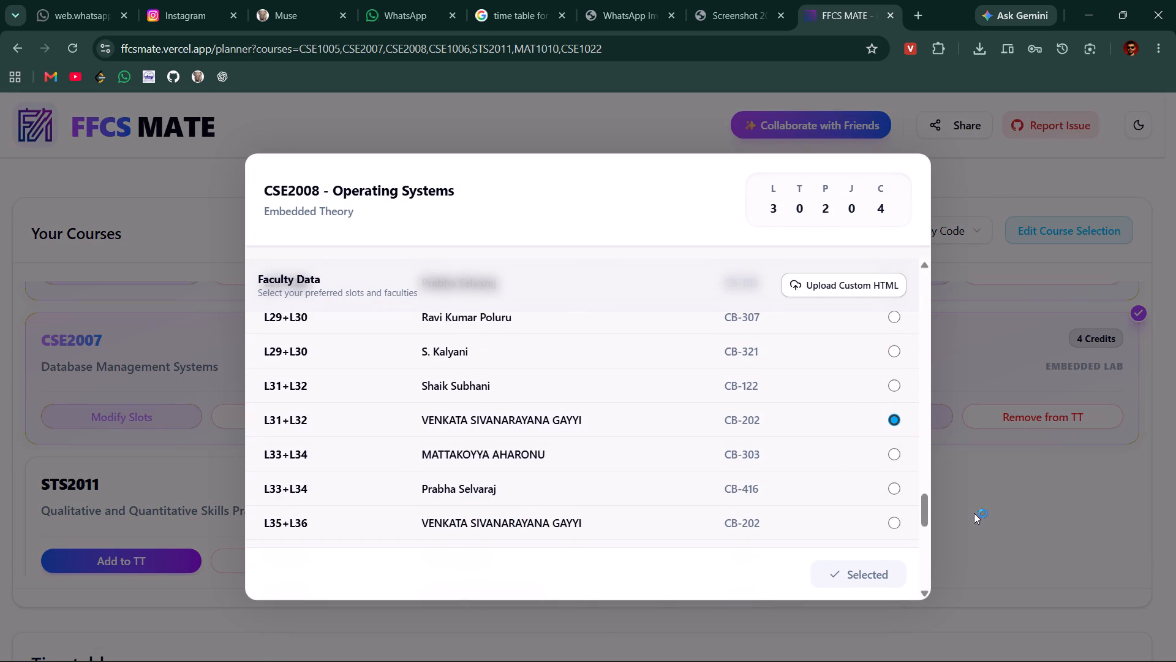
pyautogui.click(987, 512)
# Examine the theory slot options and faculty for STS2011 Qualitative and Quantitative Skills Practice - II, from A1+TA1 to F2+TFF2.
pyautogui.click(88, 562)
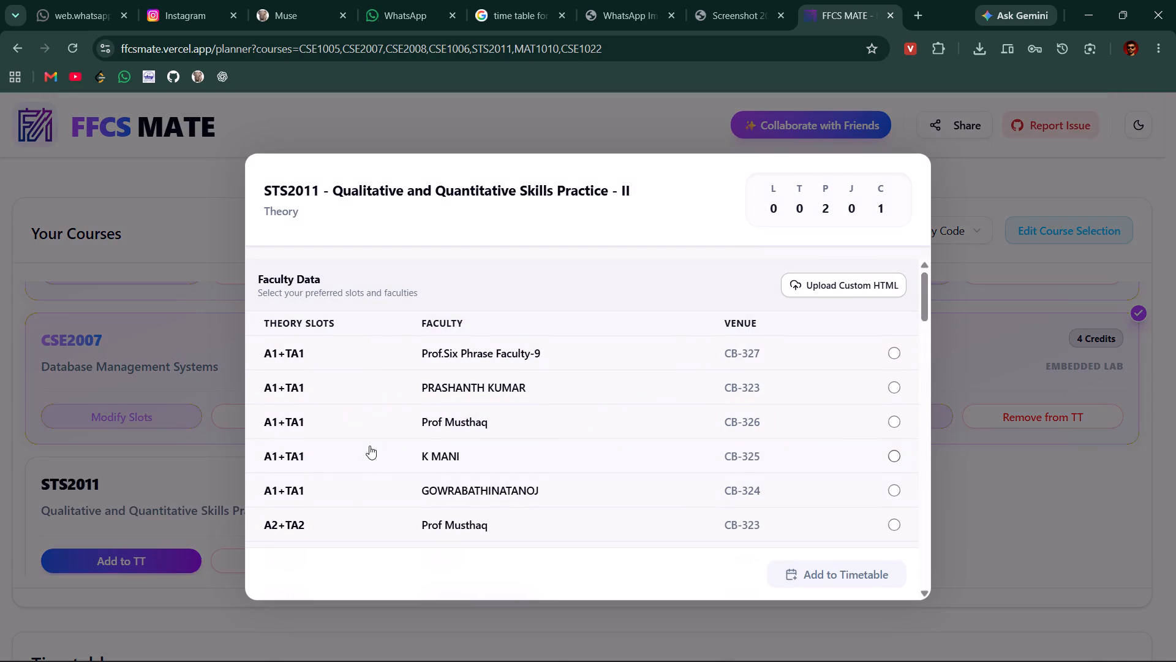
pyautogui.scroll(-6, 369, 446)
pyautogui.scroll(1, 372, 442)
pyautogui.scroll(-7, 372, 442)
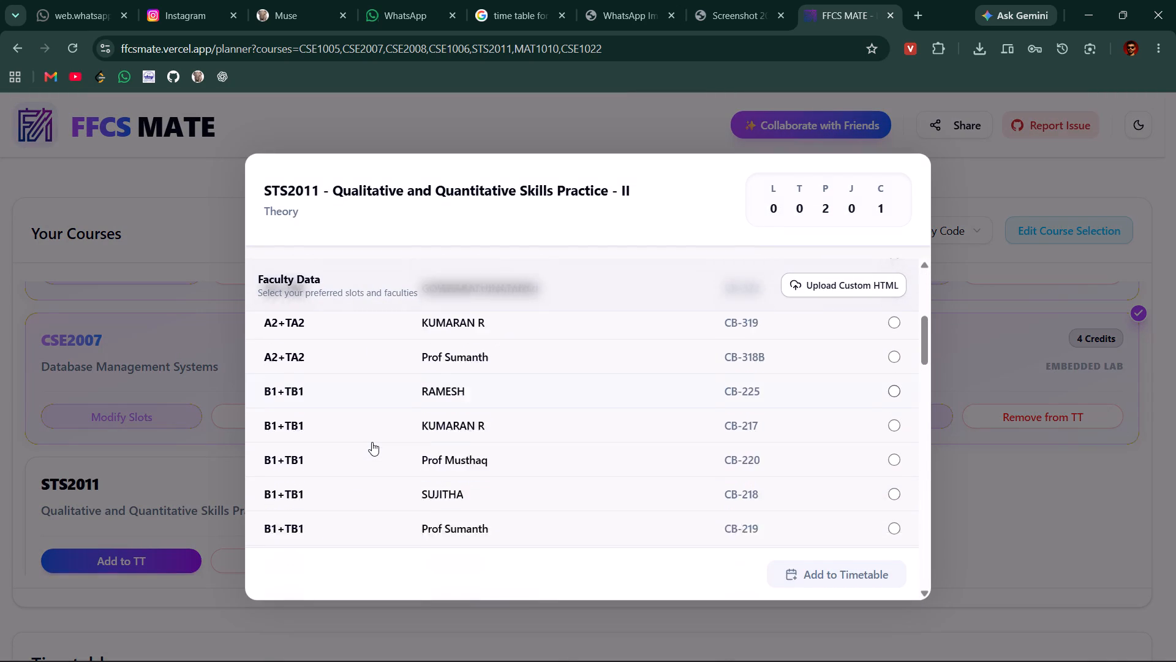
pyautogui.scroll(-16, 372, 442)
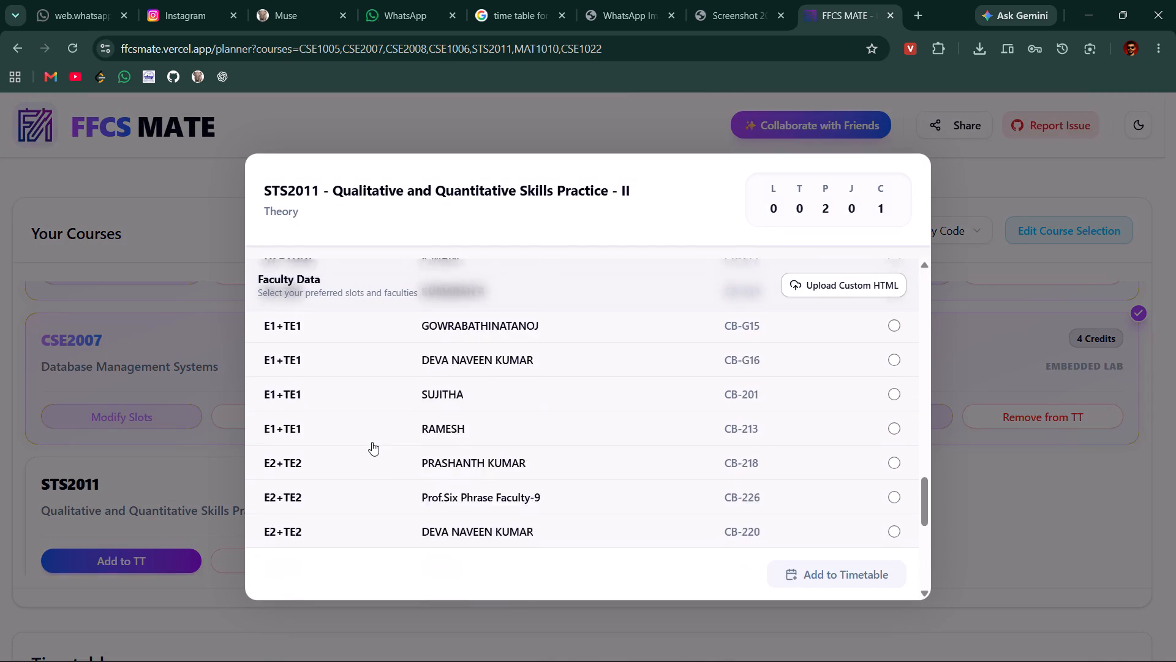
pyautogui.scroll(-16, 372, 442)
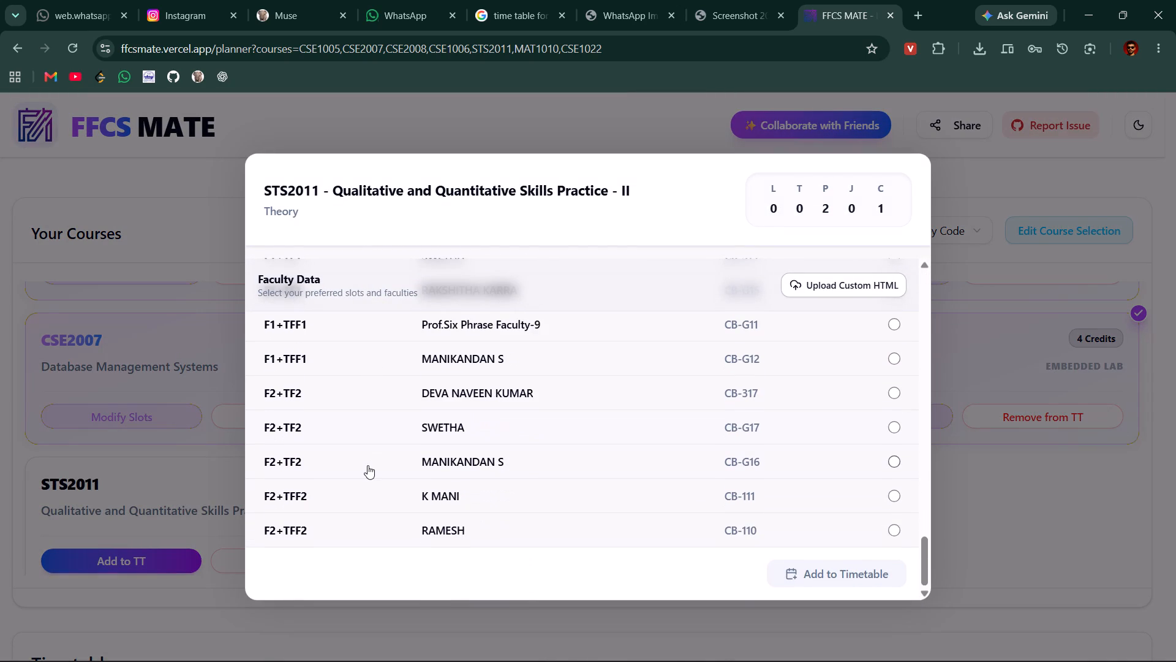
pyautogui.scroll(-5, 367, 466)
pyautogui.scroll(13, 367, 466)
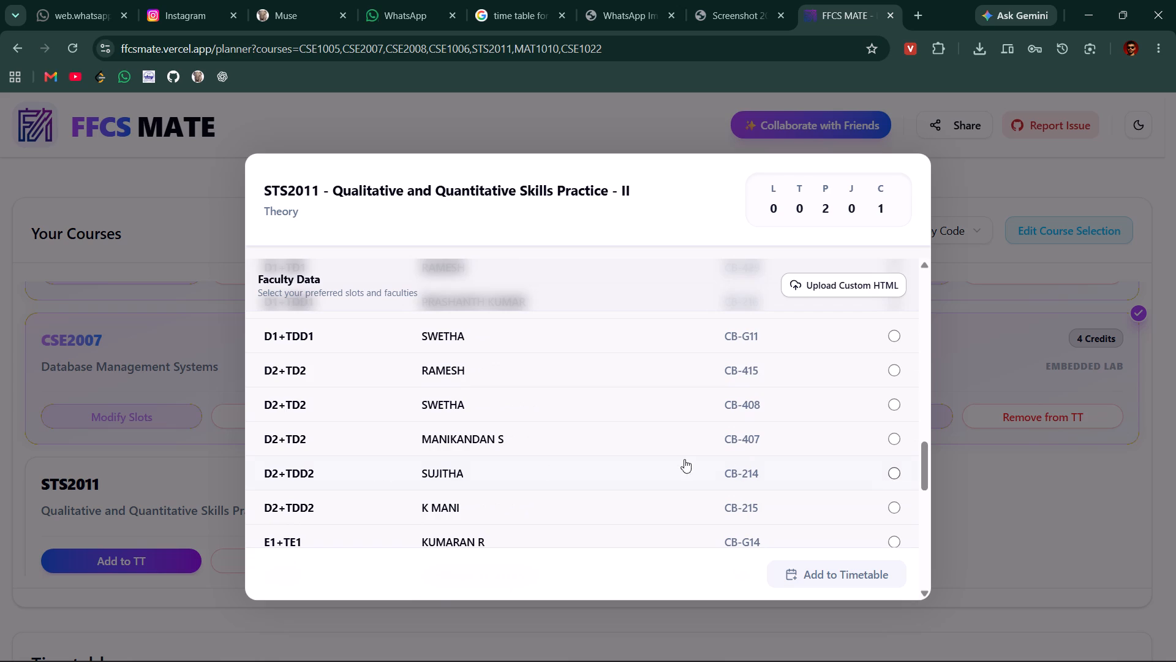
pyautogui.click(982, 511)
# Review the timetable grid and the Selected Courses list for free and occupied slots.
pyautogui.scroll(-11, 649, 588)
pyautogui.scroll(-3, 473, 583)
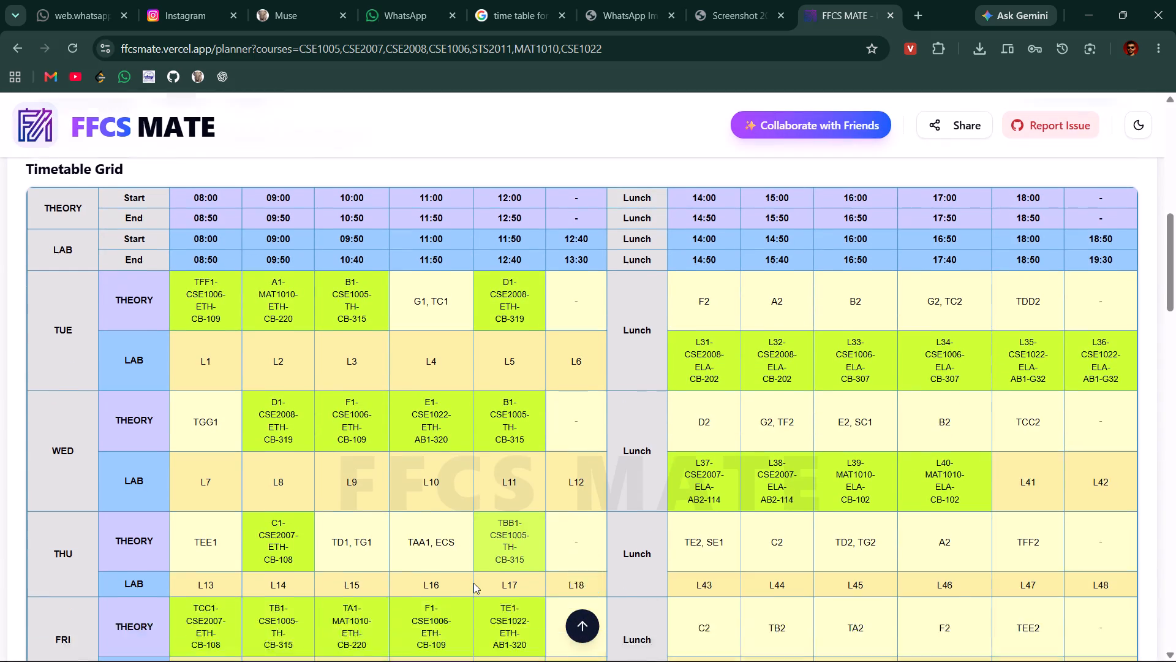
pyautogui.scroll(-6, 475, 577)
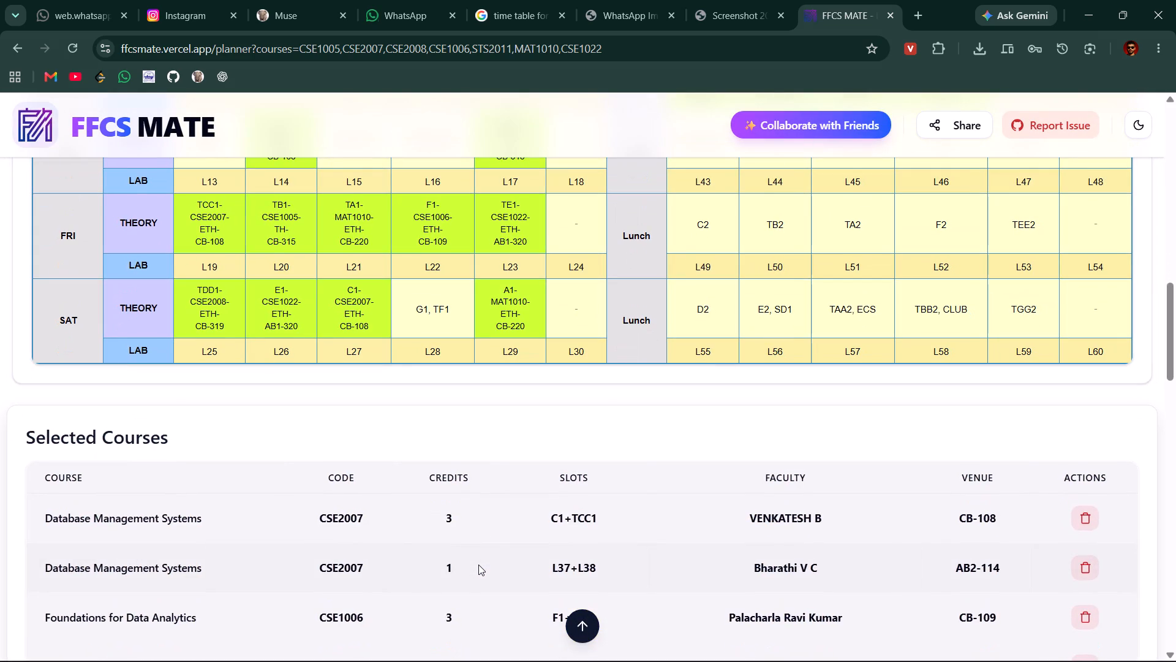
pyautogui.scroll(4, 480, 563)
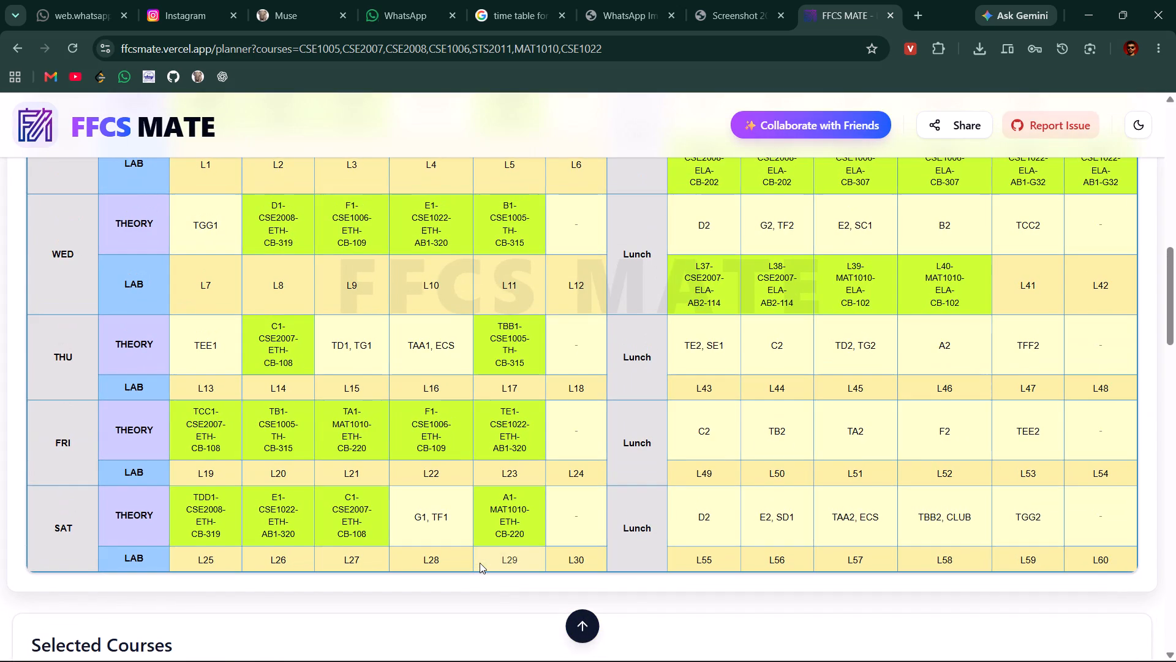
pyautogui.scroll(14, 480, 562)
# Recheck the theory slot options and faculty for STS2011 Qualitative and Quantitative Skills Practice - II through F2+TFF2.
pyautogui.click(127, 457)
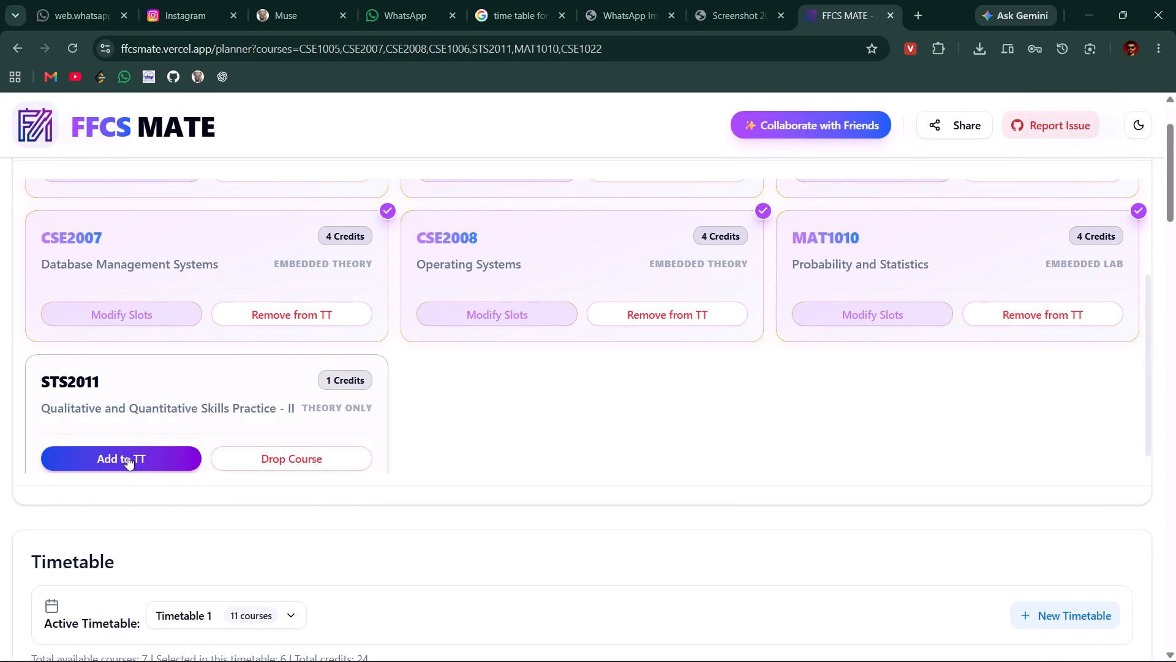
pyautogui.scroll(-19, 407, 443)
pyautogui.scroll(-3, 380, 408)
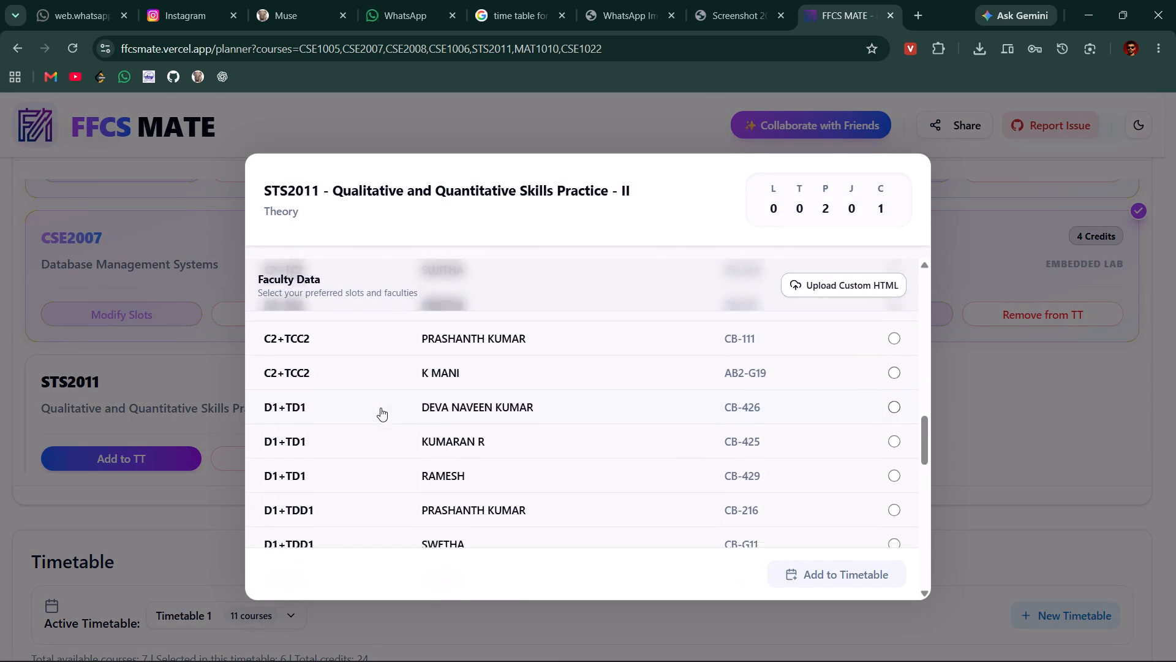
pyautogui.scroll(-10, 380, 408)
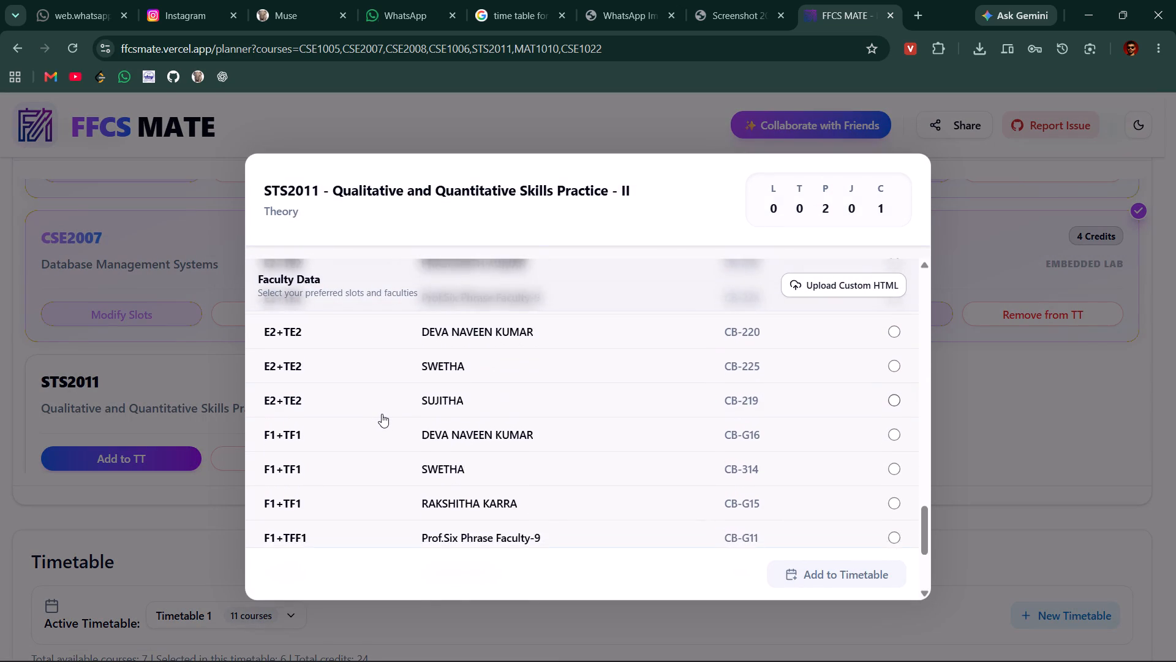
pyautogui.scroll(-17, 382, 414)
pyautogui.scroll(2, 380, 425)
pyautogui.scroll(-6, 380, 428)
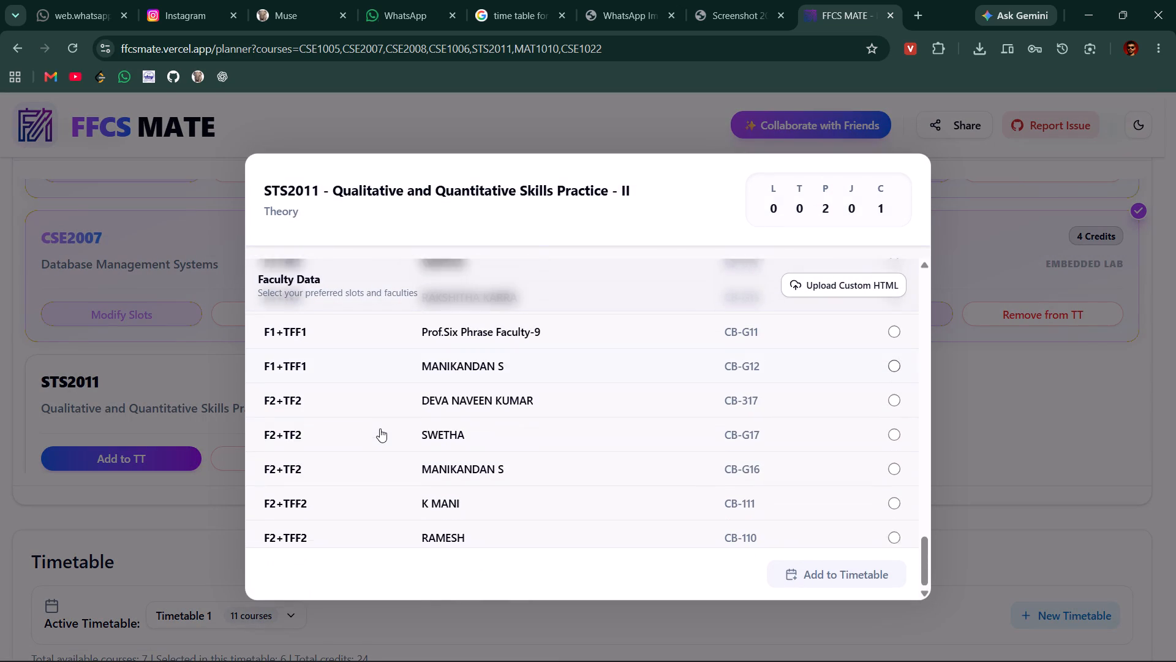
pyautogui.scroll(-7, 380, 428)
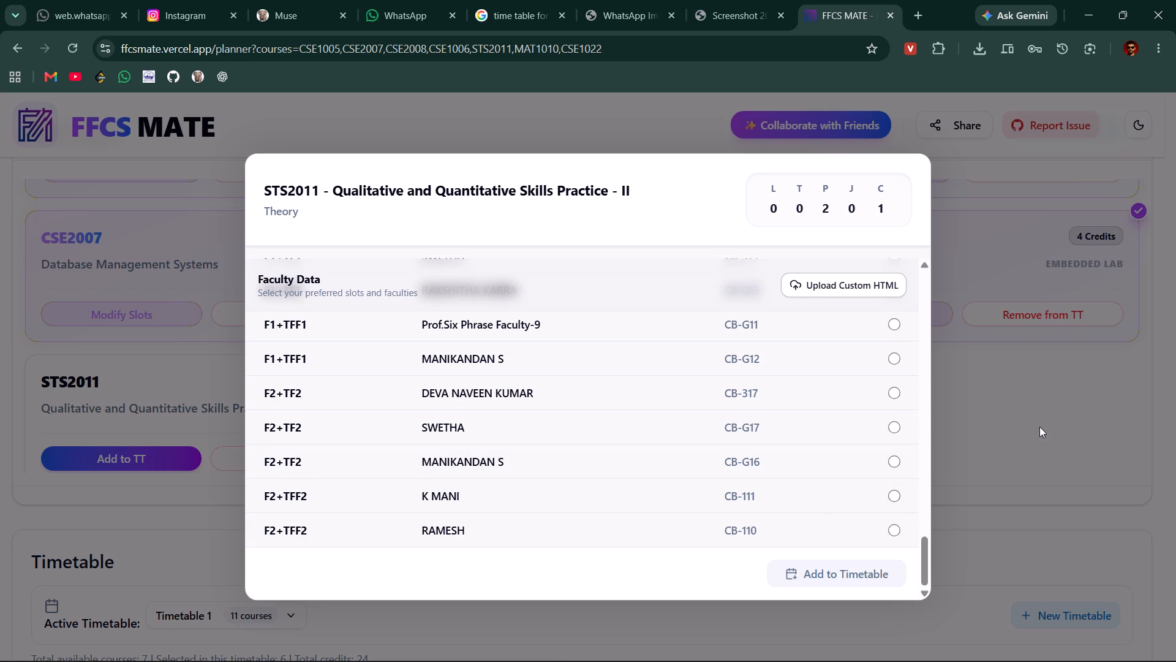
pyautogui.moveTo(1045, 430); pyautogui.dragTo(1045, 420)
# Look through the slot and faculty options of CSE2008 Operating Systems again.
pyautogui.click(519, 301)
pyautogui.click(523, 308)
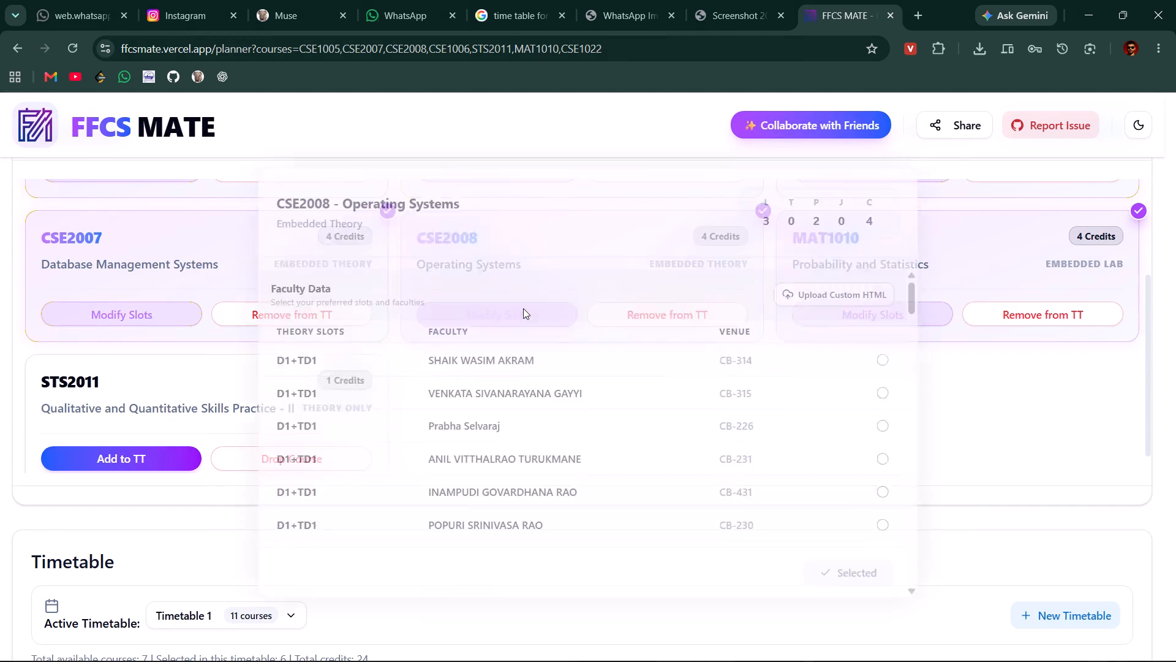
pyautogui.scroll(-19, 417, 334)
pyautogui.scroll(-9, 418, 335)
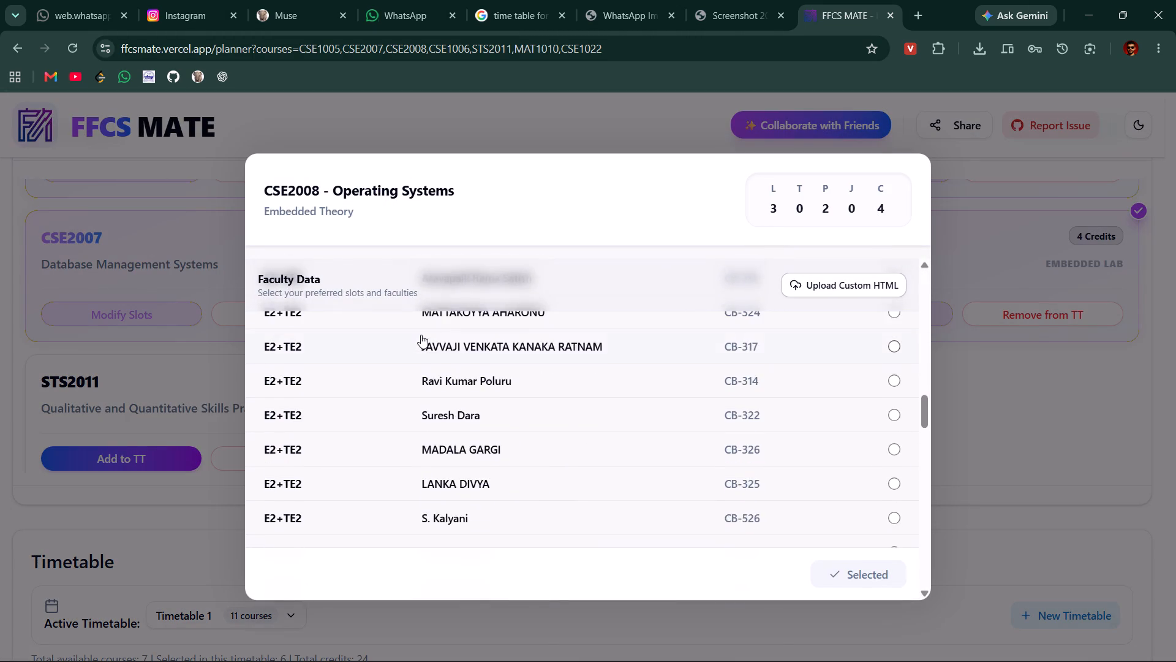
pyautogui.scroll(-7, 421, 335)
pyautogui.click(1042, 416)
# Look through the slot and faculty options of MAT1010 Probability and Statistics.
pyautogui.click(877, 301)
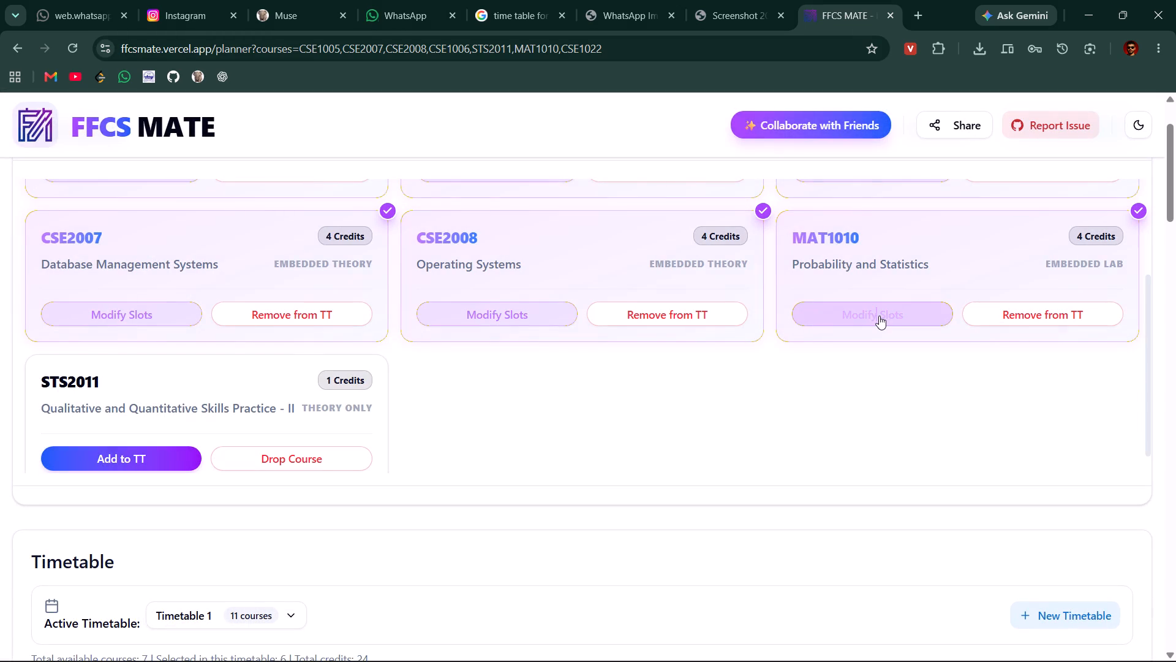
pyautogui.click(879, 316)
pyautogui.scroll(-20, 554, 351)
pyautogui.scroll(-11, 554, 351)
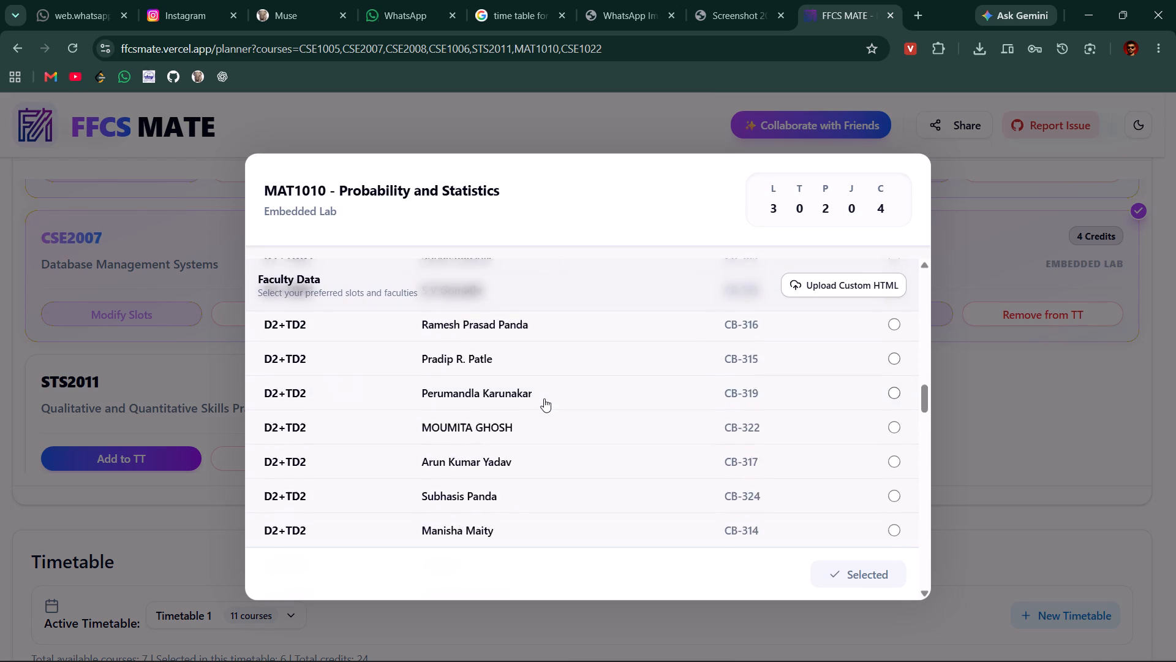
pyautogui.scroll(-15, 544, 398)
pyautogui.click(1175, 333)
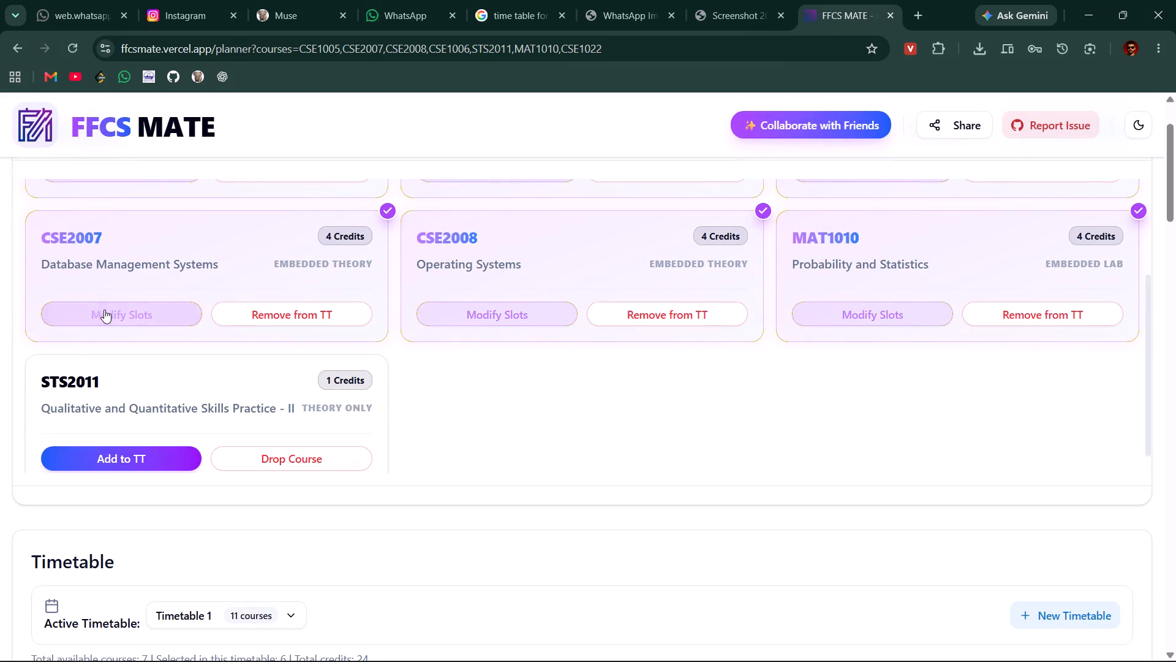
# Examine the C1 and C2 theory slot options and the lab slots with their faculty for CSE2007 Database Management Systems.
pyautogui.click(104, 310)
pyautogui.scroll(-13, 198, 325)
pyautogui.scroll(1, 307, 386)
pyautogui.scroll(-20, 307, 386)
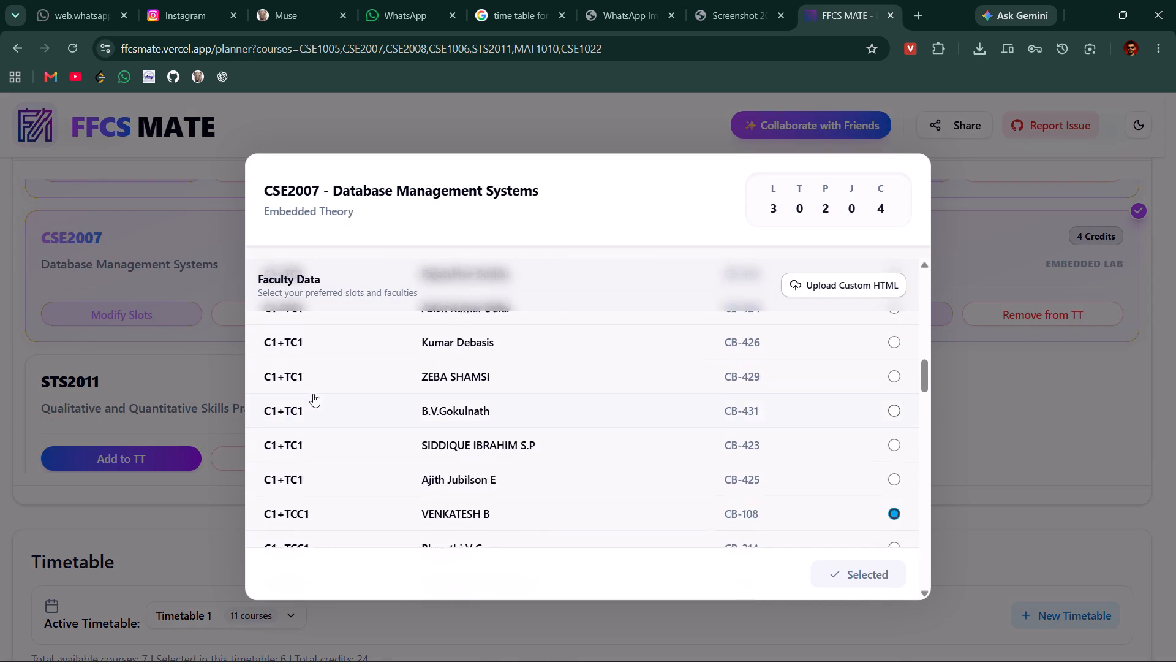
pyautogui.scroll(-10, 313, 392)
pyautogui.scroll(7, 317, 397)
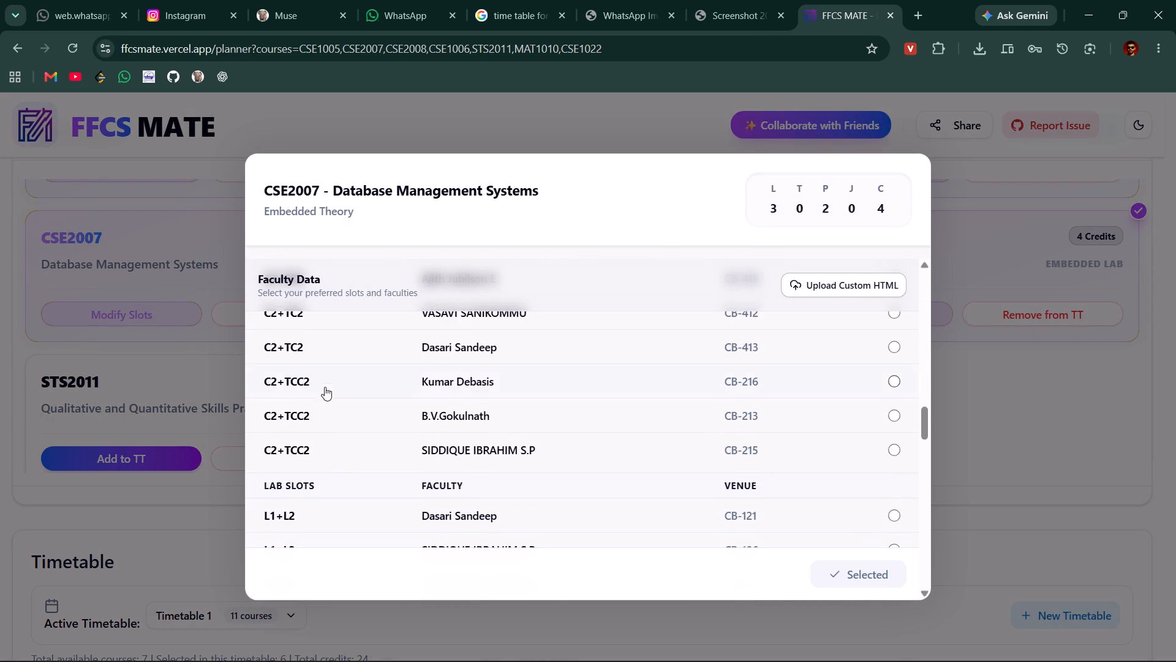
pyautogui.click(1103, 468)
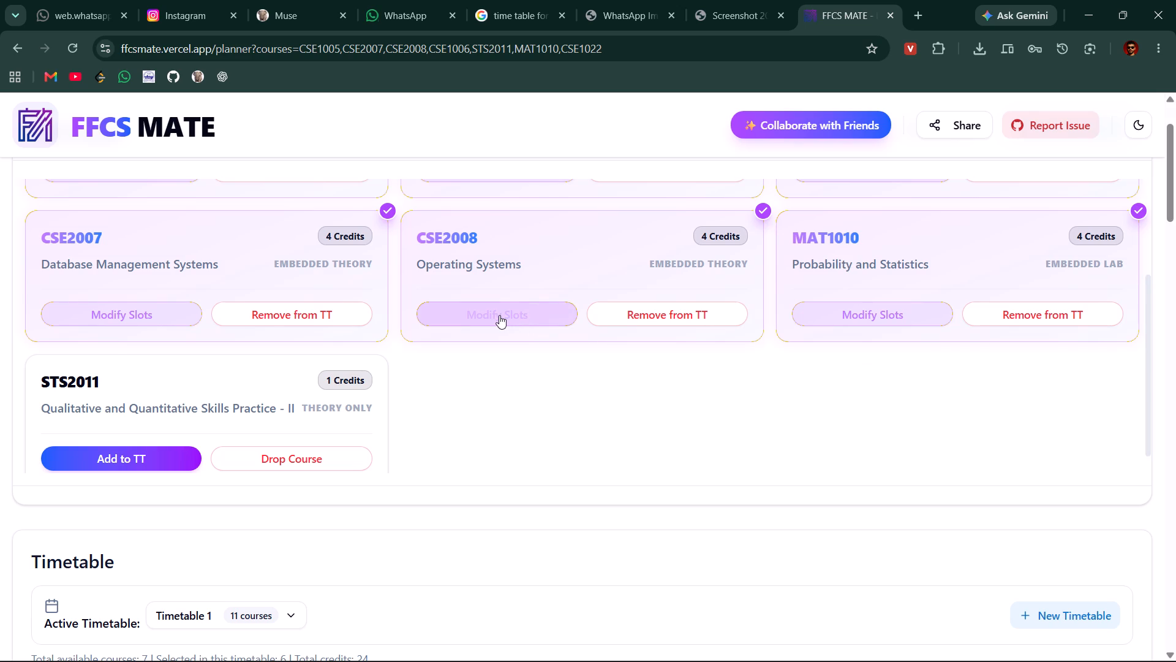
# Review the timetable grid again for free slots.
pyautogui.scroll(-18, 516, 388)
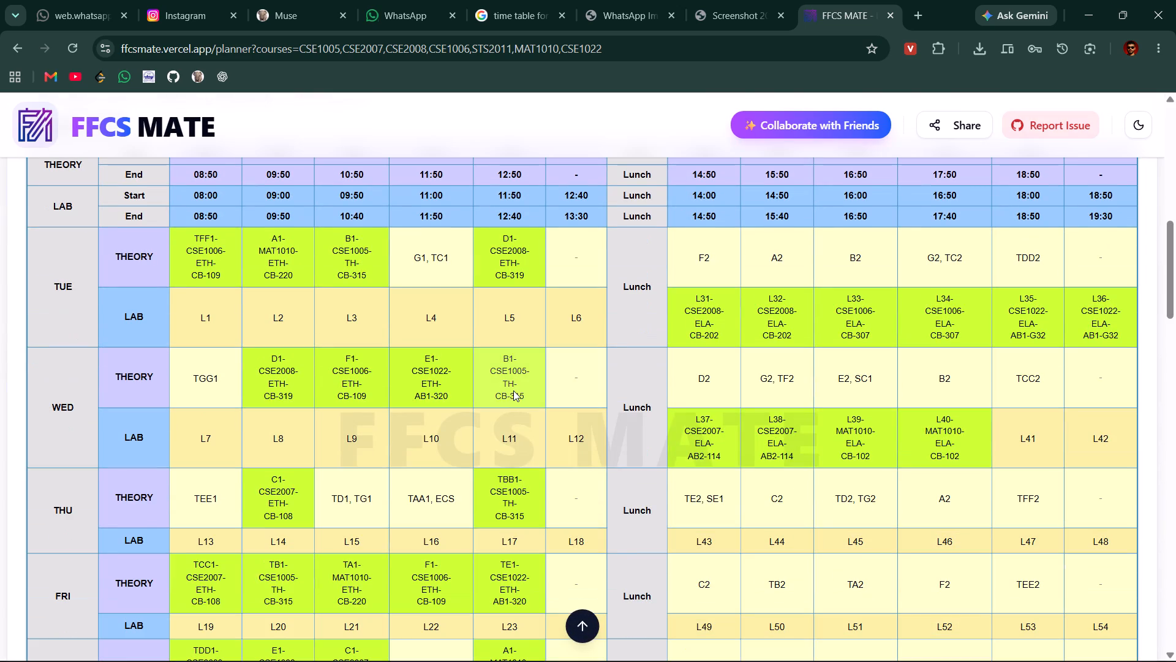
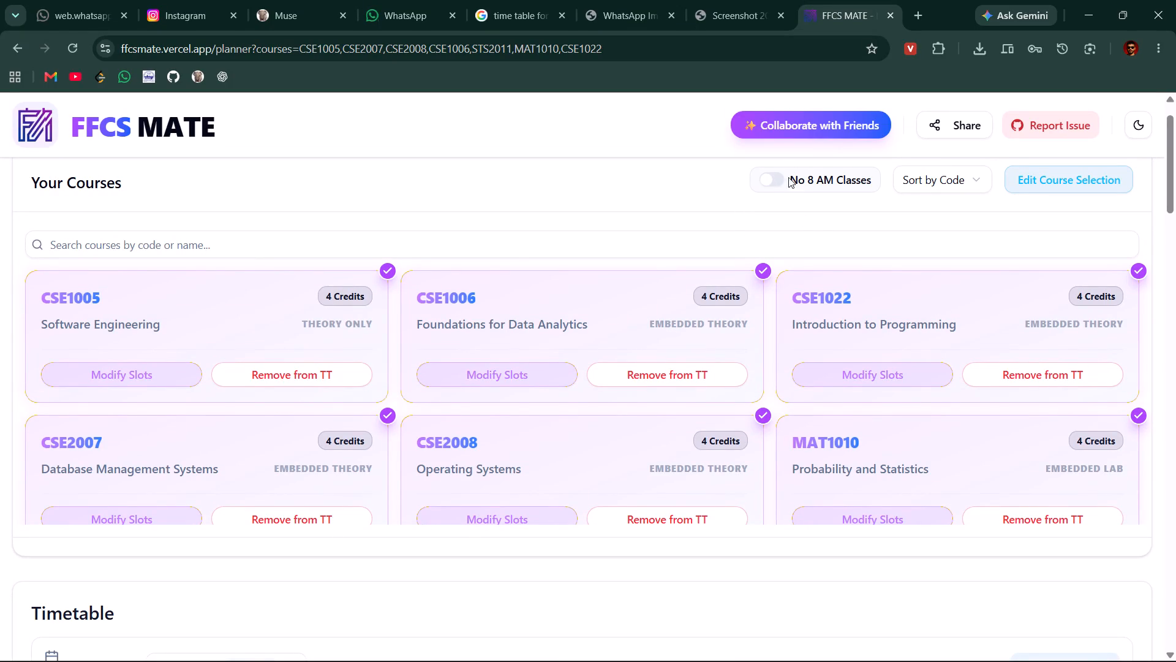
# Switch the No 8 AM Classes filter on and back off, dropping the courses with 8 AM slots from the timetable.
pyautogui.scroll(-6, 777, 186)
pyautogui.scroll(6, 777, 187)
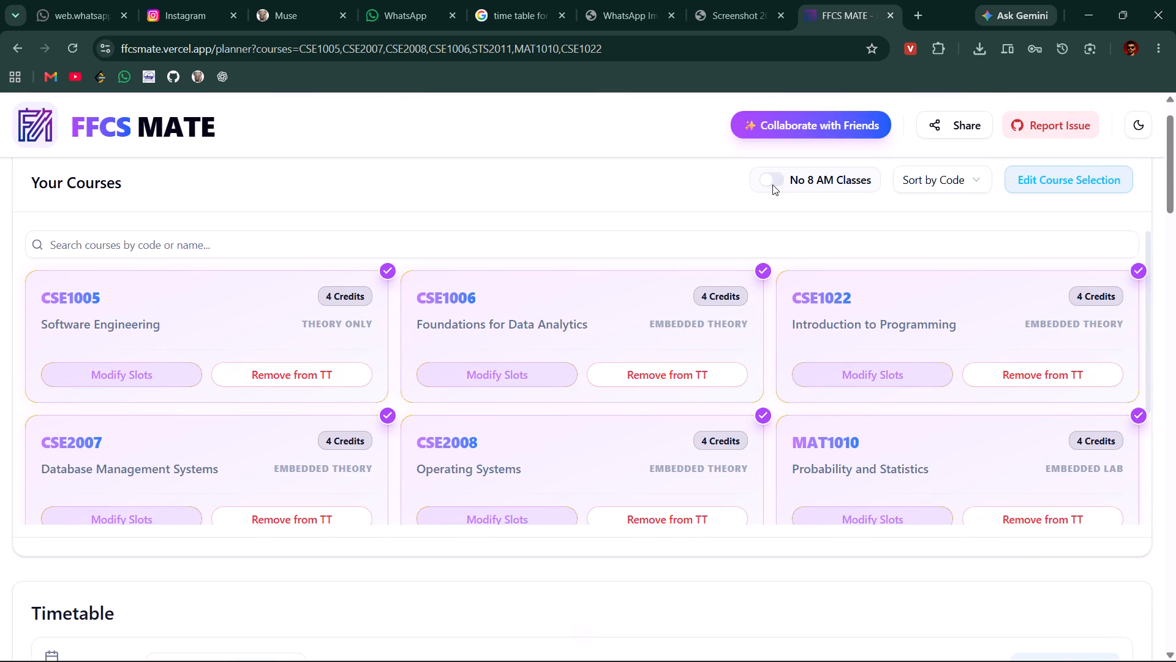
pyautogui.click(769, 181)
pyautogui.click(769, 181)
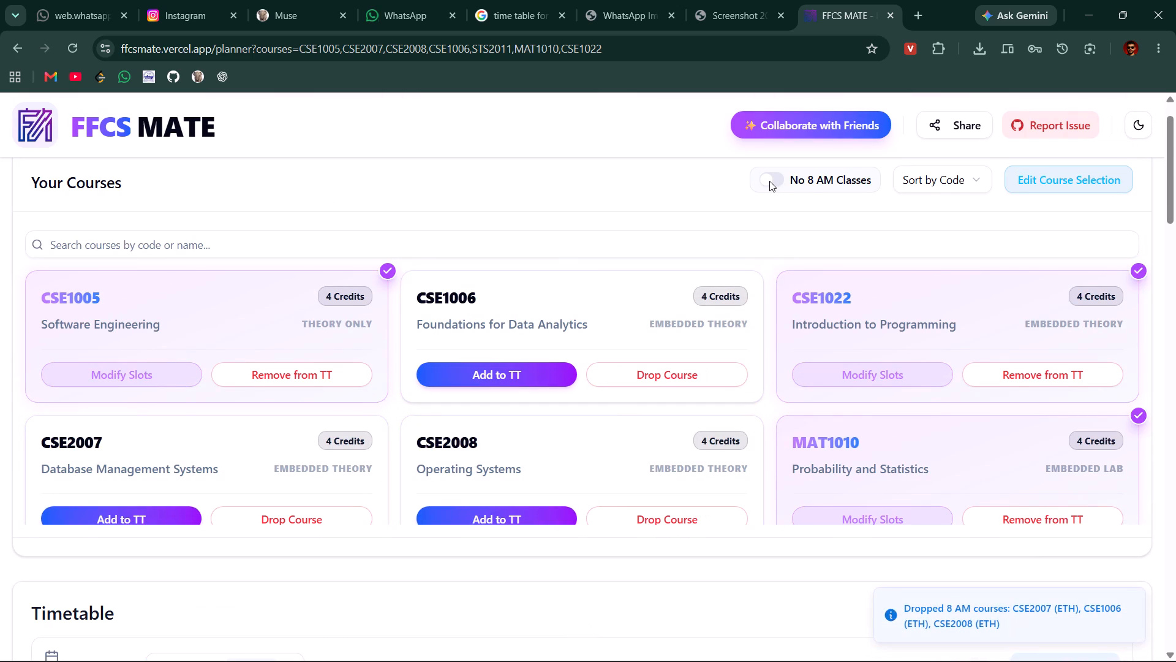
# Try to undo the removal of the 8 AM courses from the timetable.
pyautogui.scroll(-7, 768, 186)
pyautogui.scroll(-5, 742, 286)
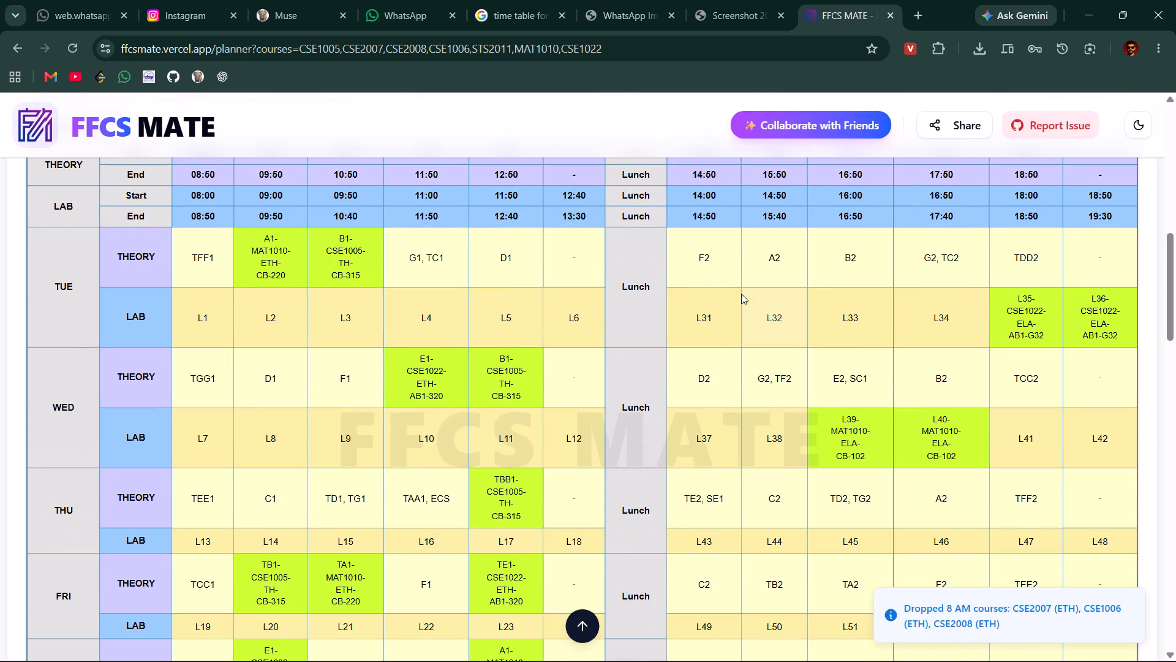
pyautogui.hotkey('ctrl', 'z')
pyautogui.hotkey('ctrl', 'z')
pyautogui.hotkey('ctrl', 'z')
# Review the course cards, timetable grid and Selected Courses list to see which courses are still placed.
pyautogui.scroll(14, 741, 294)
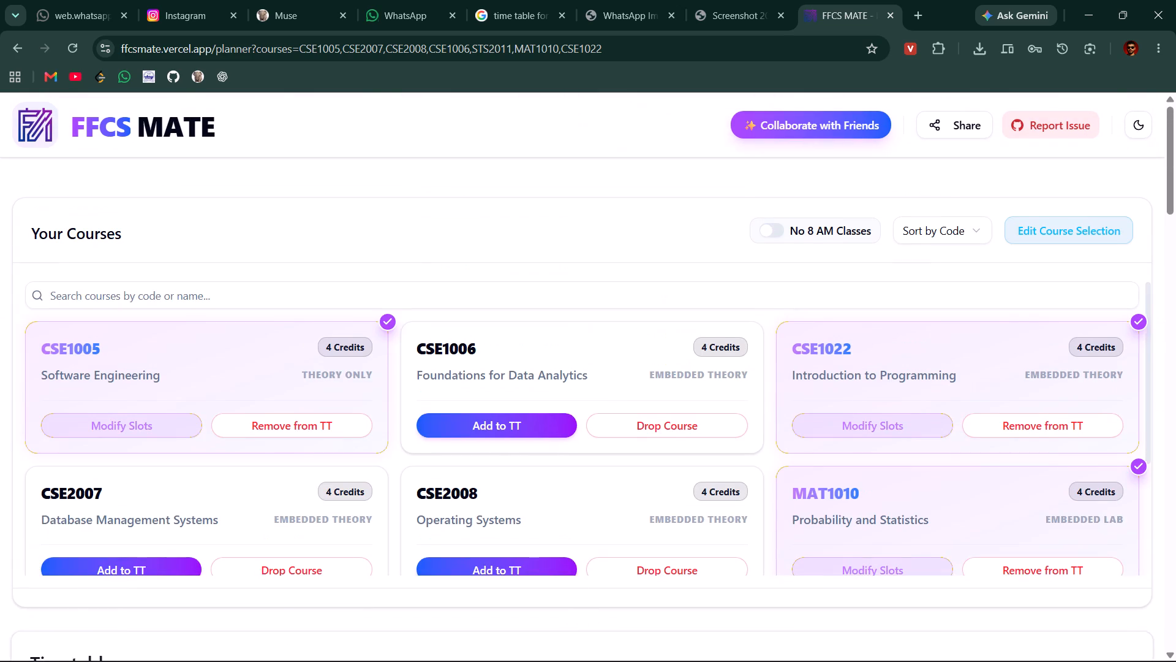
pyautogui.scroll(4, 710, 292)
pyautogui.scroll(-20, 705, 292)
pyautogui.scroll(-7, 705, 292)
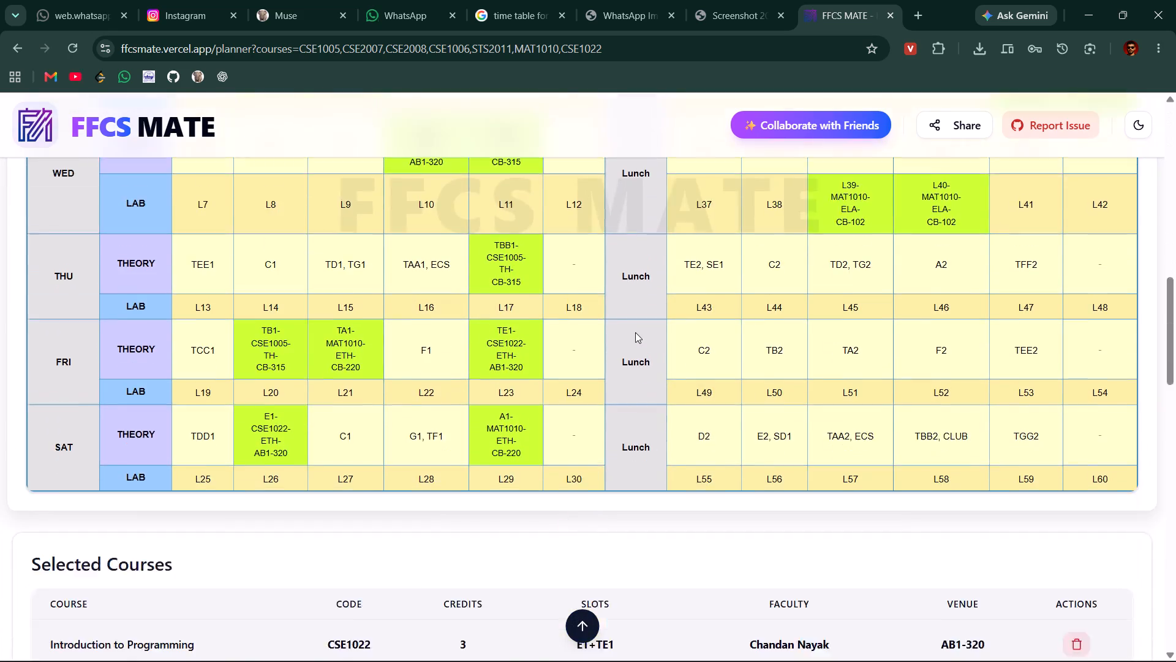
pyautogui.scroll(-11, 635, 332)
pyautogui.scroll(9, 634, 339)
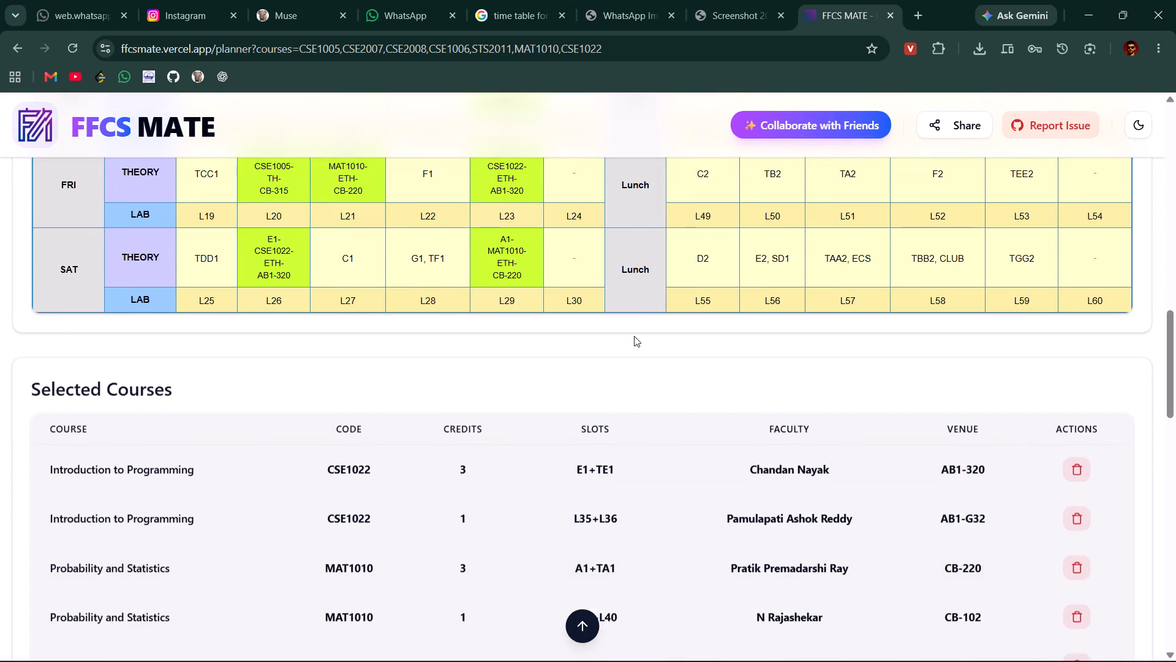
pyautogui.scroll(-6, 634, 338)
pyautogui.scroll(3, 634, 342)
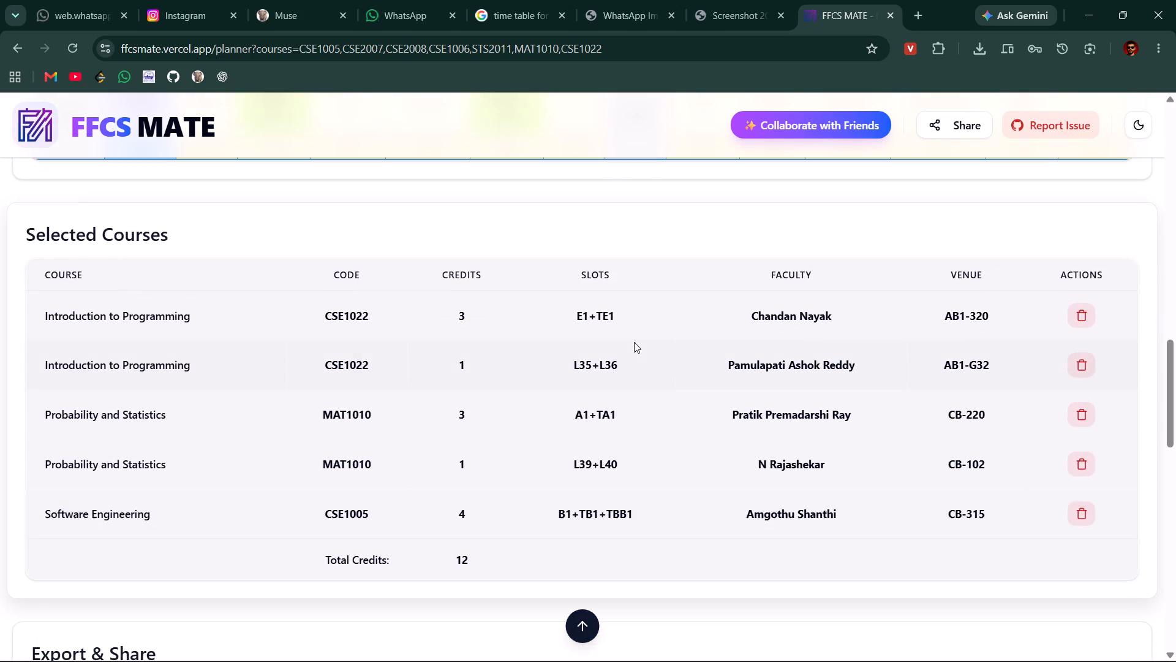
pyautogui.scroll(13, 635, 335)
pyautogui.scroll(4, 1007, 254)
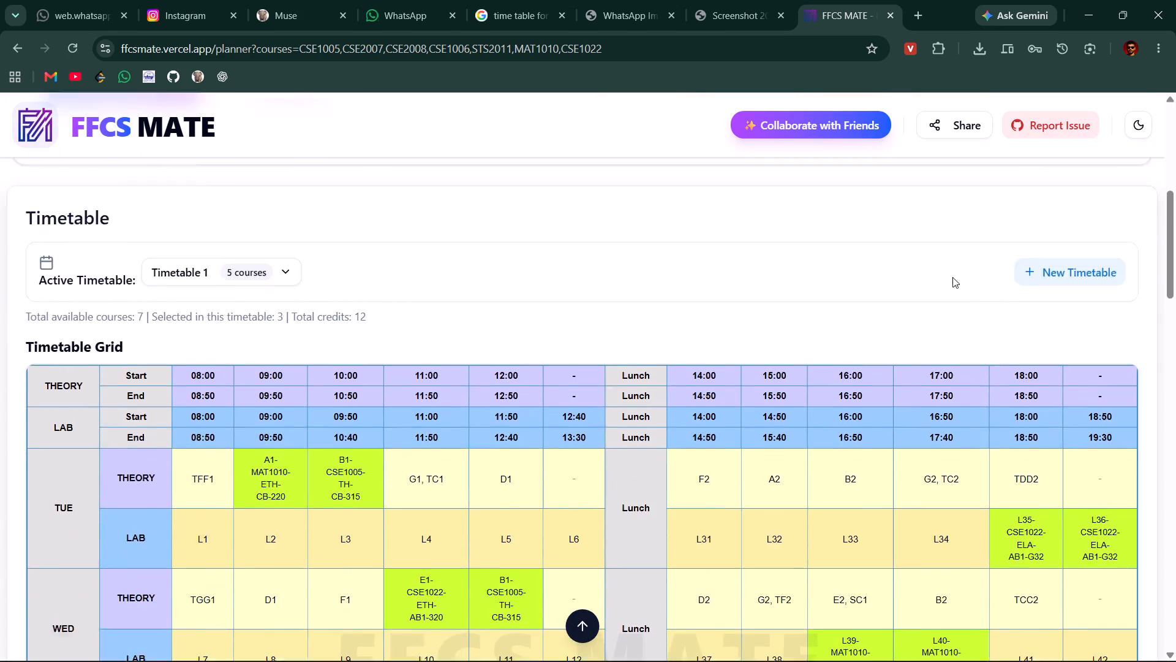
pyautogui.scroll(-7, 900, 307)
pyautogui.scroll(3, 872, 308)
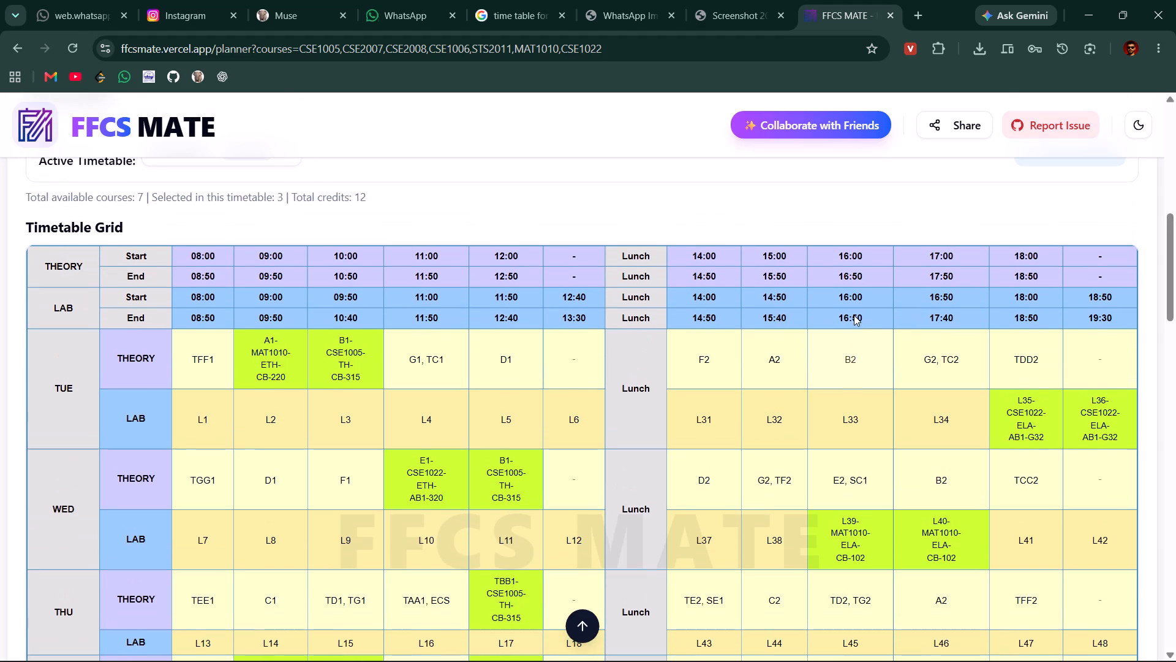
pyautogui.scroll(-9, 849, 322)
pyautogui.scroll(16, 836, 332)
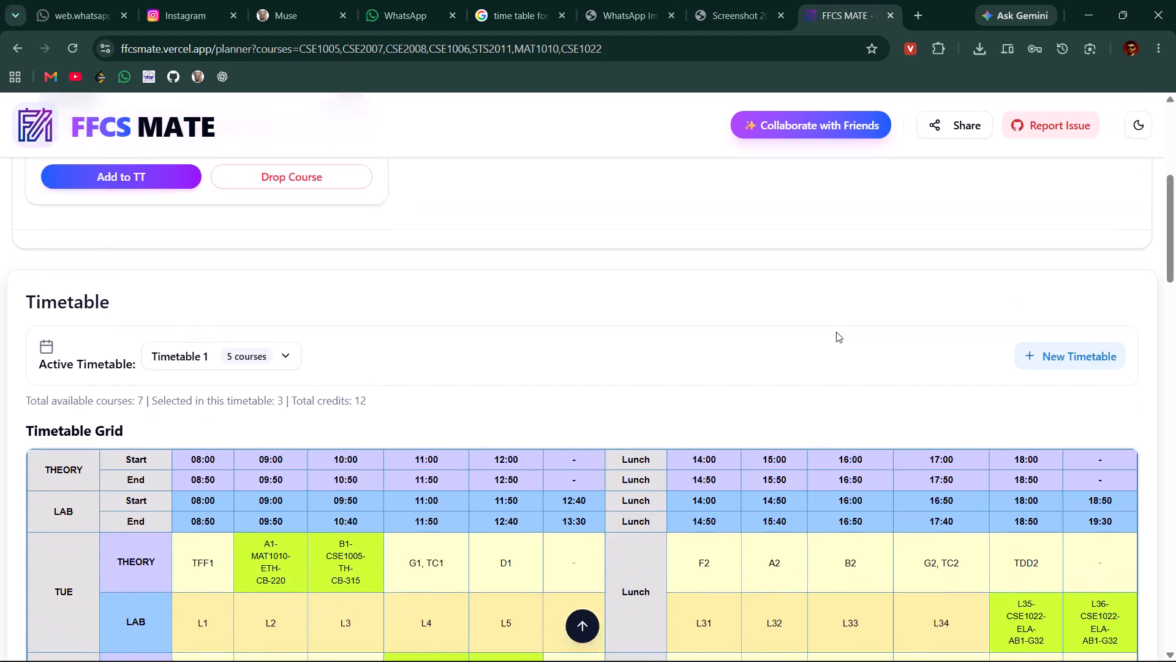
# Add CSE1006 Foundations for Data Analytics to the timetable with theory slot F1+TFF1 in CB-109 and lab slot L55+L56 in CB-307.
pyautogui.scroll(7, 836, 332)
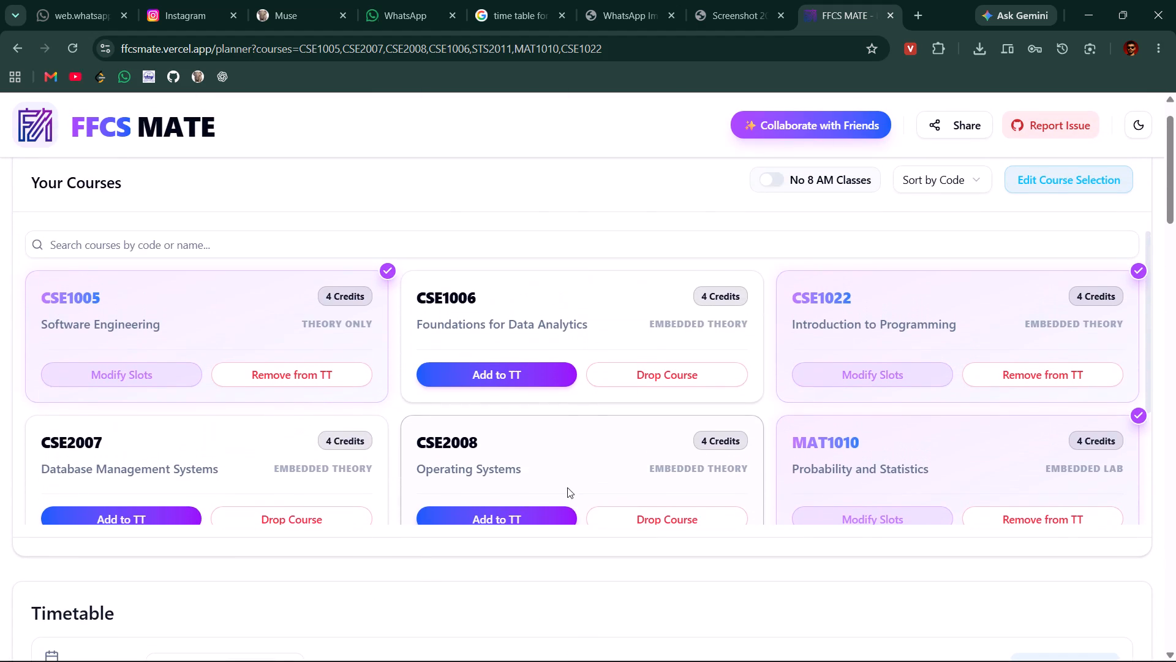
pyautogui.click(527, 370)
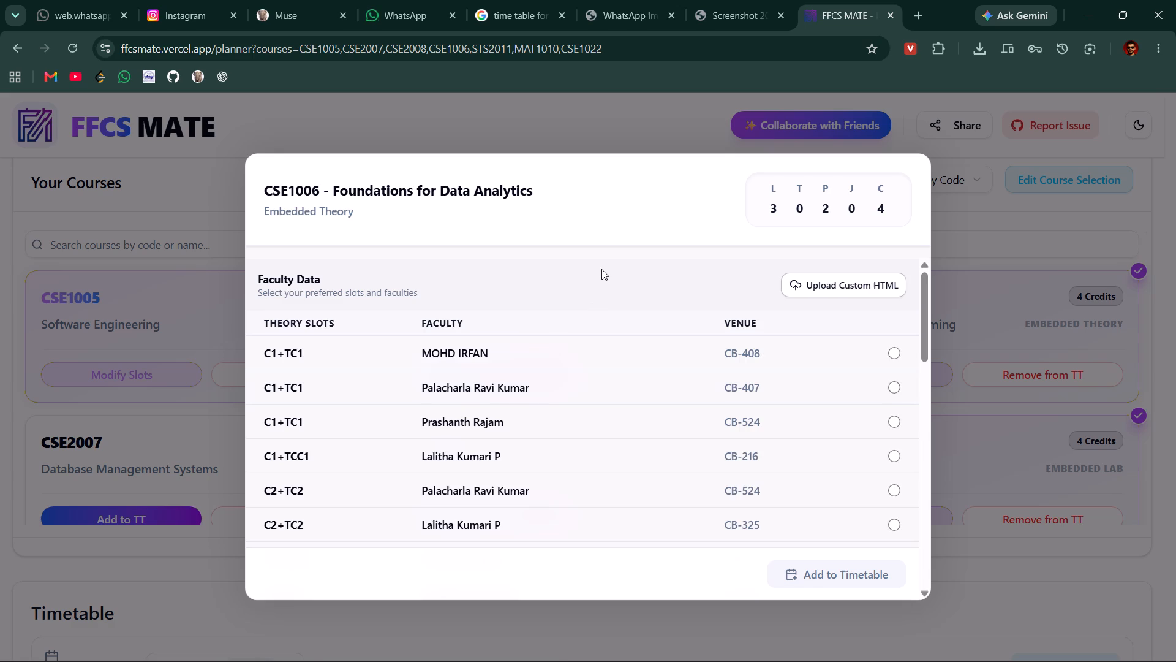
pyautogui.scroll(-12, 595, 293)
pyautogui.scroll(7, 578, 405)
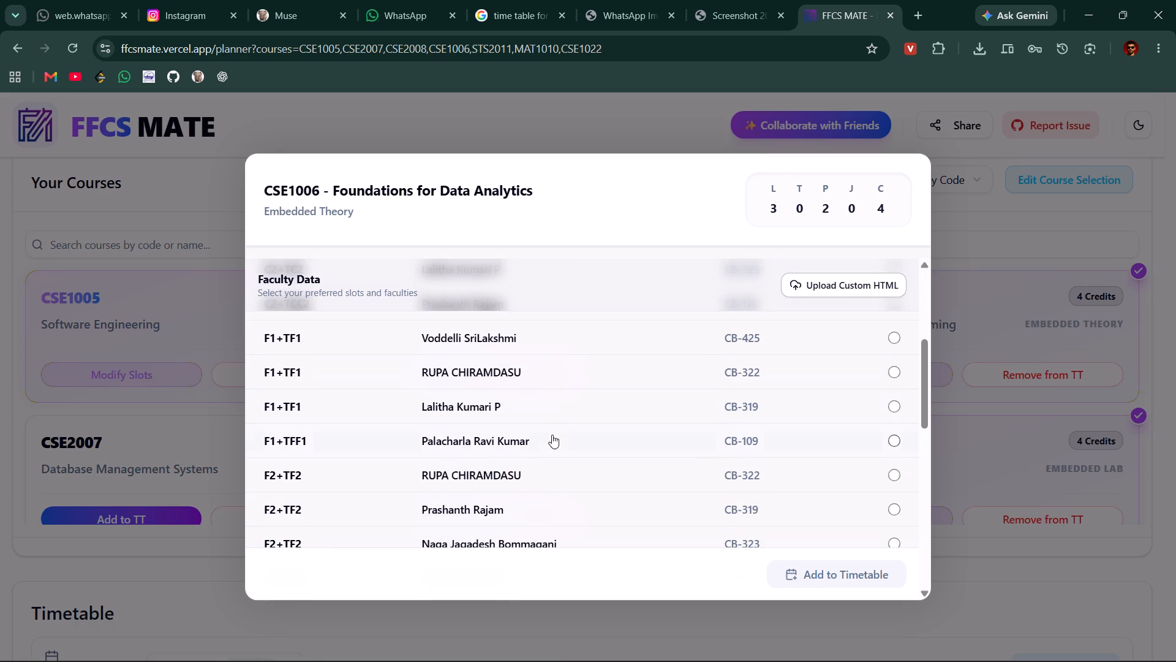
pyautogui.click(440, 449)
pyautogui.scroll(-18, 721, 478)
pyautogui.scroll(-5, 706, 456)
pyautogui.click(622, 531)
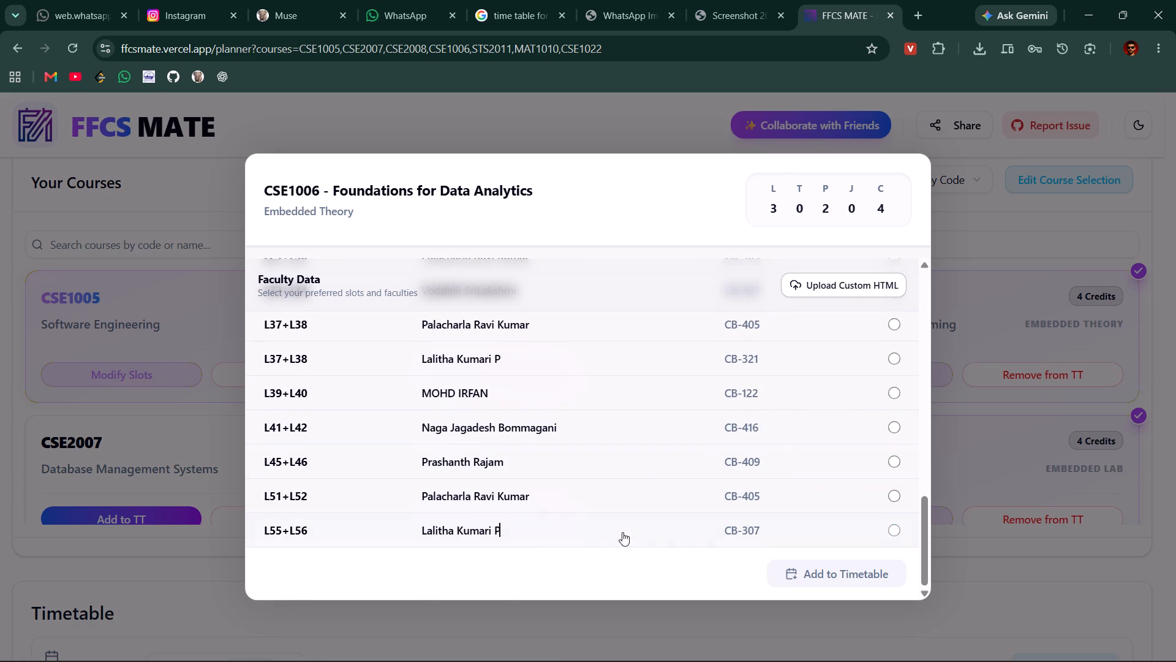
pyautogui.click(812, 572)
pyautogui.scroll(-20, 780, 554)
pyautogui.scroll(-7, 780, 554)
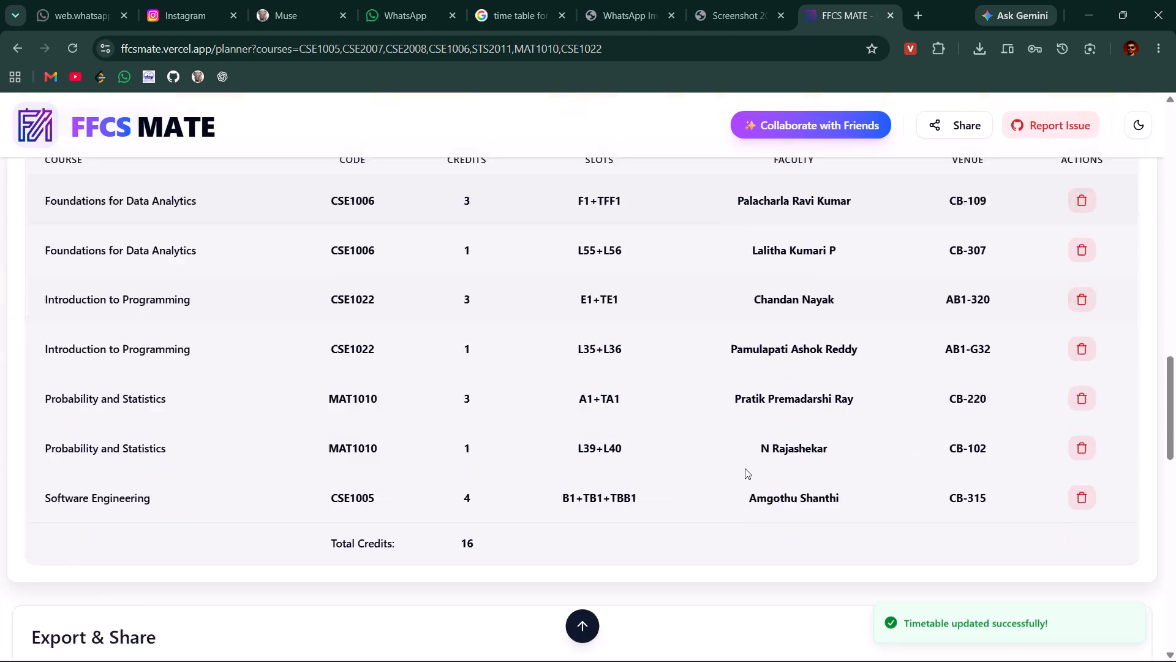
# Select the C1+TCC1 theory slot in CB-214 for CSE2007 Database Management Systems.
pyautogui.scroll(8, 745, 468)
pyautogui.scroll(14, 742, 466)
pyautogui.scroll(7, 672, 455)
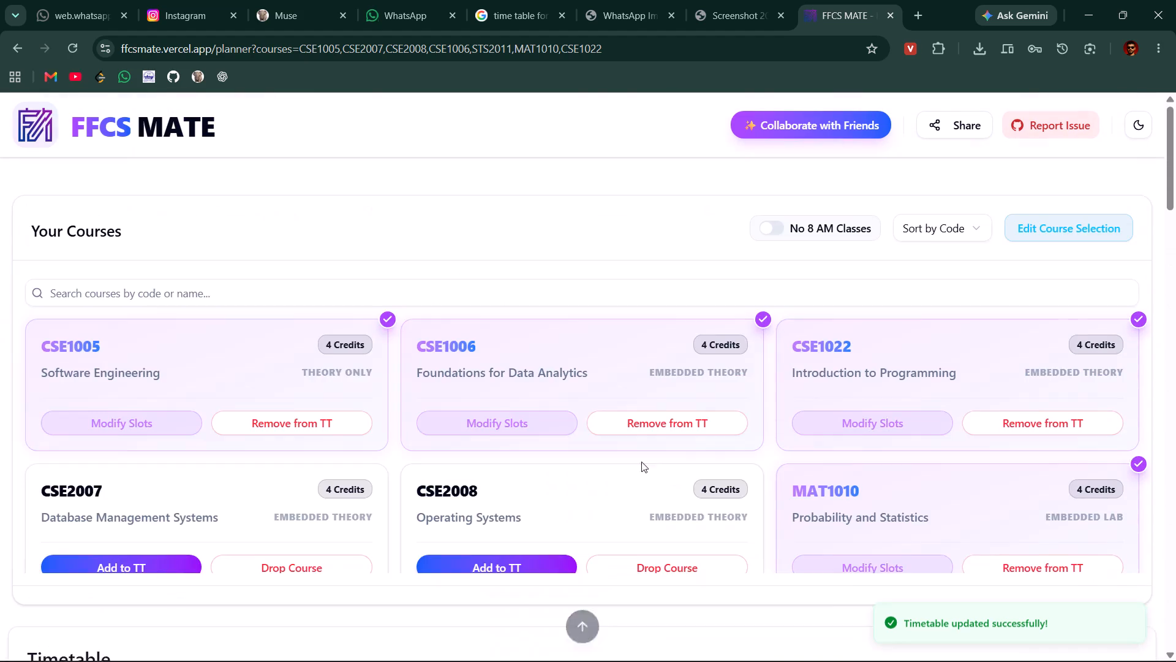
pyautogui.scroll(-2, 598, 473)
pyautogui.scroll(2, 502, 468)
pyautogui.scroll(-1, 330, 516)
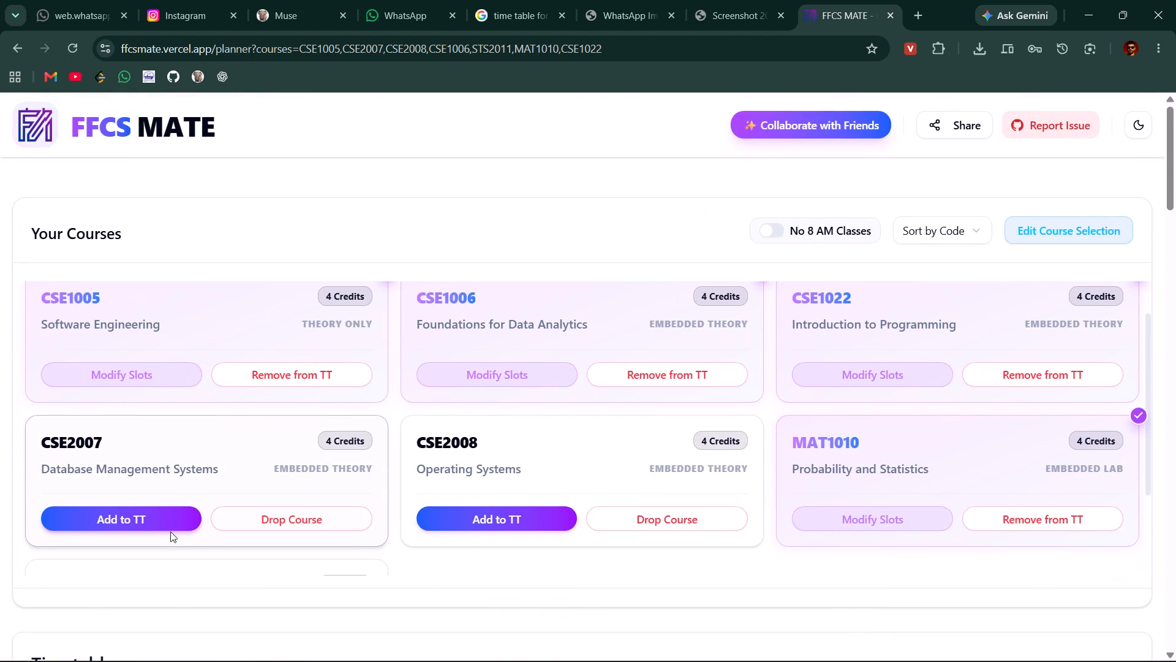
pyautogui.click(167, 528)
pyautogui.scroll(-5, 344, 443)
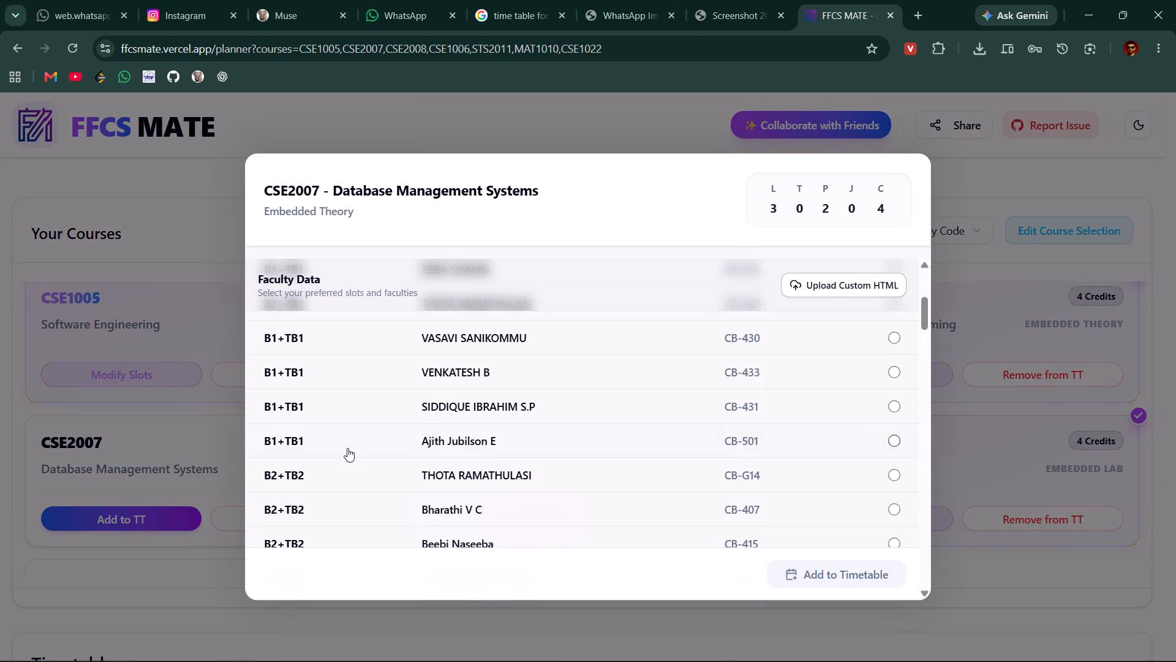
pyautogui.scroll(-11, 347, 448)
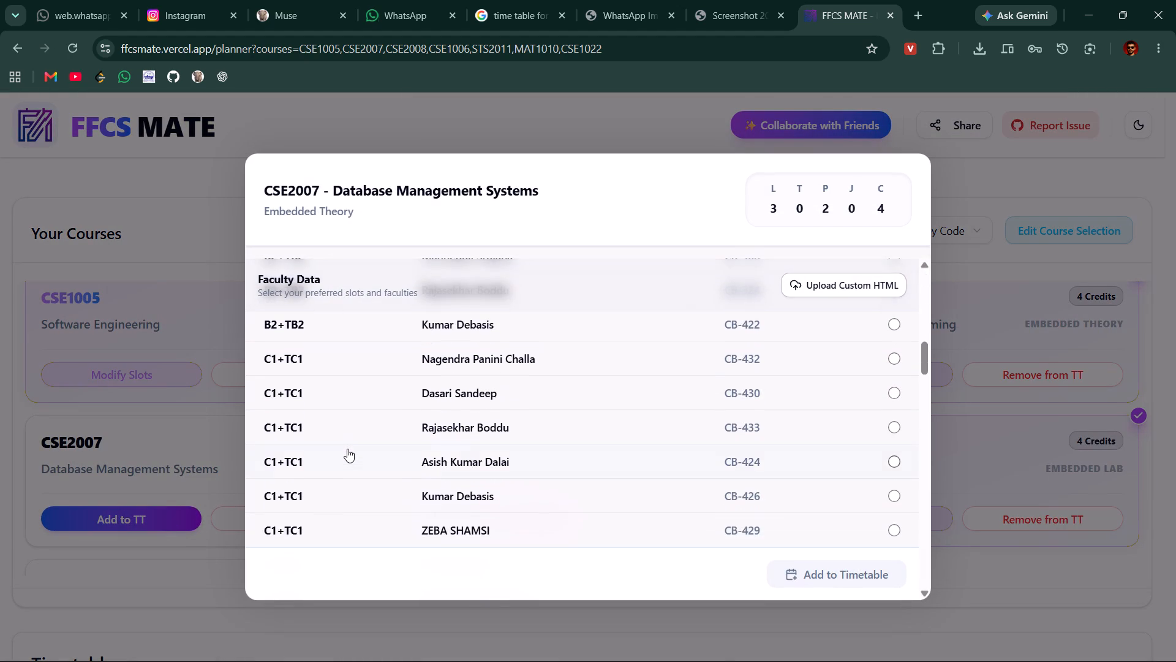
pyautogui.scroll(-4, 347, 449)
pyautogui.click(335, 398)
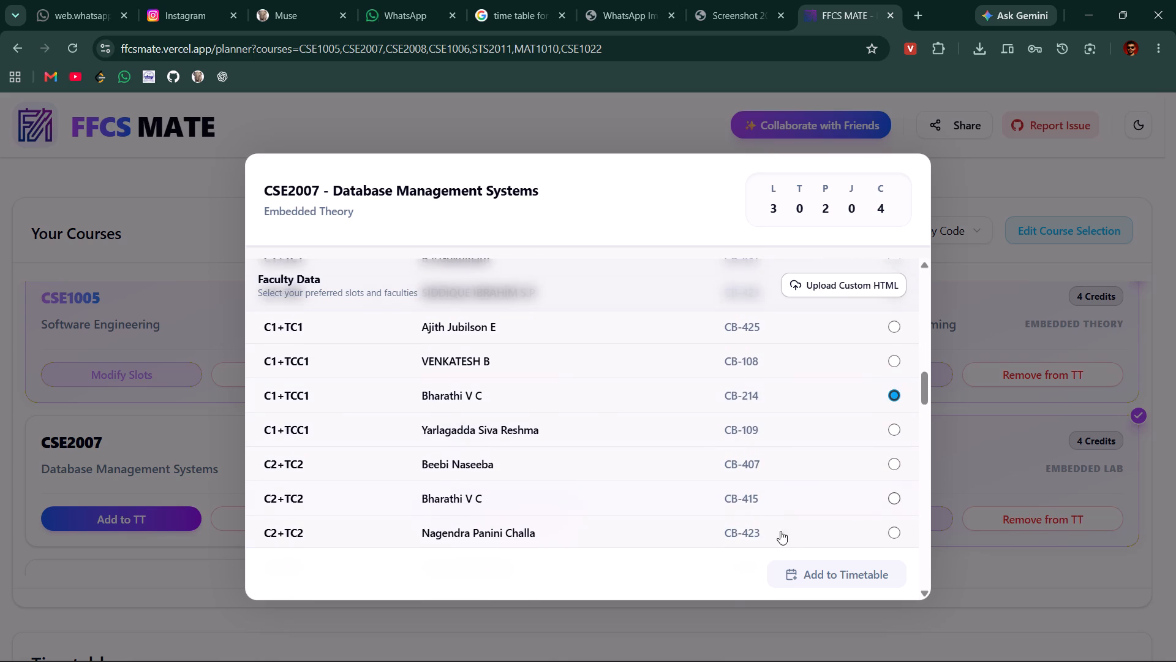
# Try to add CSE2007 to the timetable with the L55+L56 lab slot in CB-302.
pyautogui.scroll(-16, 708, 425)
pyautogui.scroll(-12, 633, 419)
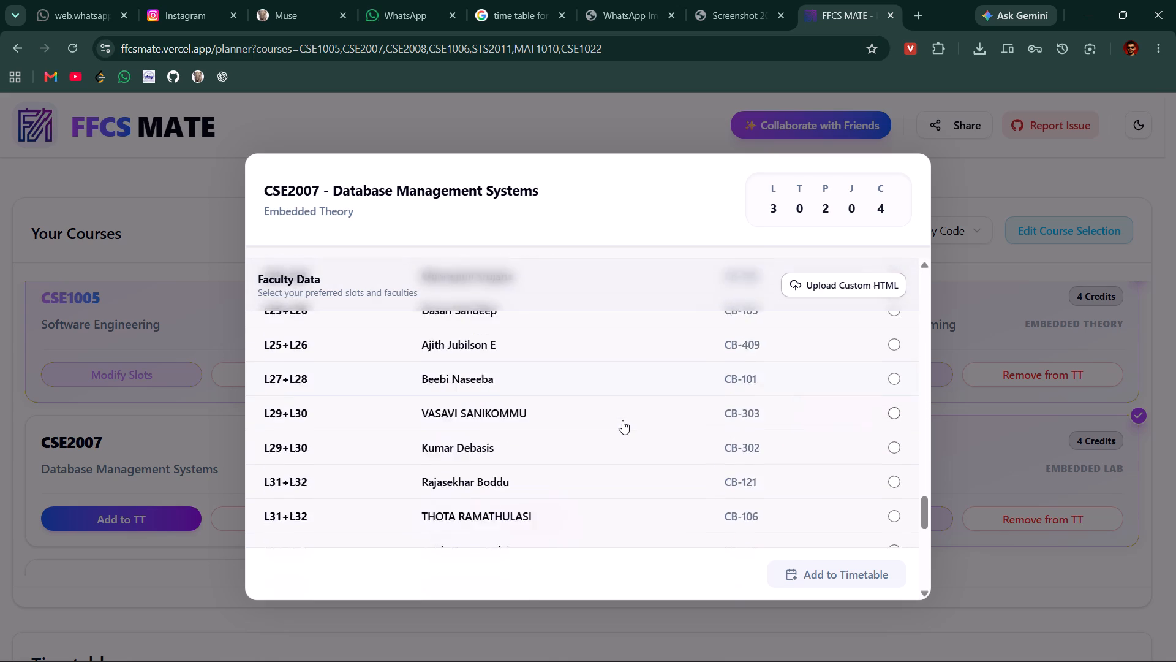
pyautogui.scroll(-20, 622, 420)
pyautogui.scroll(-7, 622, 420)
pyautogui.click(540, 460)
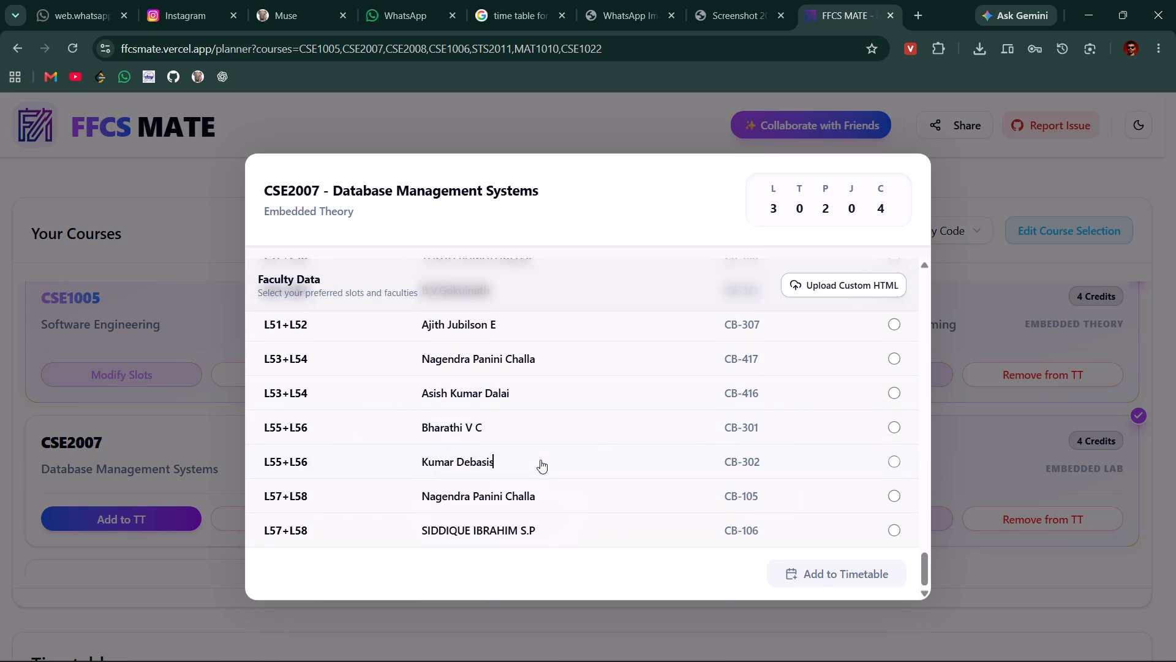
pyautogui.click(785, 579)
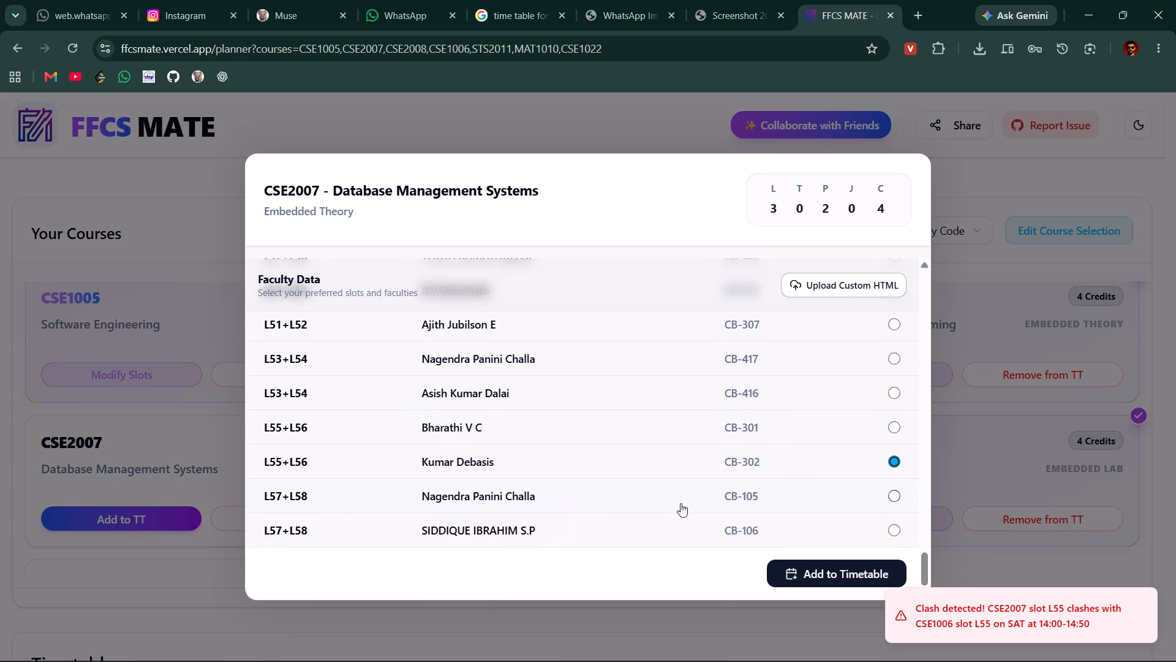
# Change the CSE2007 lab slot to L57+L58 in CB-105 and add the course to the timetable.
pyautogui.click(680, 503)
pyautogui.click(829, 570)
# Check the updated timetable grid and select the D1+TD1 theory slot in CB-315 for CSE2008 Operating Systems.
pyautogui.scroll(-6, 739, 552)
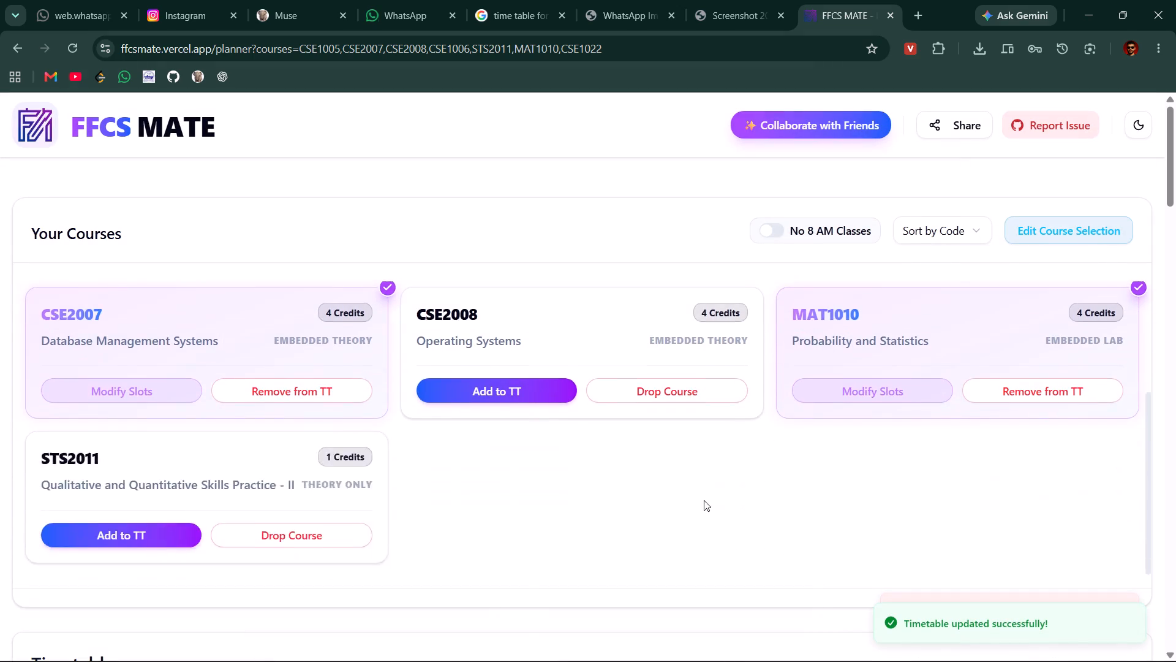
pyautogui.scroll(-20, 704, 500)
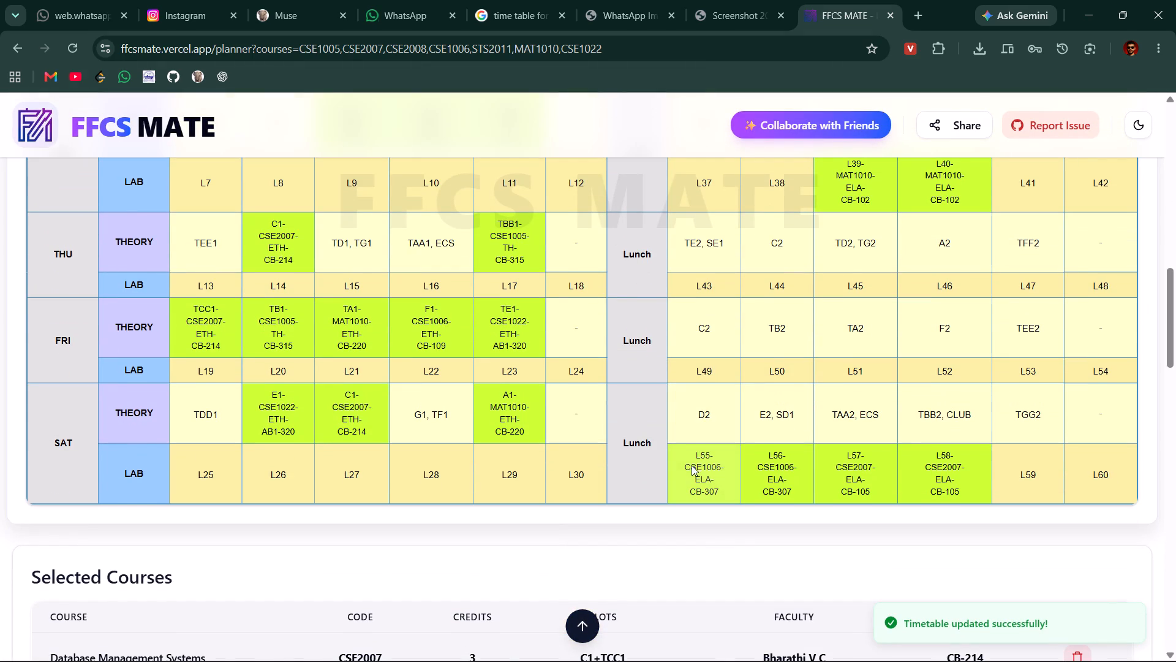
pyautogui.scroll(4, 609, 467)
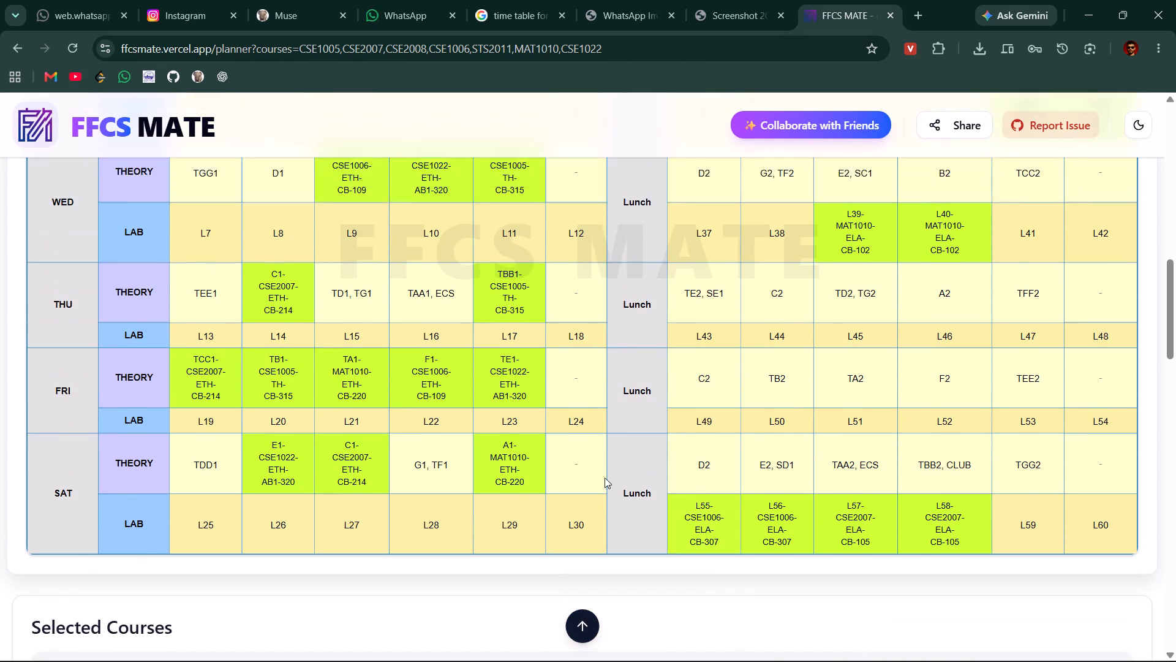
pyautogui.scroll(17, 605, 477)
pyautogui.scroll(6, 263, 399)
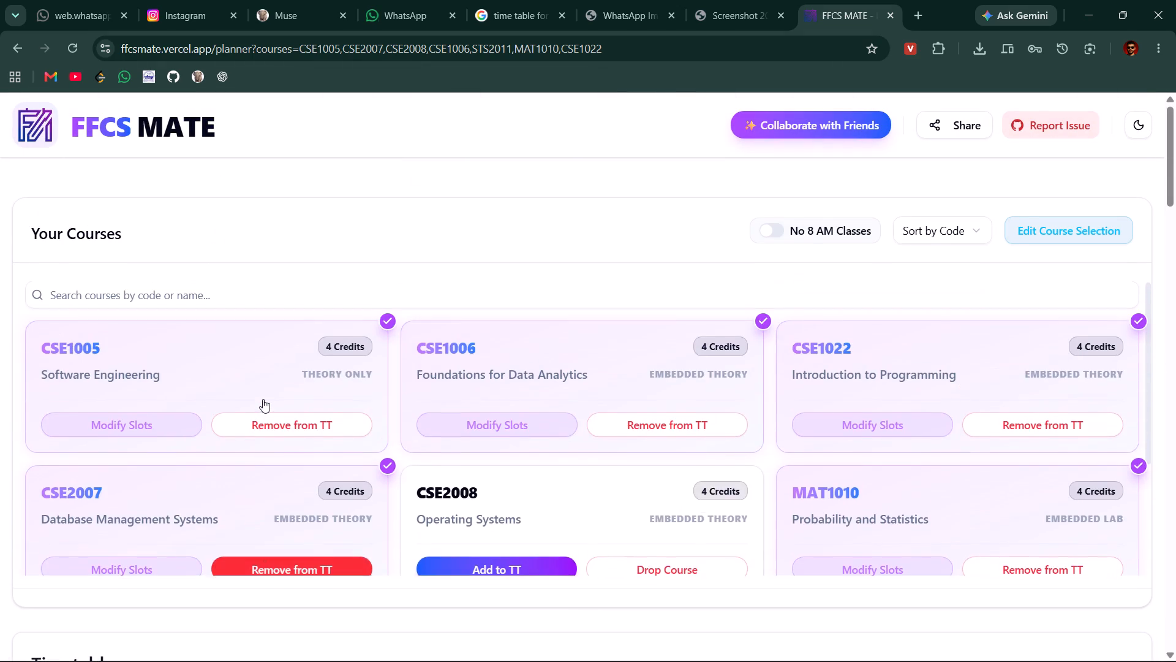
pyautogui.scroll(-4, 335, 421)
pyautogui.click(468, 394)
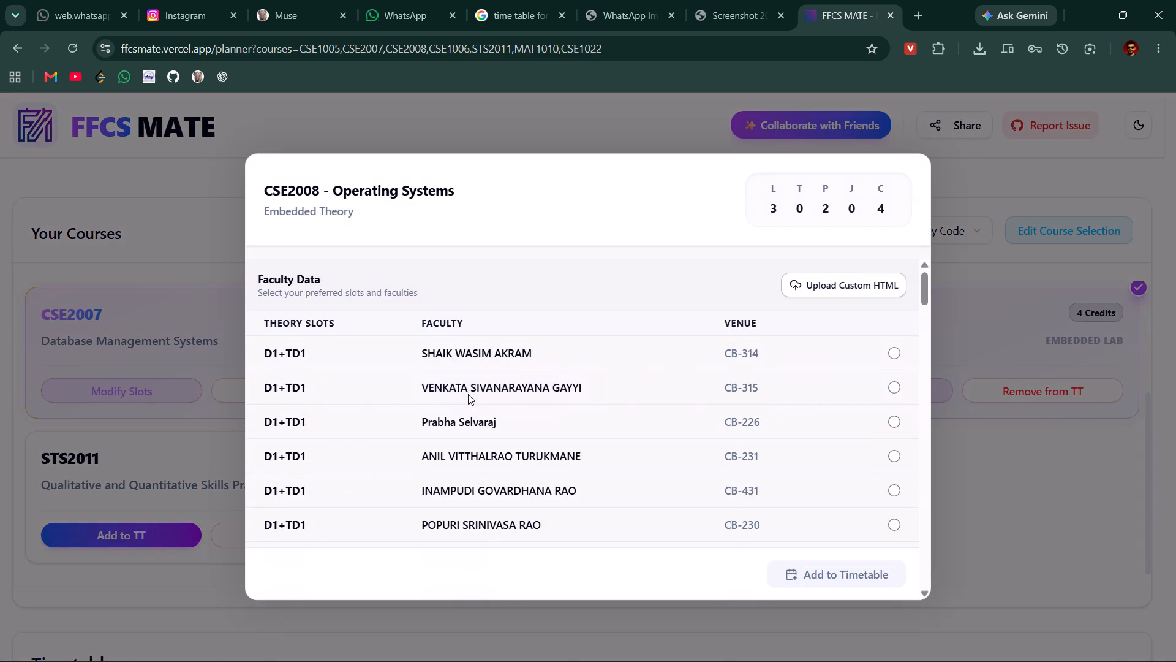
pyautogui.click(346, 387)
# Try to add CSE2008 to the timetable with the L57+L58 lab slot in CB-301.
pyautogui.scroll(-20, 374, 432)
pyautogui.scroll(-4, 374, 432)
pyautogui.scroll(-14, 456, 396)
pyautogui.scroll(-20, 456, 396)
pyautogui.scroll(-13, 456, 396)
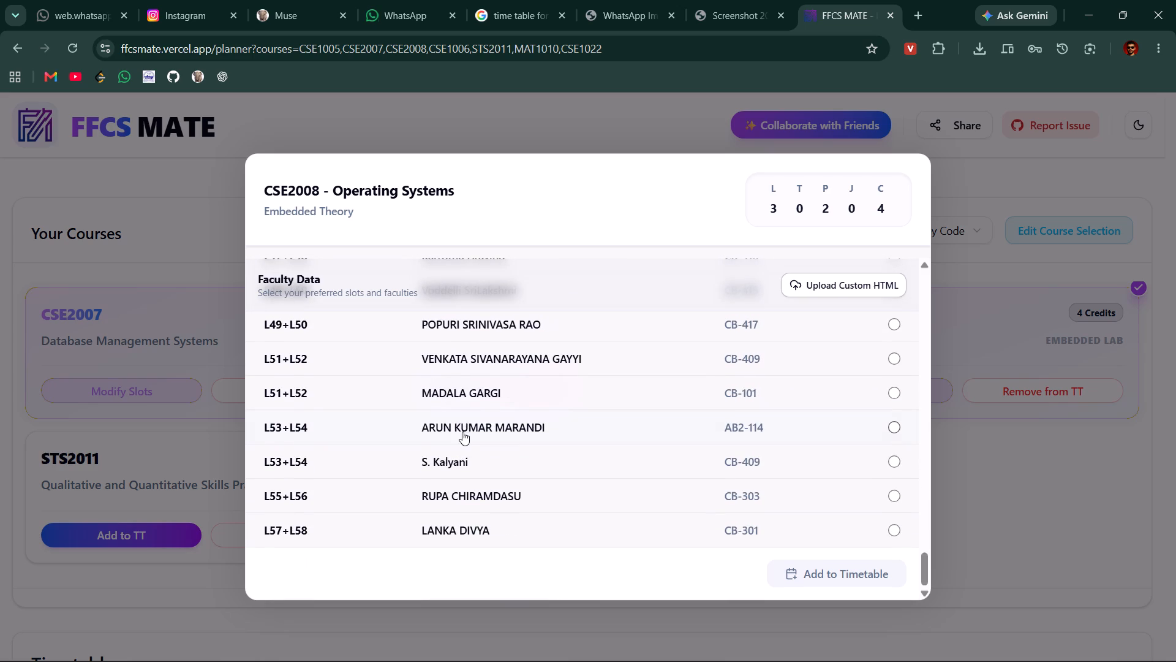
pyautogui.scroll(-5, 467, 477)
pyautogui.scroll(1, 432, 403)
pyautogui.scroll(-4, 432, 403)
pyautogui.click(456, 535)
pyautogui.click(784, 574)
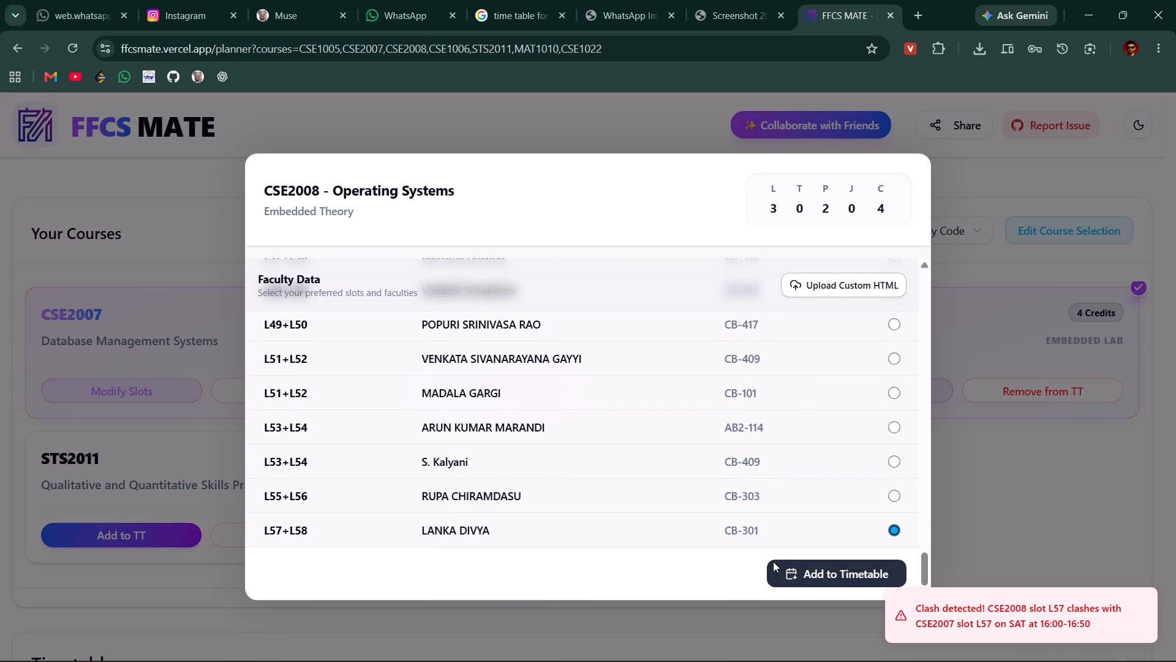
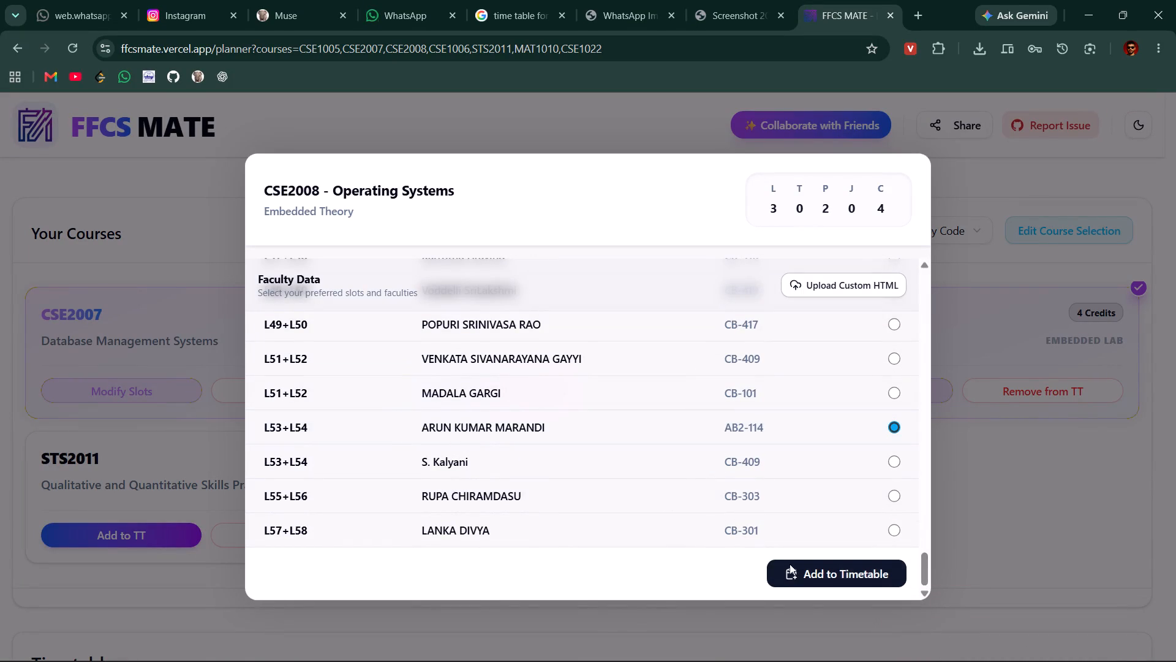
# Add CSE2008 Operating Systems to the timetable with the selected L53+L54 lab slot in AB2-114.
pyautogui.click(790, 564)
# Examine the timetable grid from Tuesday to Saturday for how the theory and lab slots are spread across the days.
pyautogui.scroll(7, 715, 525)
pyautogui.scroll(-16, 560, 439)
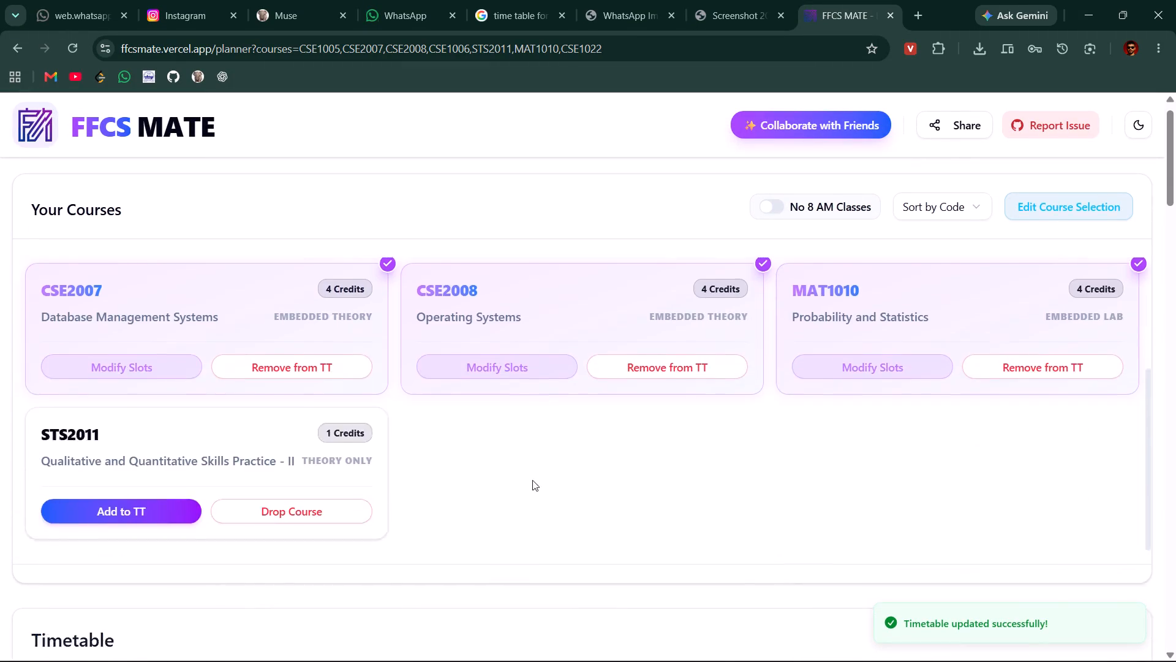
pyautogui.scroll(-13, 517, 488)
pyautogui.scroll(8, 503, 471)
pyautogui.scroll(-1, 503, 539)
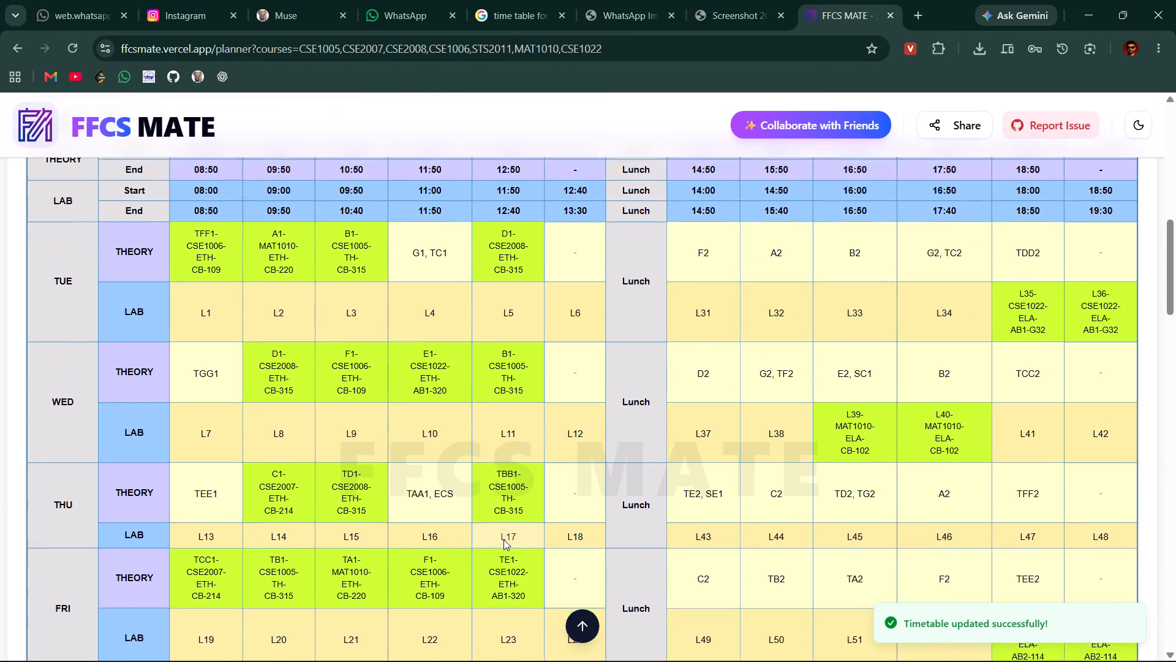
pyautogui.scroll(-1, 503, 539)
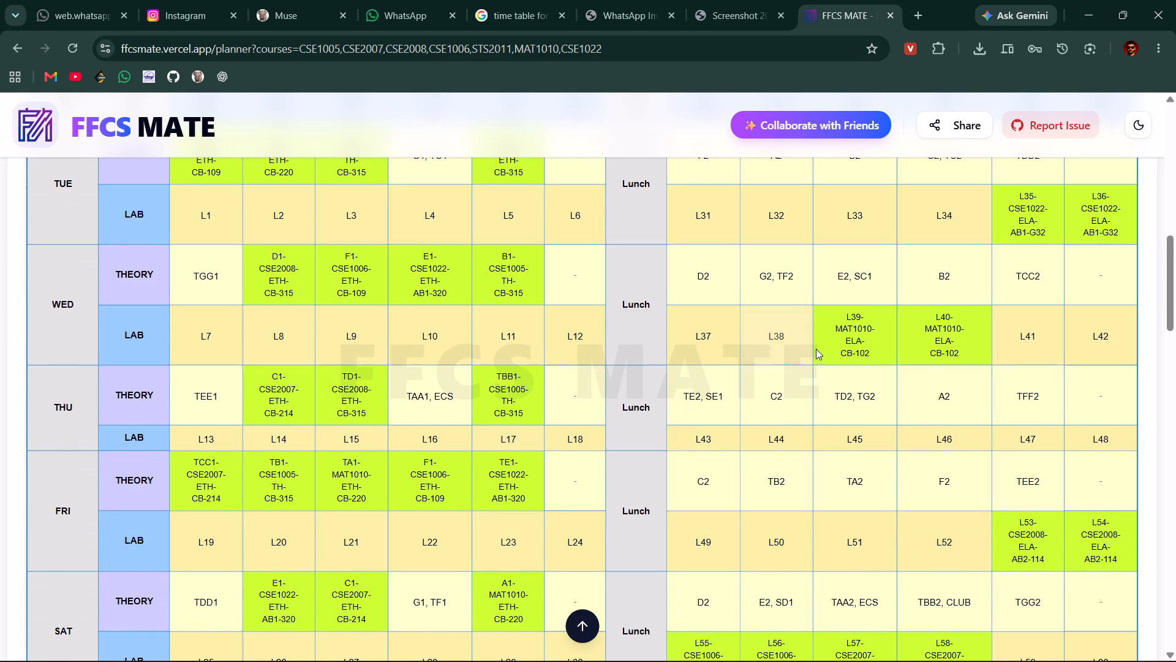
pyautogui.scroll(-3, 816, 349)
pyautogui.scroll(3, 814, 366)
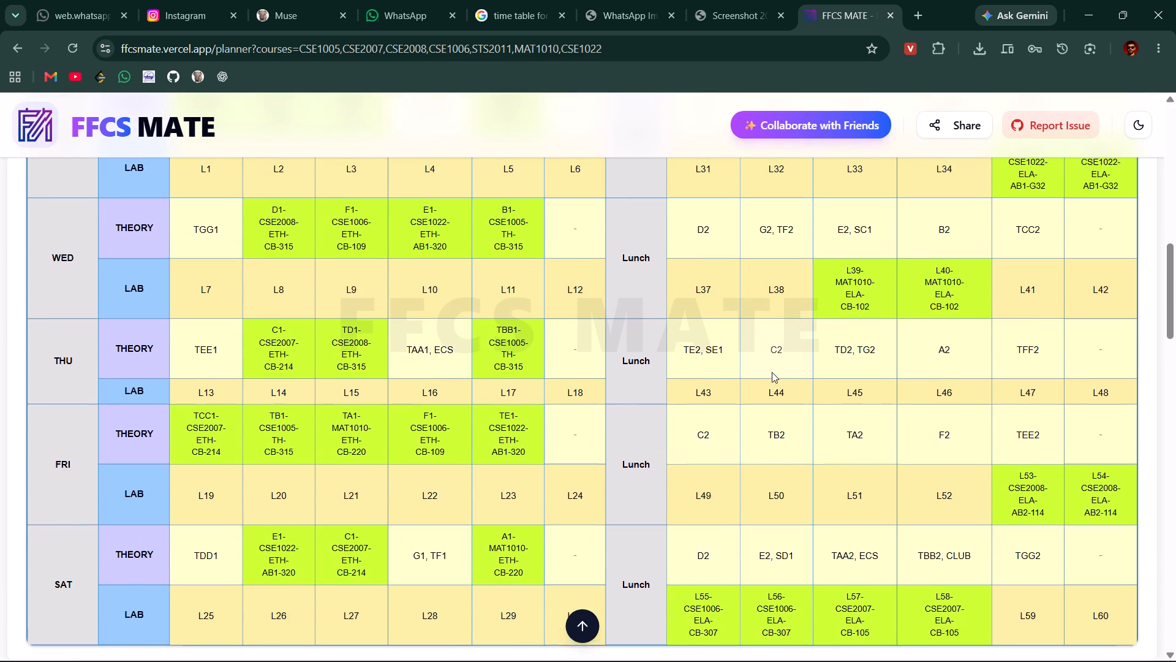
pyautogui.scroll(1, 772, 372)
pyautogui.scroll(-1, 772, 375)
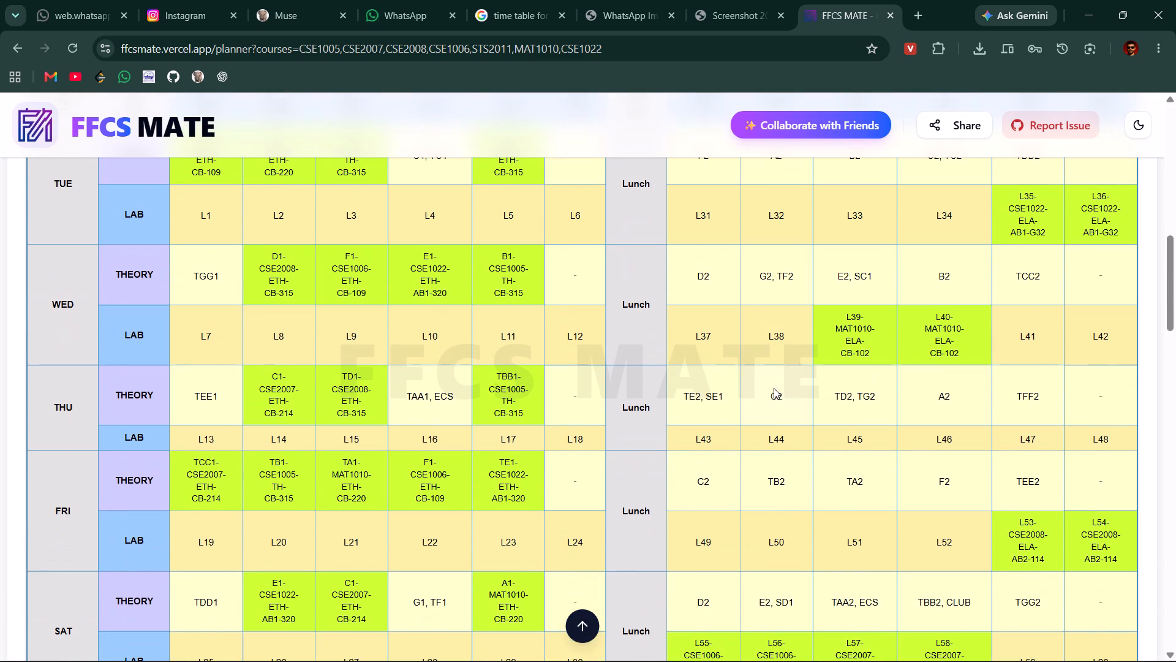
pyautogui.scroll(-1, 805, 392)
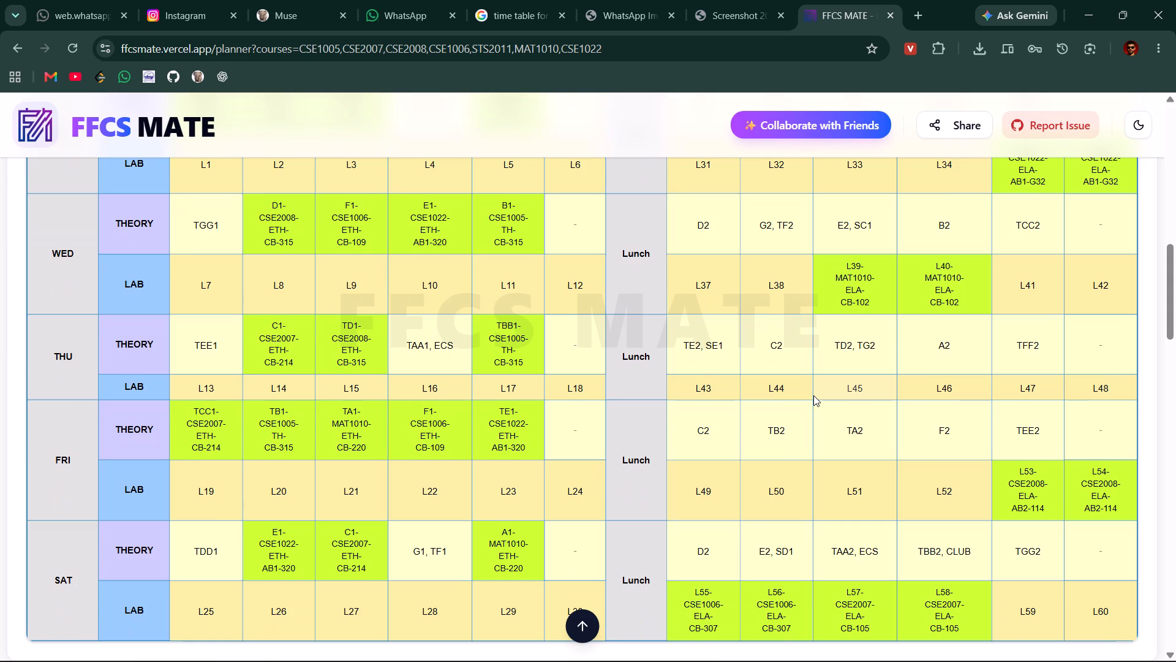
pyautogui.scroll(6, 897, 333)
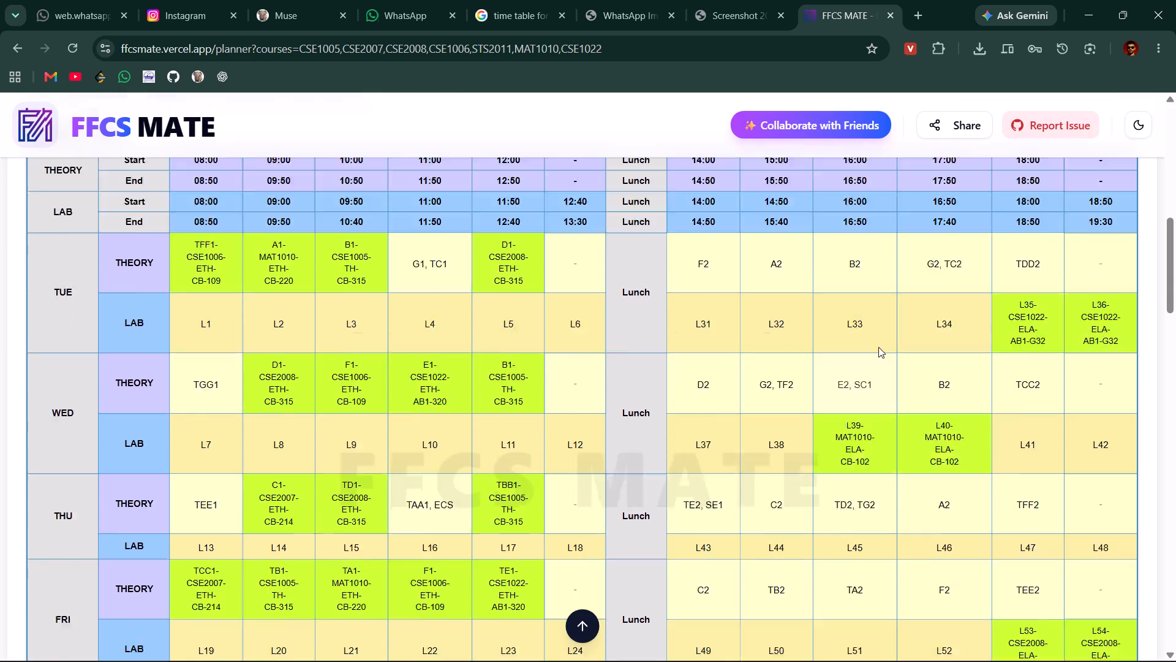
# Change the CSE2008 Operating Systems lab slot to L49+L50 in CB-417.
pyautogui.scroll(8, 792, 395)
pyautogui.scroll(4, 594, 428)
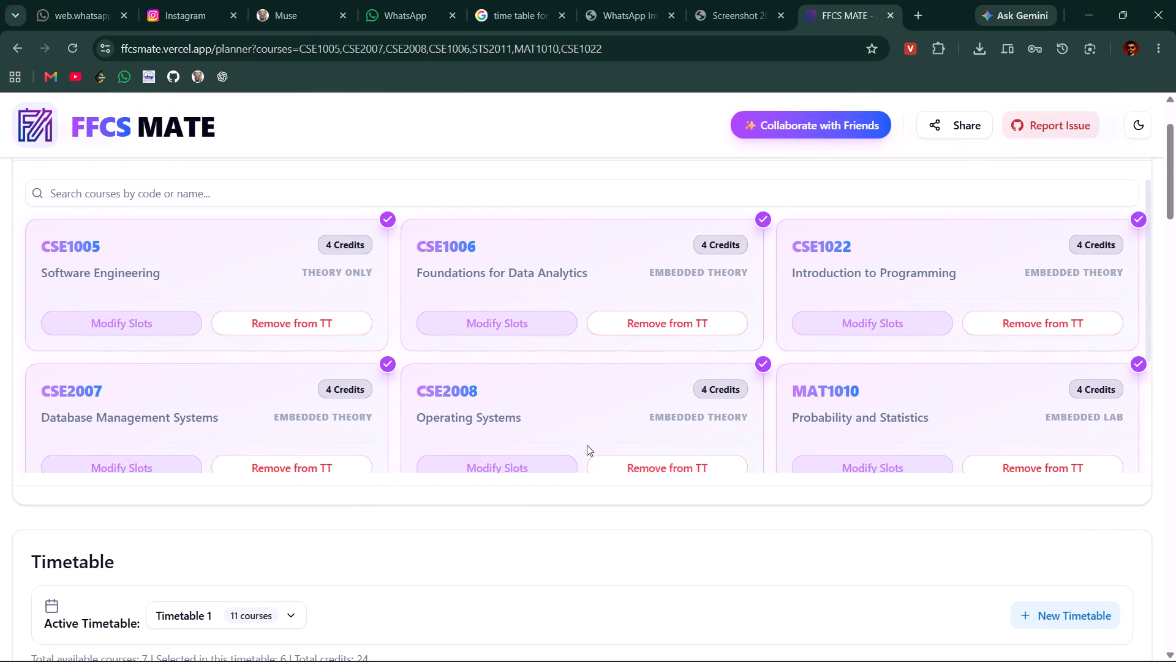
pyautogui.scroll(-2, 516, 443)
pyautogui.click(500, 362)
pyautogui.scroll(-16, 425, 463)
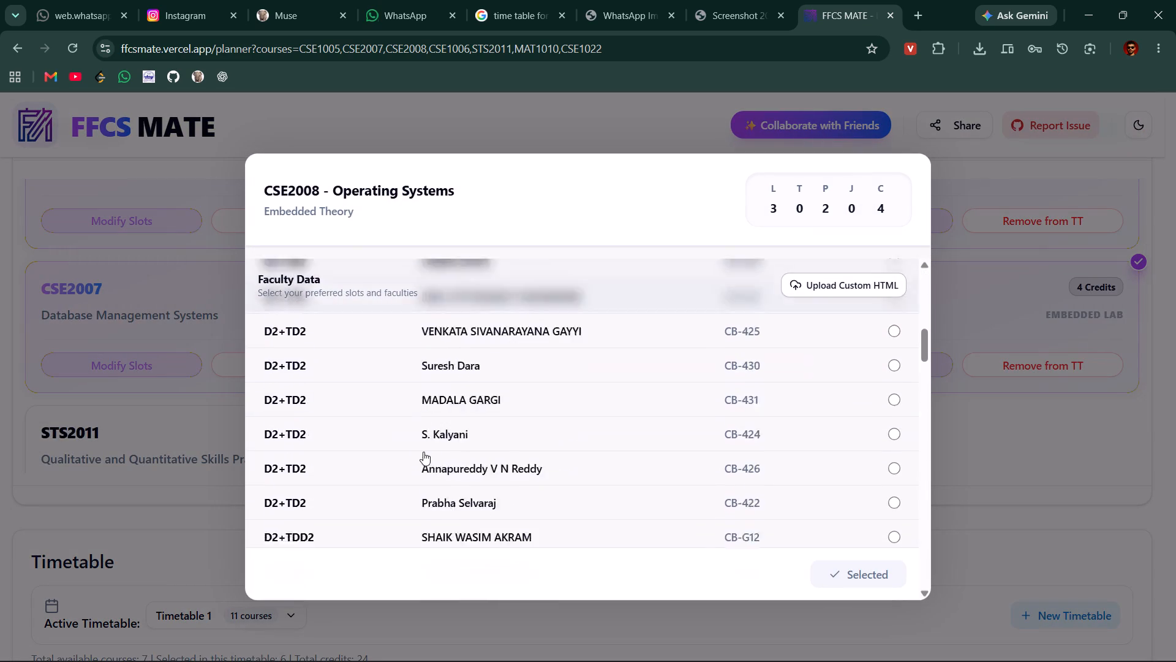
pyautogui.scroll(-20, 423, 452)
pyautogui.scroll(-15, 423, 452)
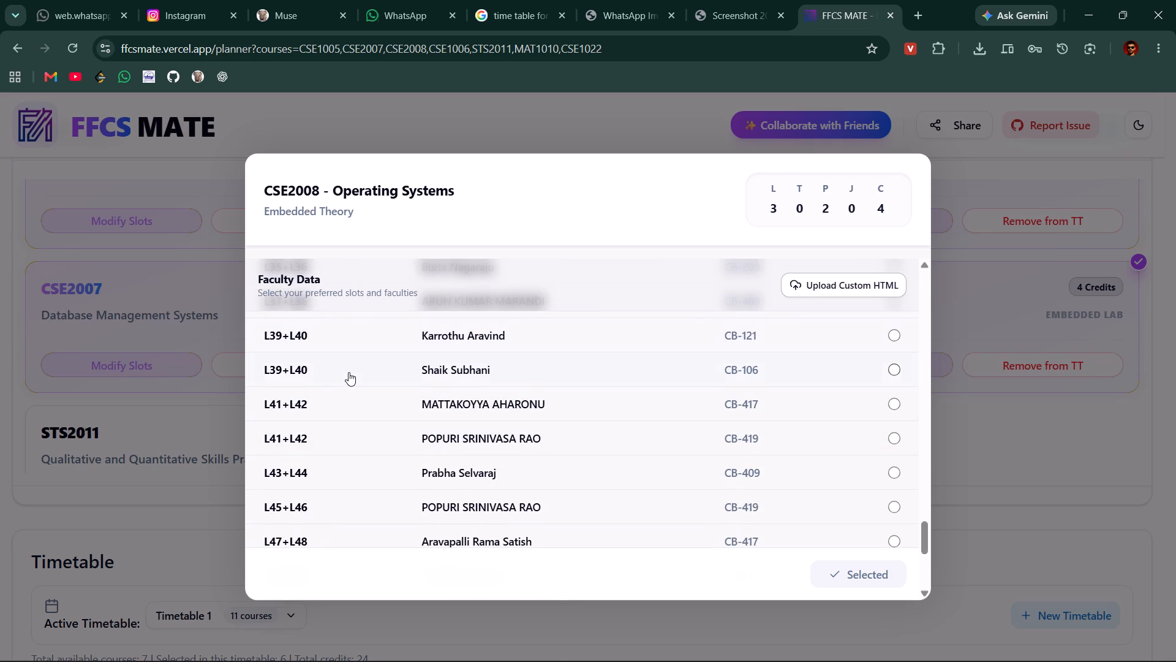
pyautogui.scroll(-5, 357, 395)
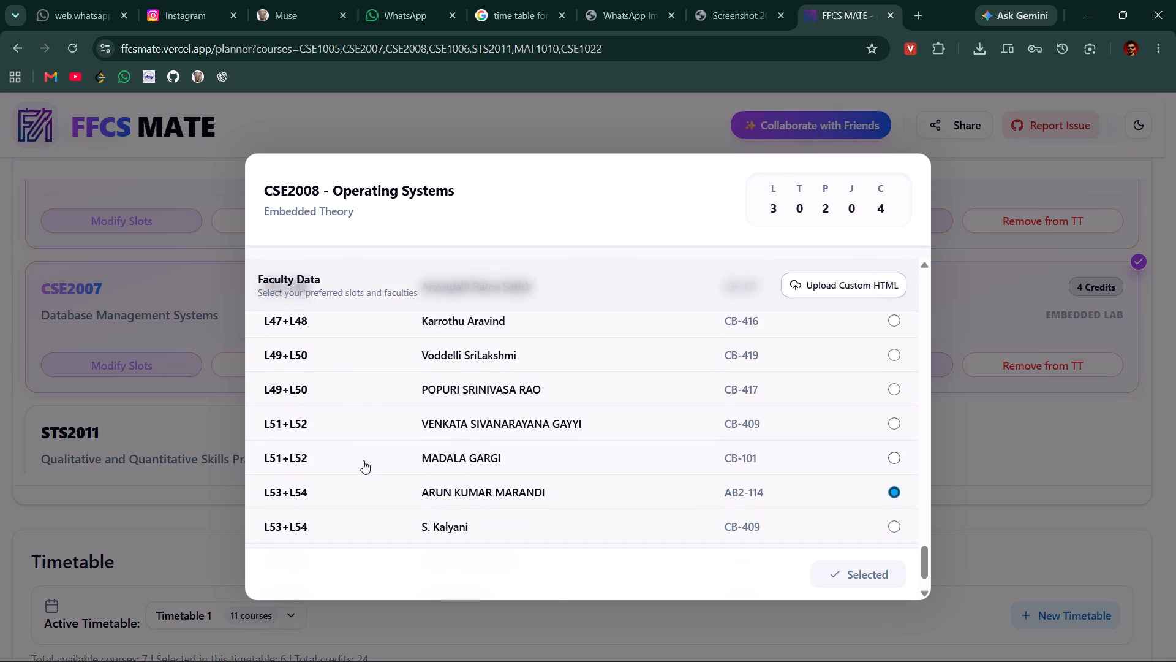
pyautogui.click(332, 393)
pyautogui.click(876, 561)
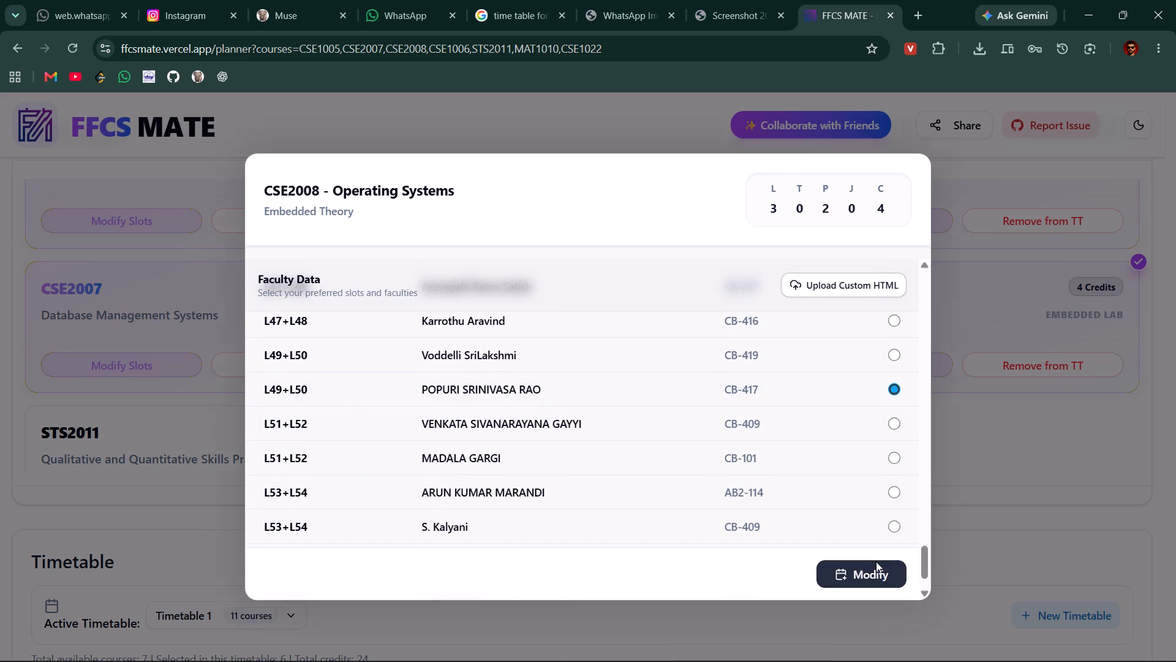
pyautogui.scroll(-13, 783, 525)
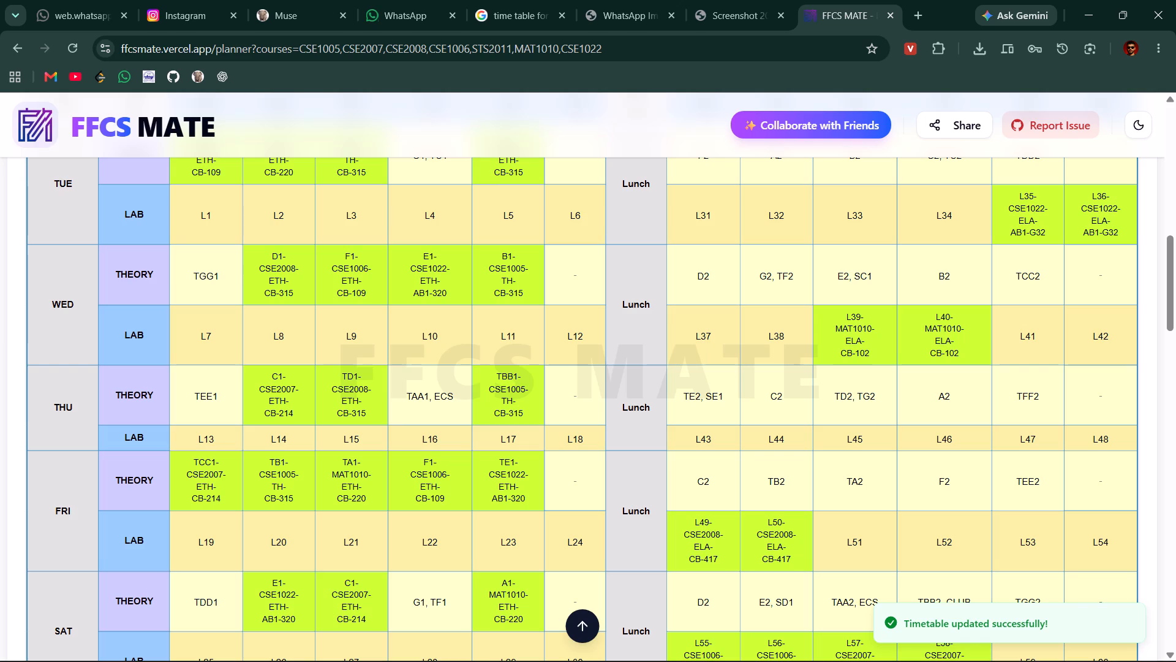
# Change the MAT1010 Probability and Statistics lab slot to L51+L52 in CB-302 and check the grid.
pyautogui.scroll(8, 645, 510)
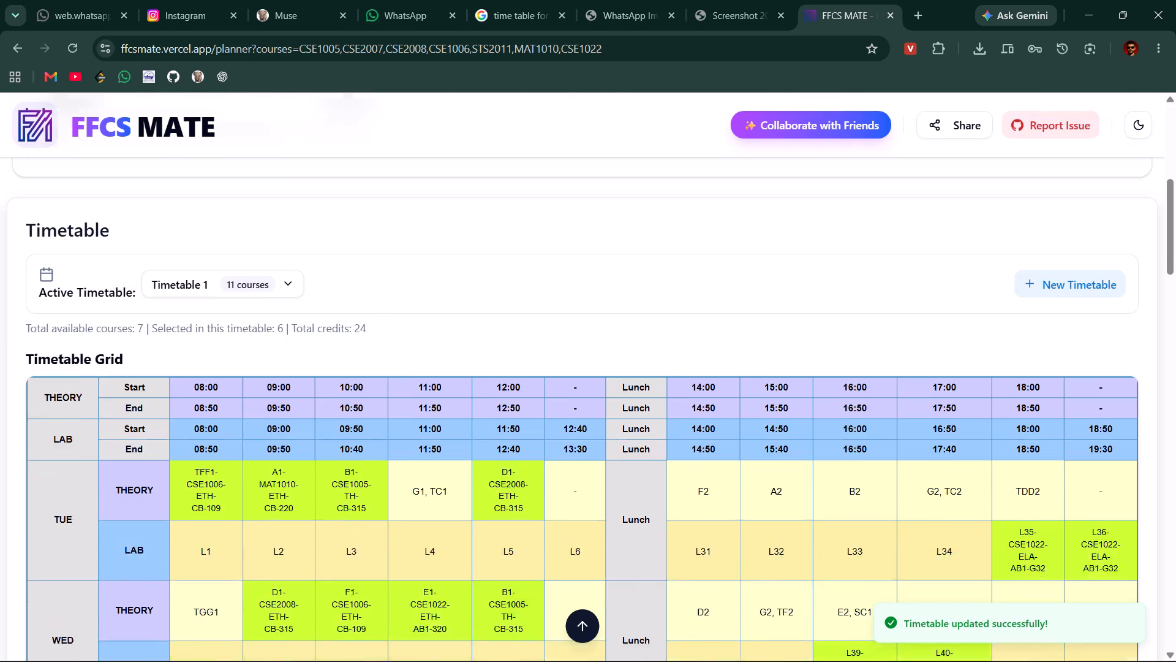
pyautogui.scroll(7, 645, 510)
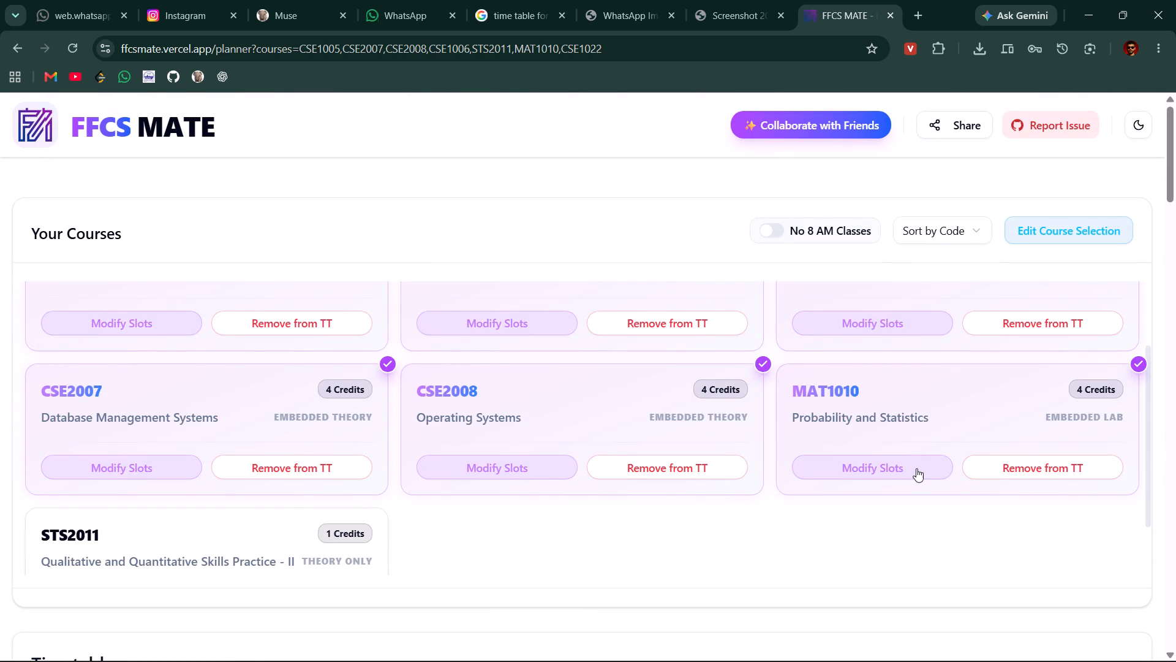
pyautogui.click(916, 470)
pyautogui.scroll(-20, 611, 479)
pyautogui.scroll(-20, 611, 479)
pyautogui.scroll(-3, 611, 479)
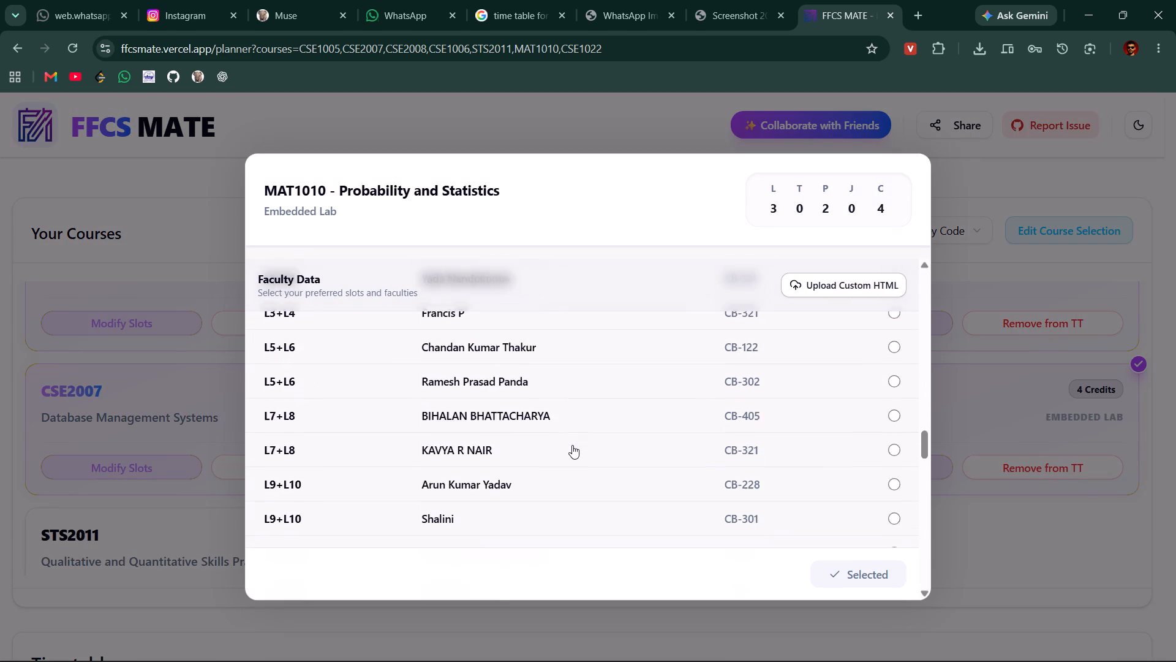
pyautogui.scroll(-2, 572, 445)
pyautogui.scroll(2, 413, 458)
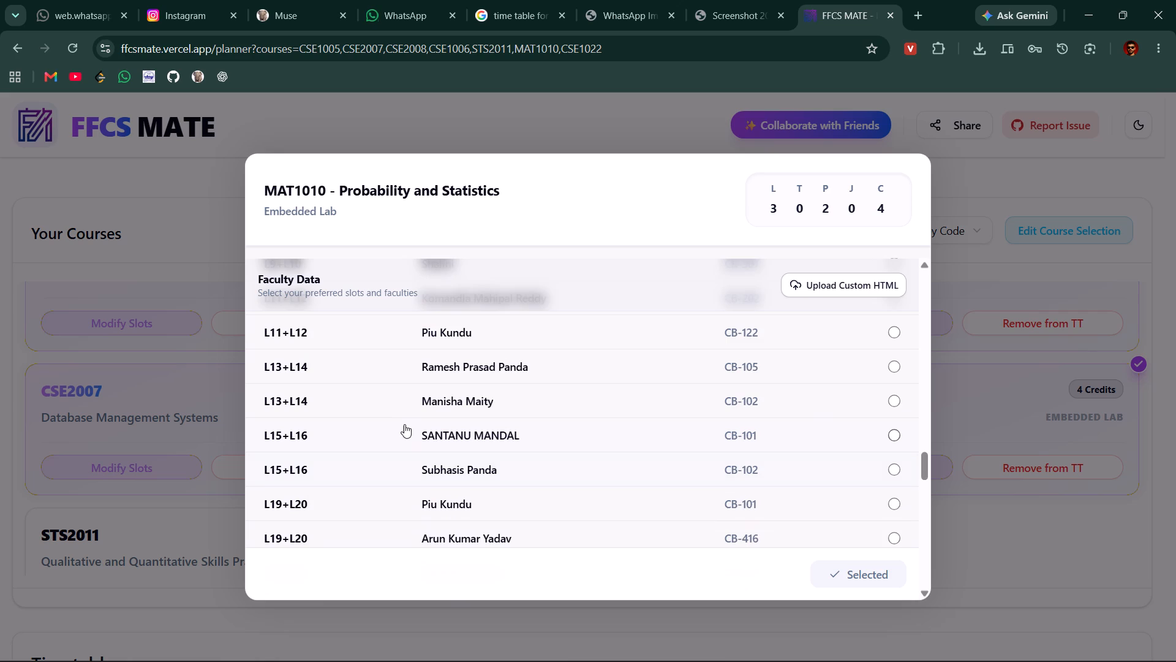
pyautogui.scroll(3, 403, 418)
pyautogui.scroll(-7, 403, 418)
pyautogui.scroll(-14, 403, 418)
pyautogui.scroll(-7, 406, 414)
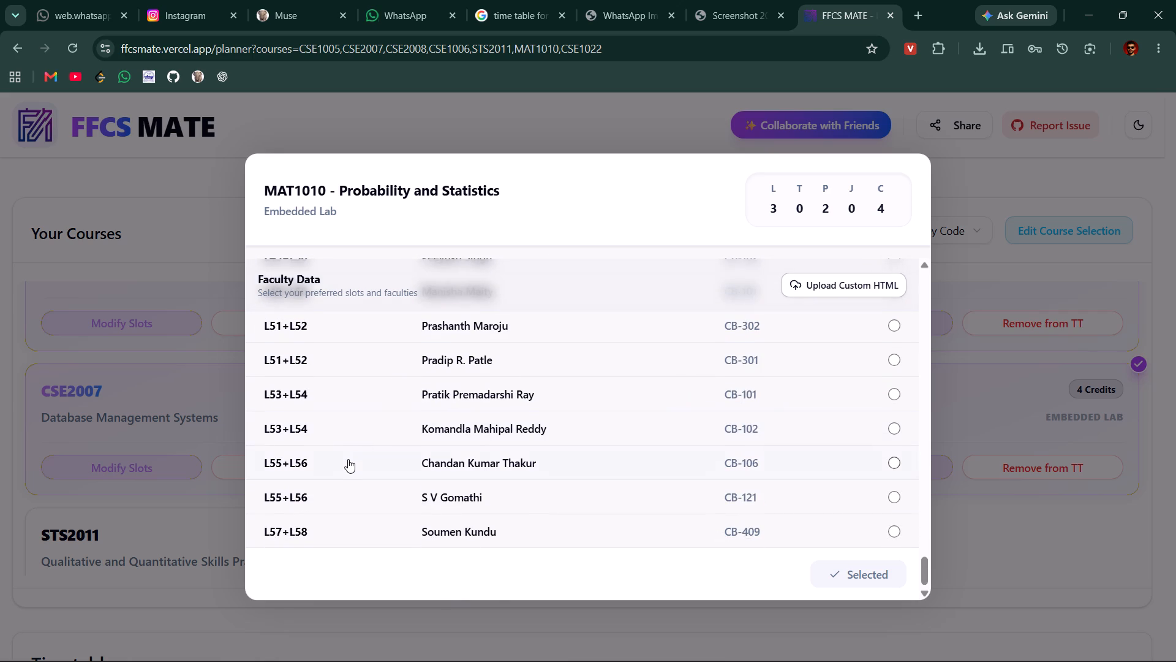
pyautogui.click(323, 335)
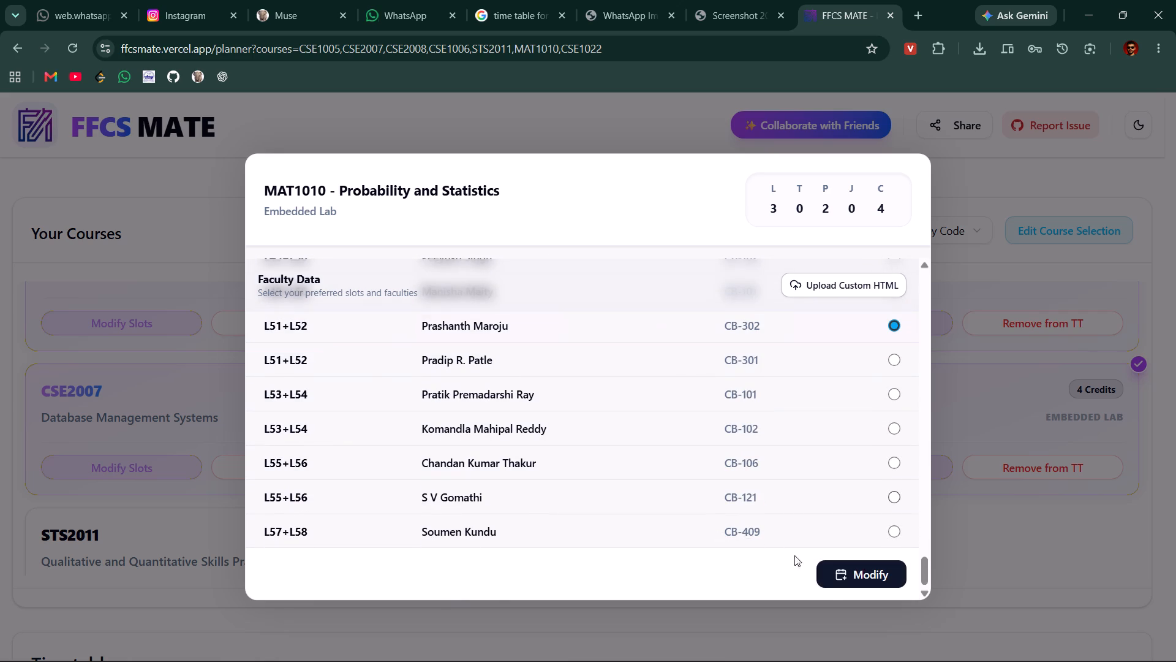
pyautogui.click(840, 571)
pyautogui.scroll(-12, 840, 571)
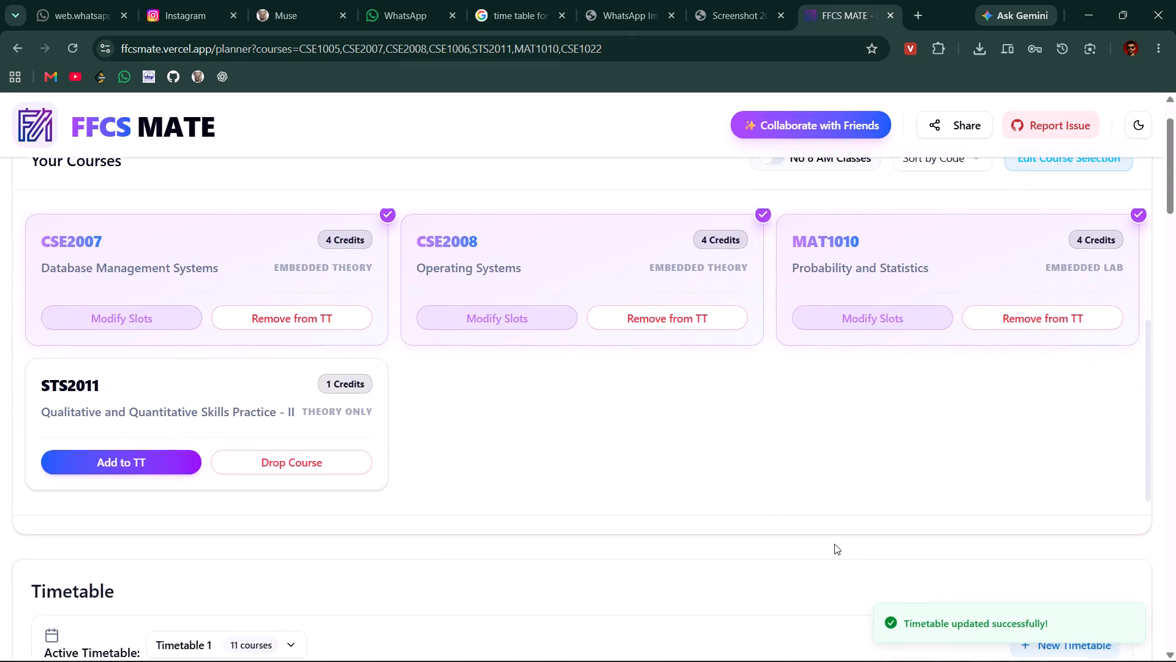
pyautogui.scroll(-12, 834, 544)
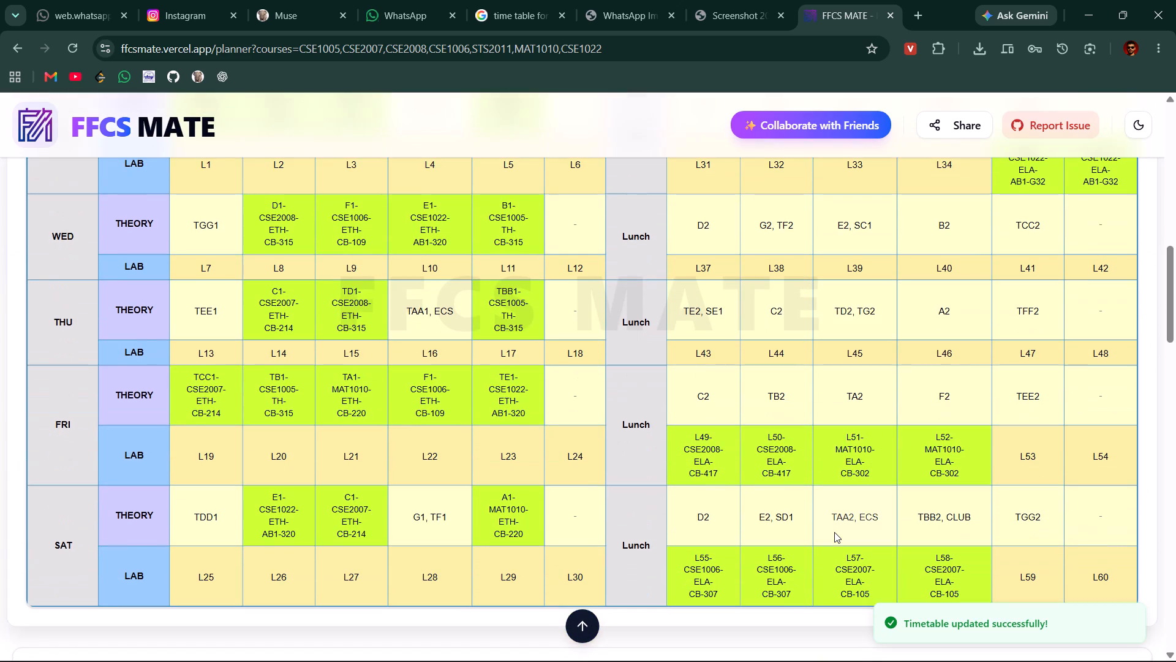
# Change the CSE1022 Introduction to Programming lab slot to L53+L54 in CB-419.
pyautogui.scroll(11, 834, 532)
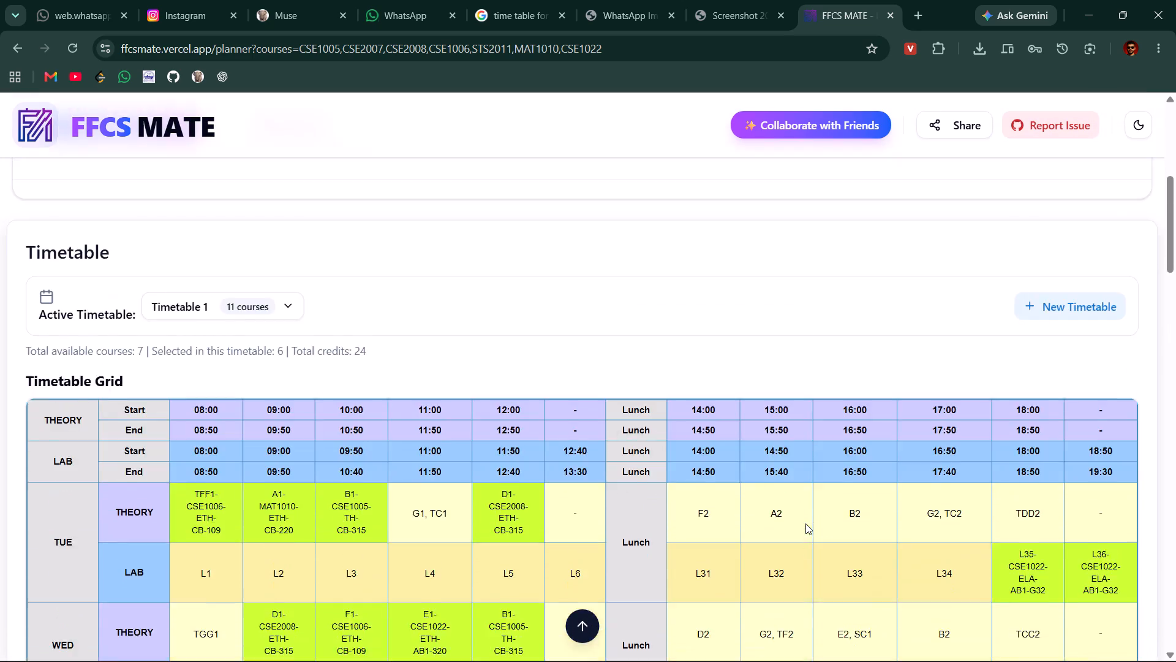
pyautogui.scroll(11, 805, 523)
pyautogui.scroll(4, 552, 429)
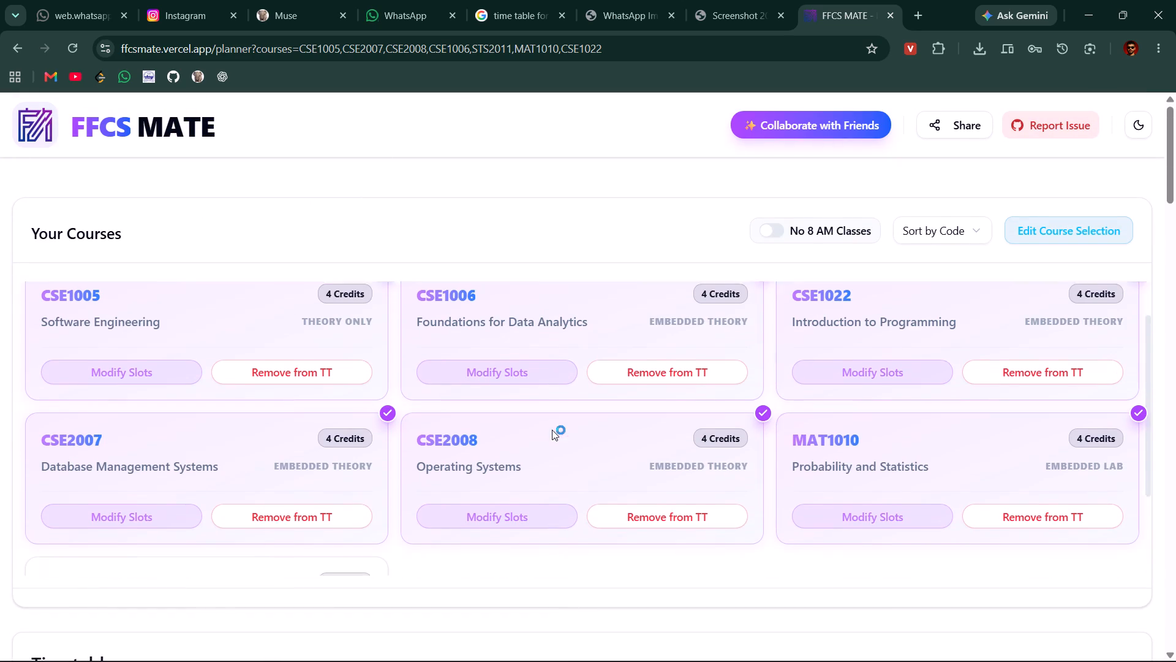
pyautogui.click(859, 430)
pyautogui.scroll(-14, 718, 424)
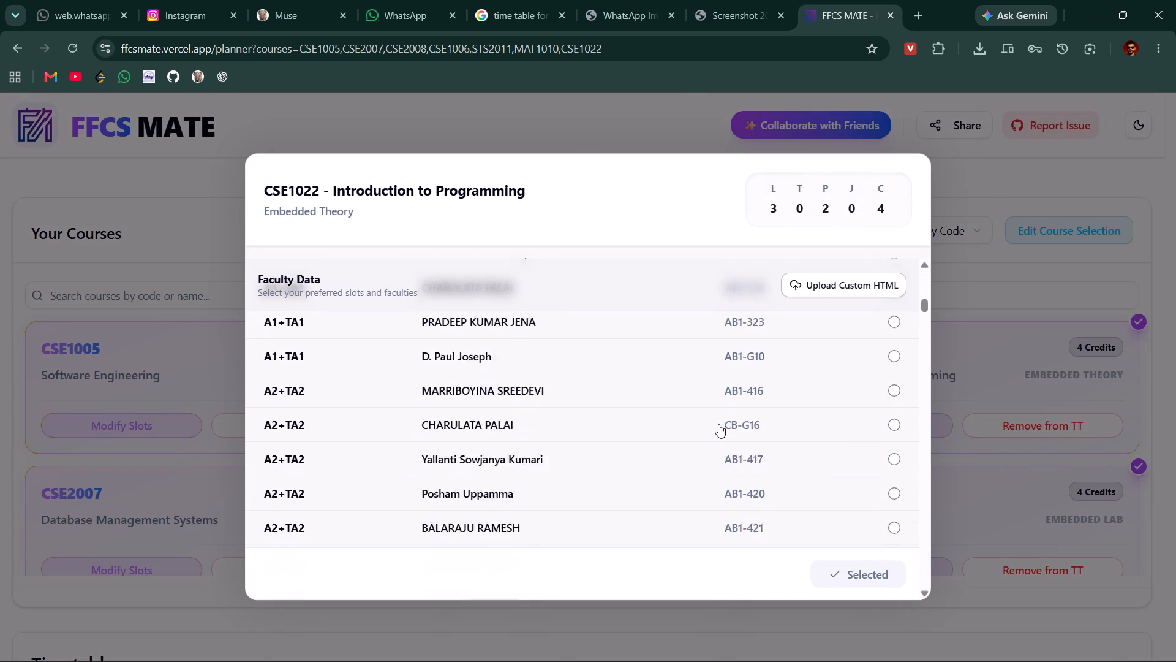
pyautogui.scroll(-20, 718, 424)
pyautogui.scroll(-20, 718, 424)
pyautogui.scroll(-6, 718, 424)
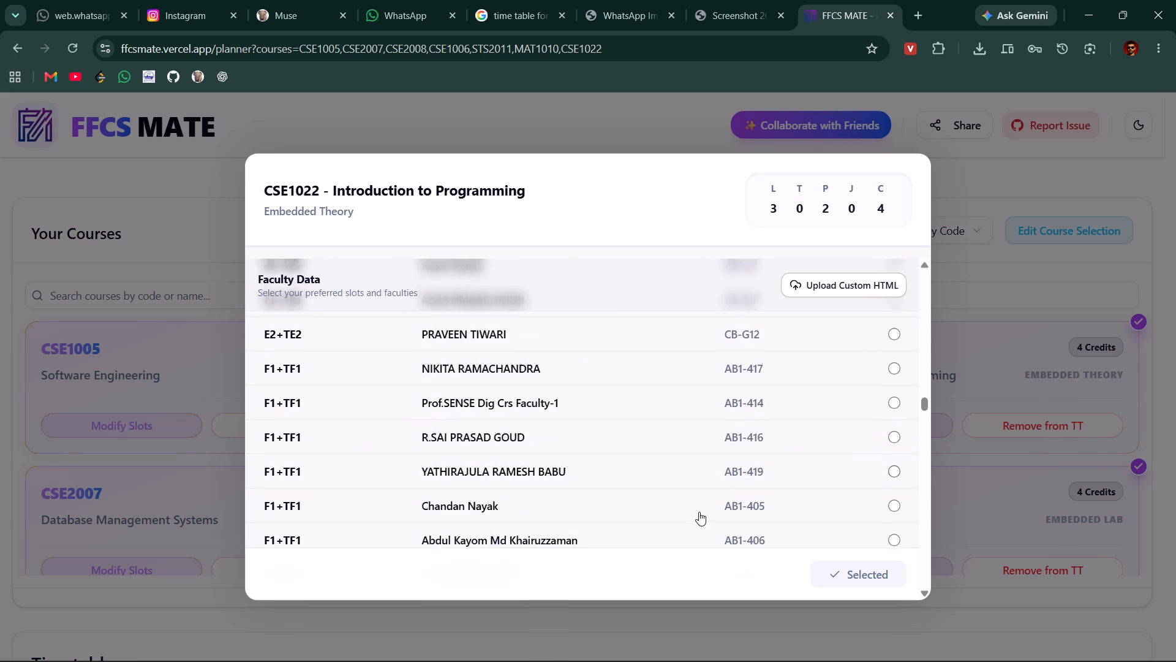
pyautogui.scroll(-20, 699, 512)
pyautogui.scroll(-9, 699, 512)
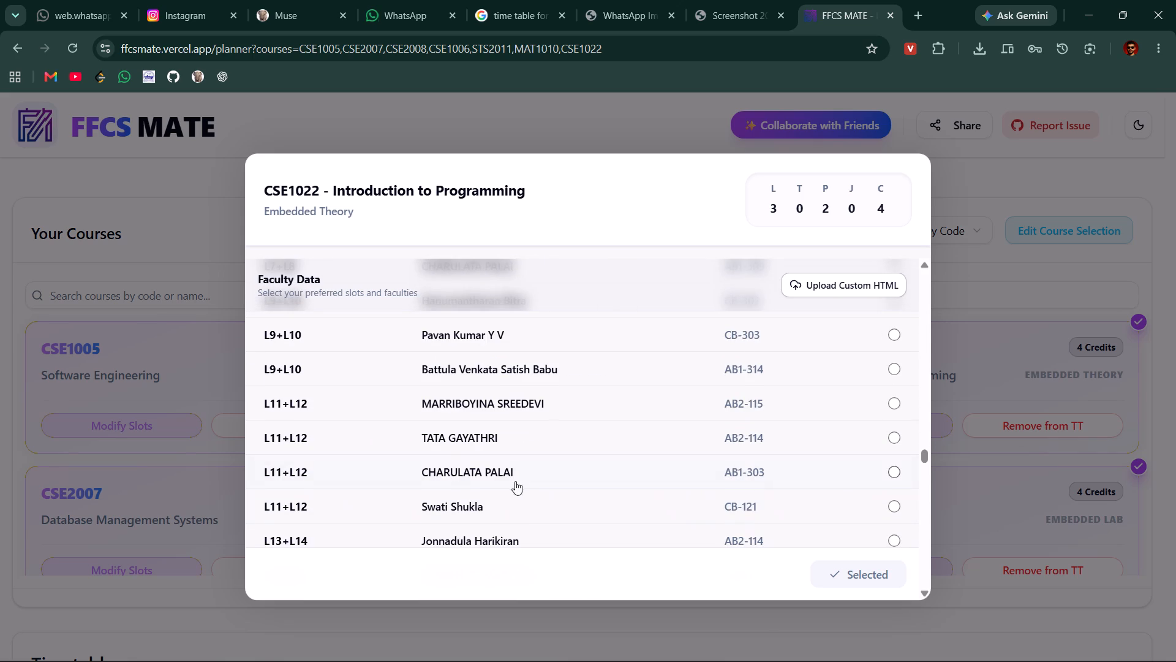
pyautogui.scroll(-5, 462, 485)
pyautogui.scroll(-2, 366, 511)
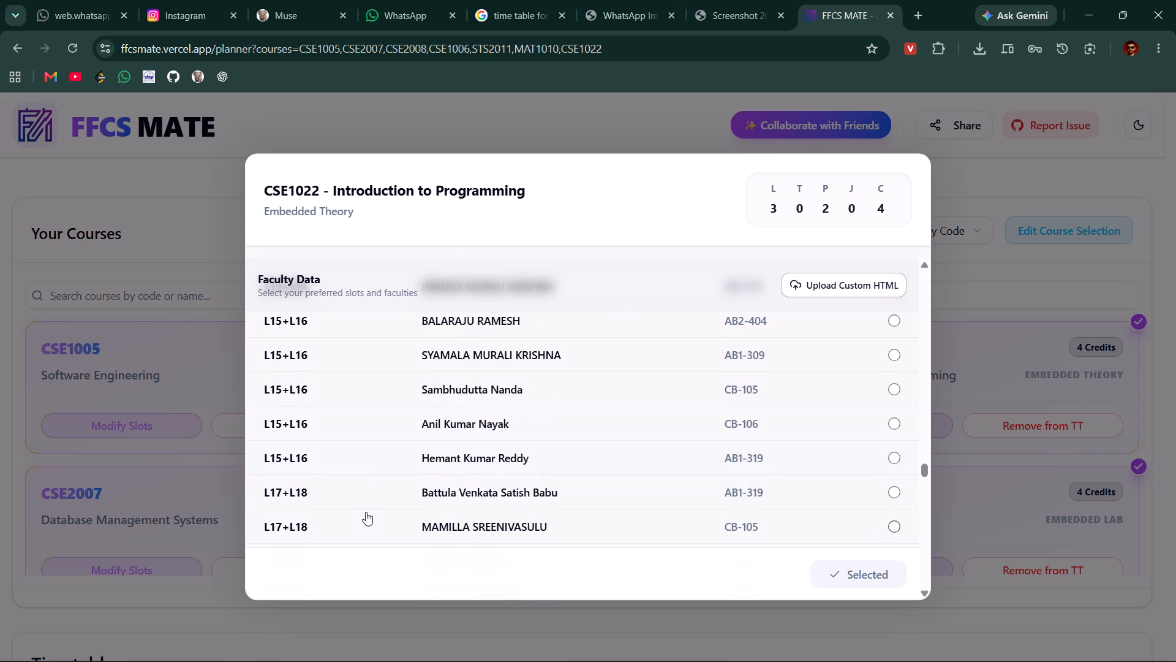
pyautogui.scroll(-11, 366, 512)
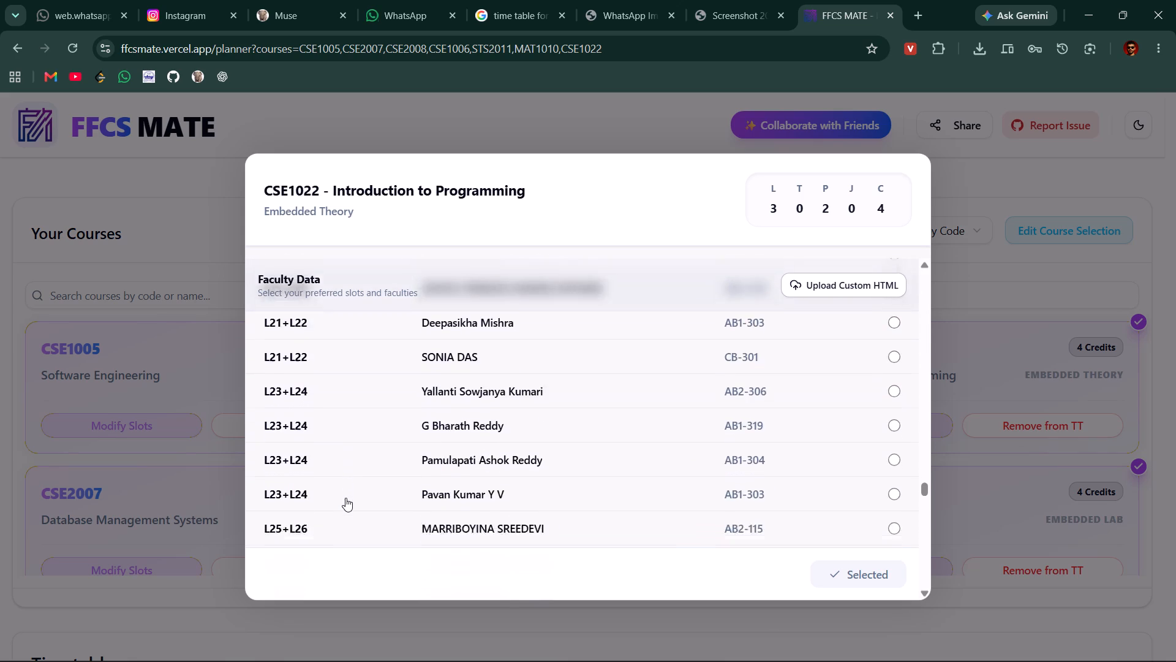
pyautogui.scroll(-20, 345, 498)
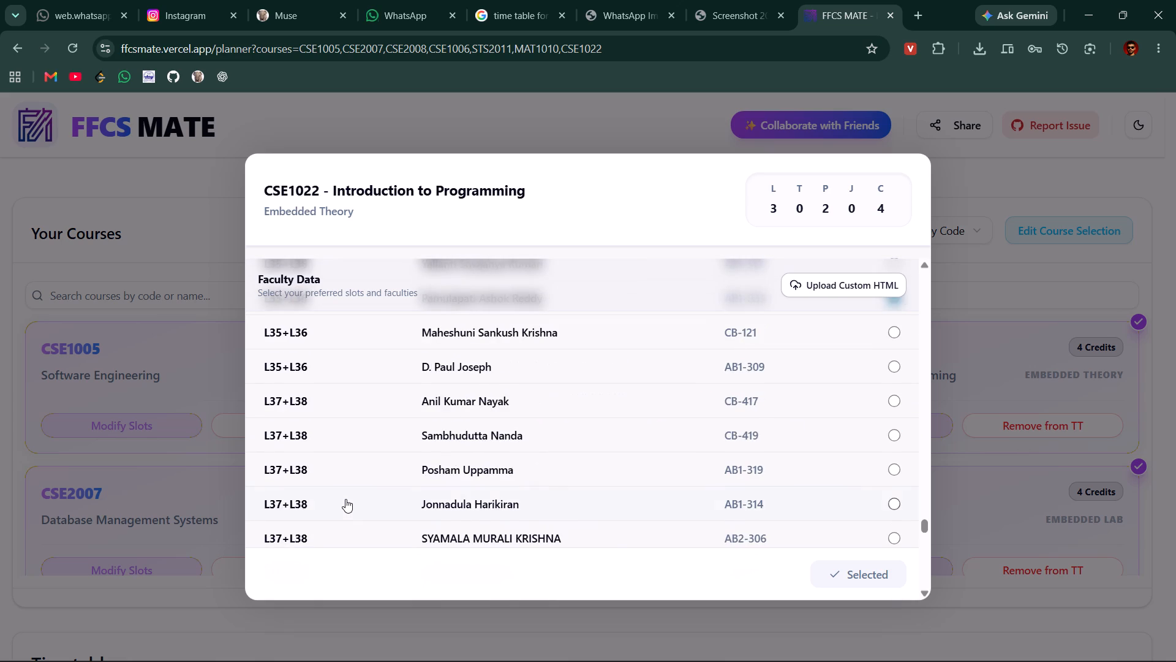
pyautogui.scroll(-18, 345, 499)
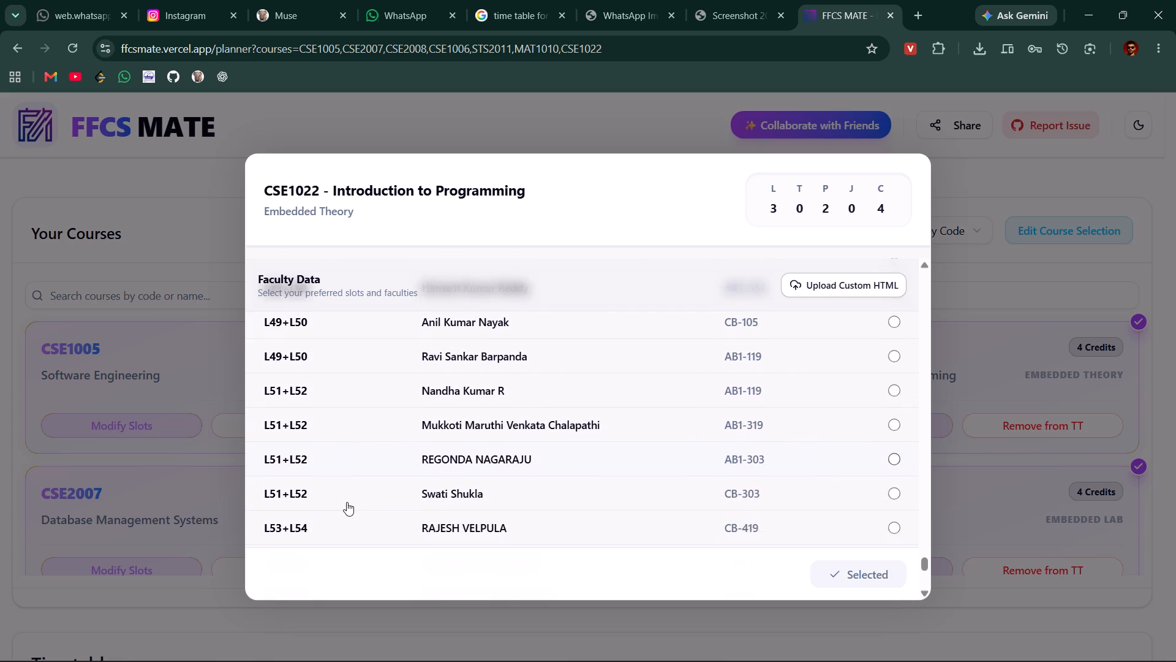
pyautogui.click(369, 427)
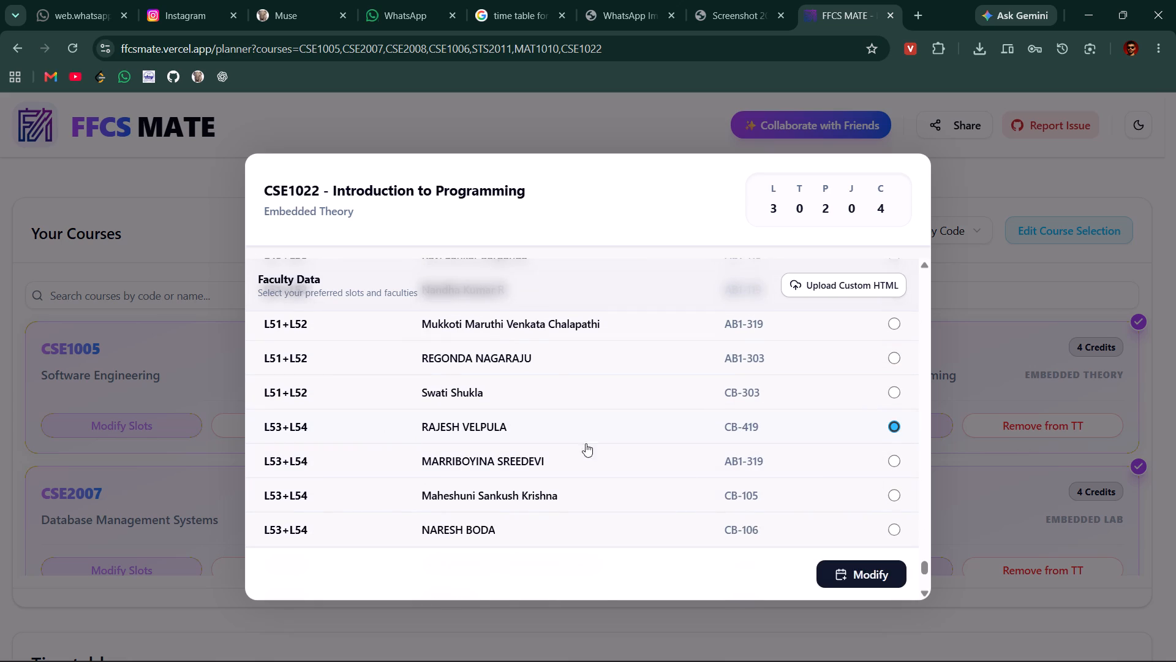
pyautogui.click(826, 566)
# Review the updated timetable grid for the placement of the lab slots and the remaining free periods.
pyautogui.scroll(-6, 819, 508)
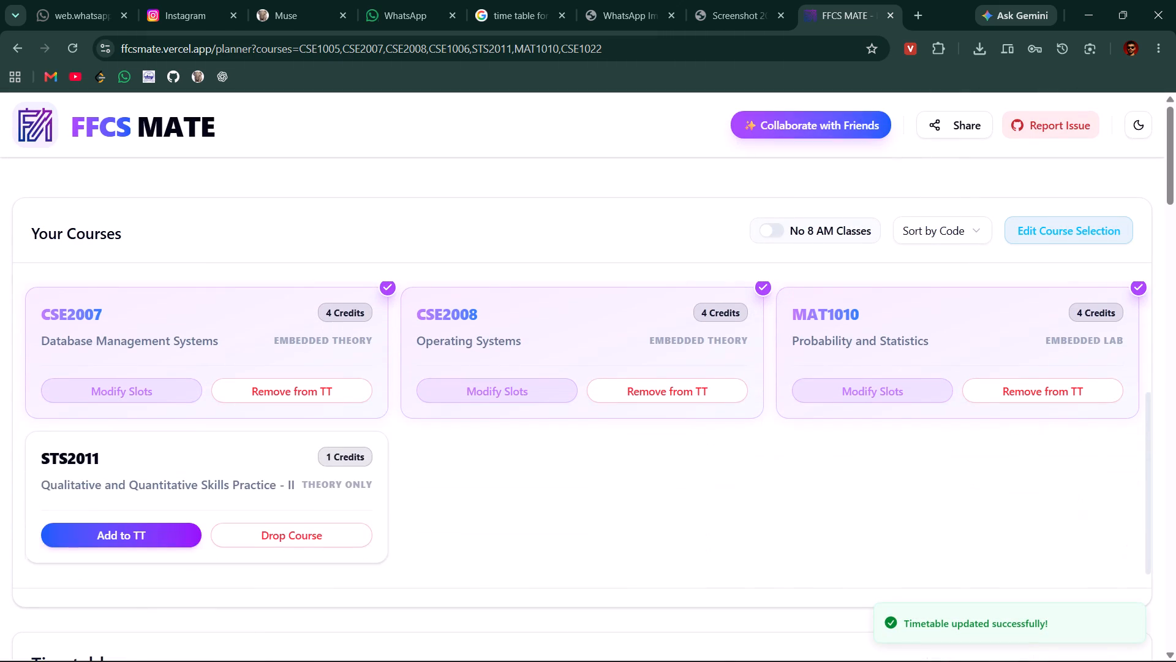
pyautogui.scroll(-20, 819, 508)
pyautogui.scroll(-8, 819, 508)
pyautogui.scroll(-6, 638, 430)
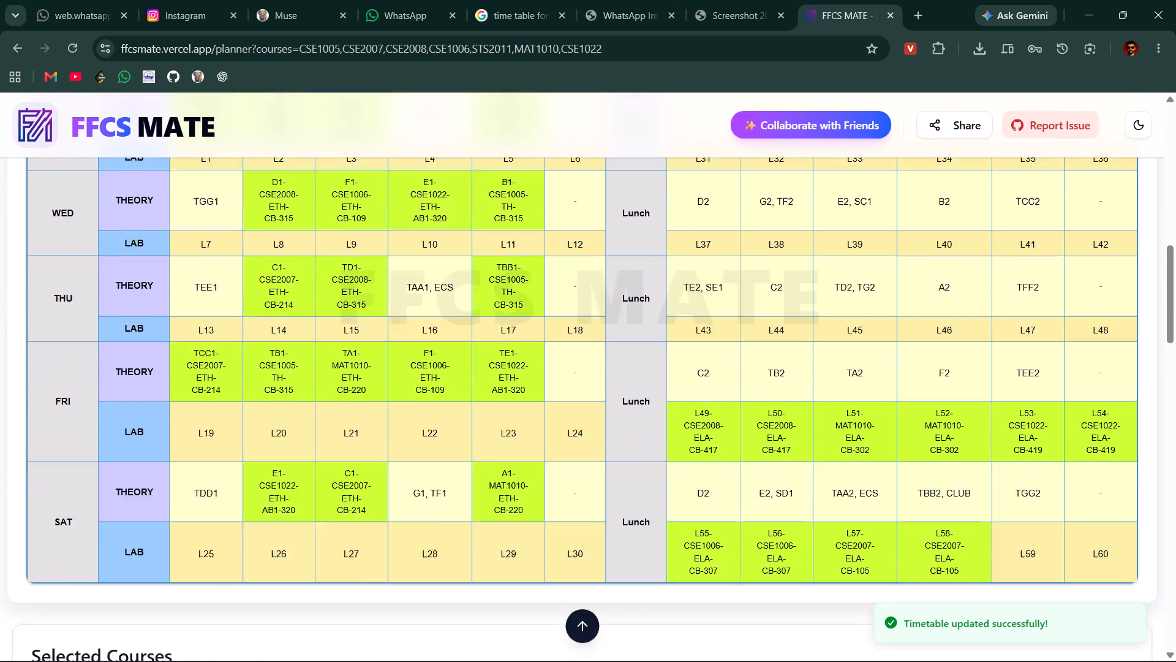
pyautogui.scroll(8, 635, 428)
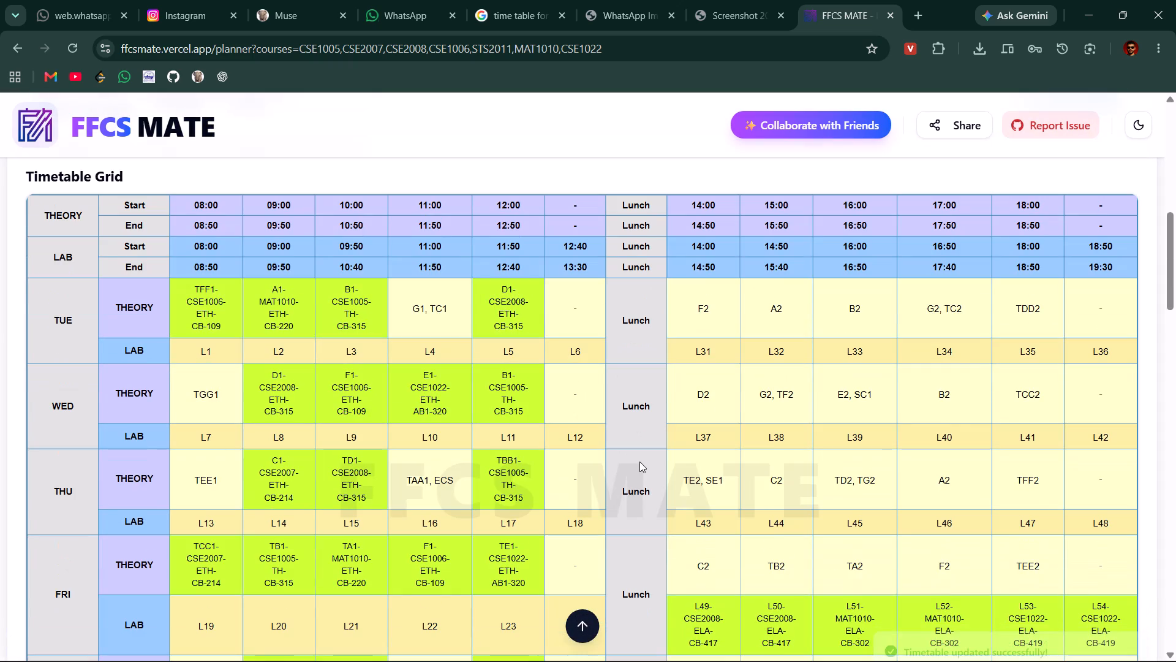
pyautogui.scroll(-2, 638, 452)
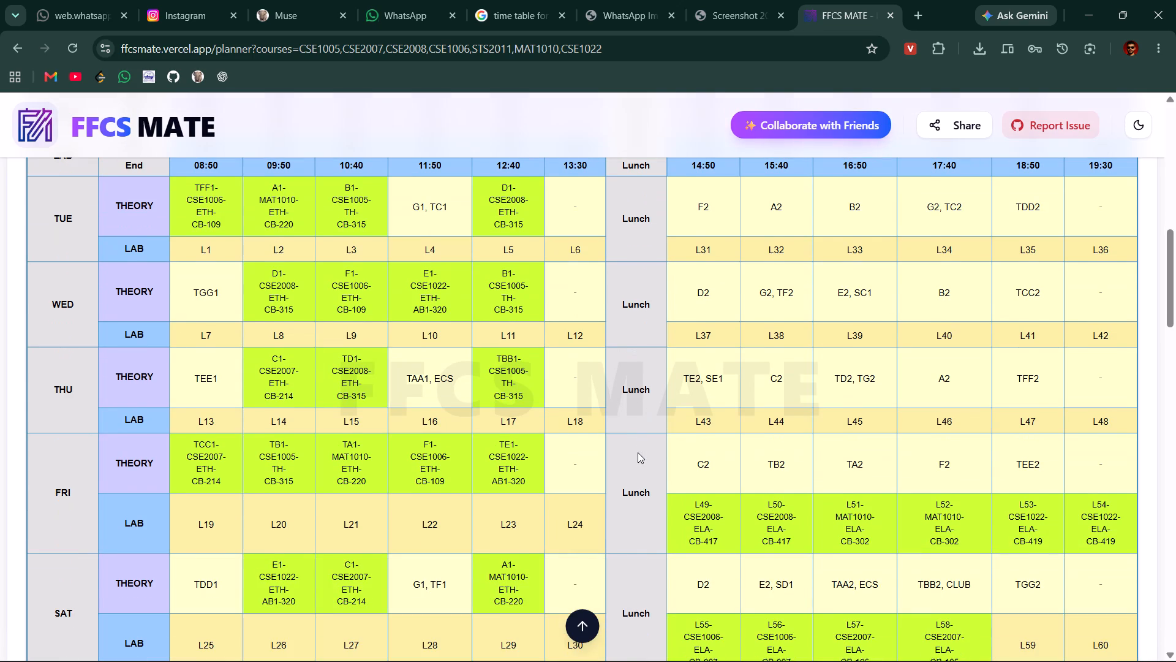
# Examine the full Tuesday to Saturday timetable grid, comparing the morning theory classes with the Friday and Saturday afternoon labs.
pyautogui.scroll(-1, 638, 454)
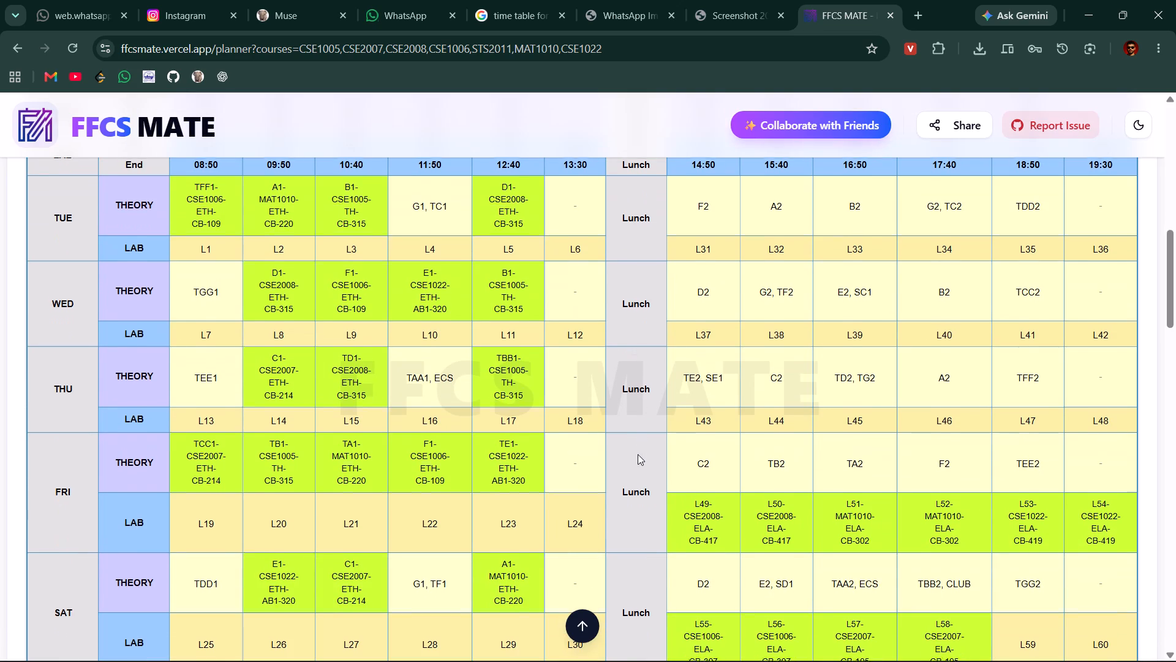
pyautogui.scroll(-3, 638, 454)
pyautogui.scroll(2, 638, 454)
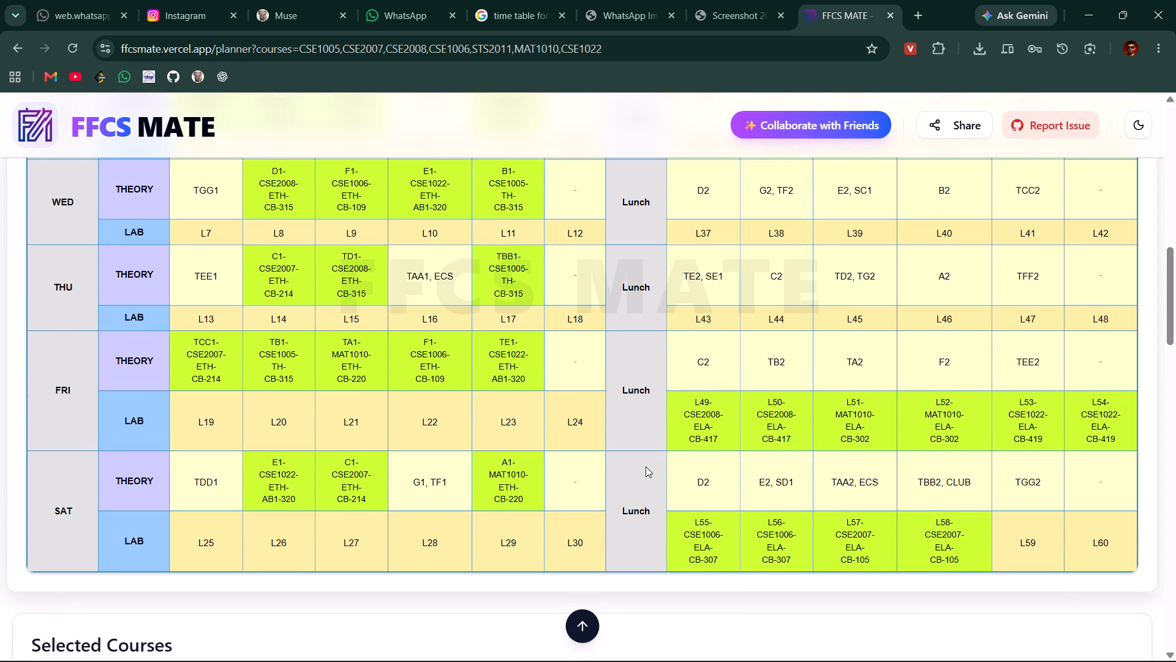
pyautogui.scroll(4, 646, 466)
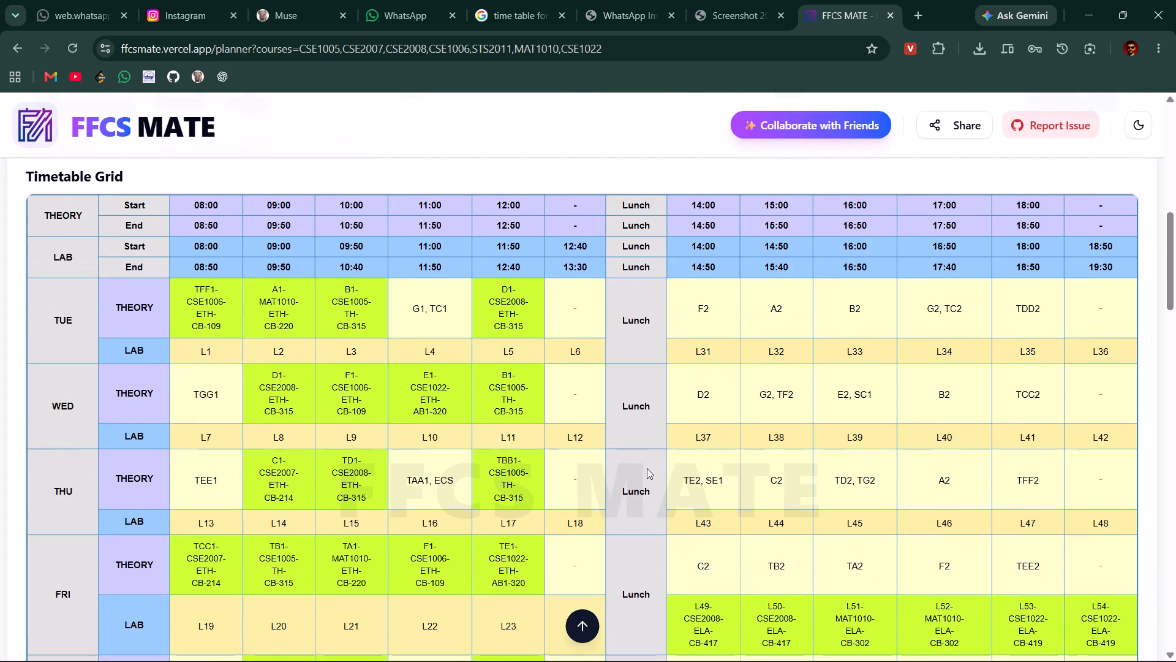
pyautogui.scroll(2, 647, 468)
pyautogui.scroll(-6, 654, 493)
pyautogui.scroll(3, 666, 547)
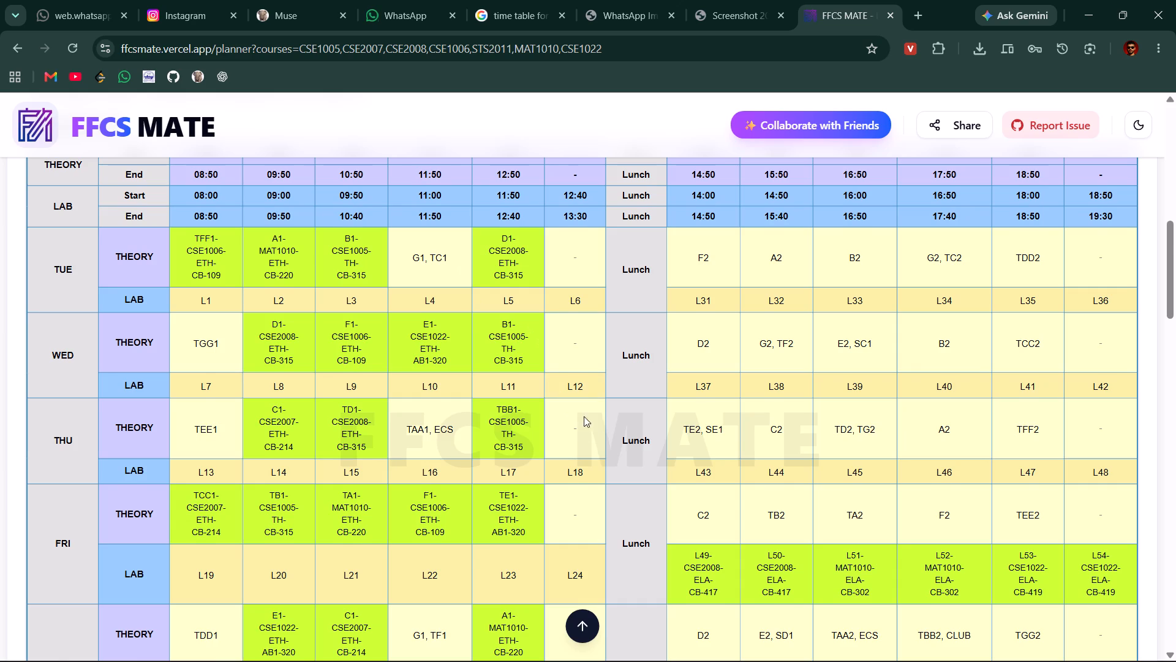
pyautogui.scroll(-3, 587, 427)
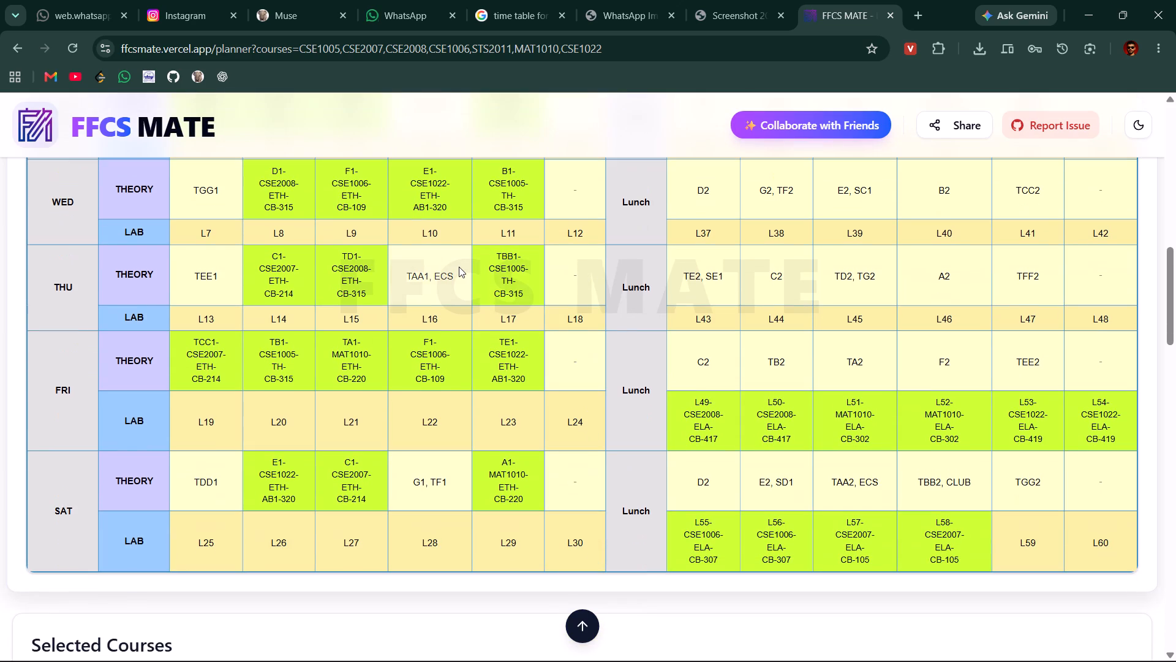
pyautogui.scroll(-1, 458, 304)
pyautogui.scroll(-1, 534, 509)
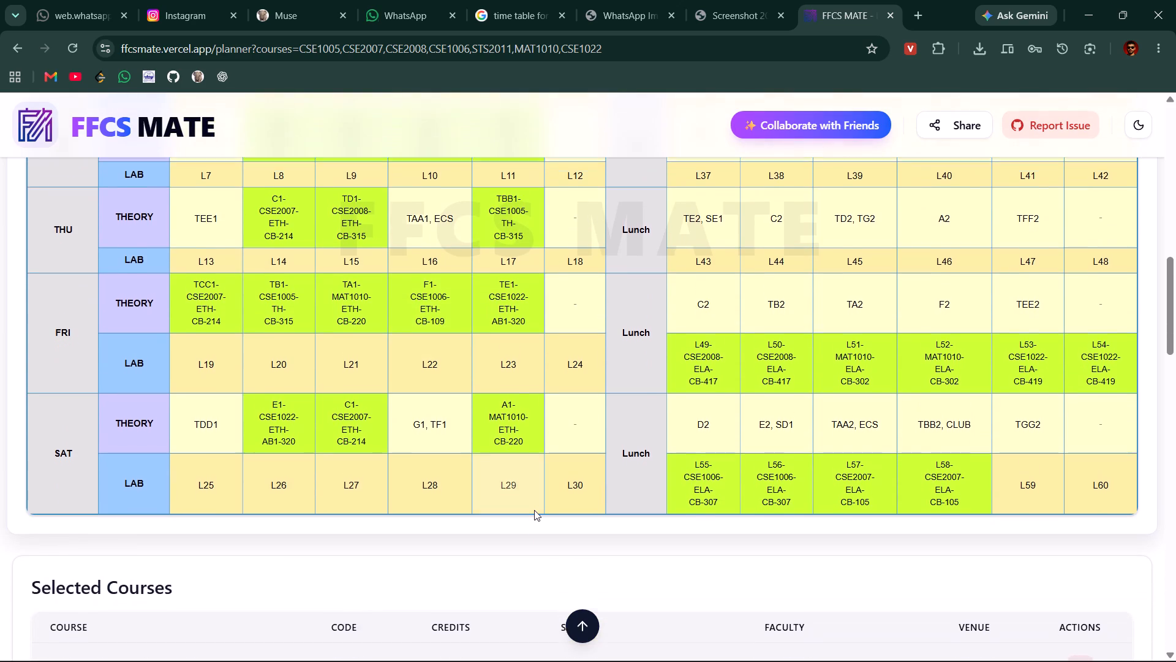
pyautogui.click(345, 329)
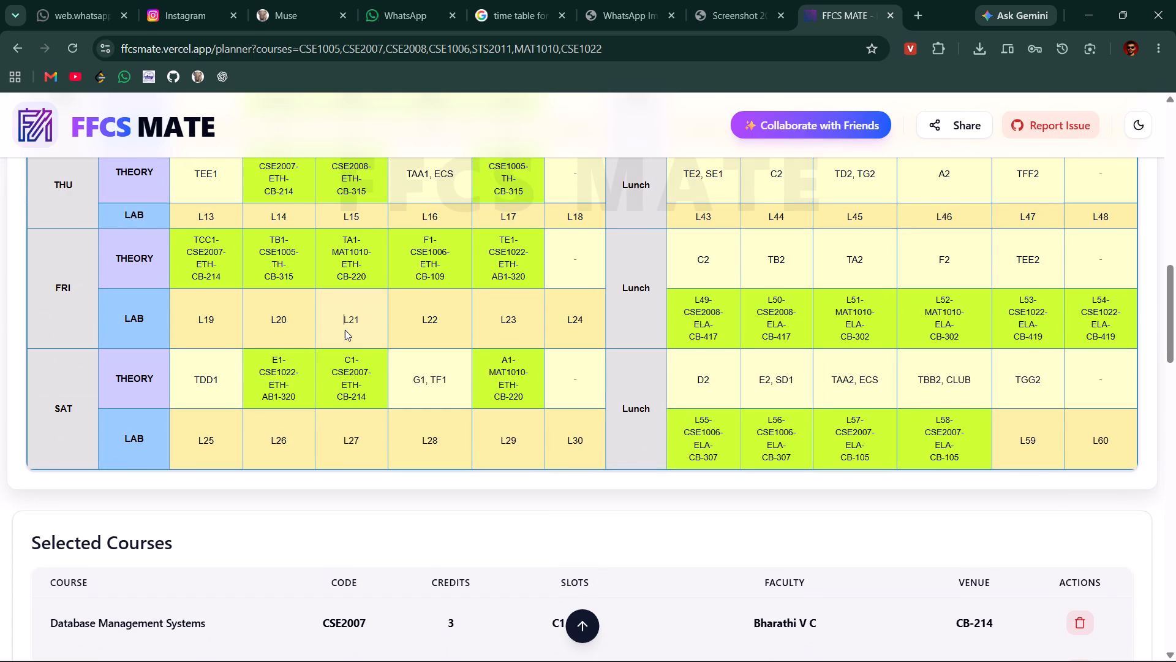
# Recheck the Tuesday to Saturday timetable grid for how the morning theory classes sit against the Friday and Saturday afternoon labs.
pyautogui.click(431, 308)
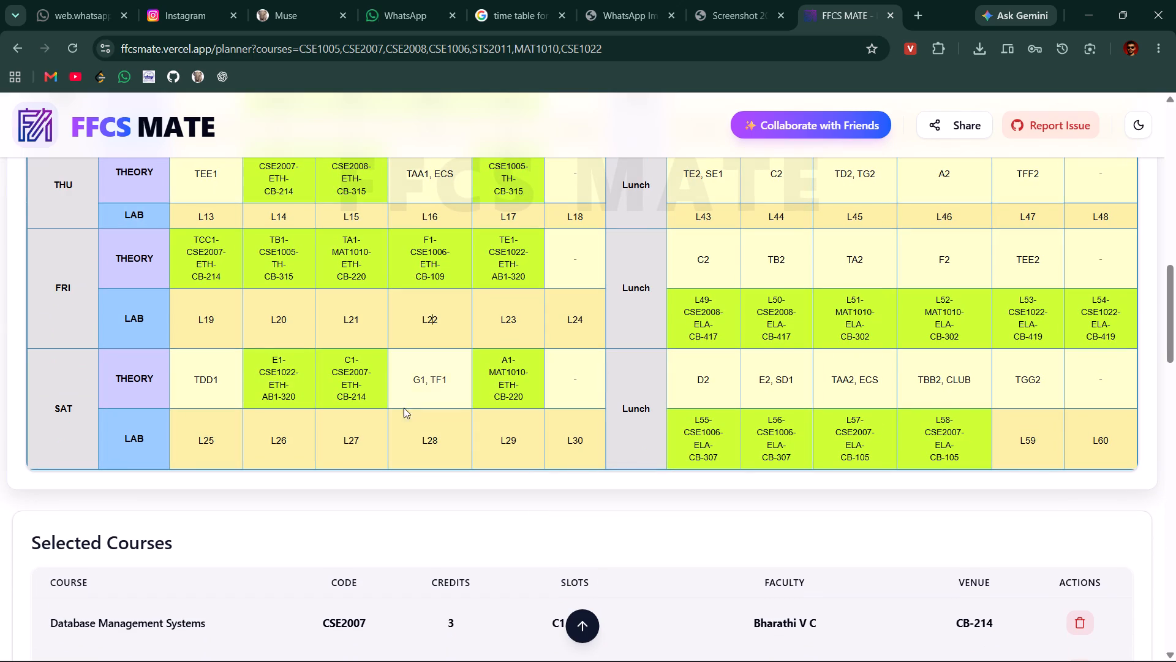
pyautogui.scroll(1, 394, 429)
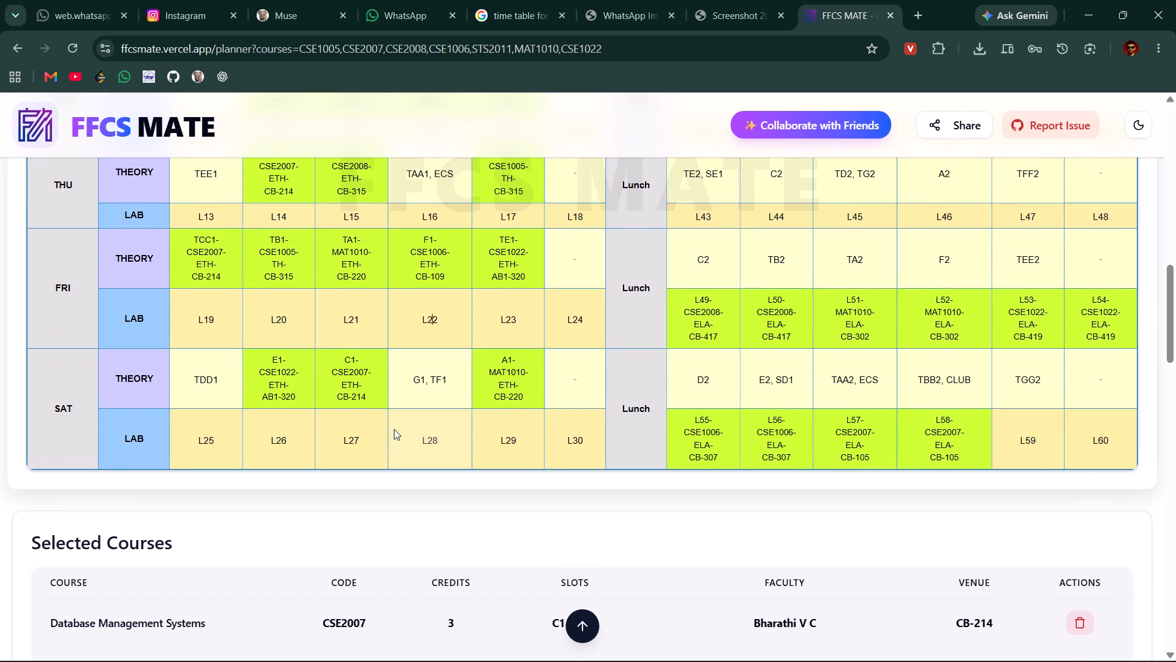
pyautogui.scroll(4, 394, 429)
pyautogui.scroll(-2, 386, 443)
pyautogui.scroll(-1, 376, 491)
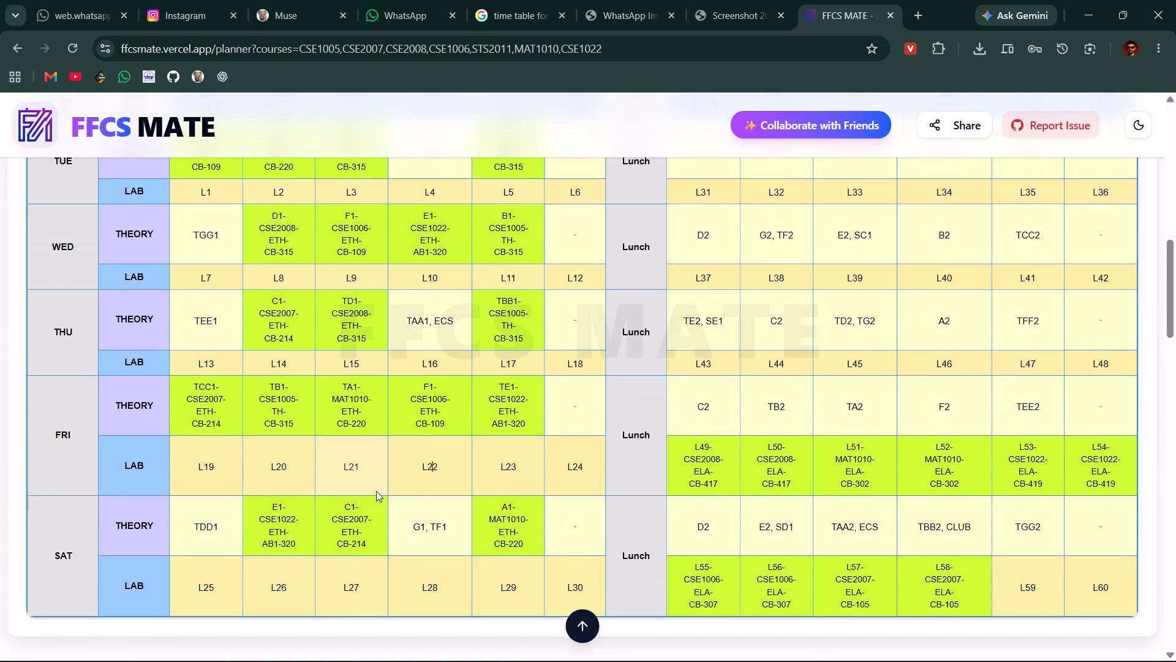
pyautogui.scroll(5, 377, 495)
pyautogui.scroll(-2, 363, 531)
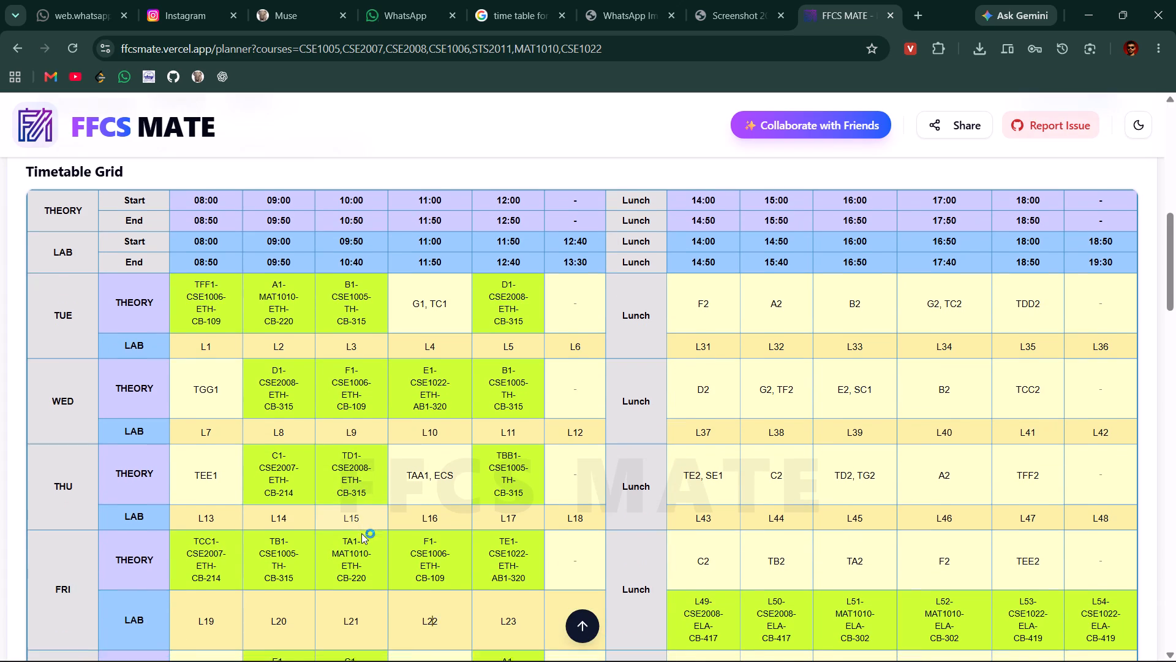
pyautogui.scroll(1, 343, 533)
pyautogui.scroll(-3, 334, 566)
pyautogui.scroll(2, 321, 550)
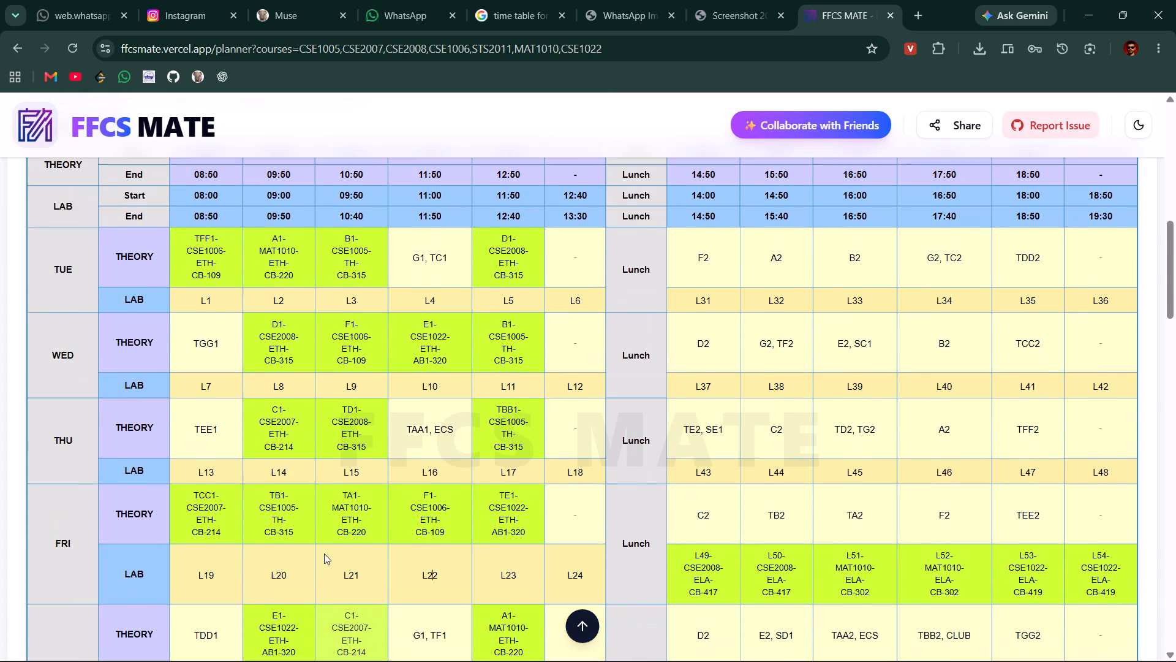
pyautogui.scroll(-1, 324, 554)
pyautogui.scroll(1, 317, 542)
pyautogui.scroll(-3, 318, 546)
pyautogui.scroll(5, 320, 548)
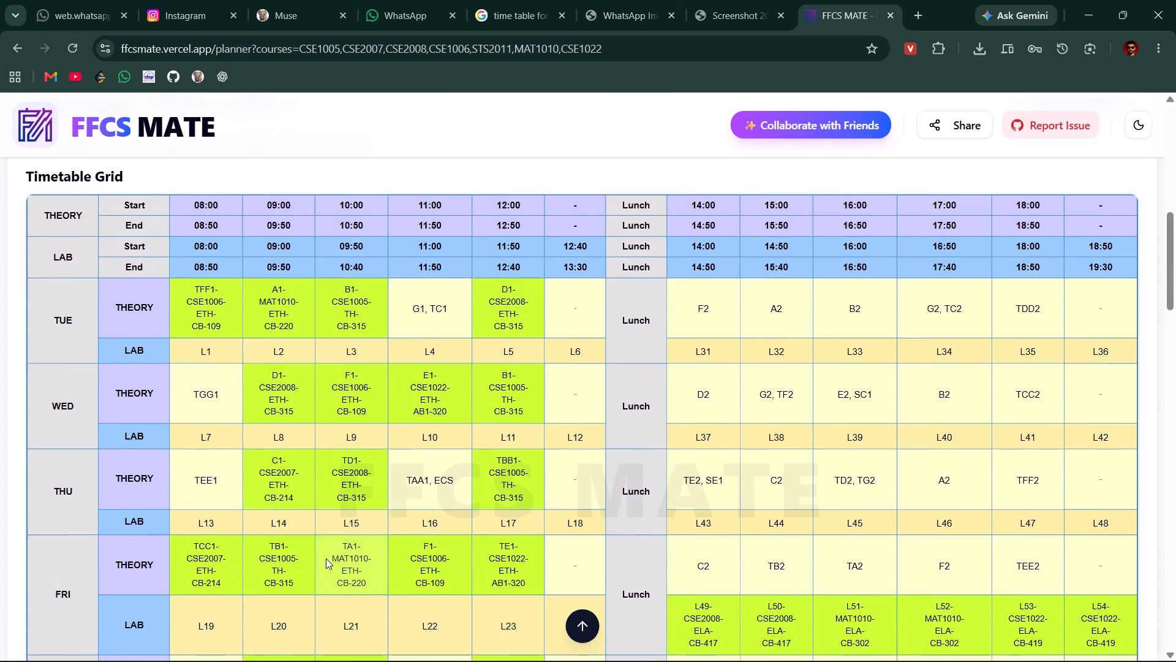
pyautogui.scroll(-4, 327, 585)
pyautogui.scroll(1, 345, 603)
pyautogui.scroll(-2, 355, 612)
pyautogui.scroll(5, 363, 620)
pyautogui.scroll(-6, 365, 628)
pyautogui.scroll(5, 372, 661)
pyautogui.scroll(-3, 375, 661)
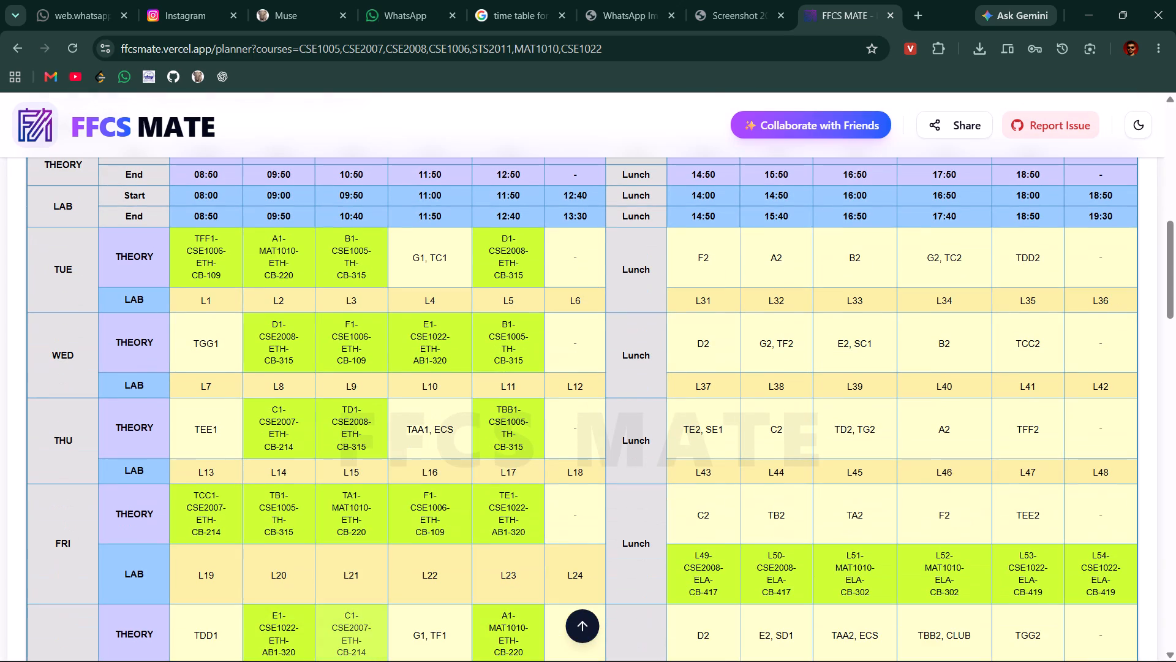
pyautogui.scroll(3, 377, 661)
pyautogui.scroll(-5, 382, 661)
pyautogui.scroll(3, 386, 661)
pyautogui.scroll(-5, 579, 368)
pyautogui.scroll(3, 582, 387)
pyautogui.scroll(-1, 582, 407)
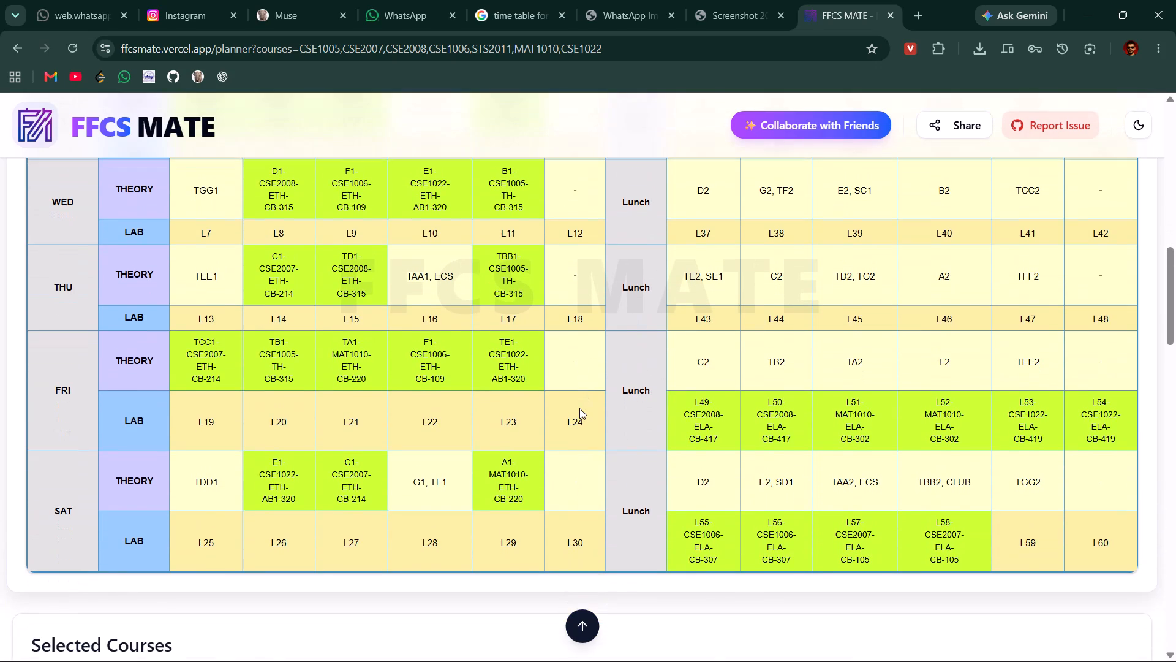
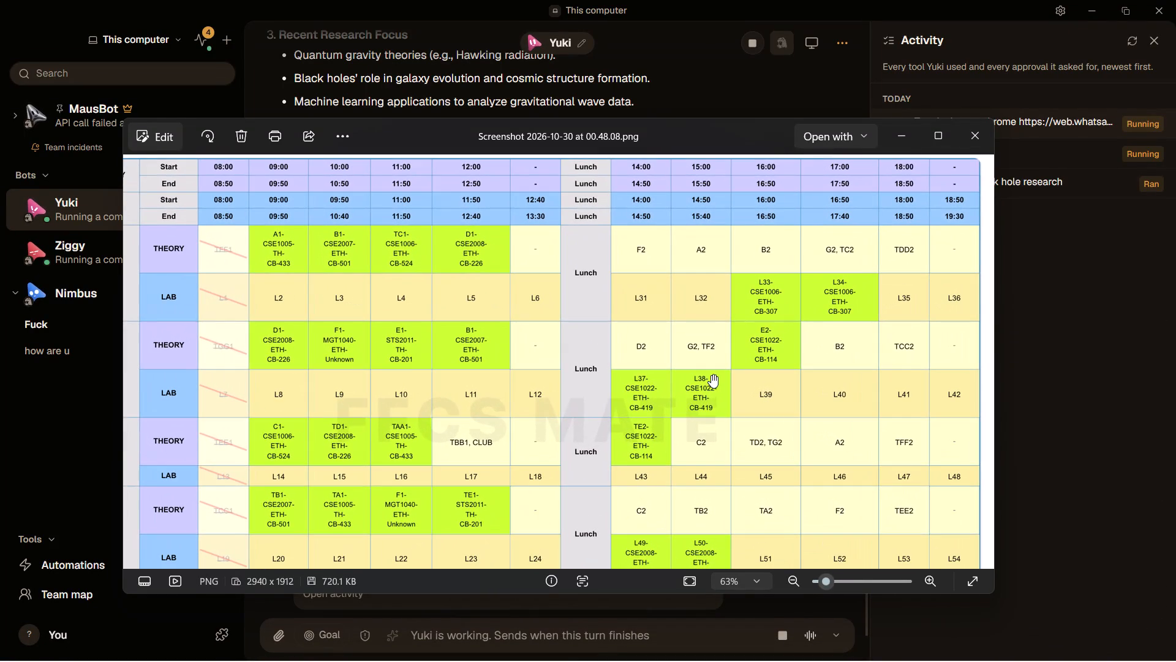
# Examine the timetable screenshot from Tuesday to Saturday, comparing the theory and lab slots against the time headers.
pyautogui.scroll(-1, 711, 375)
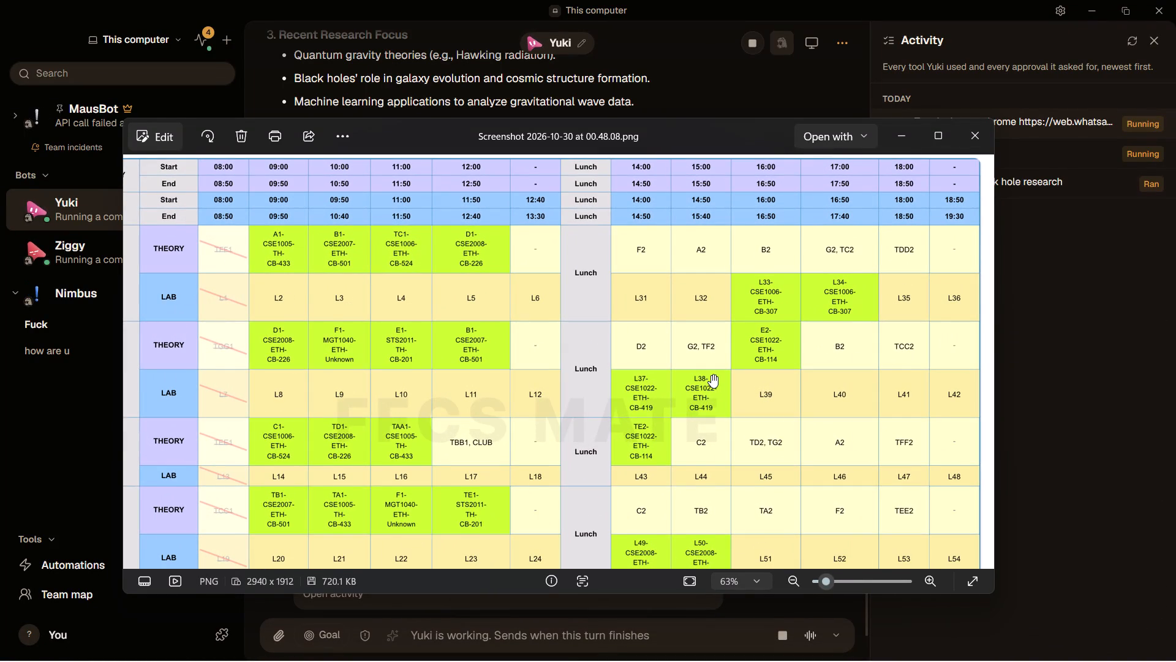
pyautogui.scroll(-1, 711, 375)
pyautogui.moveTo(483, 377); pyautogui.dragTo(611, 278)
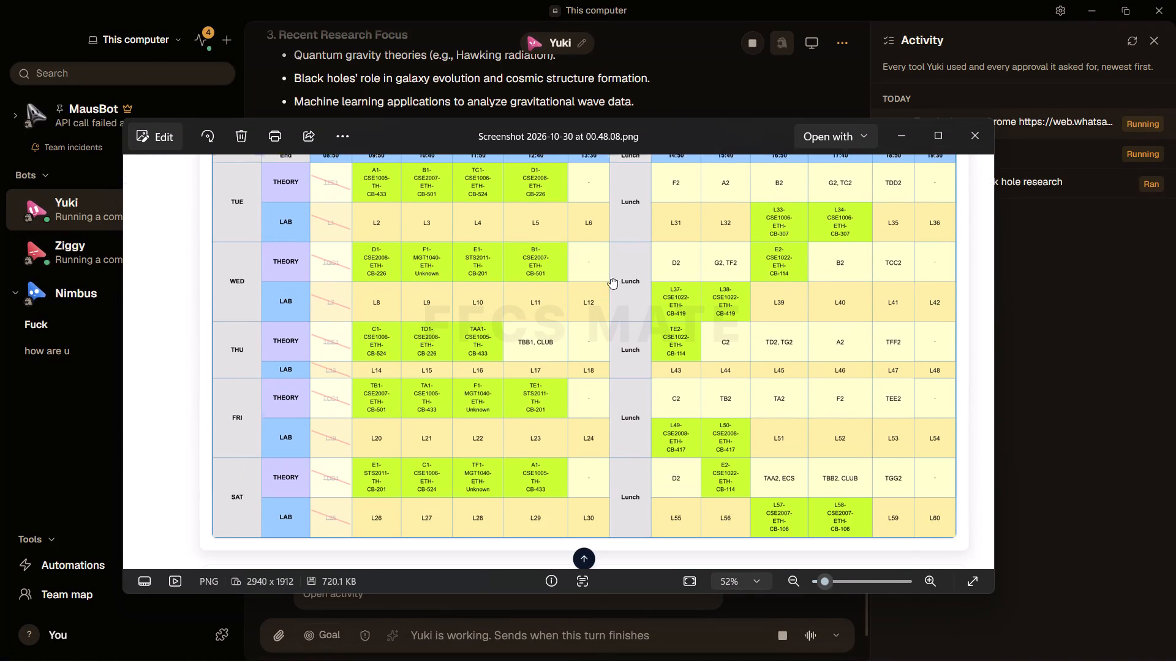
pyautogui.moveTo(611, 278); pyautogui.dragTo(631, 254)
pyautogui.moveTo(631, 256); pyautogui.dragTo(652, 378)
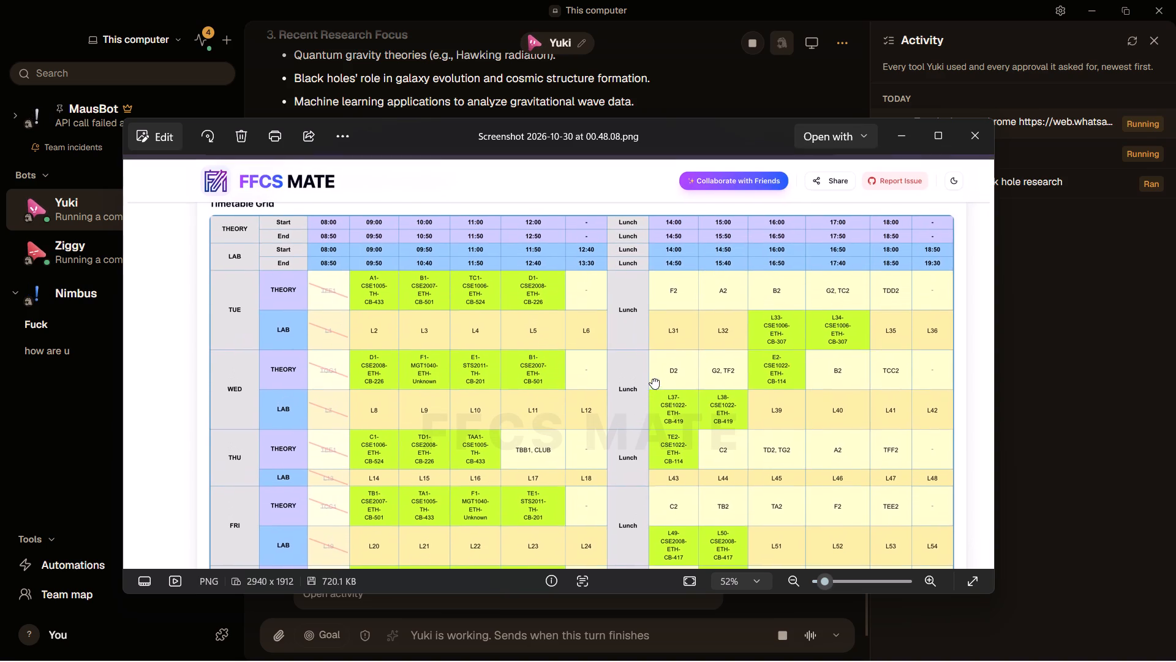
# Examine the saved timetable screenshot from Tuesday to Saturday, covering the morning theory classes and the afternoon slots.
pyautogui.moveTo(652, 378); pyautogui.dragTo(631, 283)
pyautogui.scroll(2, 673, 351)
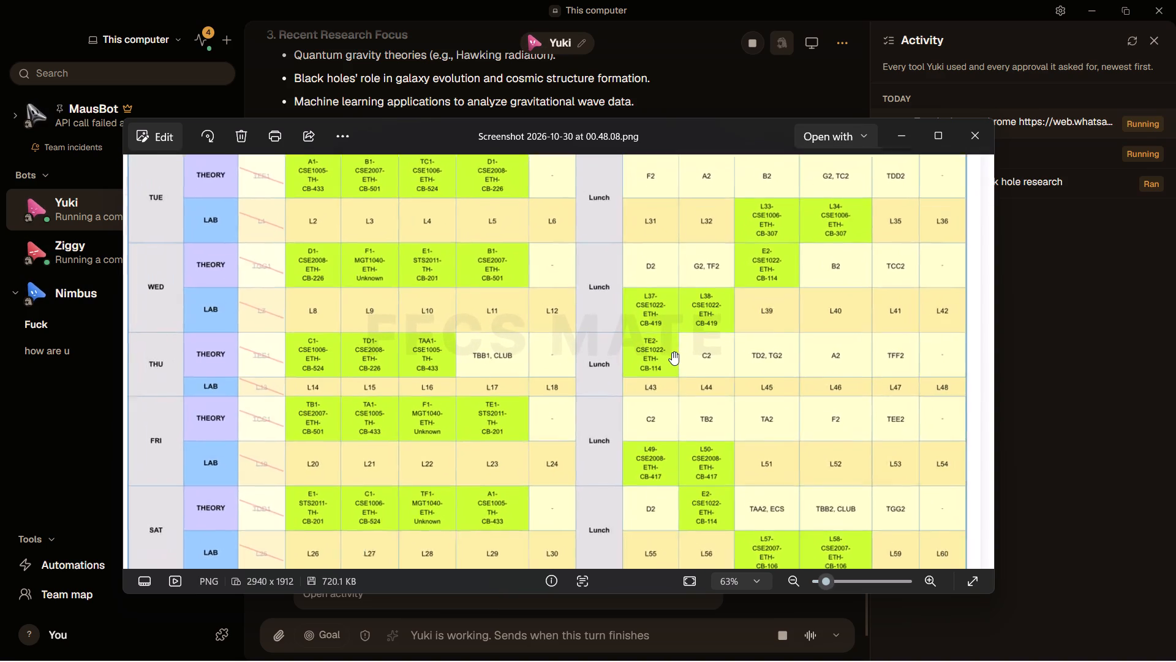
pyautogui.scroll(1, 672, 352)
pyautogui.moveTo(853, 301); pyautogui.dragTo(775, 333)
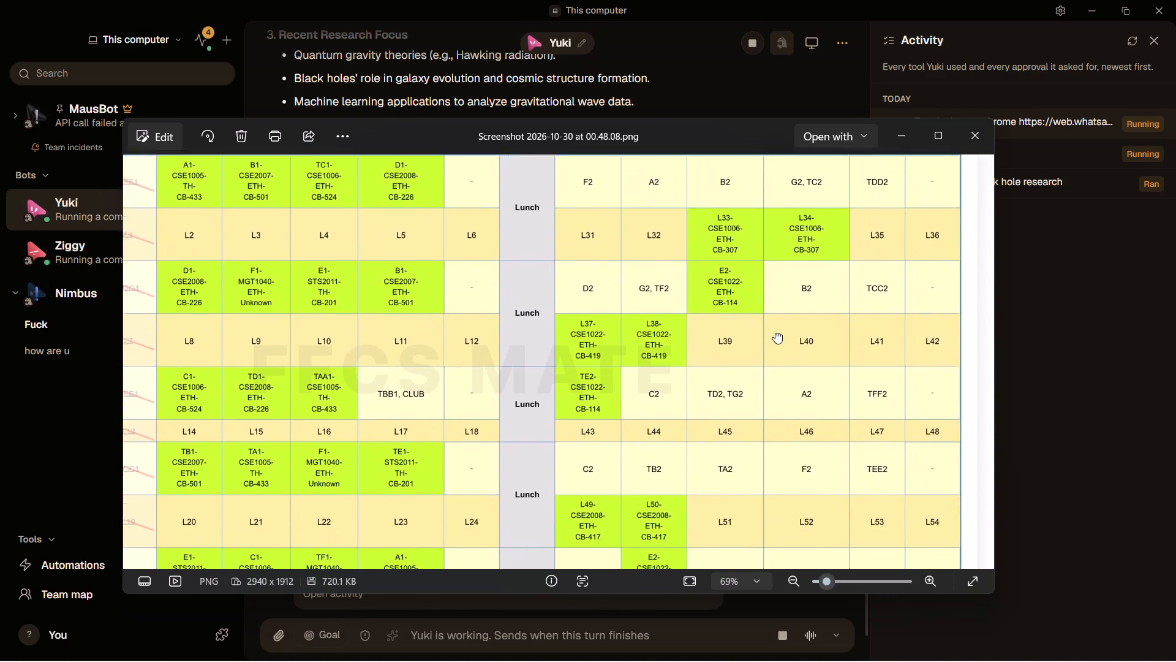
pyautogui.moveTo(775, 333); pyautogui.dragTo(986, 458)
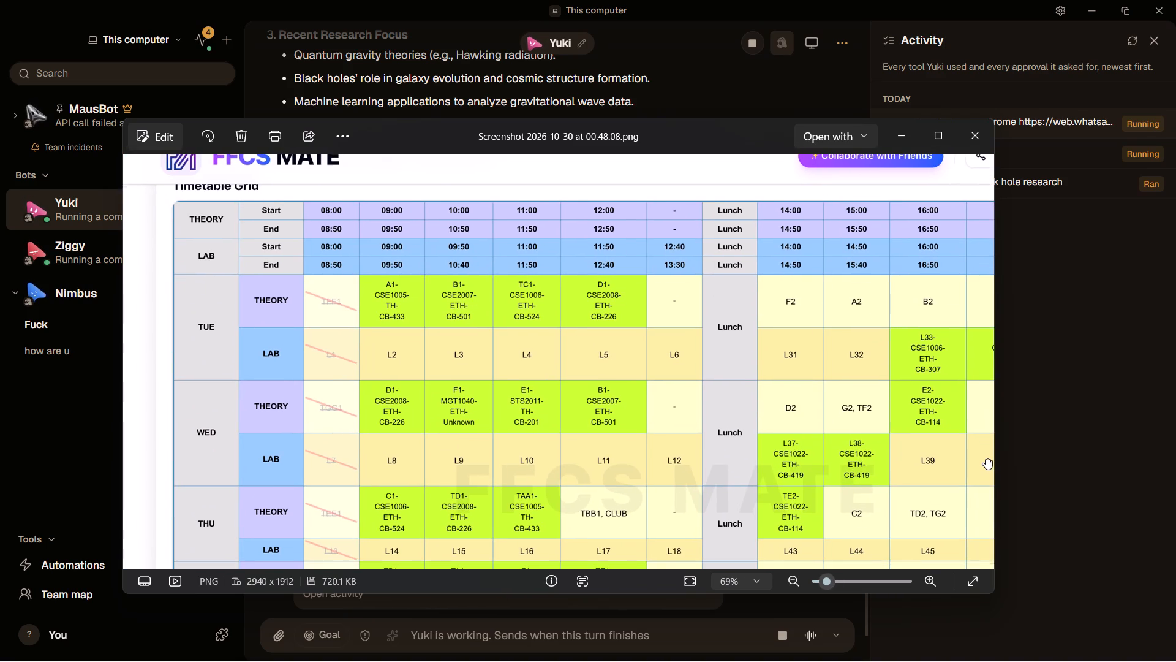
pyautogui.moveTo(986, 458); pyautogui.dragTo(927, 406)
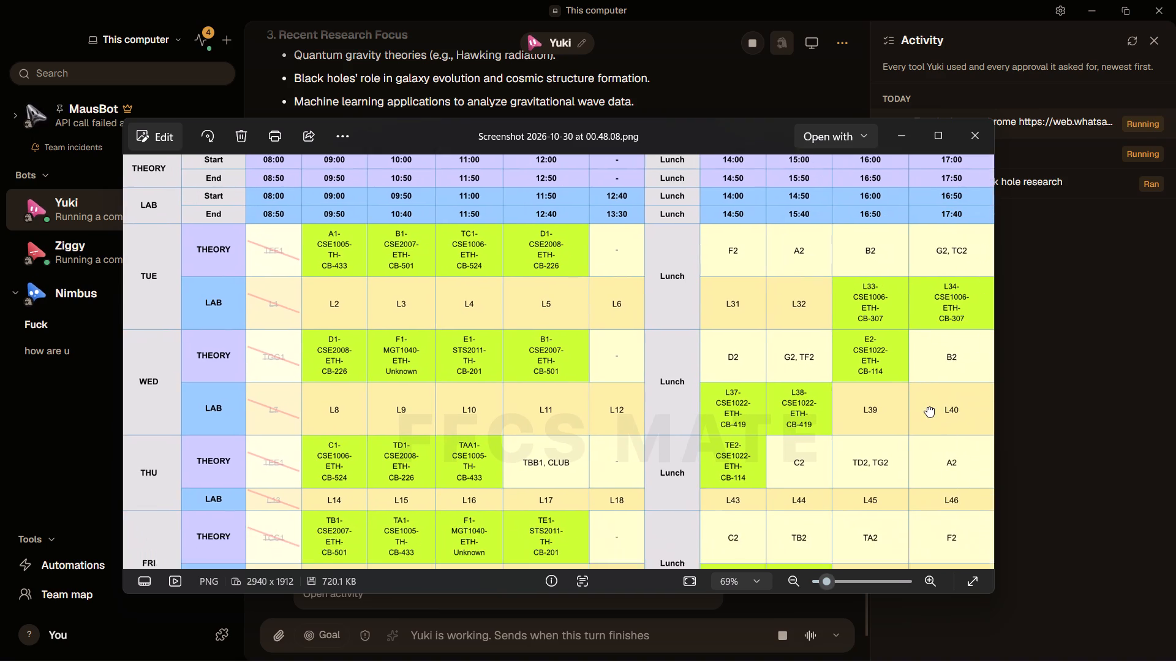
pyautogui.moveTo(927, 406); pyautogui.dragTo(928, 242)
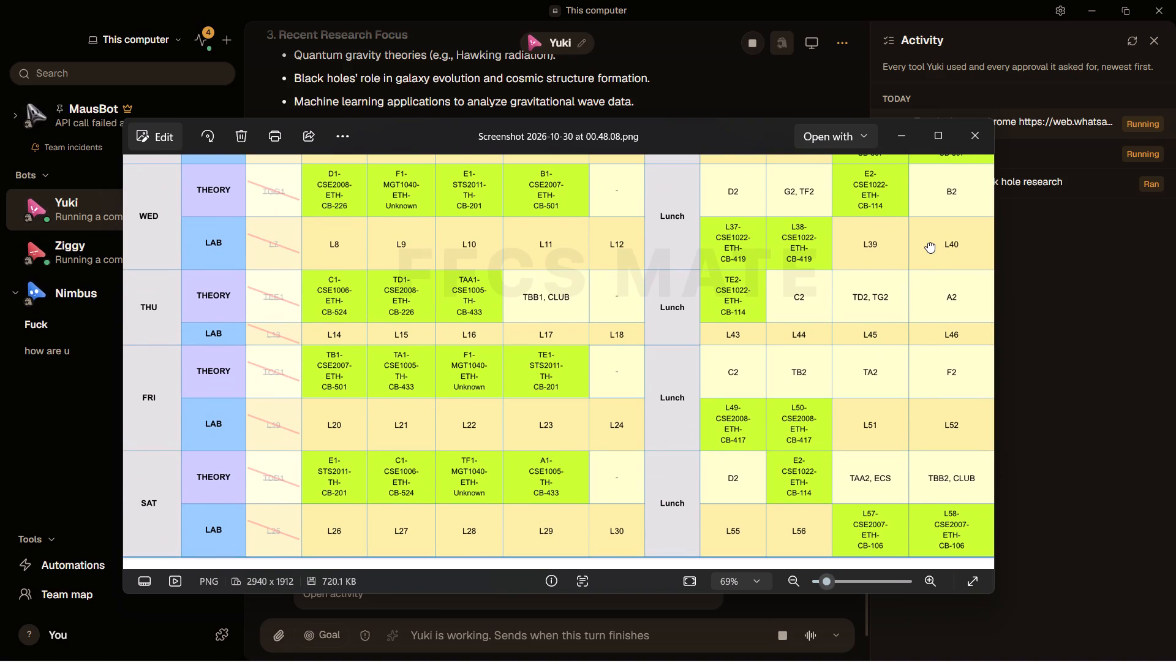
pyautogui.moveTo(928, 242); pyautogui.dragTo(914, 319)
pyautogui.scroll(-6, 902, 328)
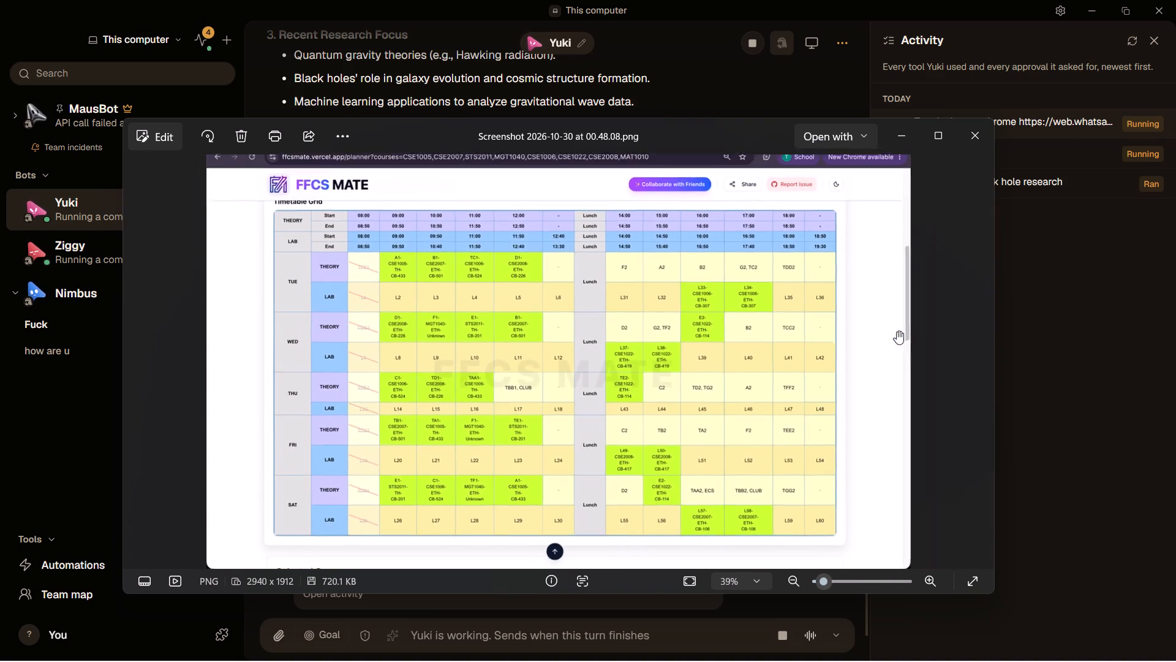
# Inspect the Tuesday to Thursday afternoon periods in the timetable screenshot, including the CSE1006 and CSE1022 slots.
pyautogui.scroll(-4, 892, 331)
pyautogui.scroll(7, 892, 332)
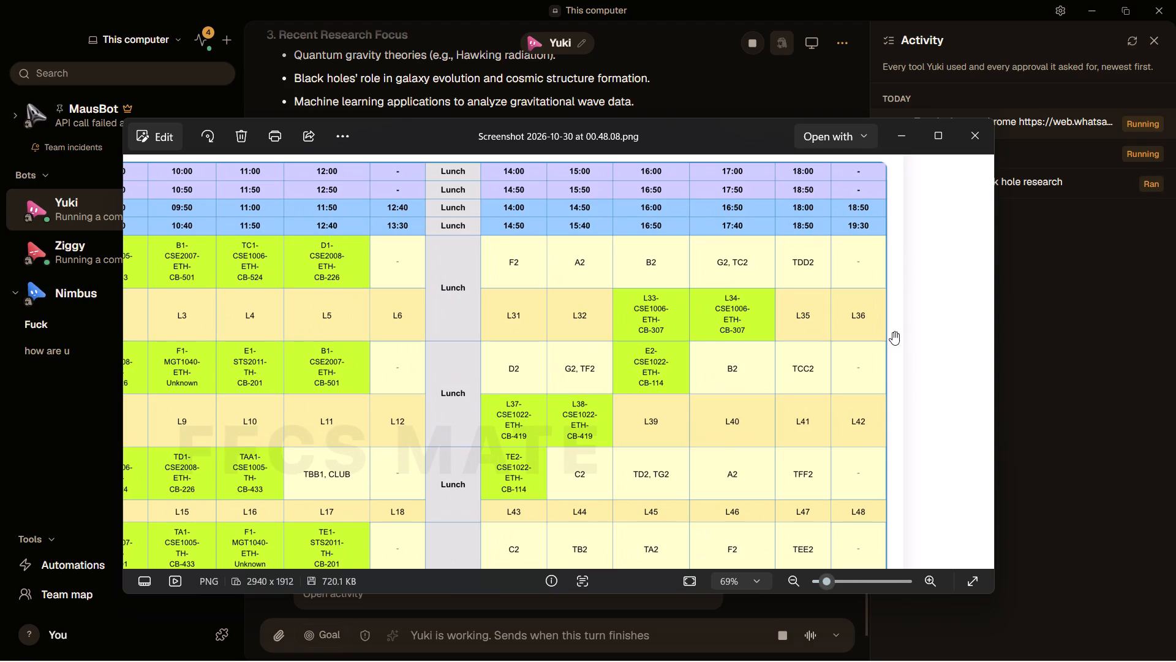
pyautogui.scroll(-1, 801, 341)
pyautogui.scroll(2, 756, 379)
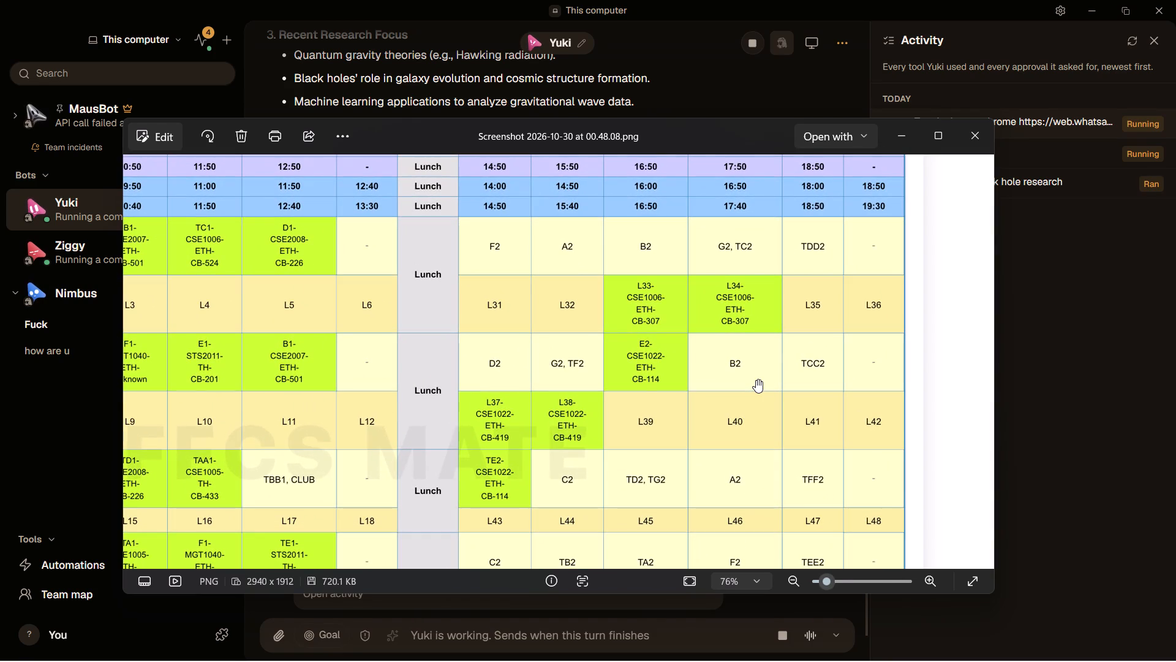
pyautogui.scroll(-2, 756, 382)
pyautogui.moveTo(762, 436); pyautogui.dragTo(830, 424)
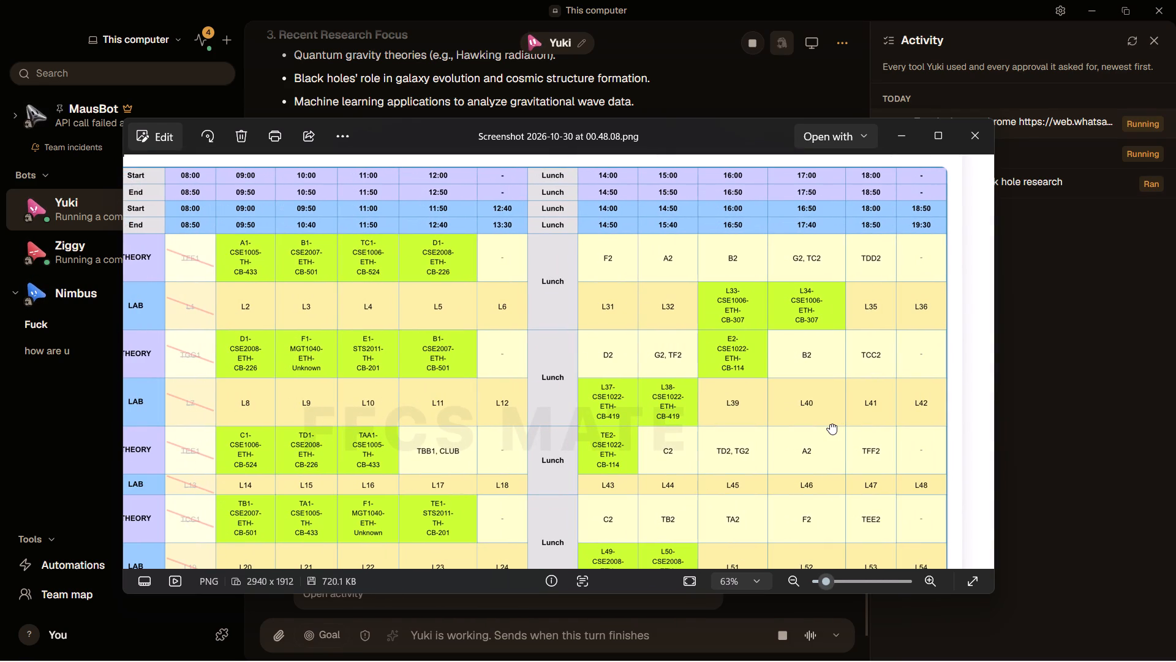
pyautogui.moveTo(830, 424); pyautogui.dragTo(845, 359)
pyautogui.scroll(-6, 845, 359)
pyautogui.scroll(4, 844, 359)
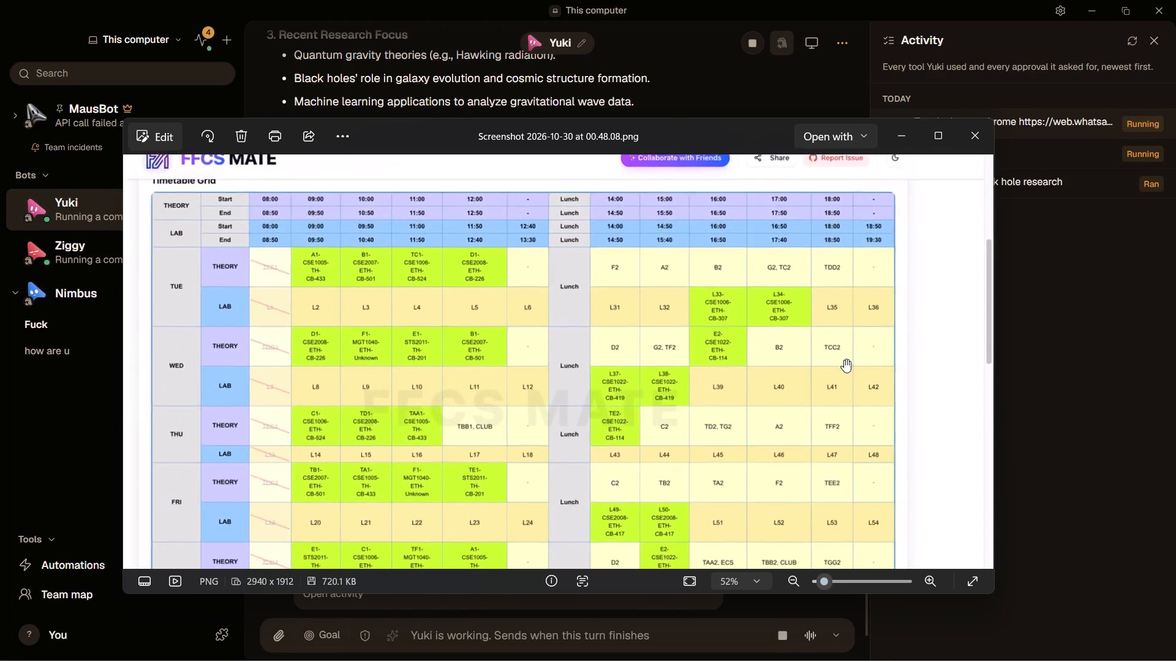
pyautogui.scroll(1, 844, 359)
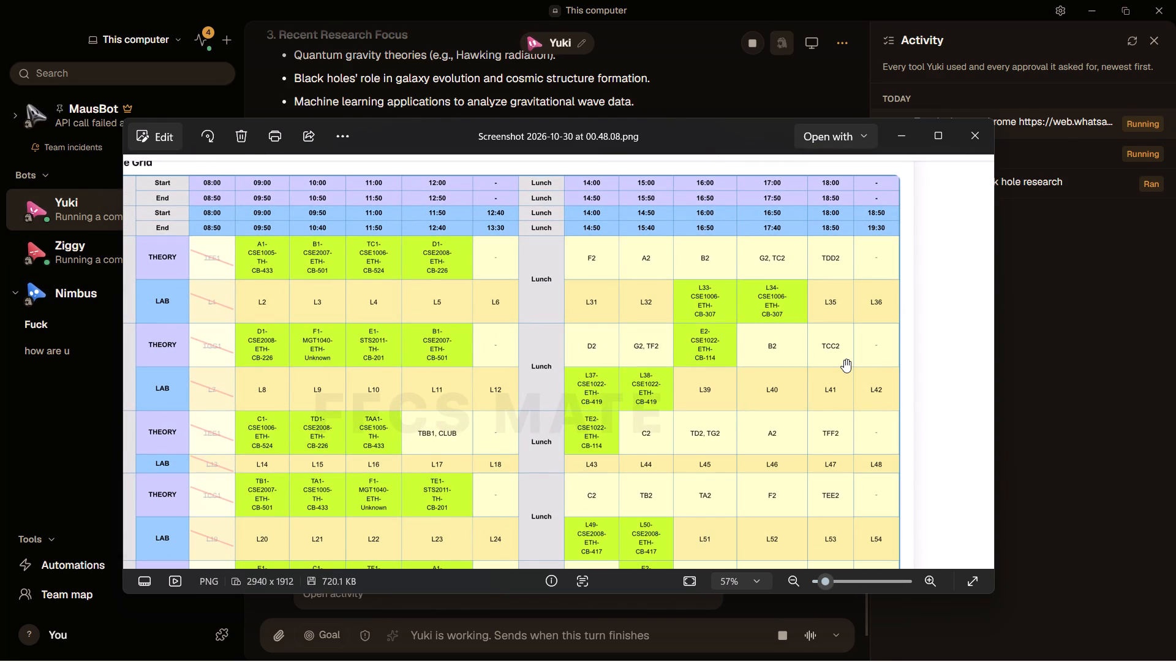
pyautogui.scroll(-4, 844, 359)
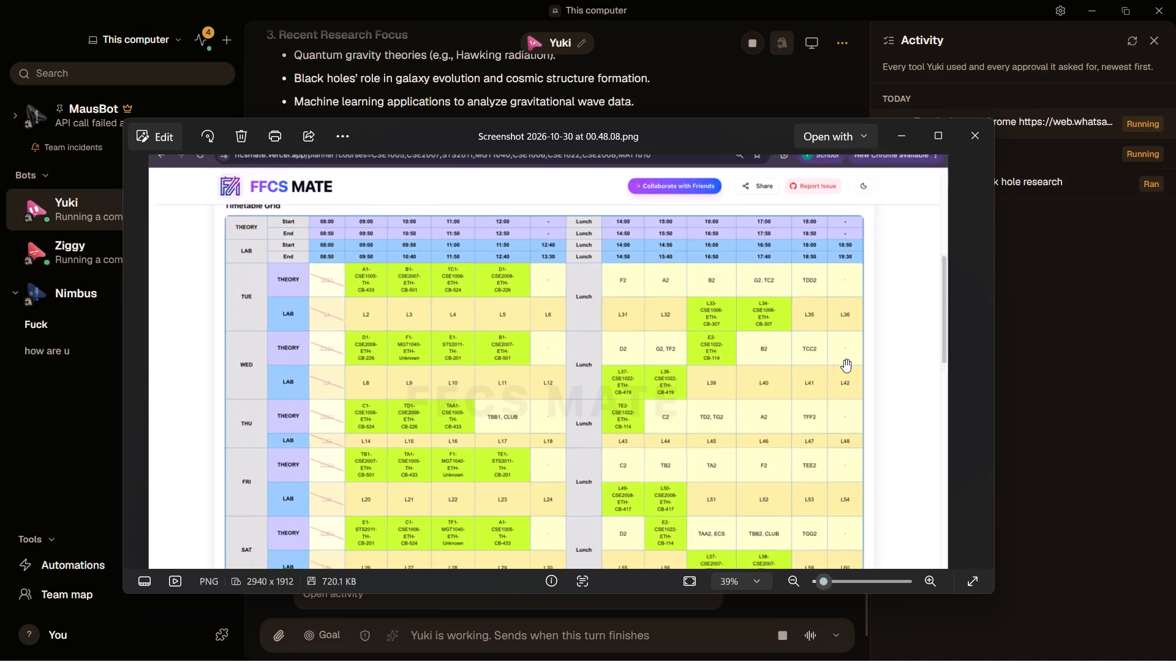
pyautogui.scroll(-3, 835, 356)
pyautogui.scroll(7, 832, 356)
pyautogui.scroll(5, 750, 382)
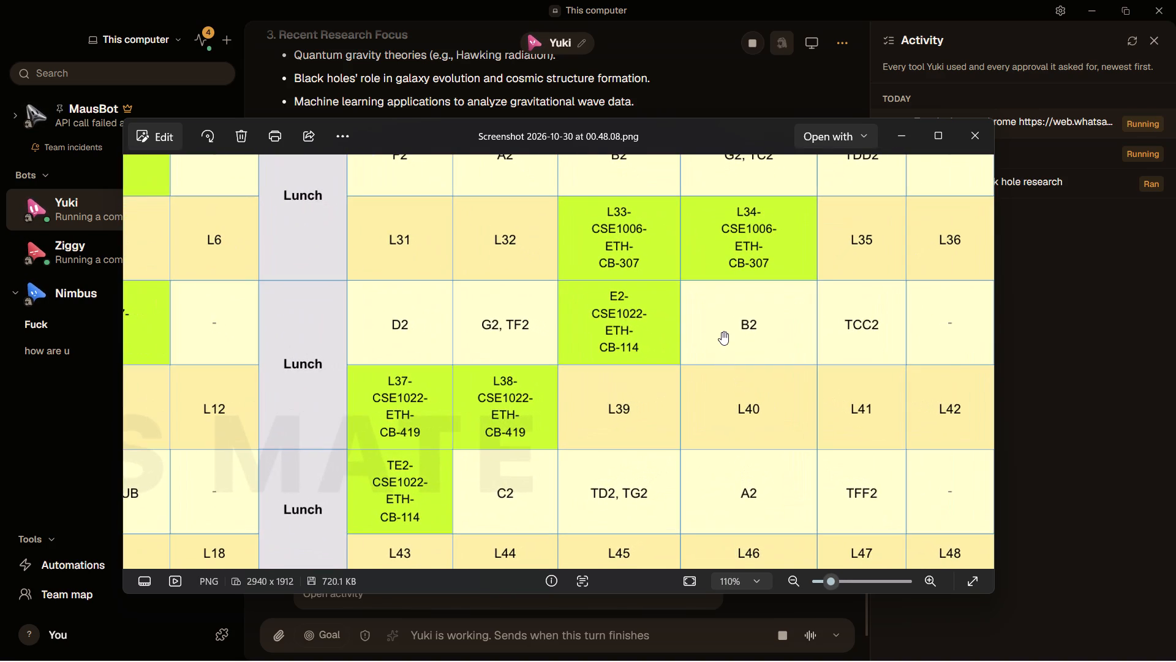
pyautogui.scroll(-6, 723, 331)
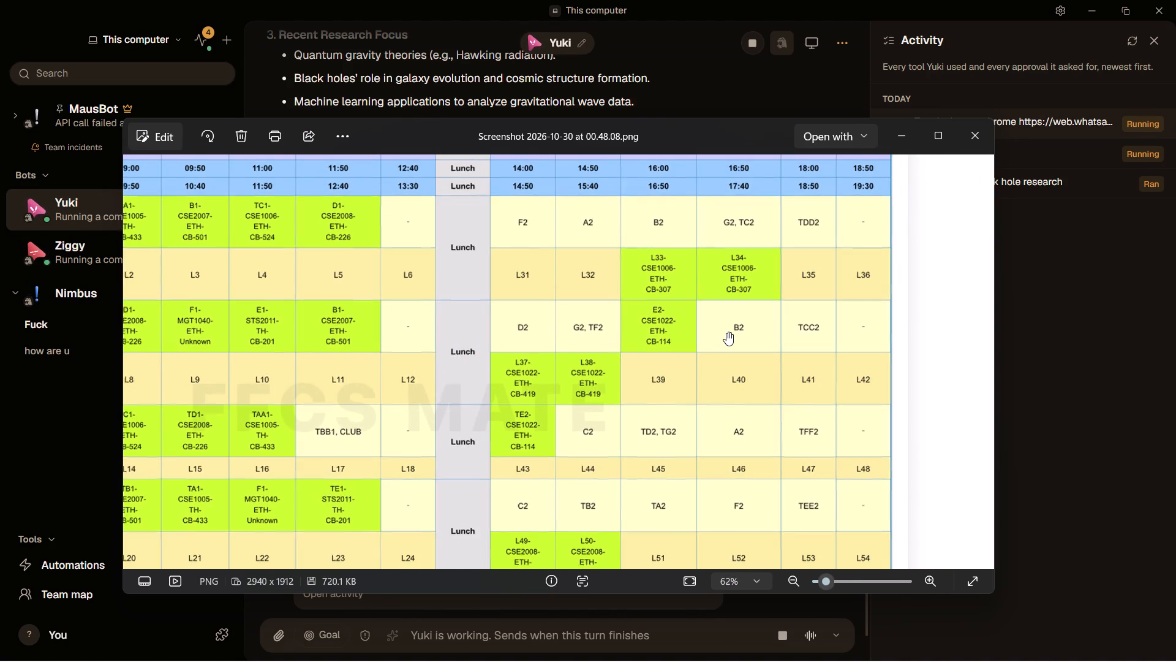
pyautogui.scroll(-2, 726, 332)
pyautogui.scroll(5, 726, 332)
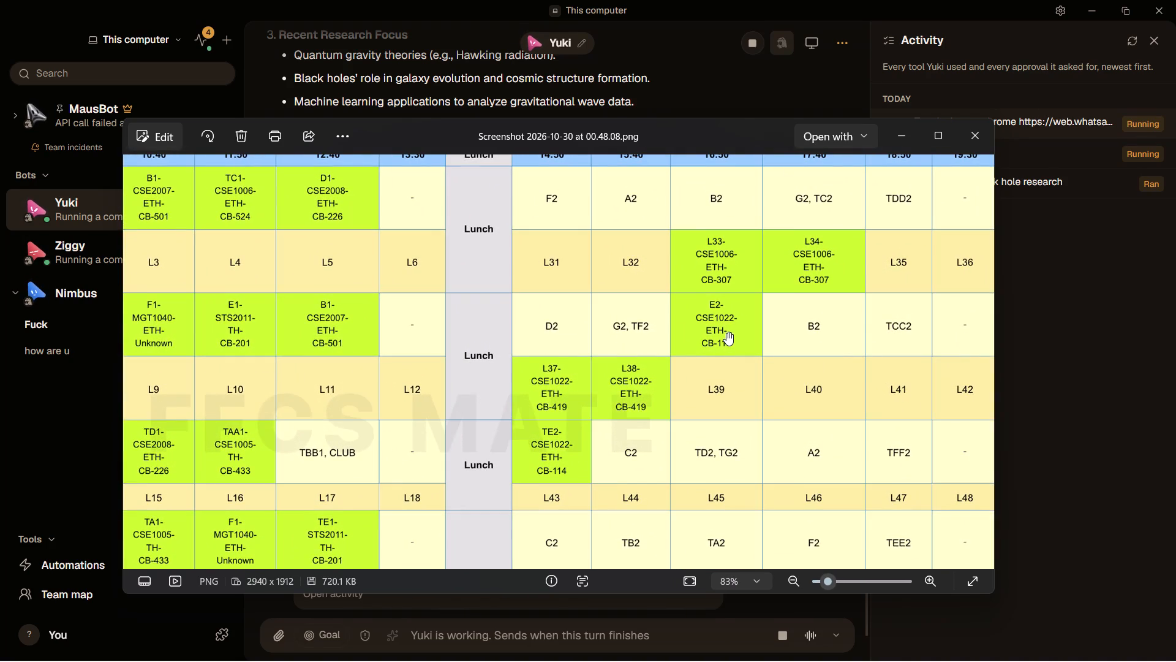
pyautogui.scroll(-1, 726, 332)
# Compare the Friday and Saturday afternoon labs in the timetable screenshot with the rest of the week's classes and free periods.
pyautogui.moveTo(761, 363); pyautogui.dragTo(811, 198)
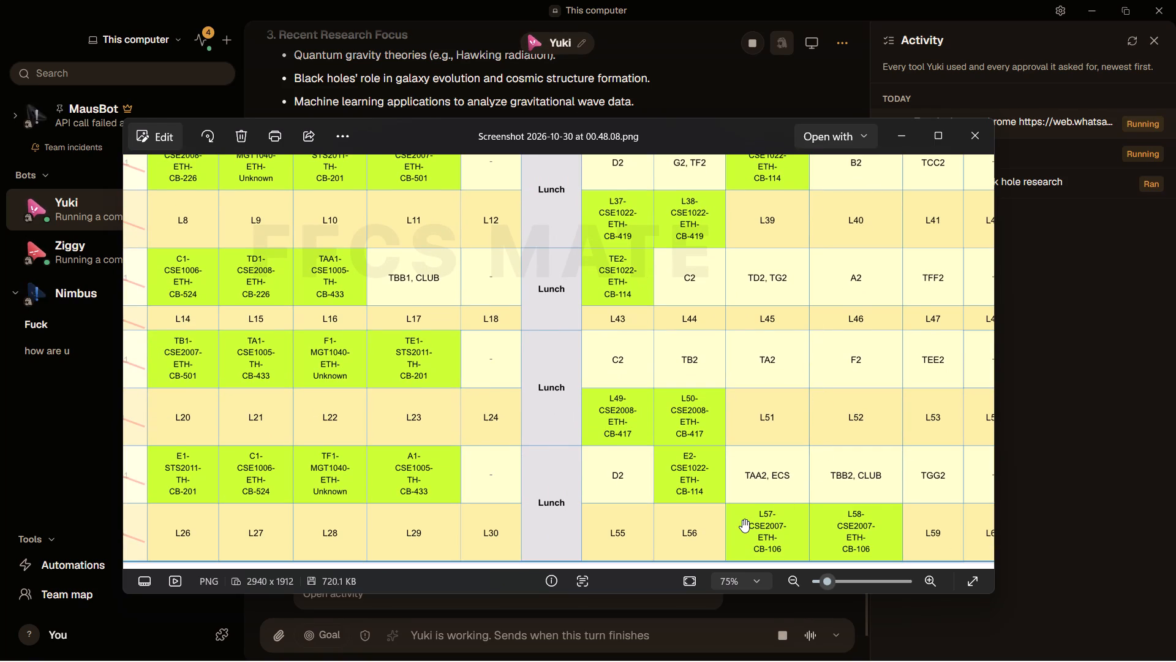
pyautogui.scroll(-3, 749, 299)
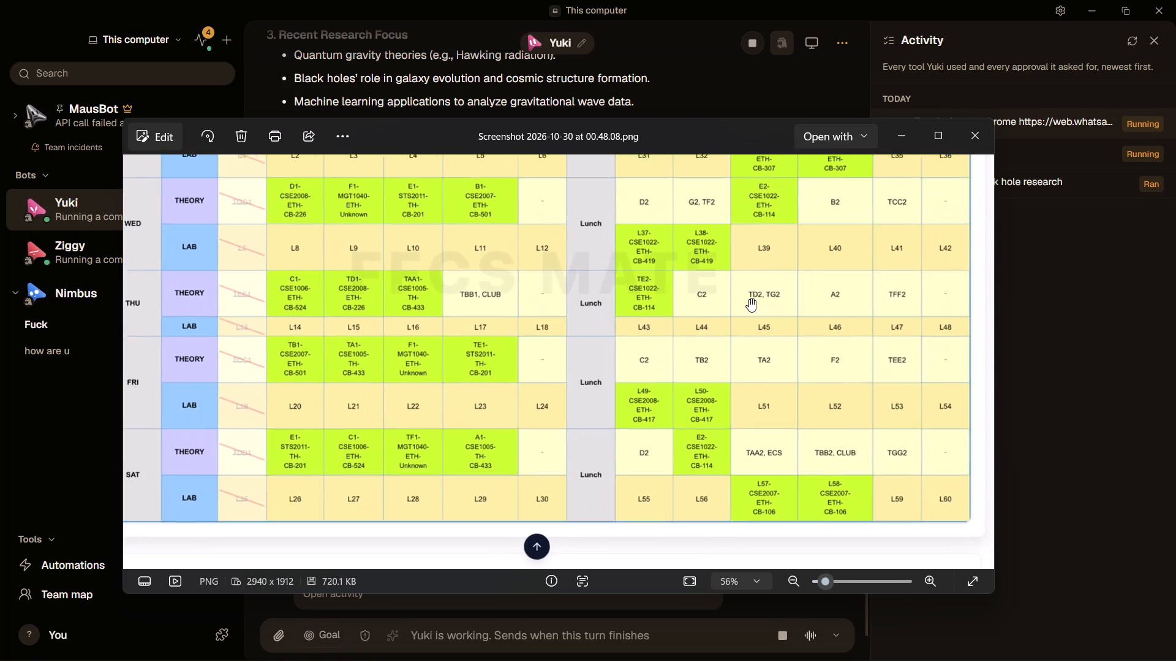
pyautogui.scroll(4, 749, 299)
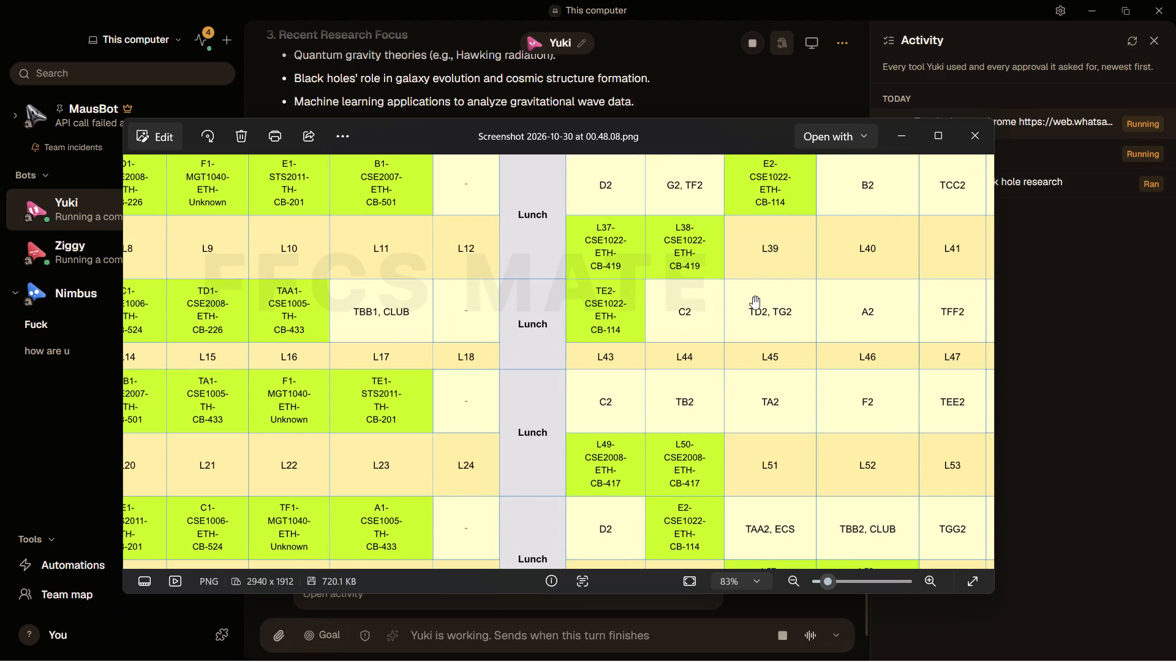
pyautogui.scroll(-2, 751, 323)
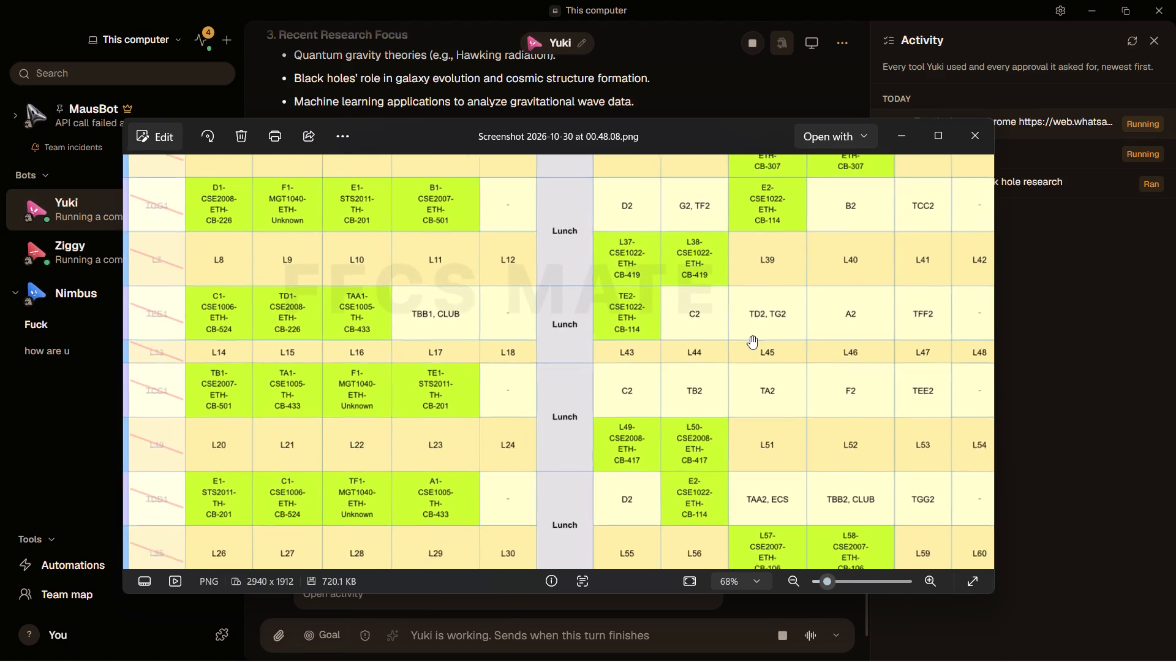
pyautogui.scroll(-4, 750, 349)
pyautogui.scroll(1, 750, 355)
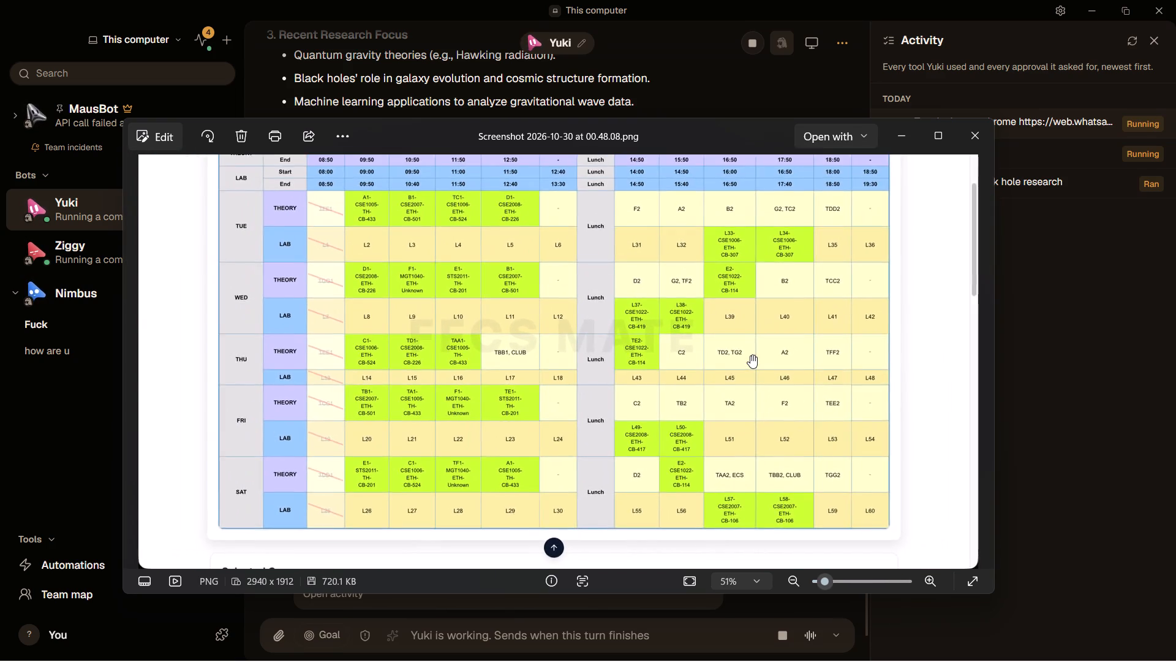
pyautogui.scroll(3, 750, 355)
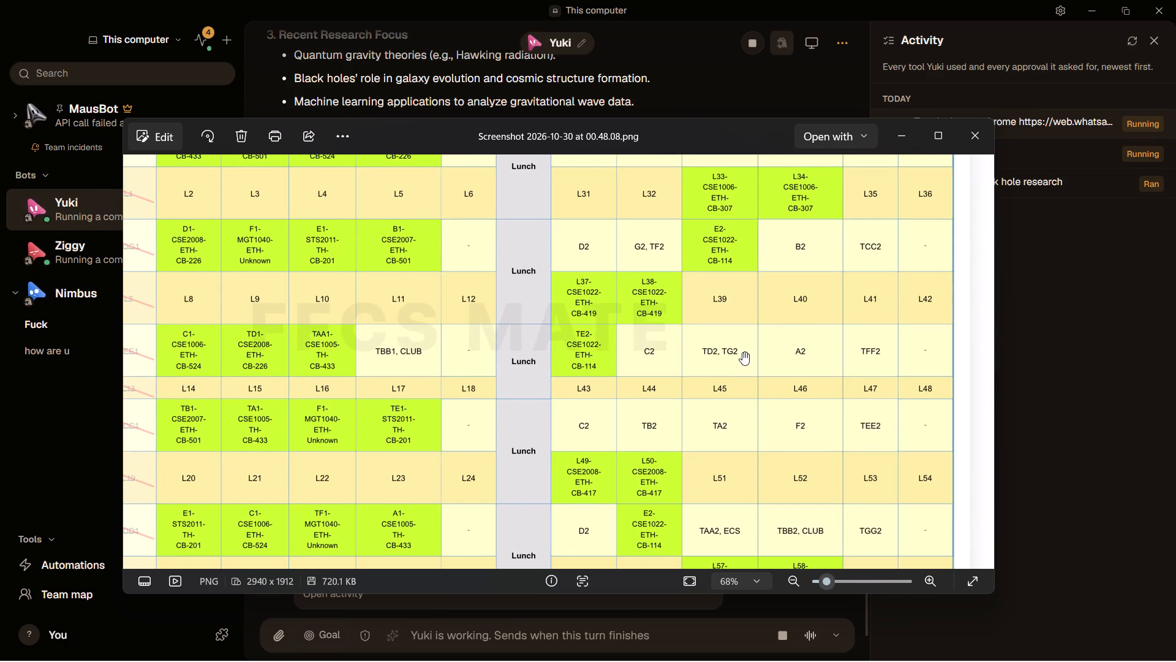
pyautogui.scroll(-1, 742, 355)
pyautogui.scroll(-1, 747, 435)
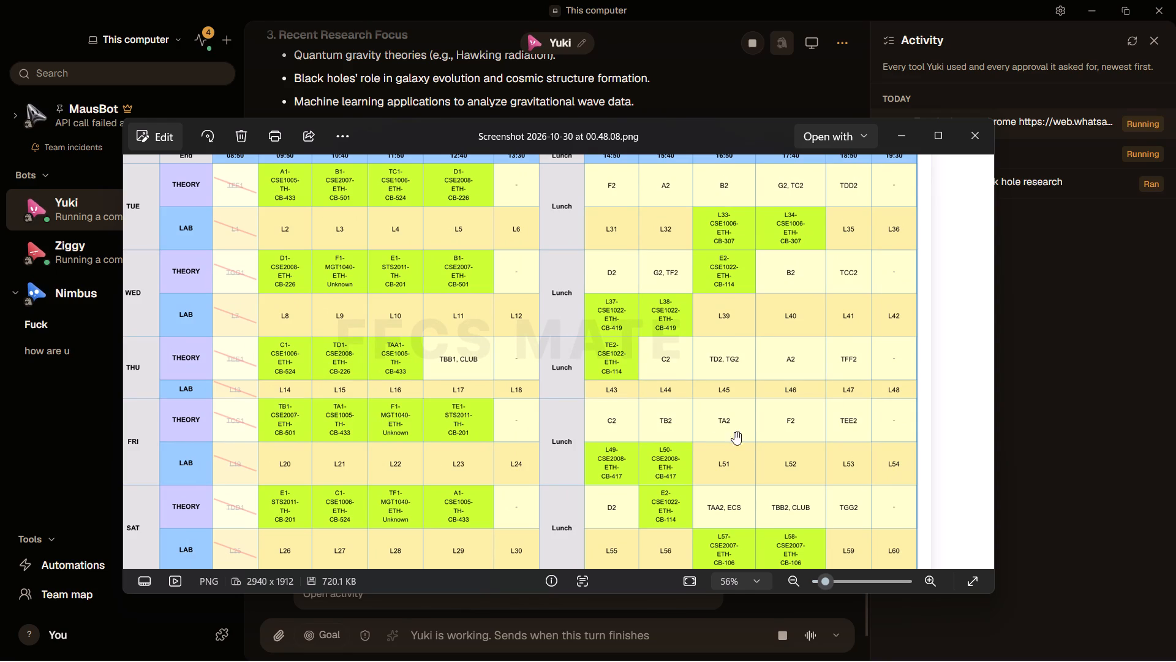
pyautogui.moveTo(681, 433); pyautogui.dragTo(686, 511)
pyautogui.scroll(-3, 686, 510)
pyautogui.moveTo(695, 514); pyautogui.dragTo(699, 361)
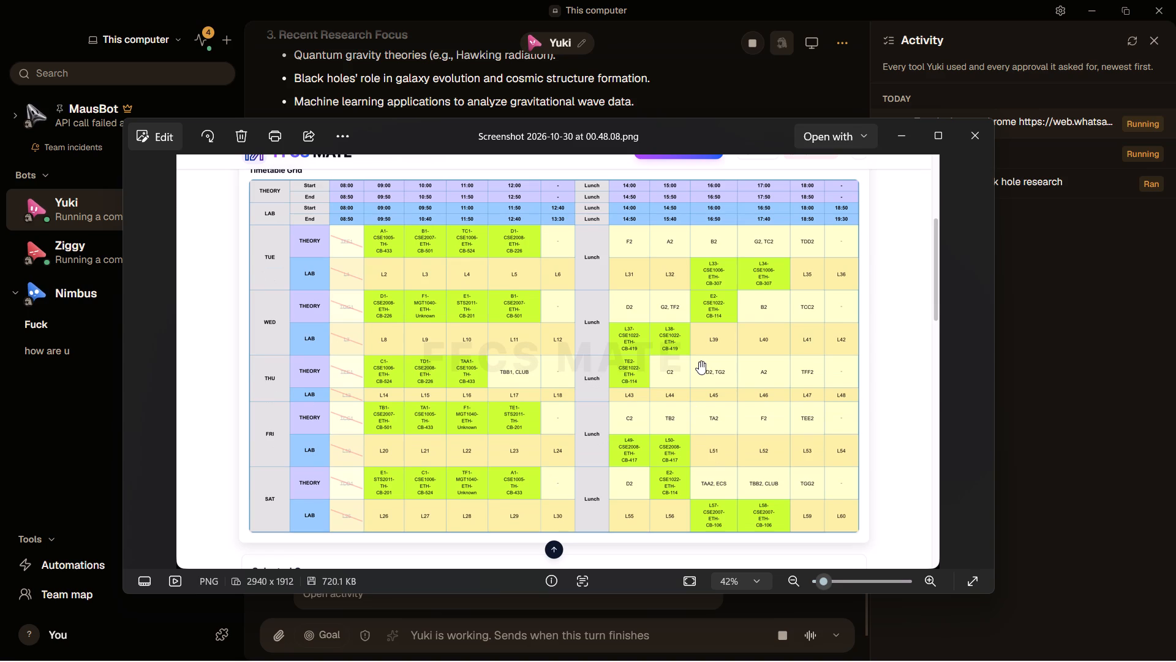
pyautogui.scroll(5, 737, 448)
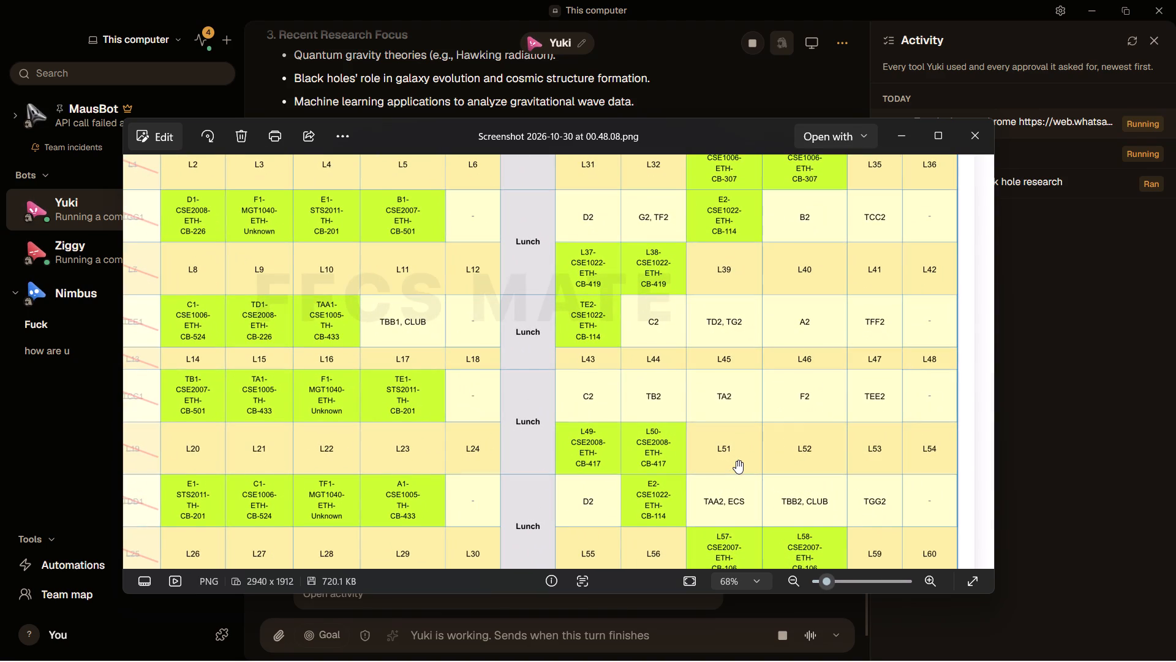
# Examine the Tuesday to Friday afternoon slots against the time headers in the timetable screenshot, ending with the whole weekly grid in view.
pyautogui.moveTo(777, 360); pyautogui.dragTo(782, 386)
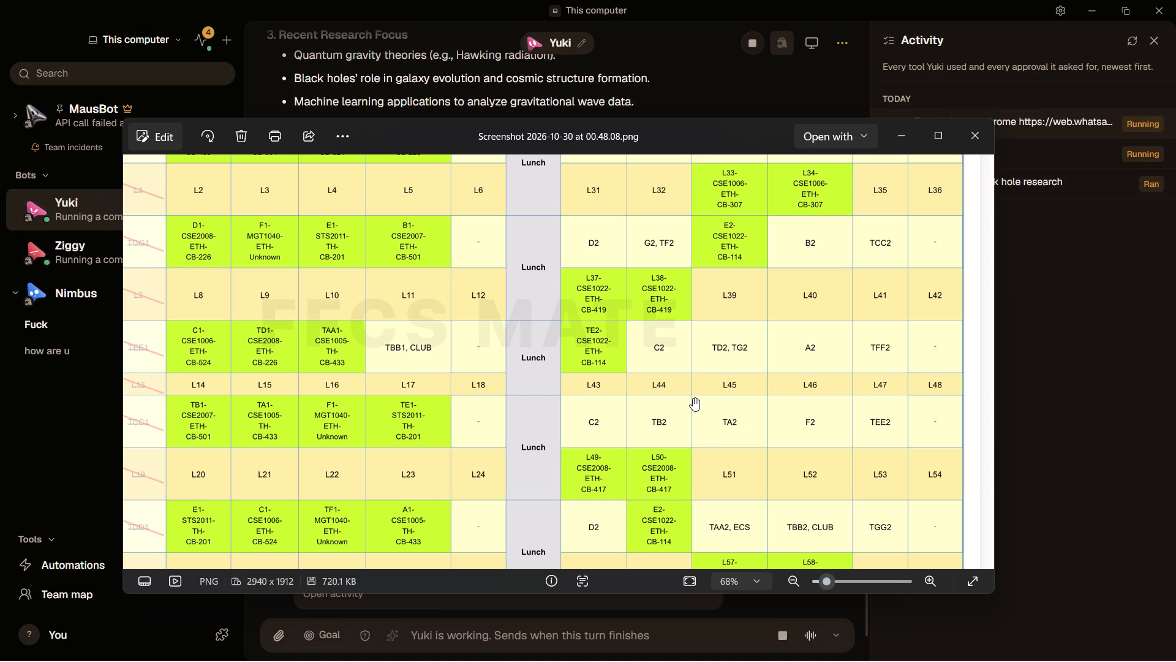
pyautogui.scroll(2, 693, 398)
pyautogui.moveTo(682, 375); pyautogui.dragTo(696, 496)
pyautogui.moveTo(705, 381); pyautogui.dragTo(717, 446)
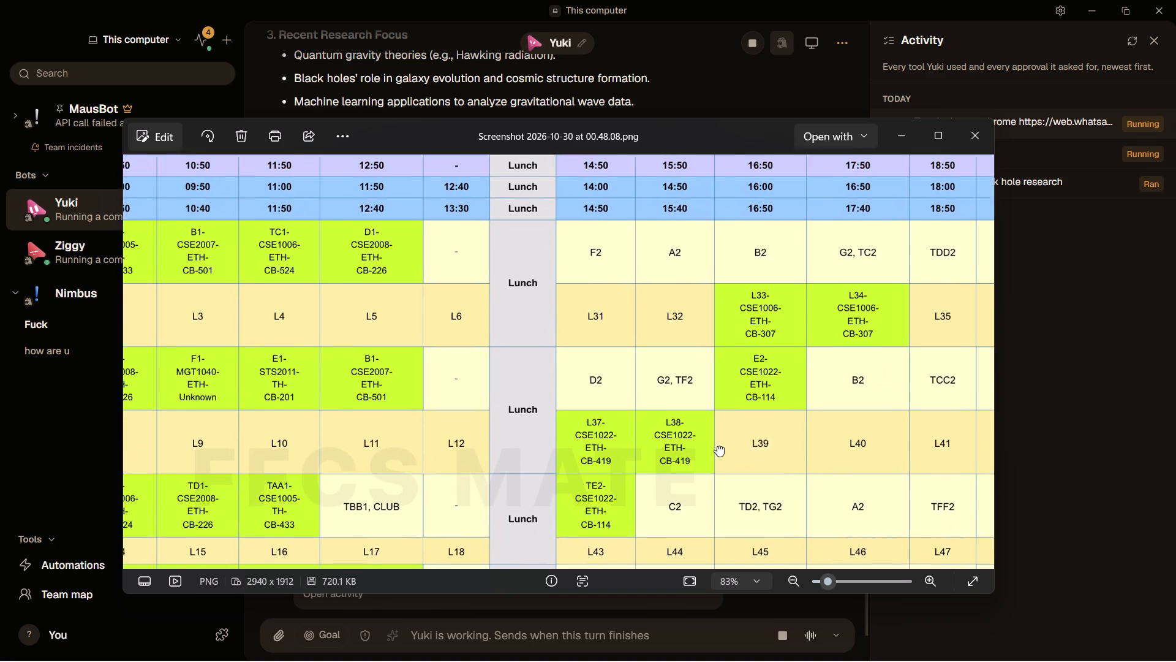
pyautogui.moveTo(717, 446); pyautogui.dragTo(669, 291)
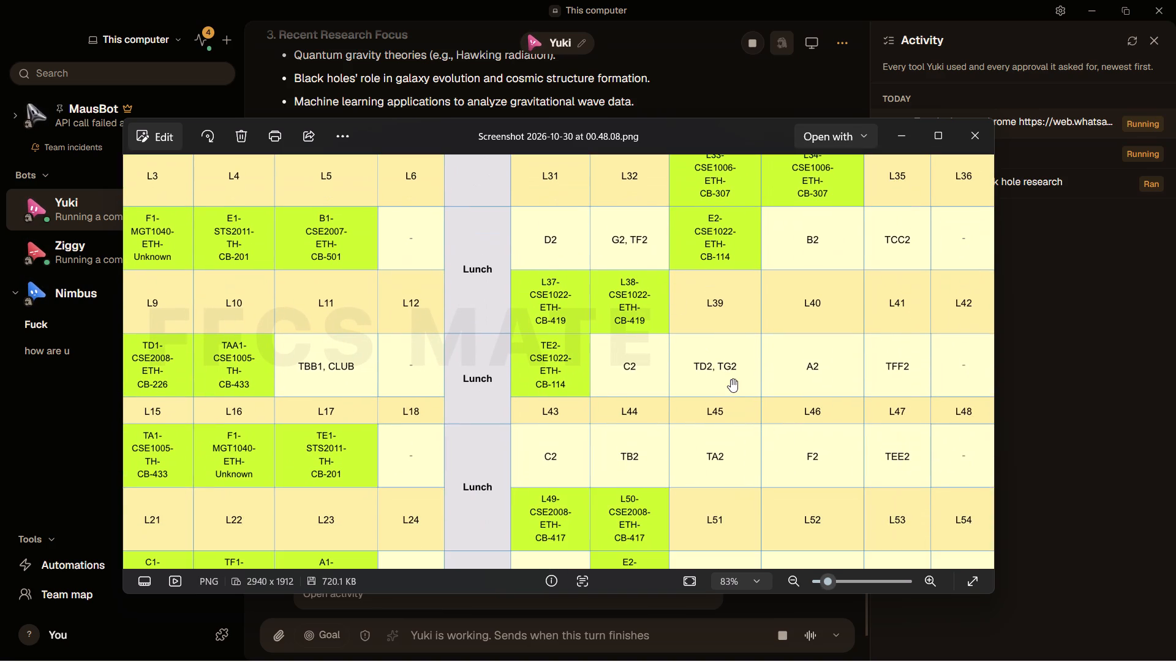
pyautogui.moveTo(731, 379); pyautogui.dragTo(745, 493)
pyautogui.moveTo(743, 489); pyautogui.dragTo(733, 446)
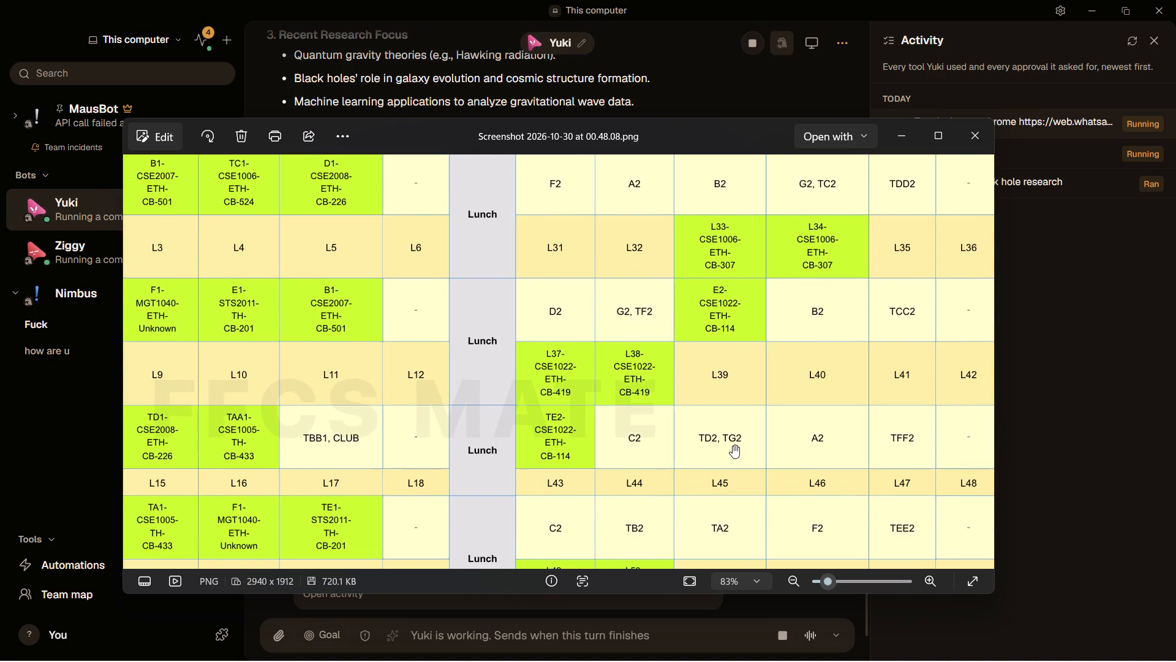
pyautogui.scroll(-11, 733, 445)
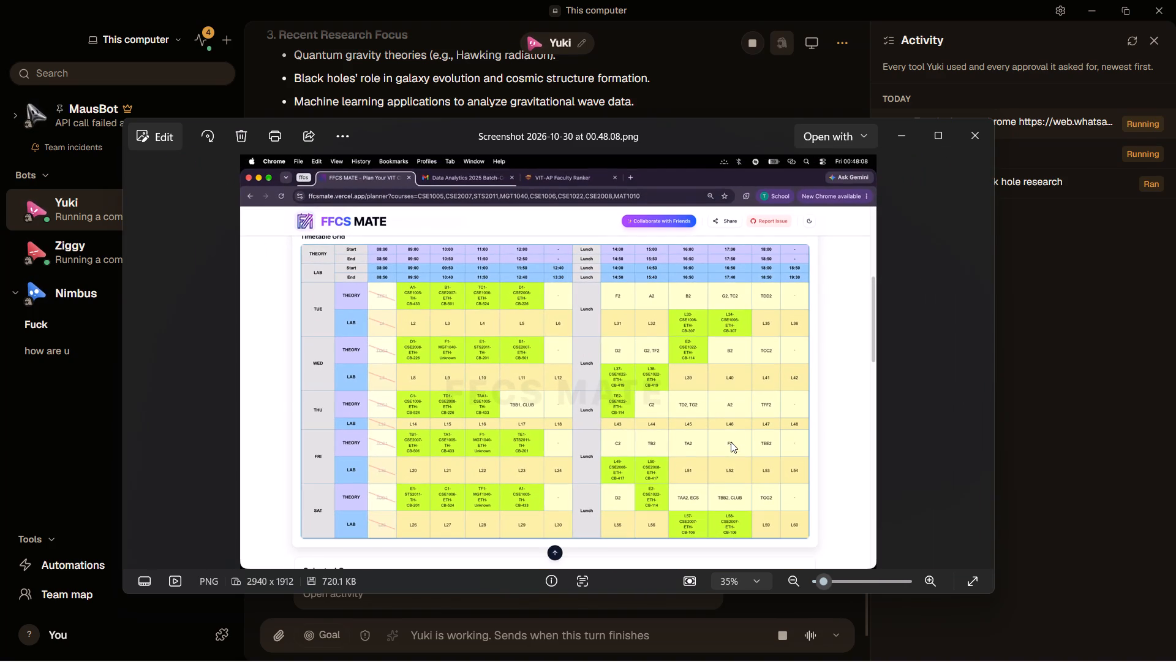
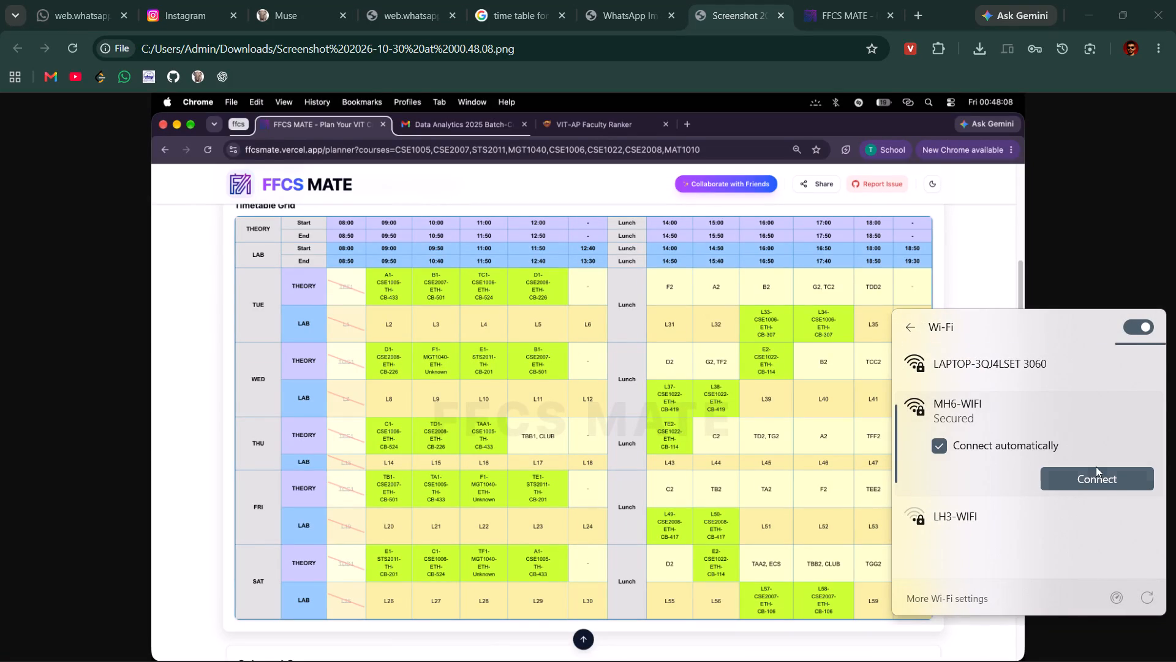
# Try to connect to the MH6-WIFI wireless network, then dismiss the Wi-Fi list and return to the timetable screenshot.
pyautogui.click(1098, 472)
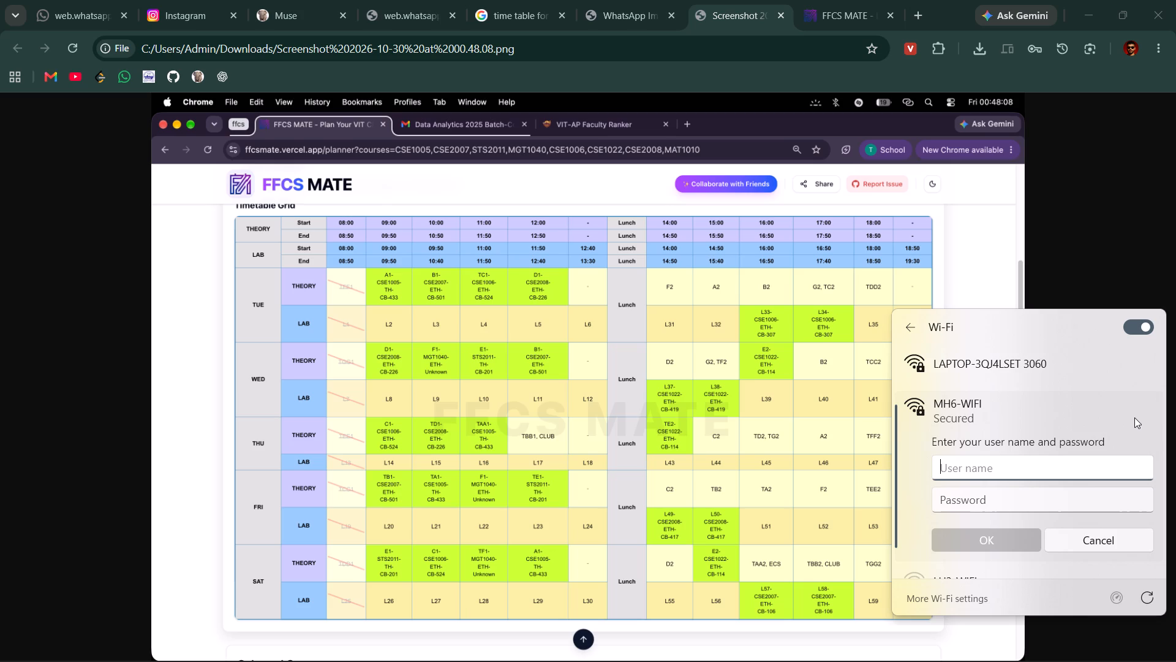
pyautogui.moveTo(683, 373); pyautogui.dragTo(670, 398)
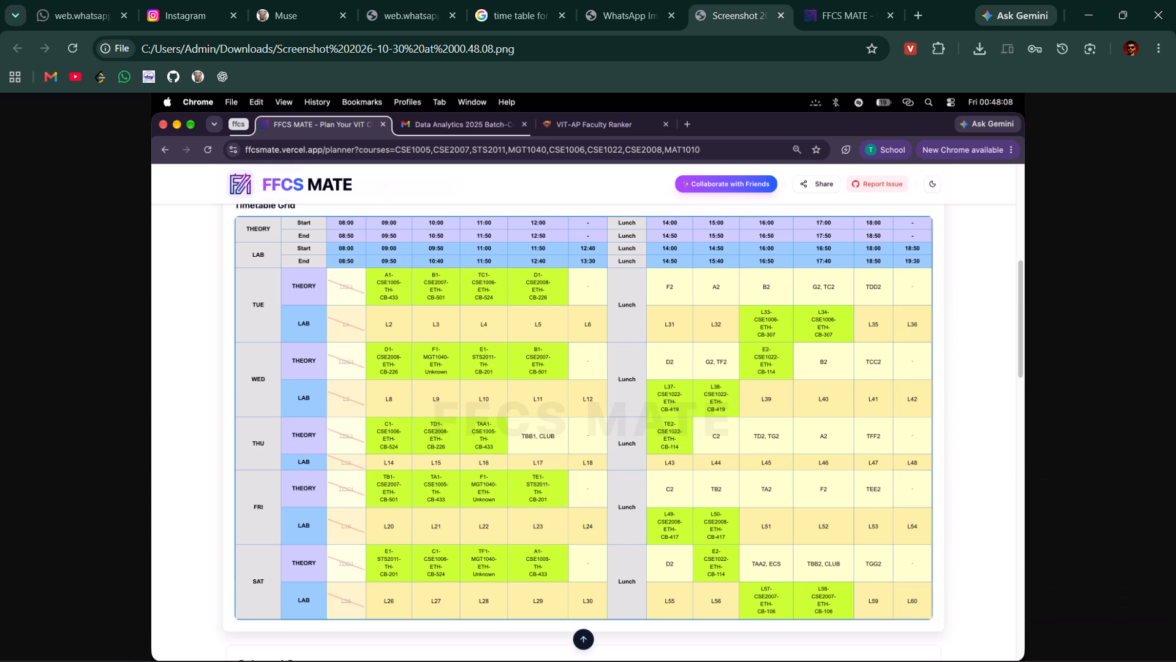
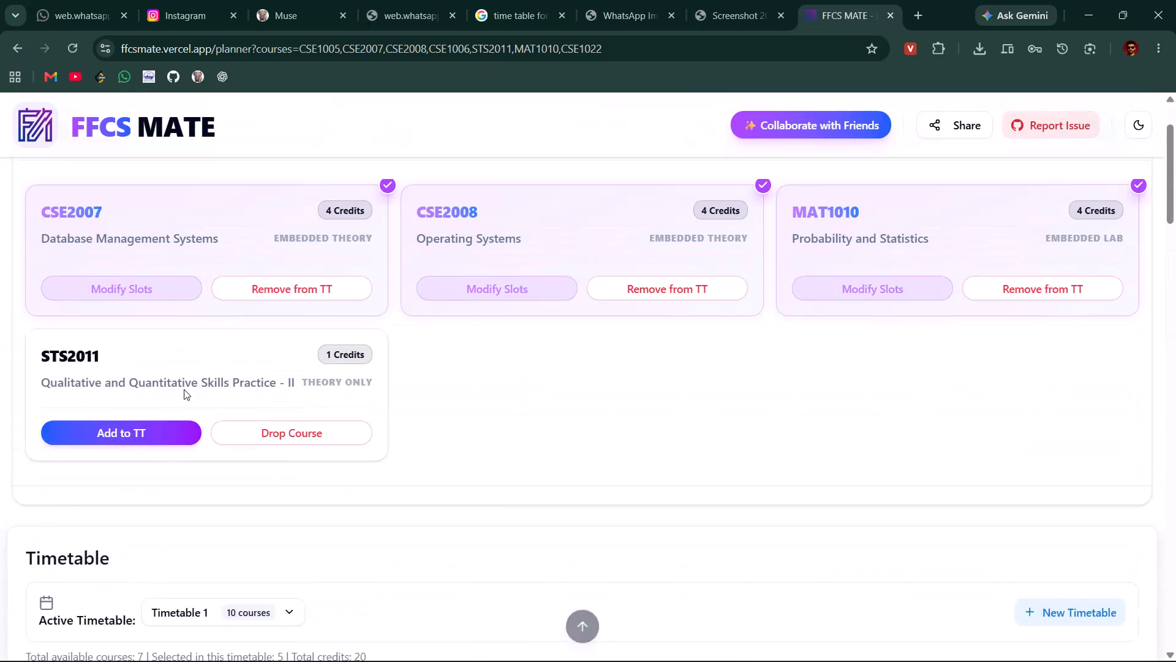
# Open the faculty and slot options for STS2011 and review the offerings from B1+TB1 through E1+TE1.
pyautogui.scroll(3, 184, 389)
pyautogui.click(151, 530)
pyautogui.scroll(-11, 458, 421)
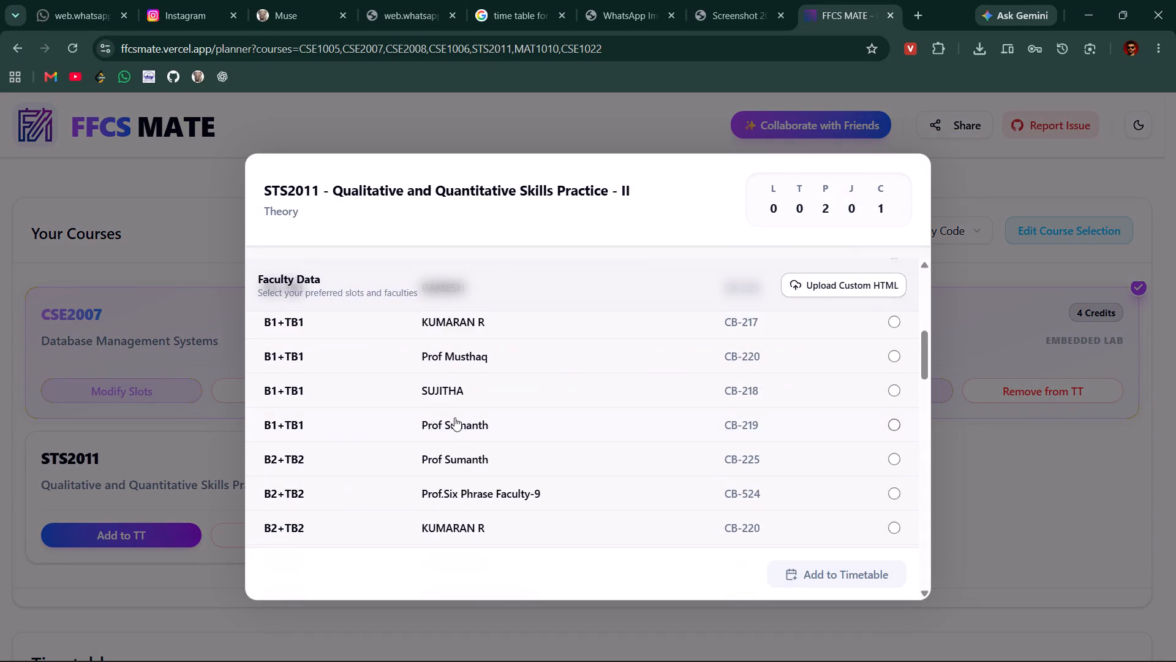
pyautogui.scroll(-20, 454, 417)
pyautogui.scroll(-2, 454, 417)
pyautogui.scroll(8, 449, 415)
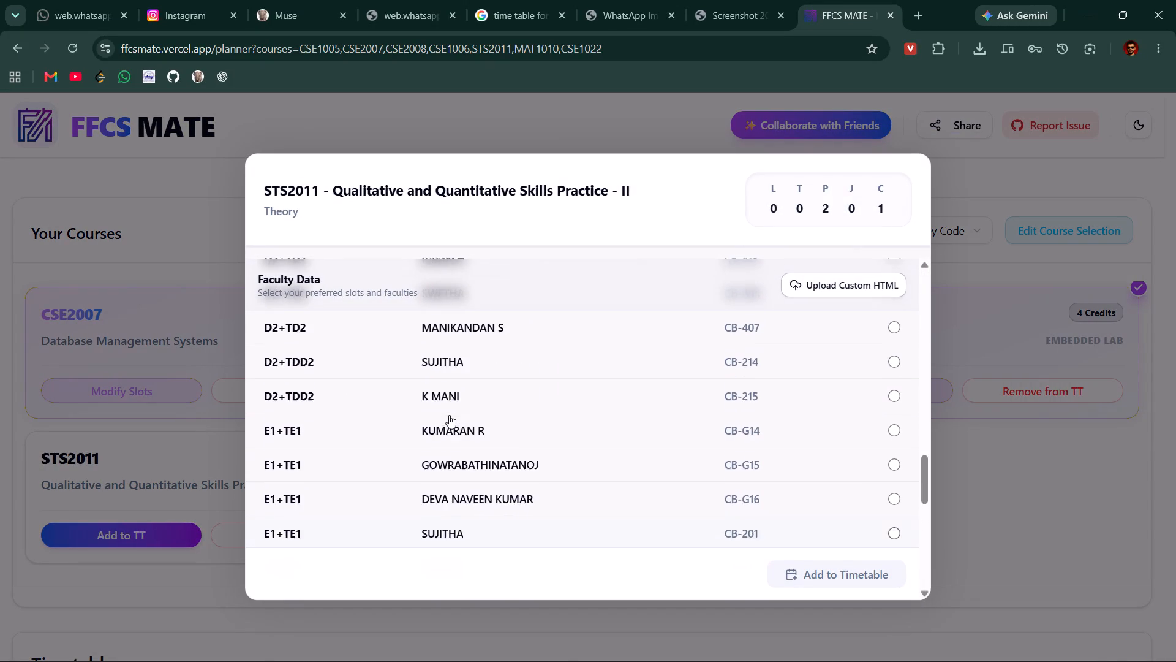
pyautogui.scroll(1, 444, 436)
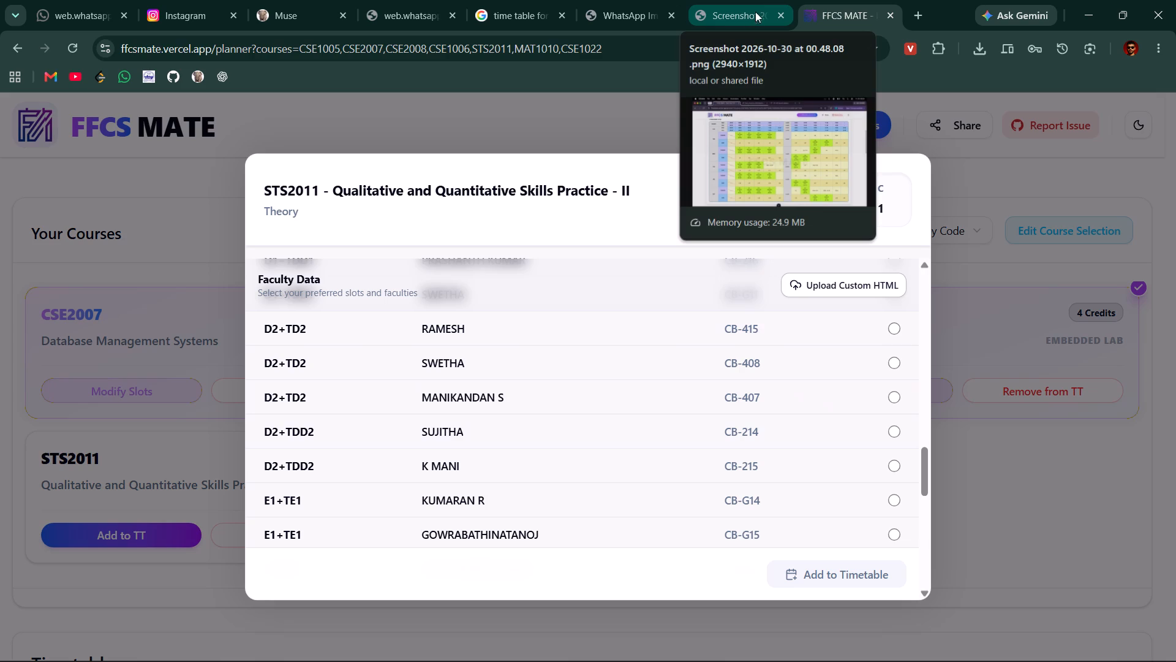
# Switch to the saved timetable screenshot and check which slots and rooms it uses for STS2011.
pyautogui.click(775, 7)
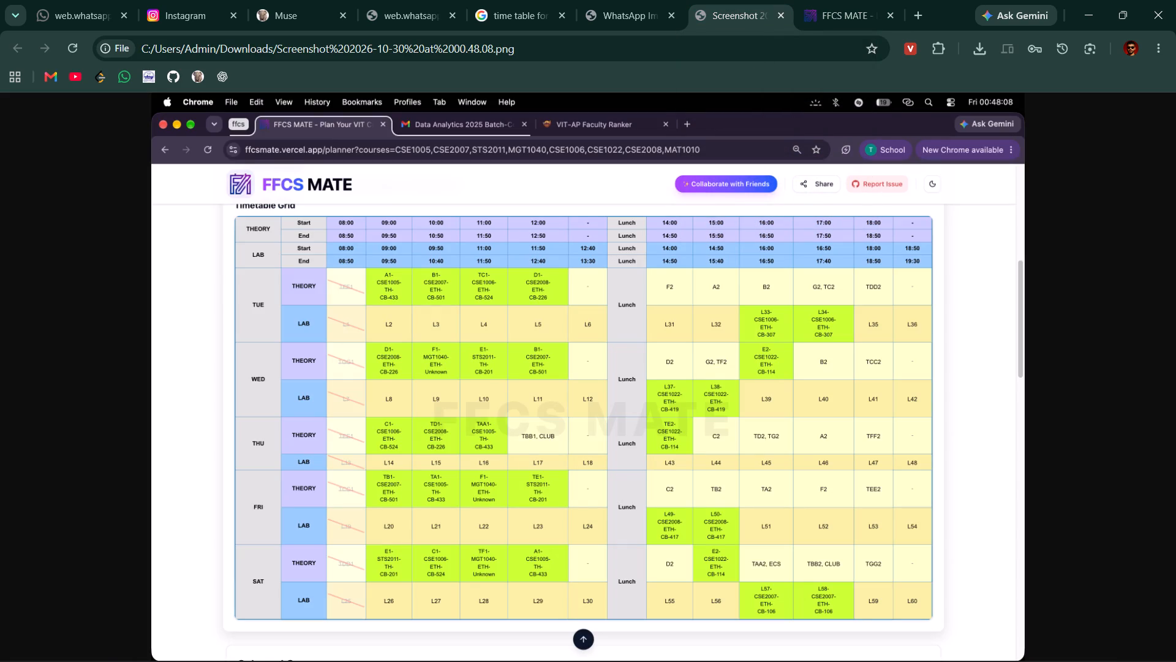
pyautogui.scroll(3, 750, 343)
pyautogui.scroll(-3, 794, 295)
pyautogui.scroll(4, 798, 305)
pyautogui.scroll(-4, 798, 308)
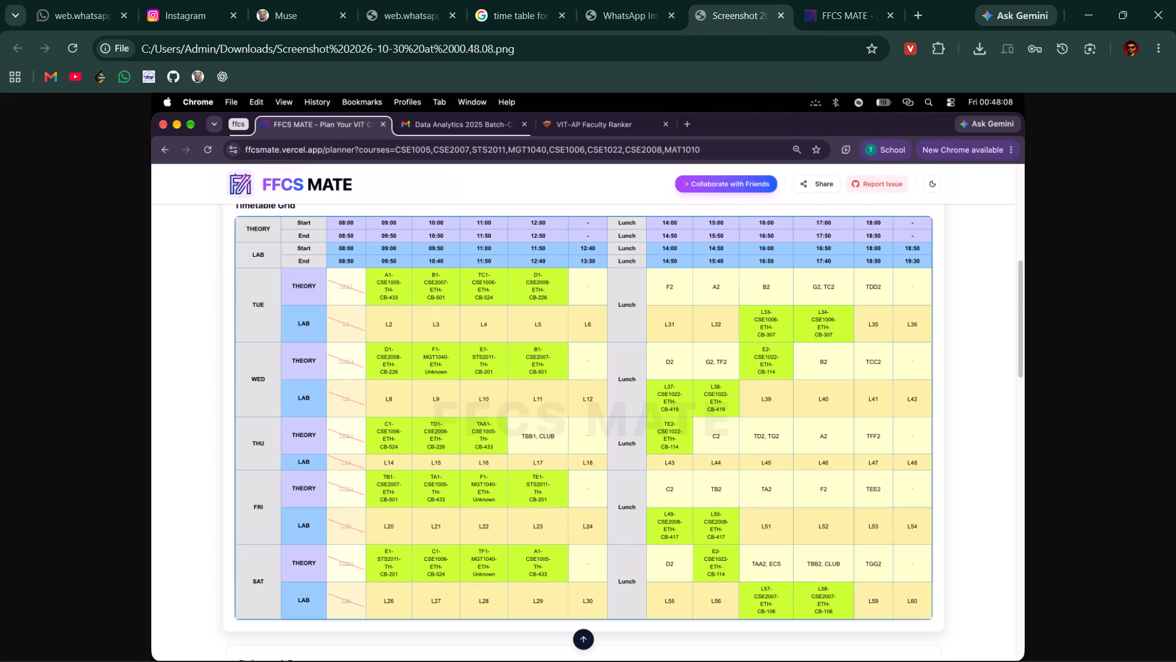
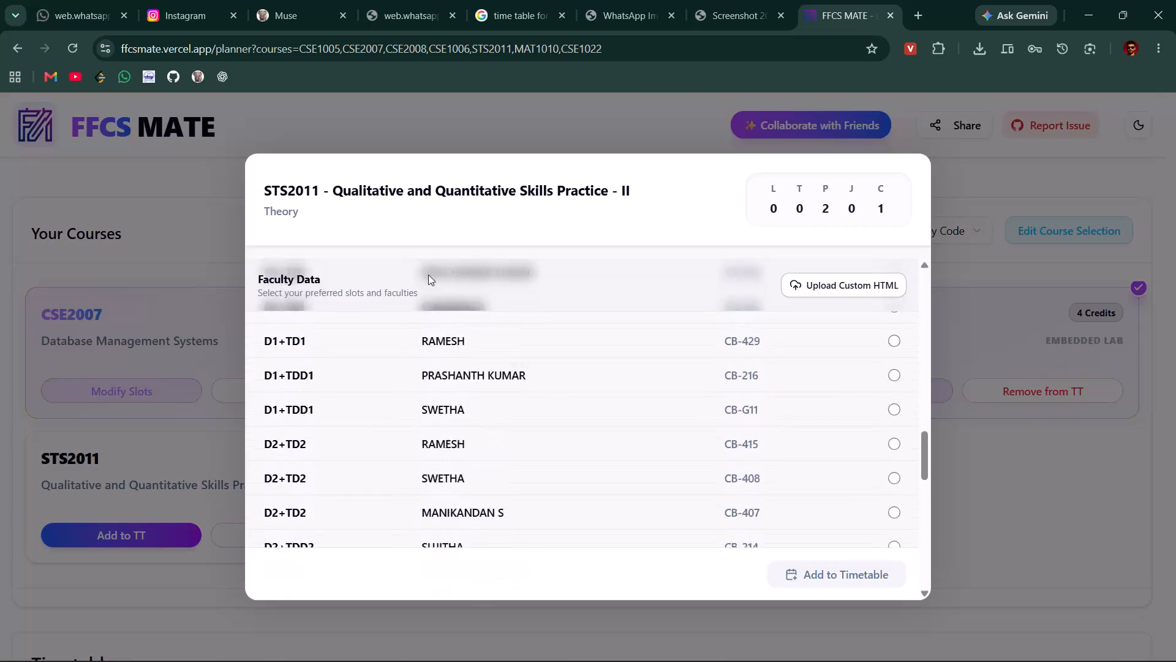
# Review the STS2011 faculty, slot and venue offerings from D2+TD2 back to the A1+TA1 entries.
pyautogui.scroll(7, 449, 359)
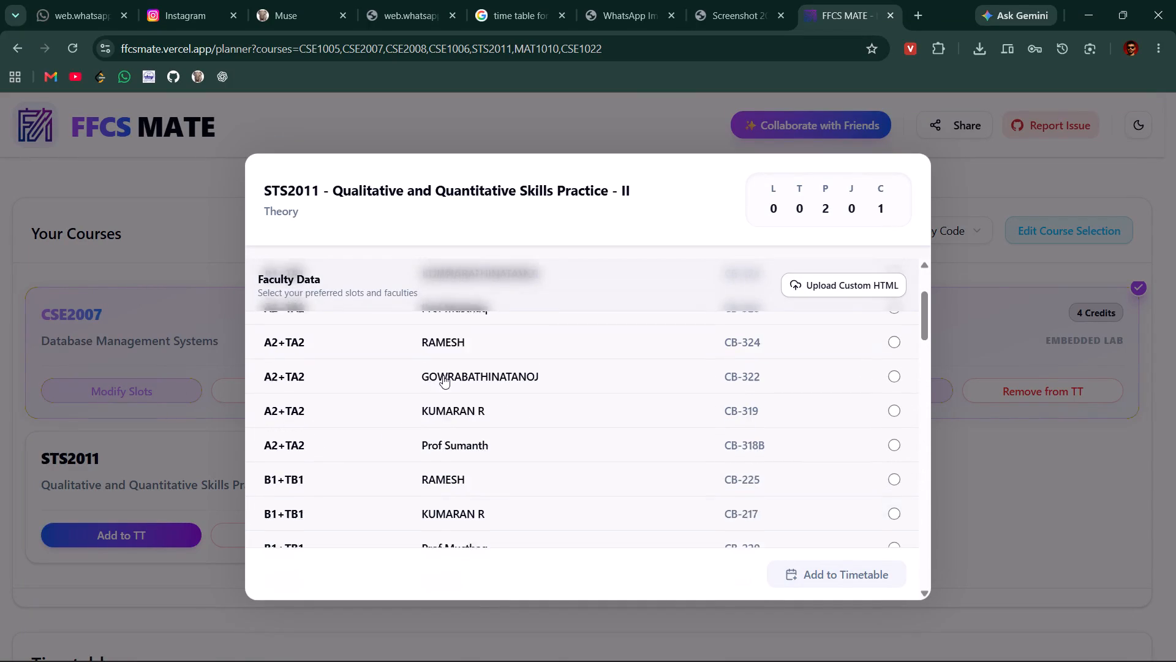
pyautogui.scroll(3, 435, 390)
pyautogui.scroll(-5, 423, 425)
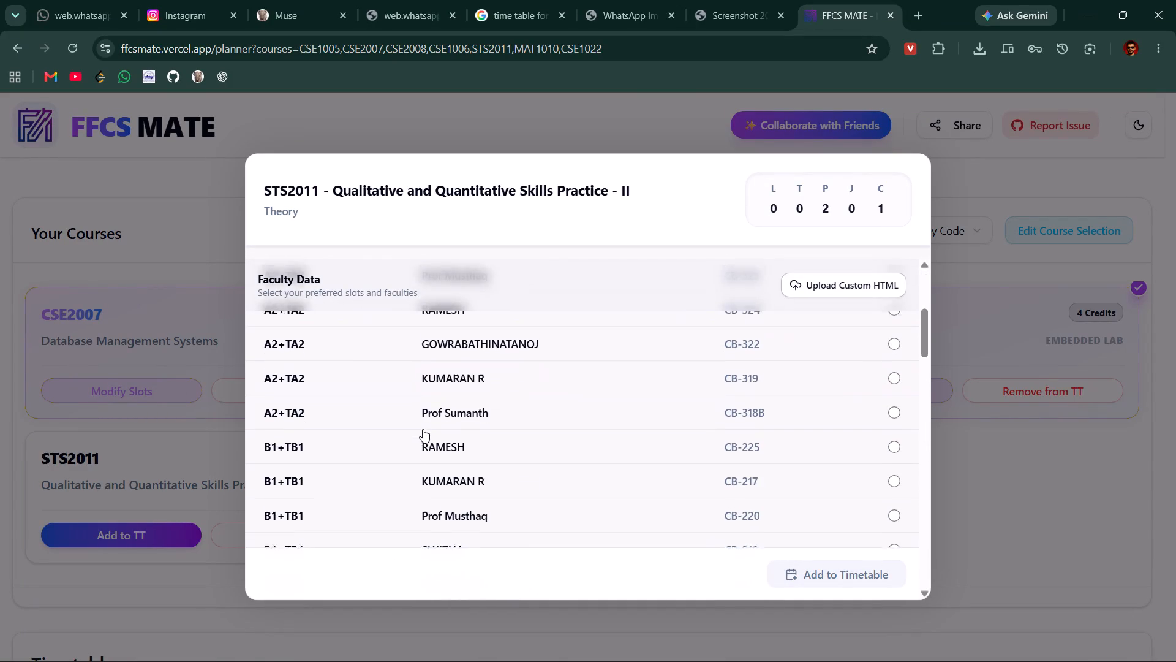
pyautogui.scroll(9, 423, 429)
pyautogui.scroll(-4, 409, 418)
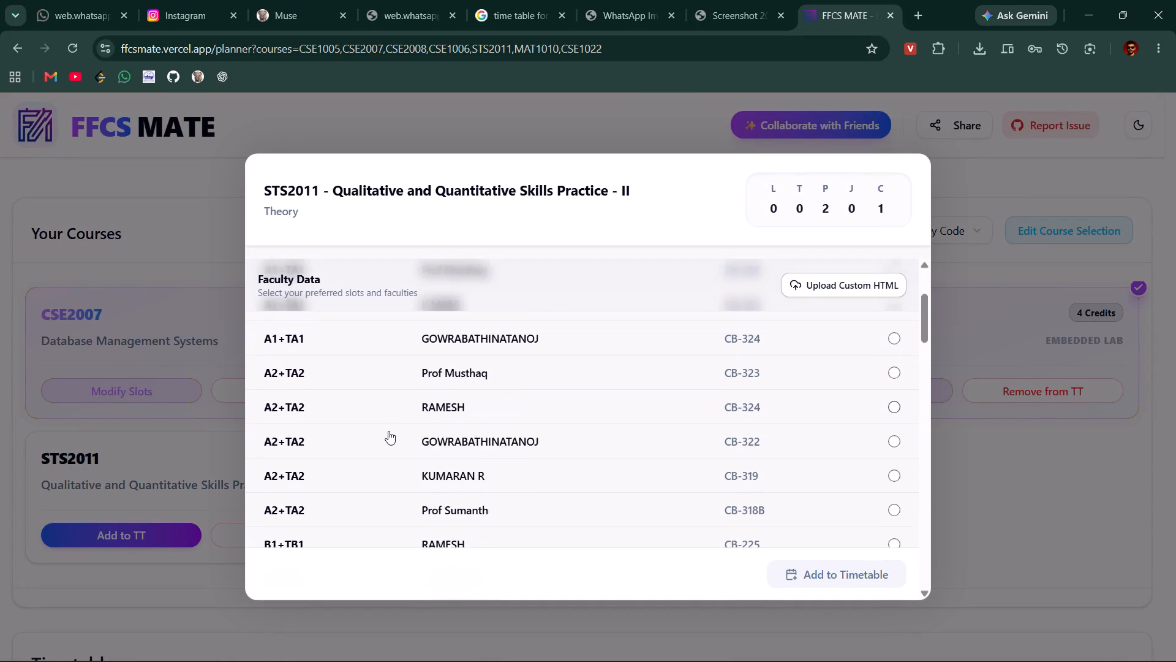
pyautogui.scroll(6, 388, 431)
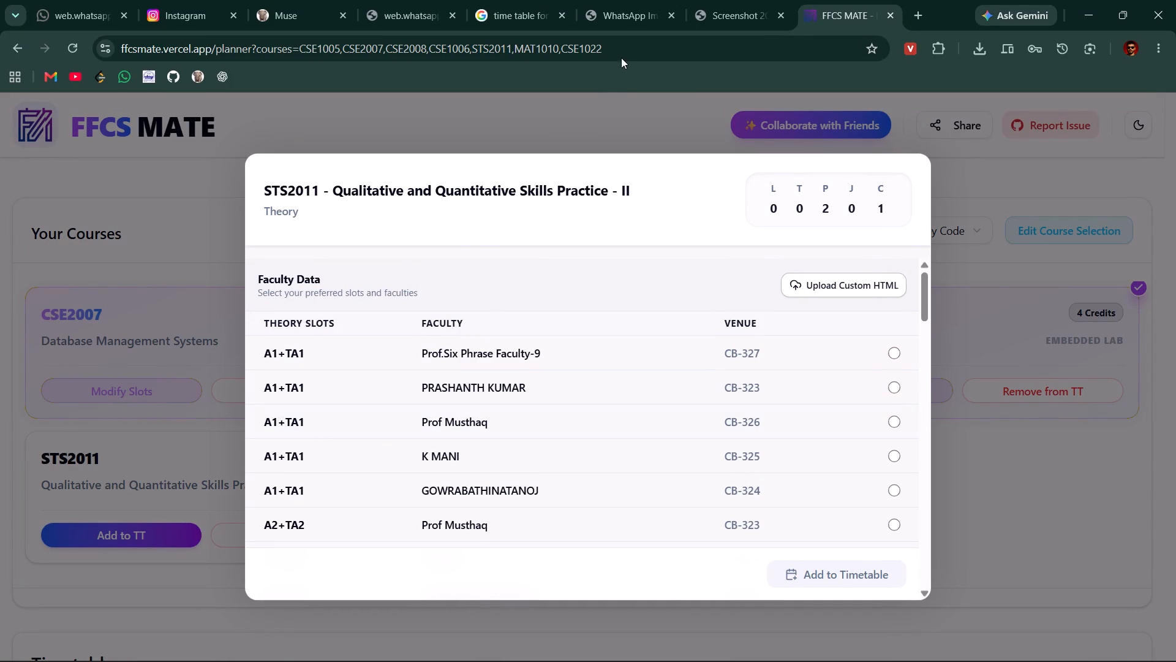
# Compare the saved timetable screenshot's STS2011 slots with the A1+TA1 to B1+TB1 options in FFCS MATE.
pyautogui.click(738, 0)
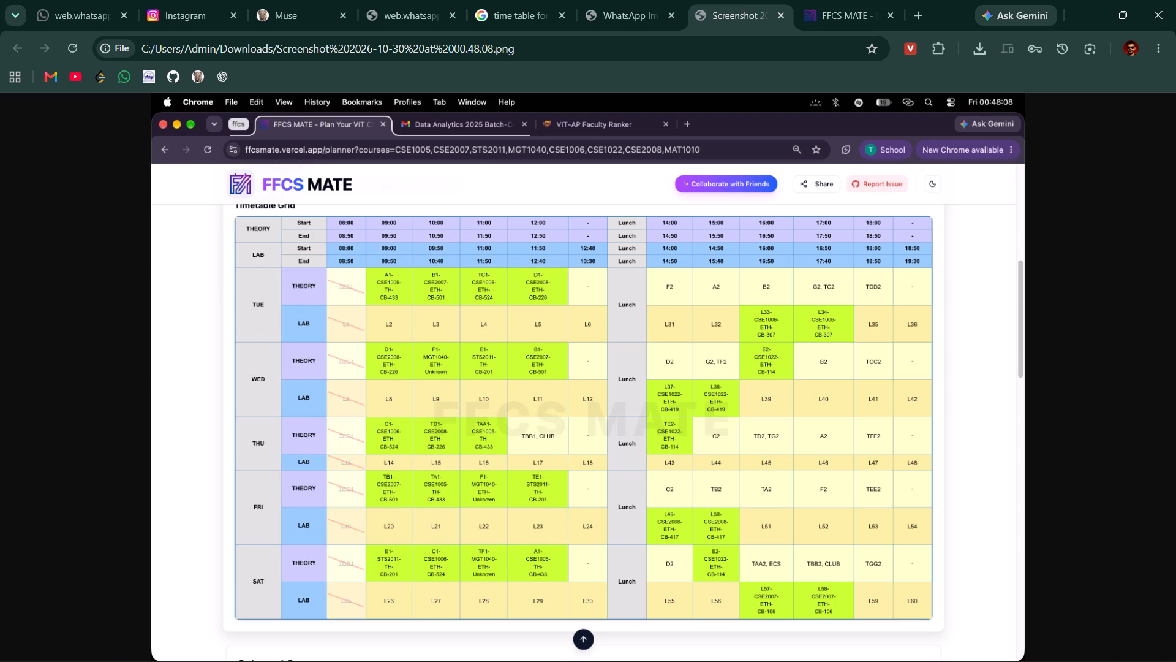
pyautogui.moveTo(881, 1); pyautogui.dragTo(861, 13)
pyautogui.scroll(-5, 576, 382)
pyautogui.scroll(2, 561, 408)
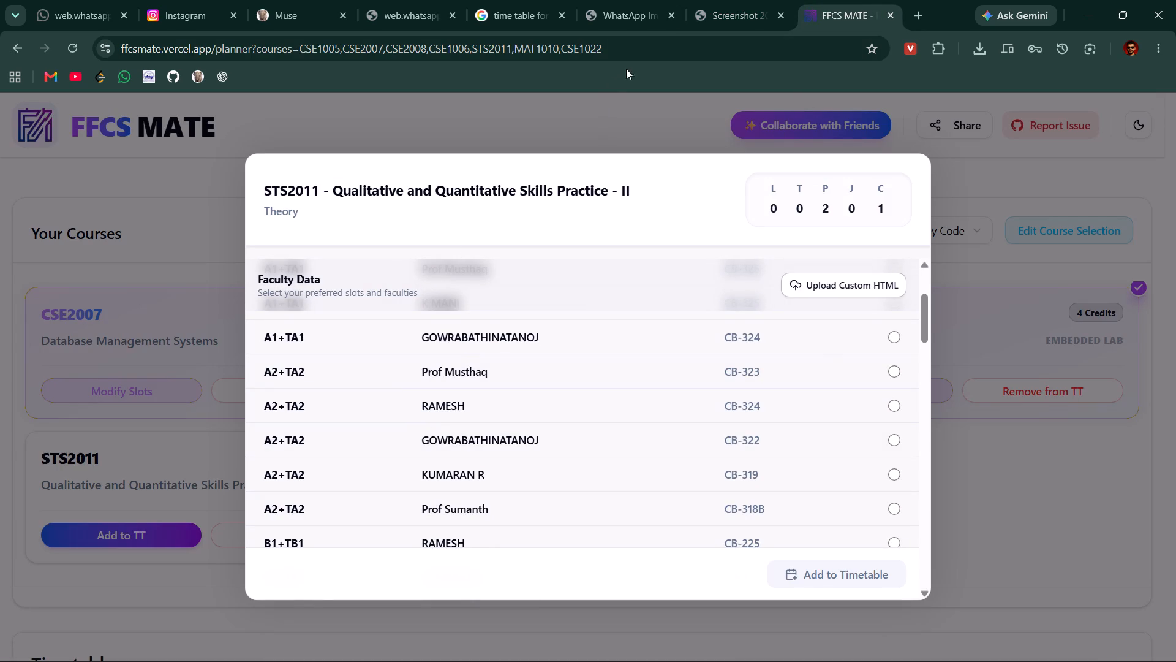
pyautogui.click(836, 0)
pyautogui.click(743, 0)
pyautogui.scroll(-1, 762, 481)
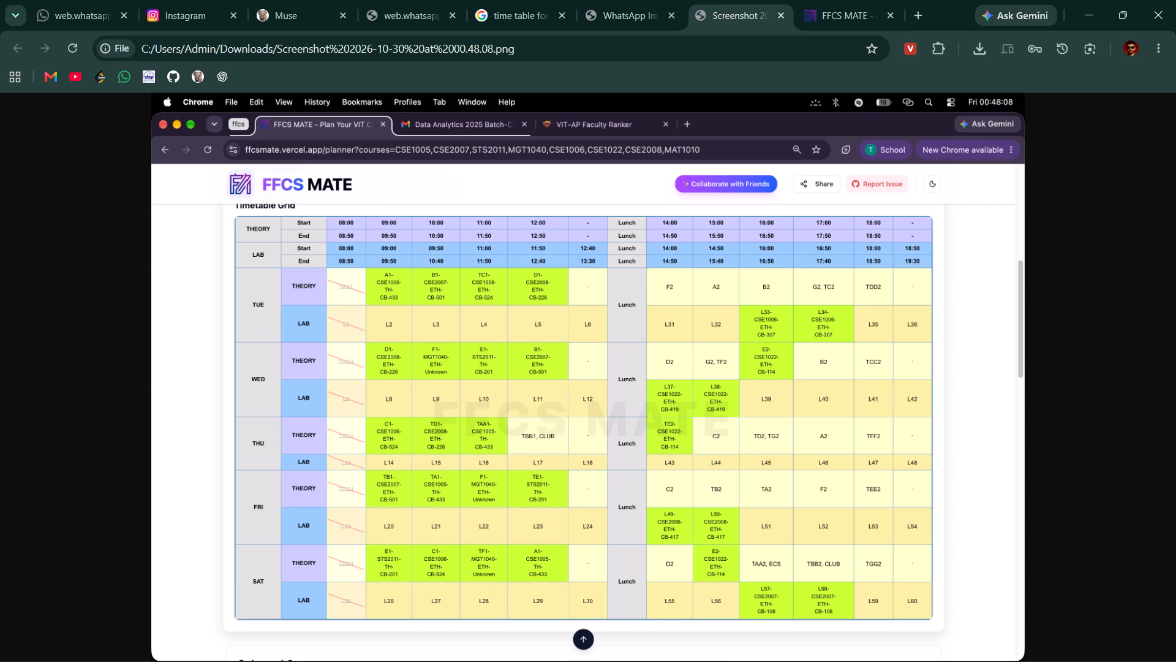
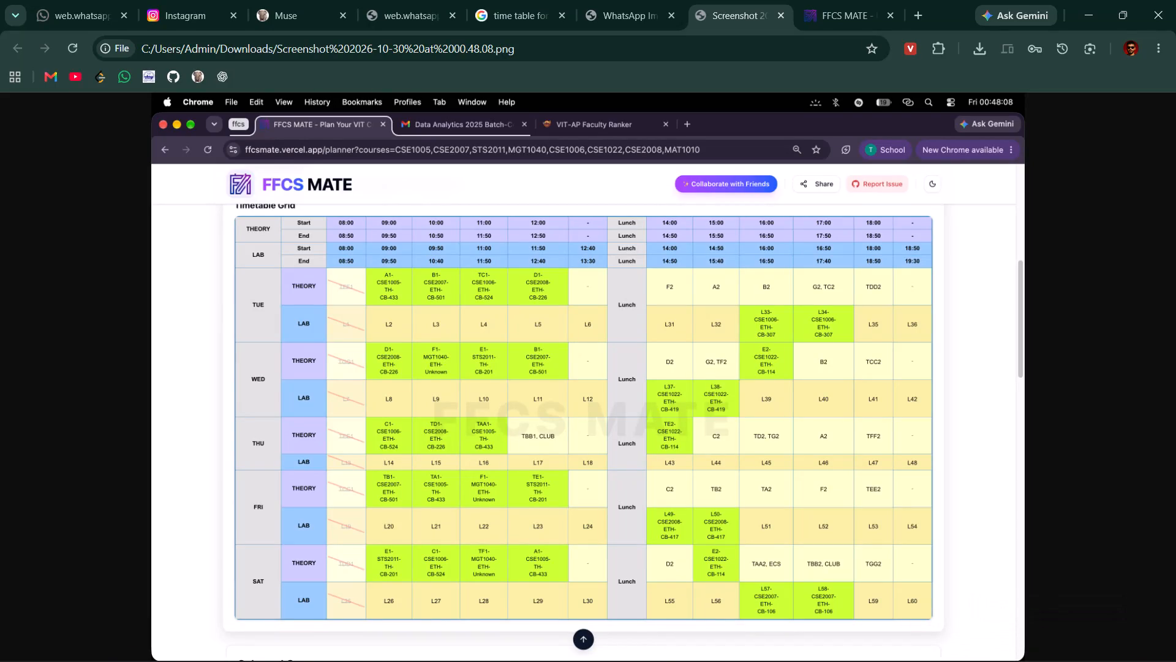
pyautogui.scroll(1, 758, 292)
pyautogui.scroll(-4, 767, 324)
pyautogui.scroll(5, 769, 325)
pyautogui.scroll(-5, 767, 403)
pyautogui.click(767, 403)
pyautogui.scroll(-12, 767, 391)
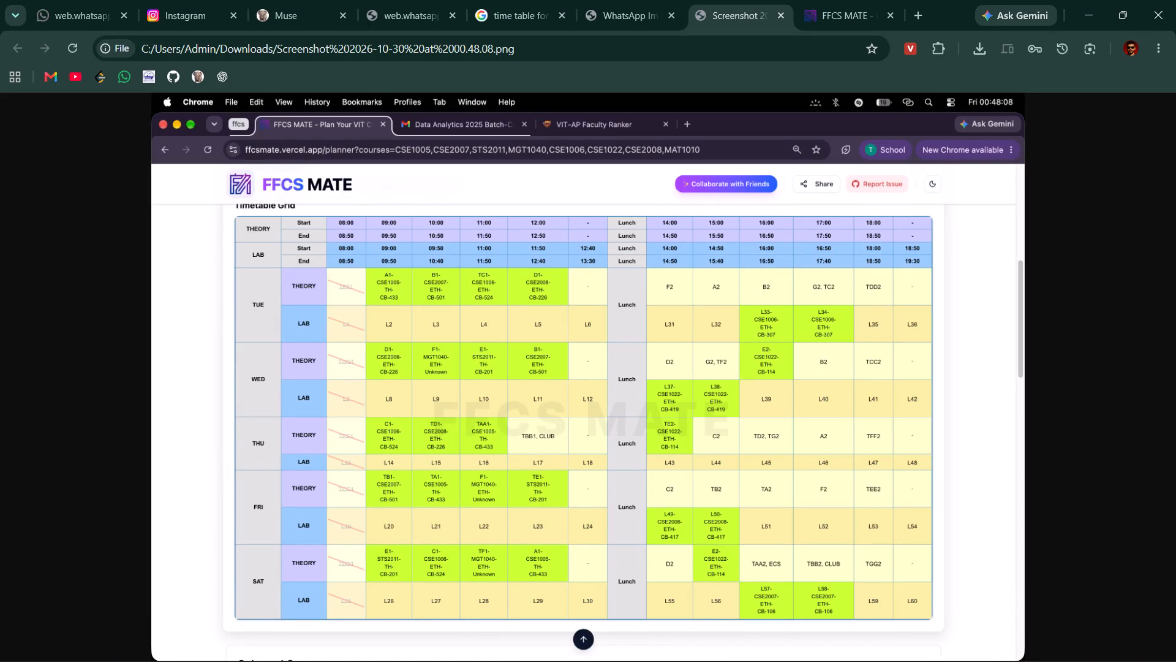
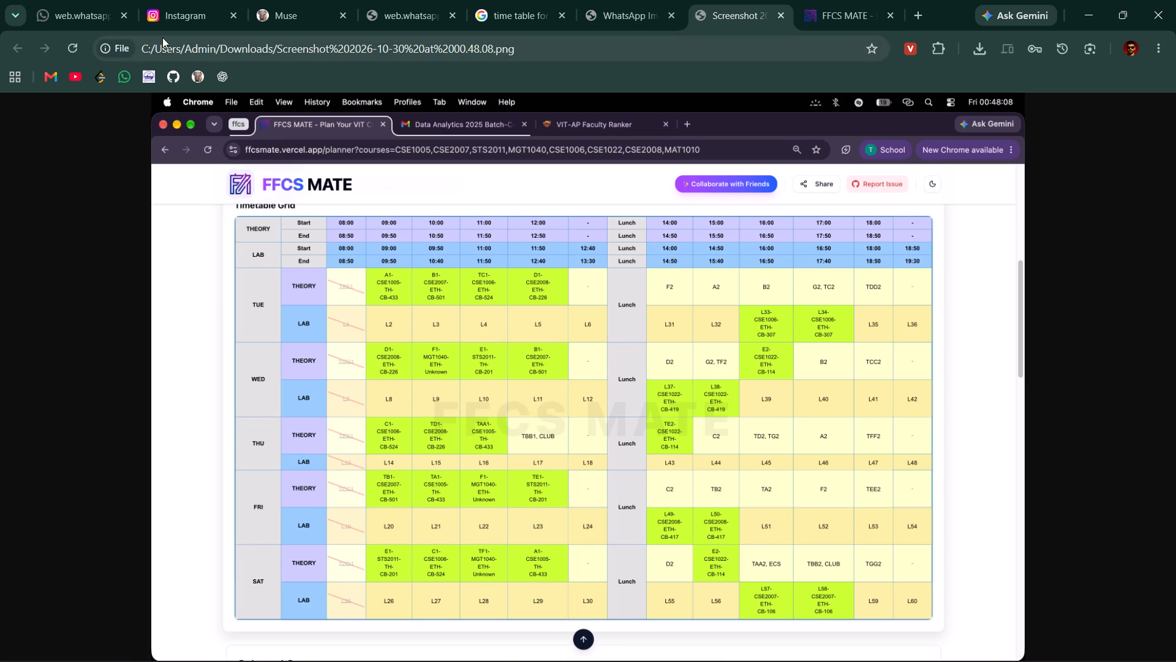
# Reorder the browser tabs so the Instagram tab comes directly after the Muse tab, and bring up Muse.
pyautogui.moveTo(155, 11); pyautogui.dragTo(190, 11)
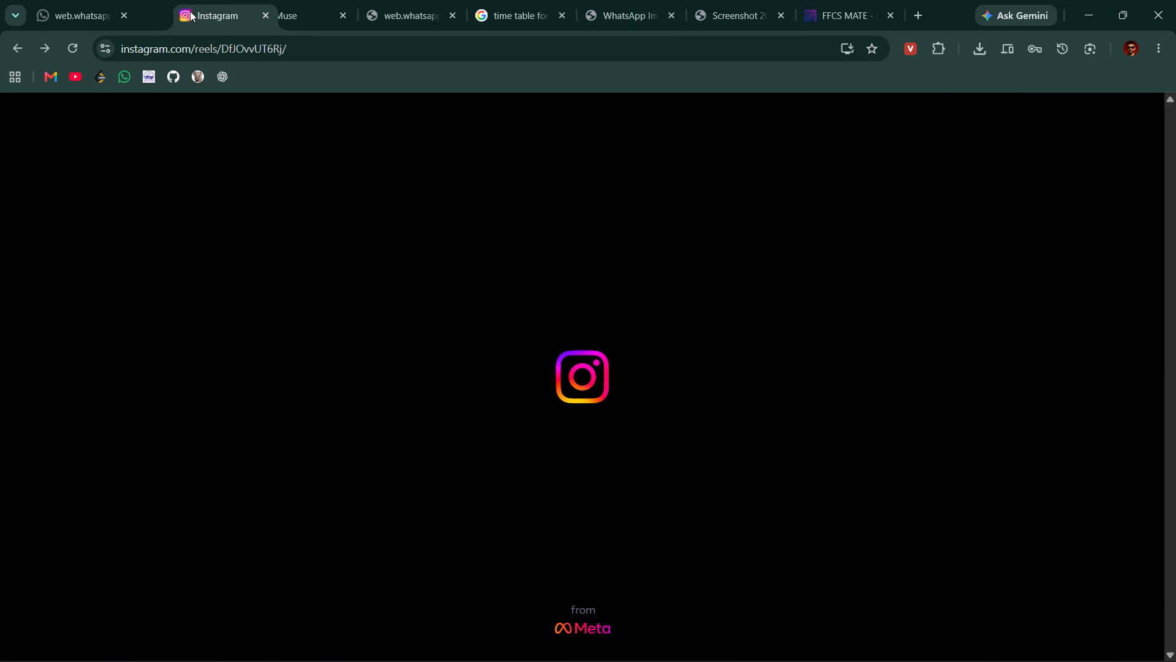
pyautogui.moveTo(190, 11); pyautogui.dragTo(228, 13)
pyautogui.click(199, 0)
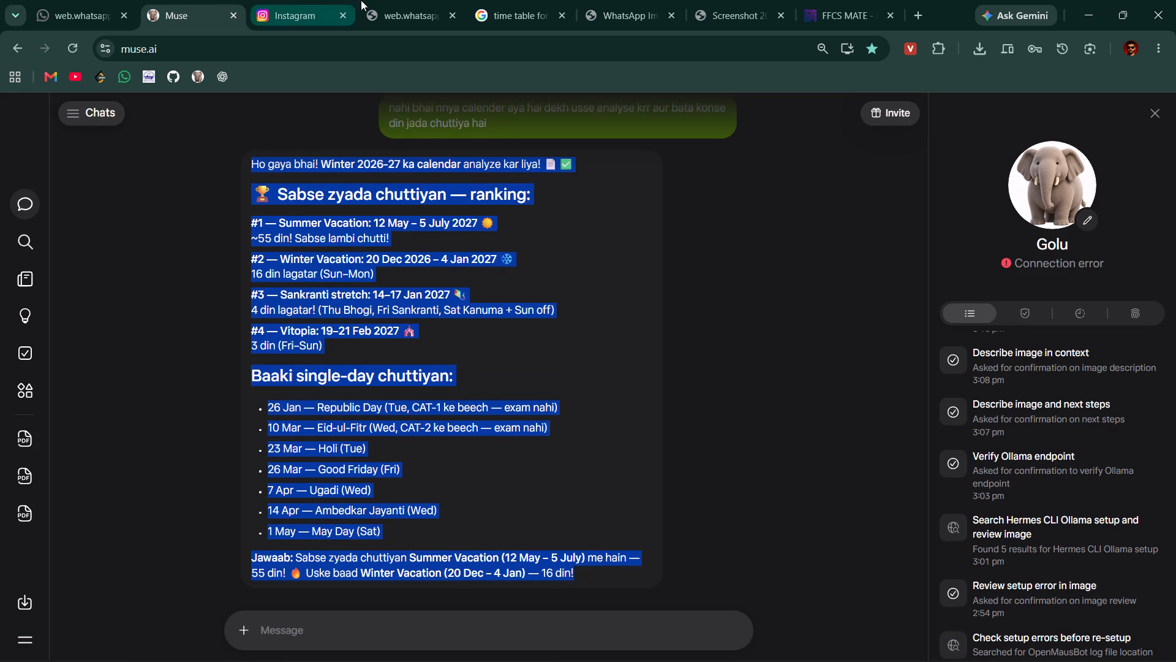
# Check the open STS2011 slot options in FFCS MATE against the timetable grid in the saved screenshot.
pyautogui.click(741, 0)
pyautogui.click(835, 0)
pyautogui.click(686, 0)
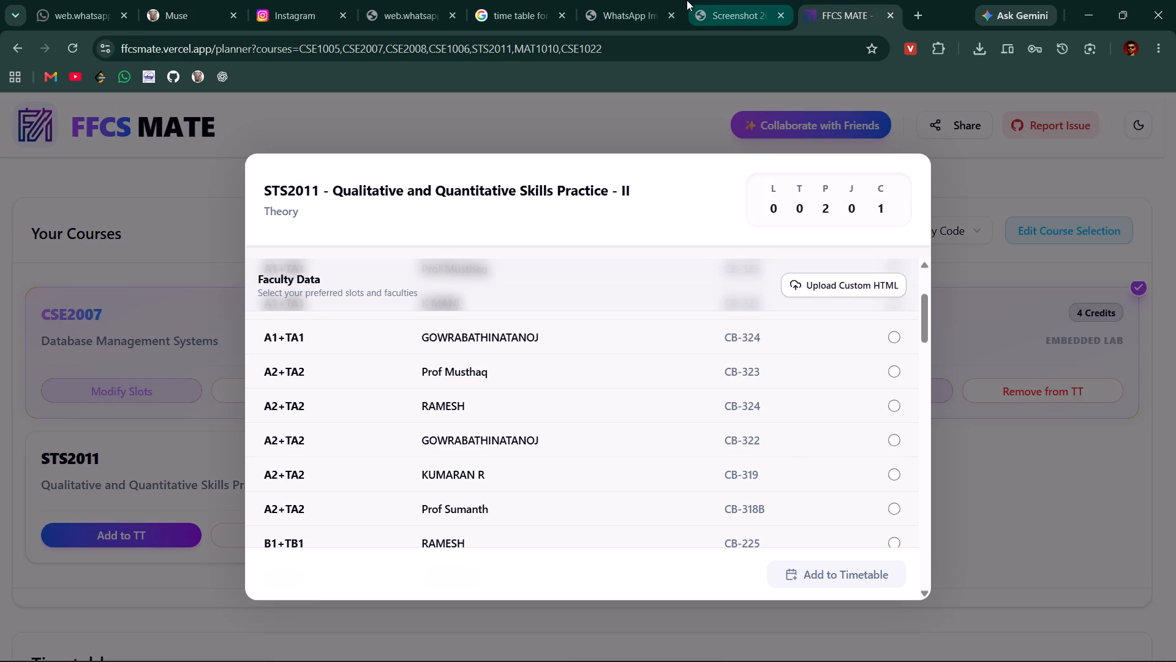
pyautogui.scroll(-1, 772, 320)
pyautogui.scroll(6, 772, 325)
pyautogui.scroll(6, 448, 253)
pyautogui.click(454, 303)
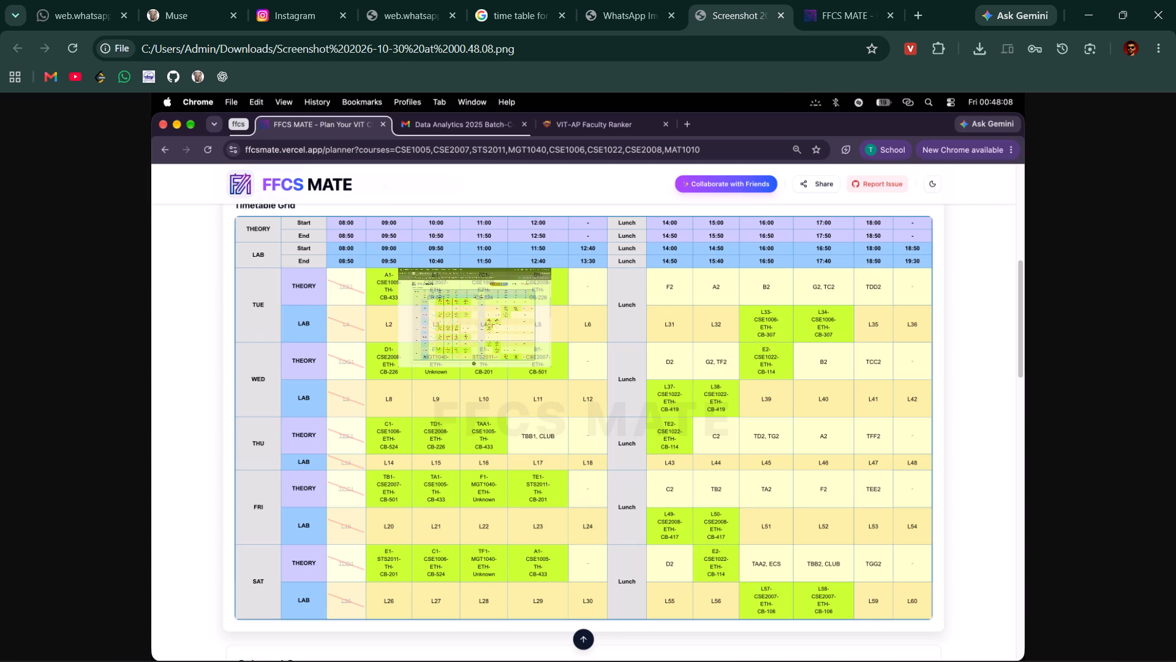
pyautogui.doubleClick(439, 302)
pyautogui.click(439, 302)
pyautogui.click(439, 302)
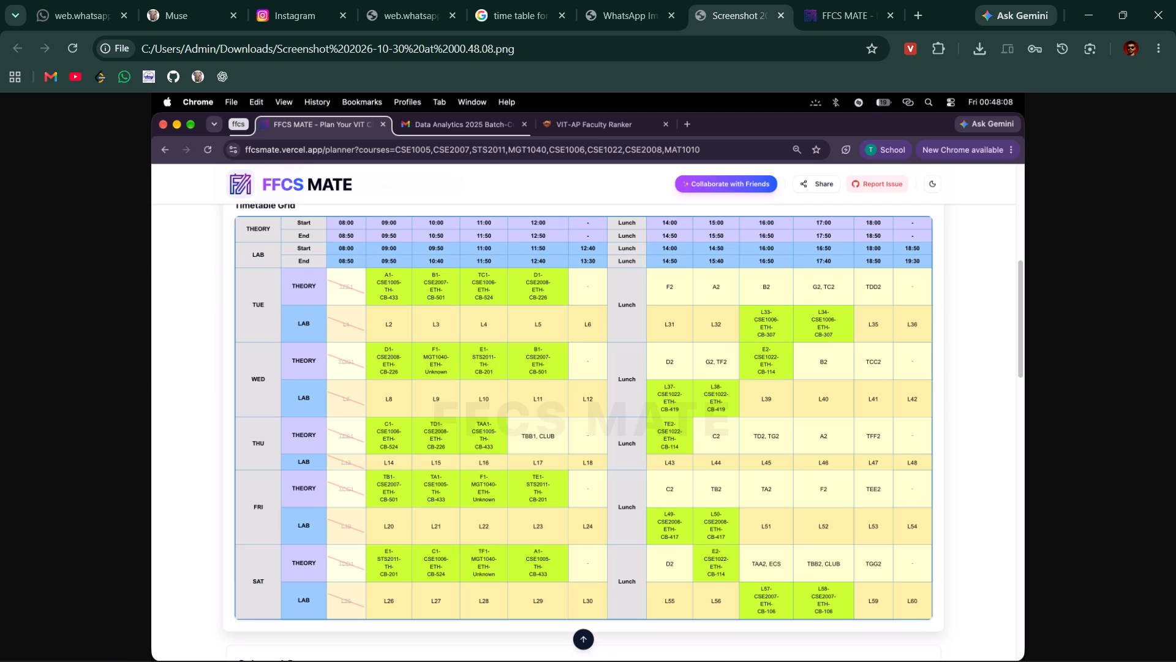
# Examine the late-morning and afternoon theory and lab slots from Tuesday to Saturday in the saved timetable screenshot.
pyautogui.scroll(6, 739, 498)
pyautogui.click(692, 370)
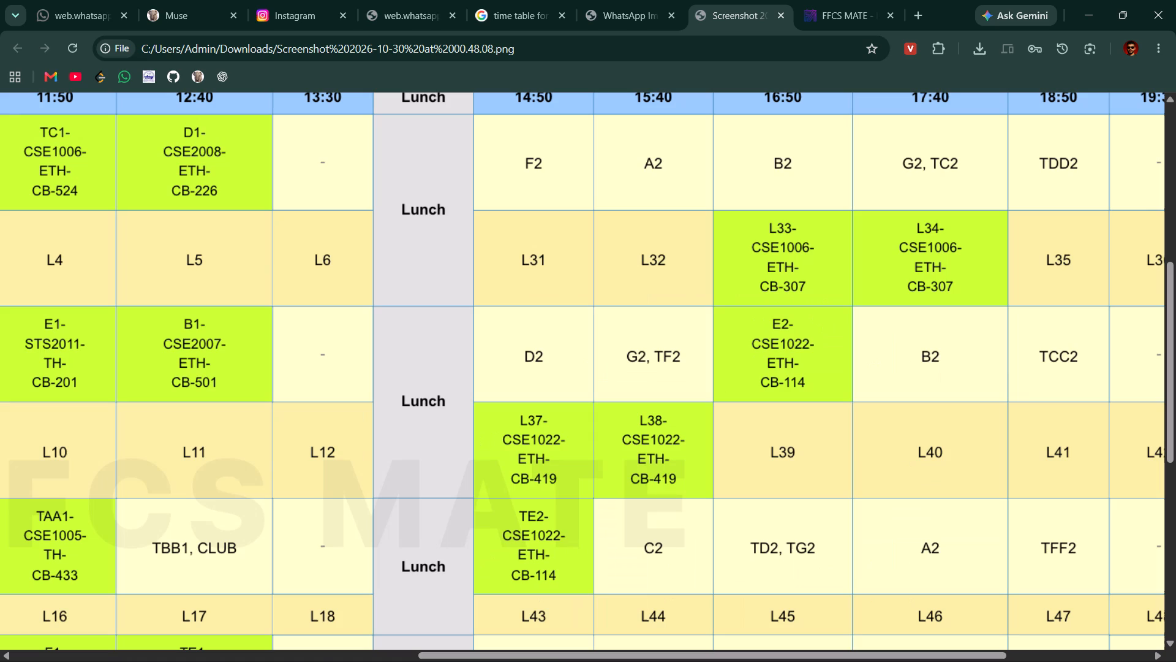
pyautogui.scroll(-7, 654, 423)
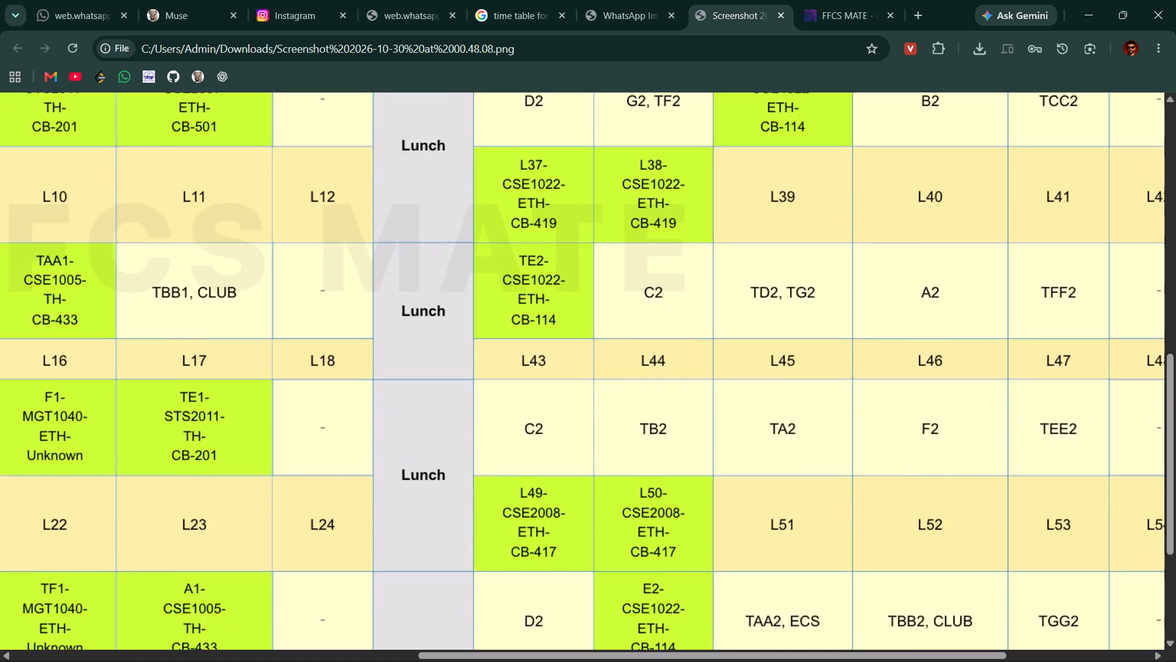
pyautogui.scroll(-2, 648, 443)
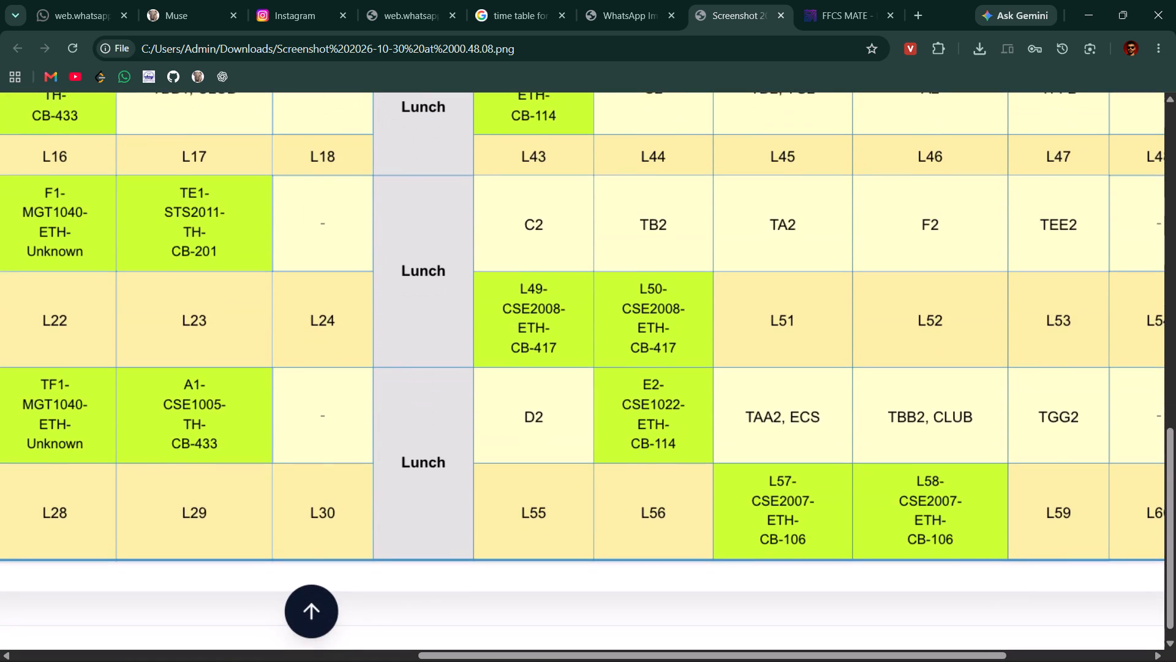
pyautogui.scroll(6, 647, 444)
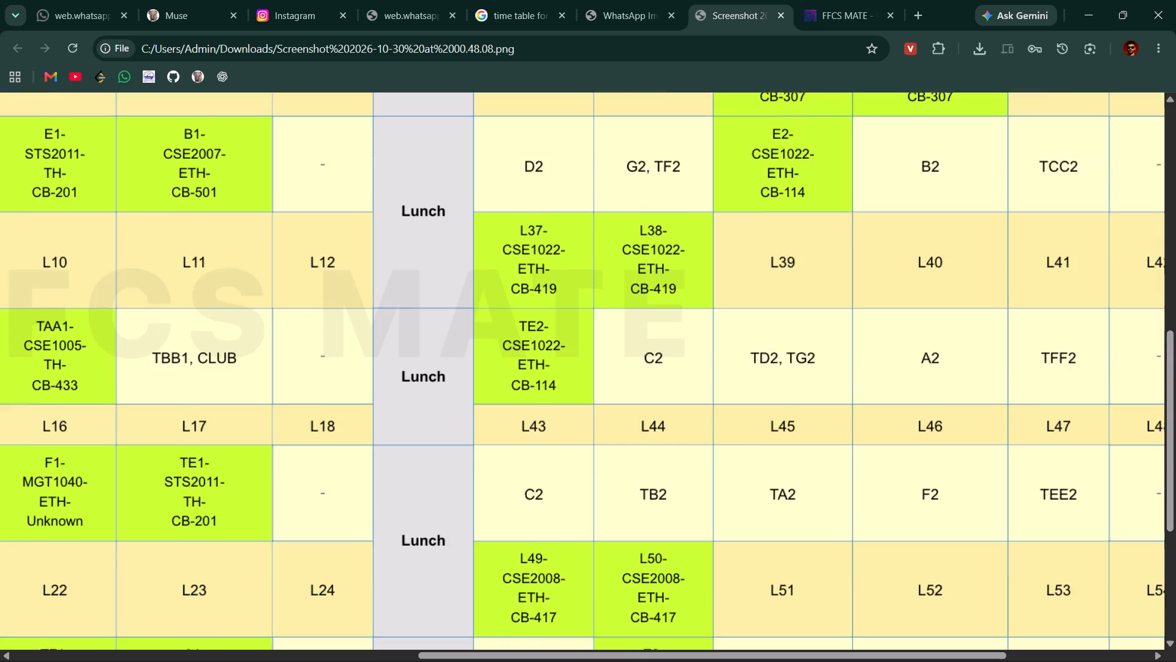
pyautogui.scroll(1, 647, 444)
pyautogui.scroll(-1, 647, 444)
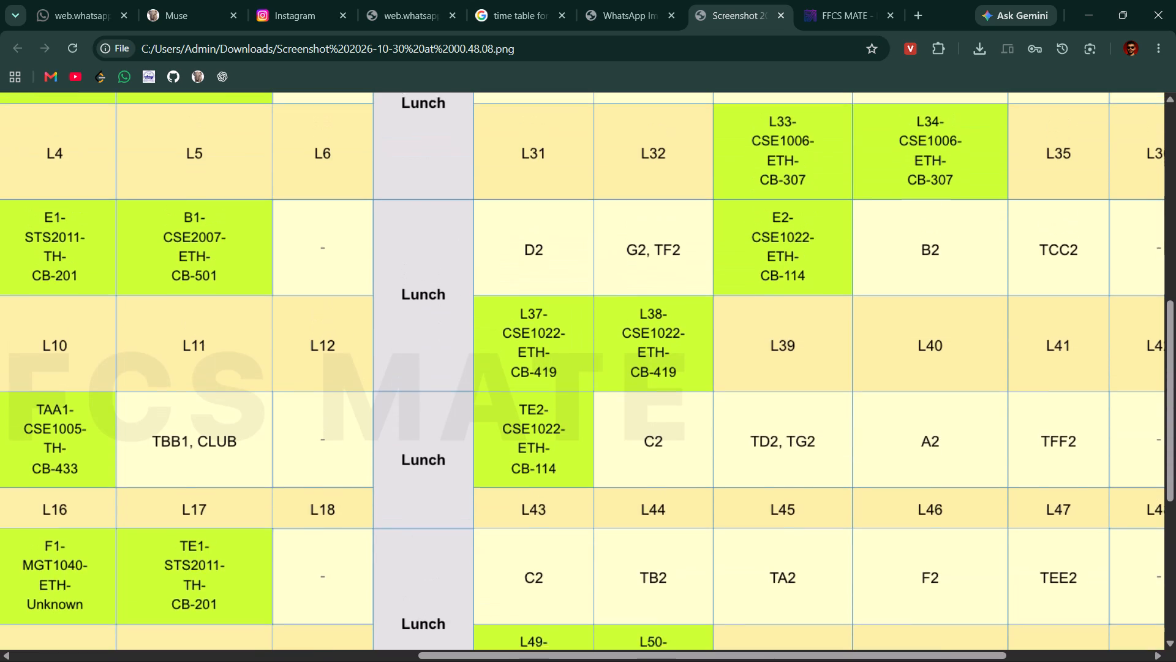
pyautogui.scroll(-4, 647, 444)
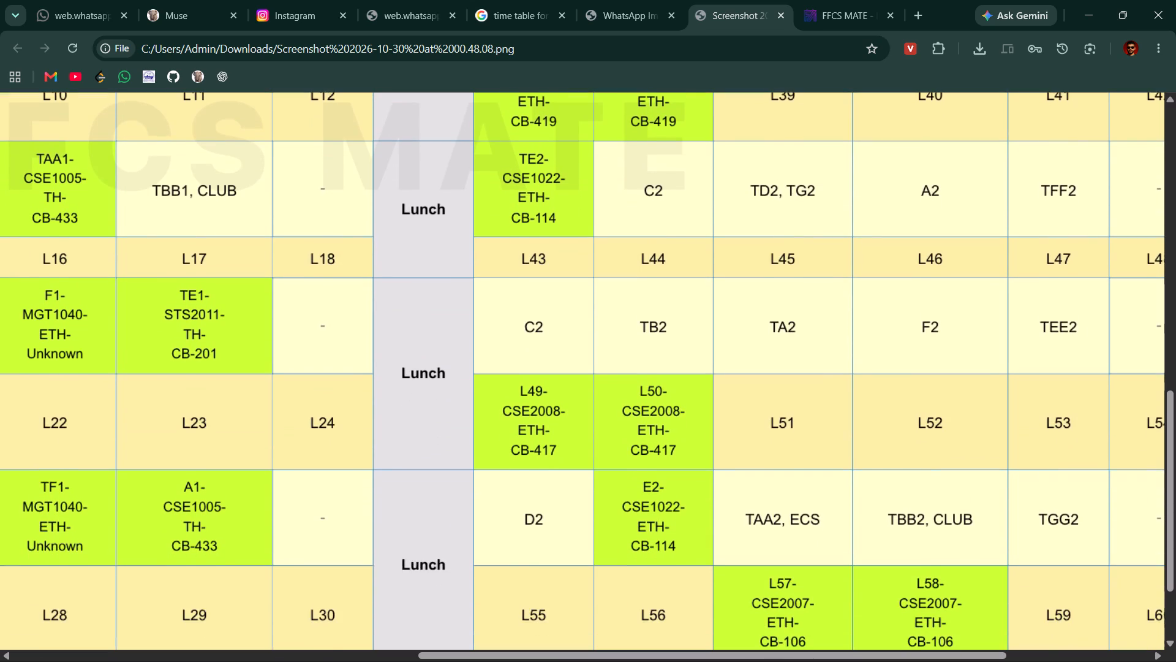
pyautogui.scroll(-1, 647, 444)
pyautogui.scroll(6, 647, 444)
pyautogui.scroll(6, 884, 381)
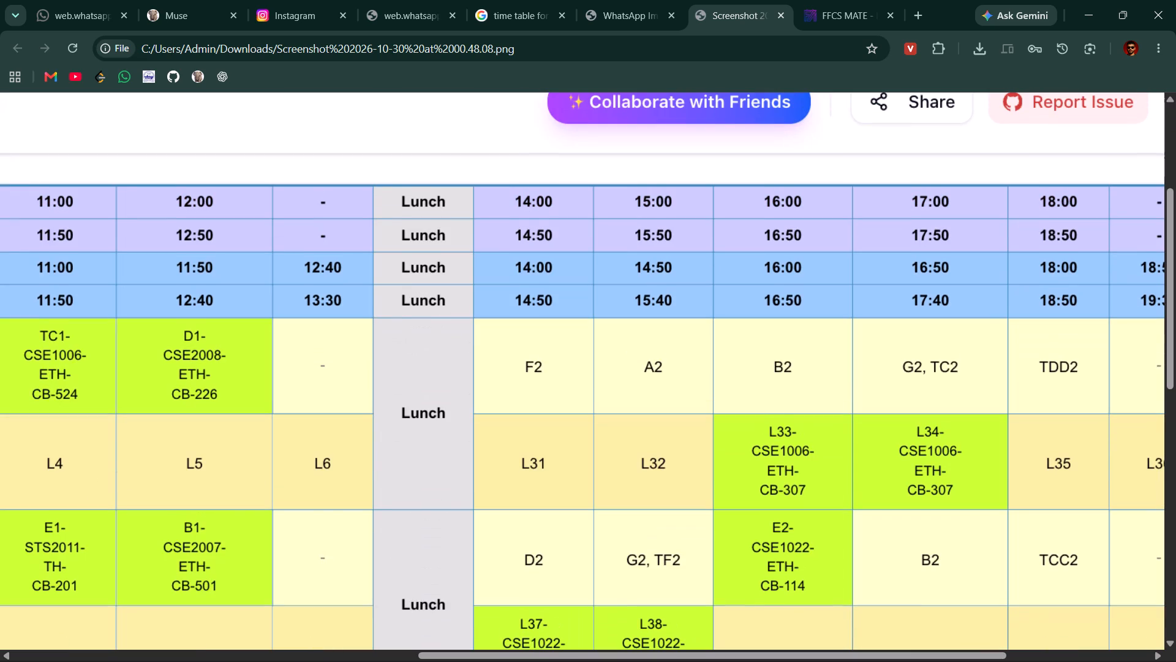
pyautogui.scroll(-7, 884, 381)
pyautogui.scroll(5, 884, 381)
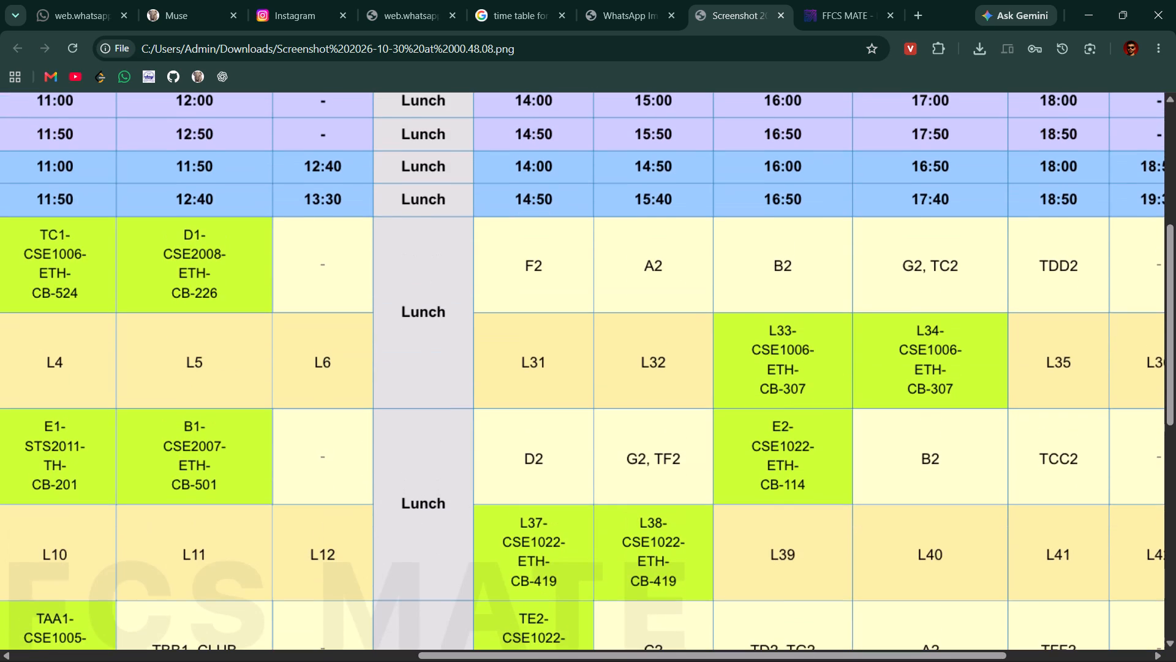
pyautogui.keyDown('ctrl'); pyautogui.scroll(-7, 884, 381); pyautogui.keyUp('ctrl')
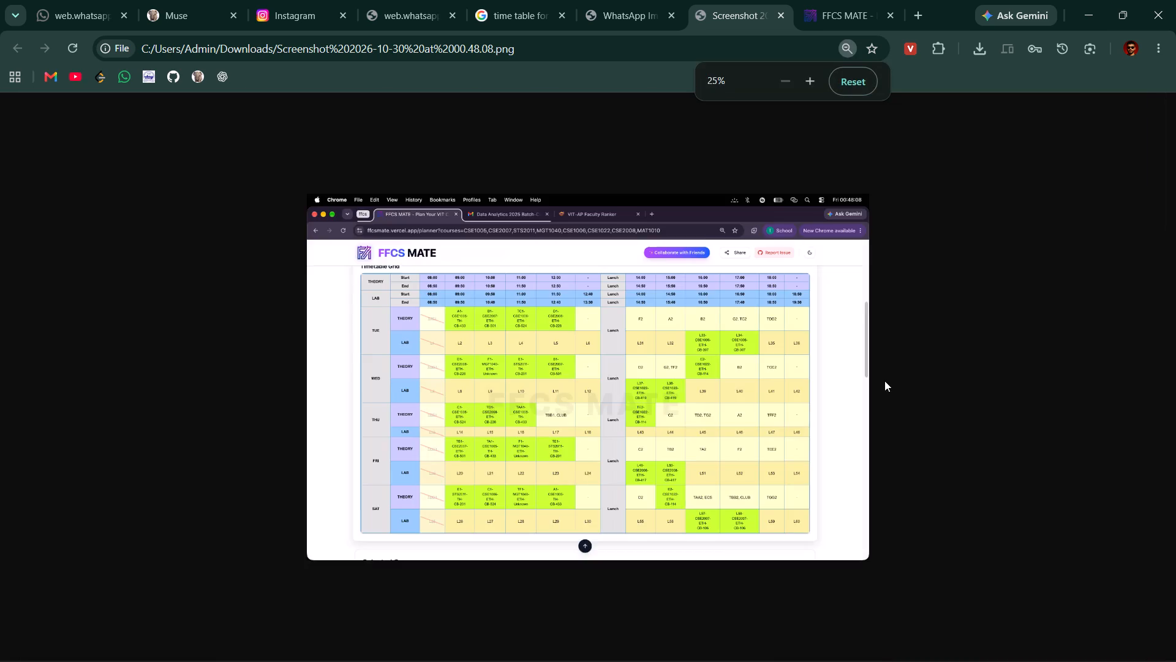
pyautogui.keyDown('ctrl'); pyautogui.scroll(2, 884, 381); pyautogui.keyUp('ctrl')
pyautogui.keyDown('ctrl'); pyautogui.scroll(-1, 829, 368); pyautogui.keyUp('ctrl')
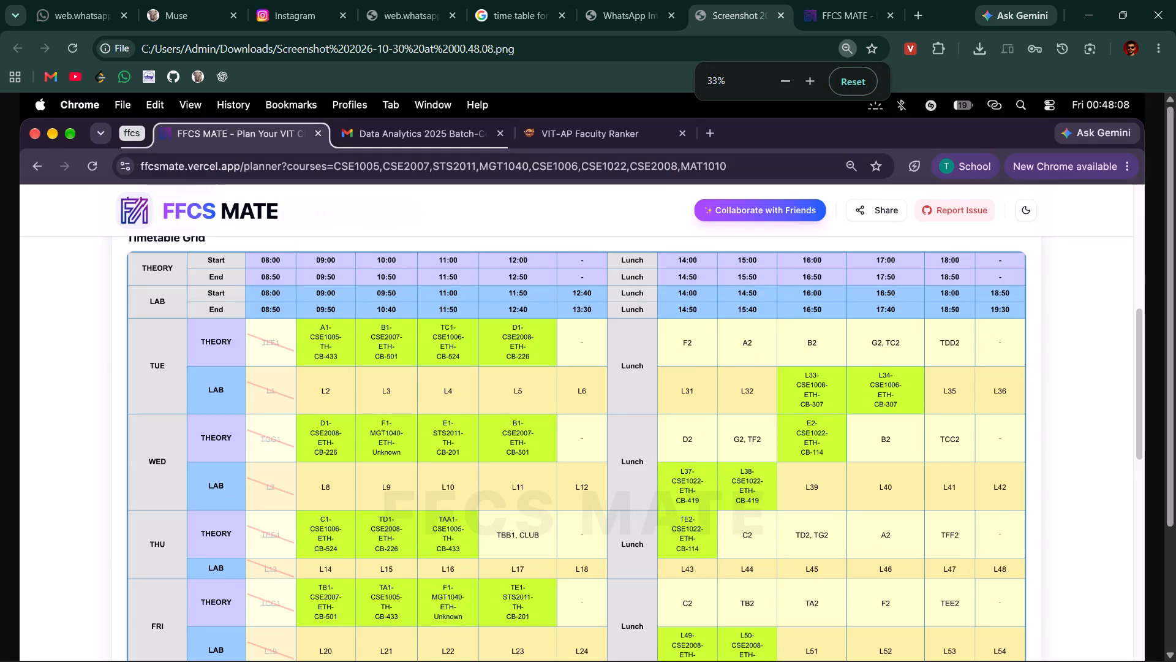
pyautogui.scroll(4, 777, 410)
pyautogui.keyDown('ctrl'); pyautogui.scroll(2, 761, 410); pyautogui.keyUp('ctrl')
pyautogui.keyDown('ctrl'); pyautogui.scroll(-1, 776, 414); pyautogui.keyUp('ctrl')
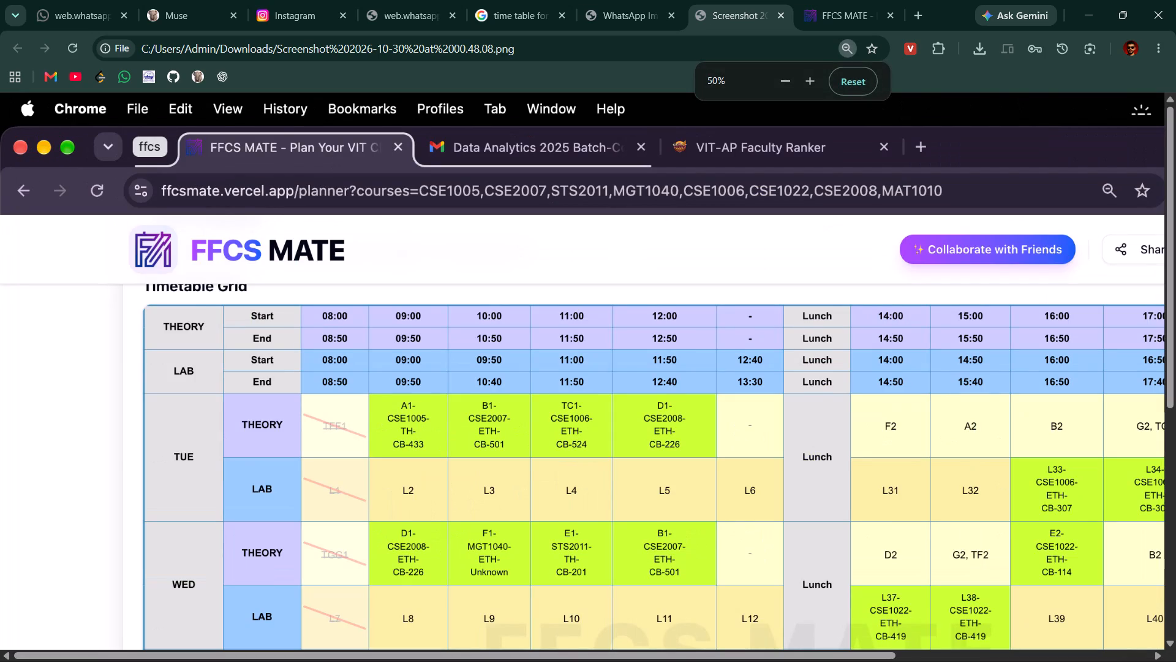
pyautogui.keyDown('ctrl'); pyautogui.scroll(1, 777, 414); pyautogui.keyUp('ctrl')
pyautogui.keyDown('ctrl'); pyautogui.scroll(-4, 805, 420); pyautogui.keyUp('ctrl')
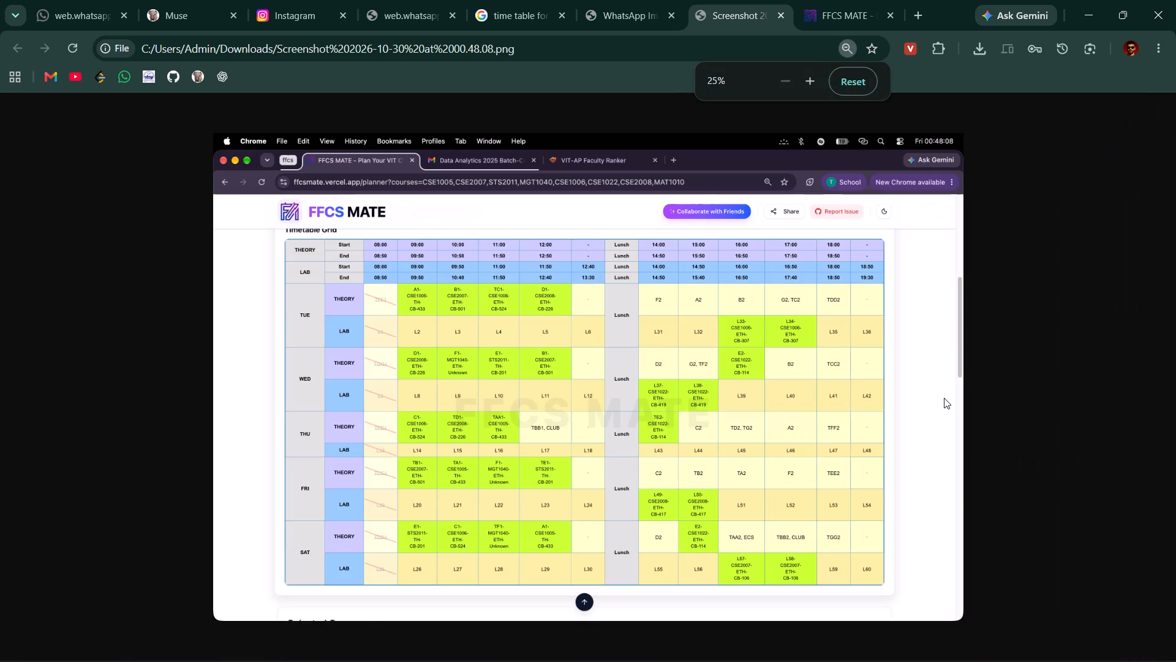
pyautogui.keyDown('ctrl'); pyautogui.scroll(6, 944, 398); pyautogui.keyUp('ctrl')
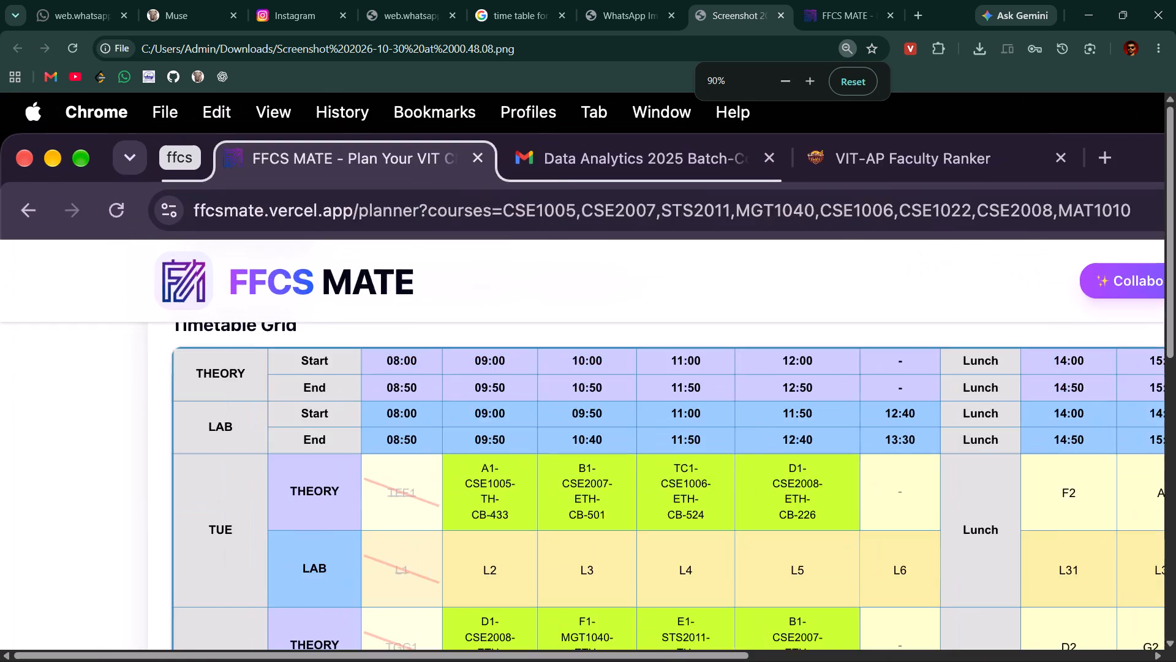
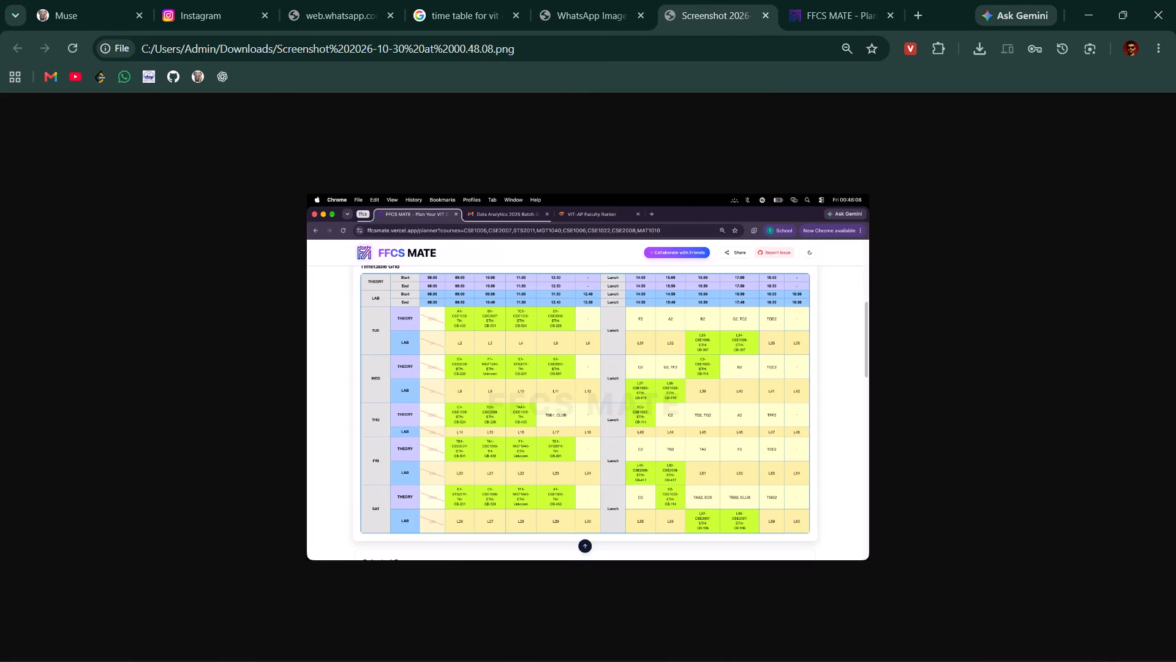
# Examine the Tuesday to Saturday theory and lab slots in the enlarged saved timetable screenshot.
pyautogui.scroll(3, 663, 367)
pyautogui.scroll(13, 717, 363)
pyautogui.keyDown('ctrl'); pyautogui.scroll(5, 715, 387); pyautogui.keyUp('ctrl')
pyautogui.keyDown('ctrl'); pyautogui.scroll(-3, 731, 401); pyautogui.keyUp('ctrl')
pyautogui.scroll(-4, 725, 420)
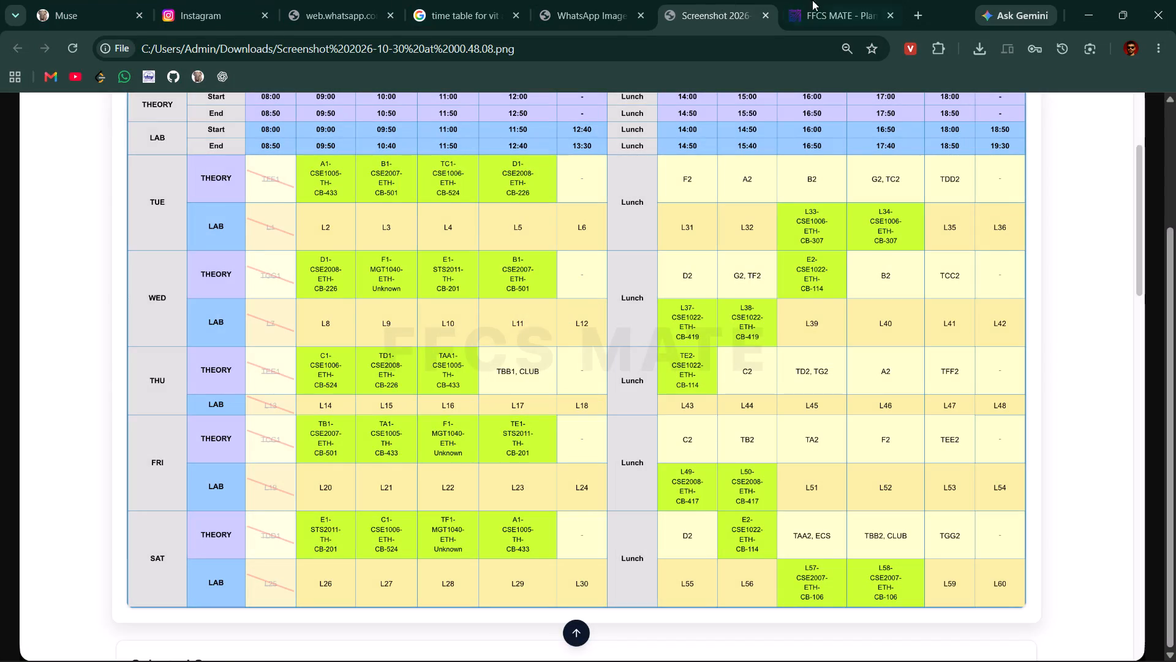
# Return to the FFCS MATE planner and review the faculty, theory and lab slot options for CSE2008 Operating Systems.
pyautogui.click(823, 0)
pyautogui.click(988, 219)
pyautogui.scroll(8, 959, 253)
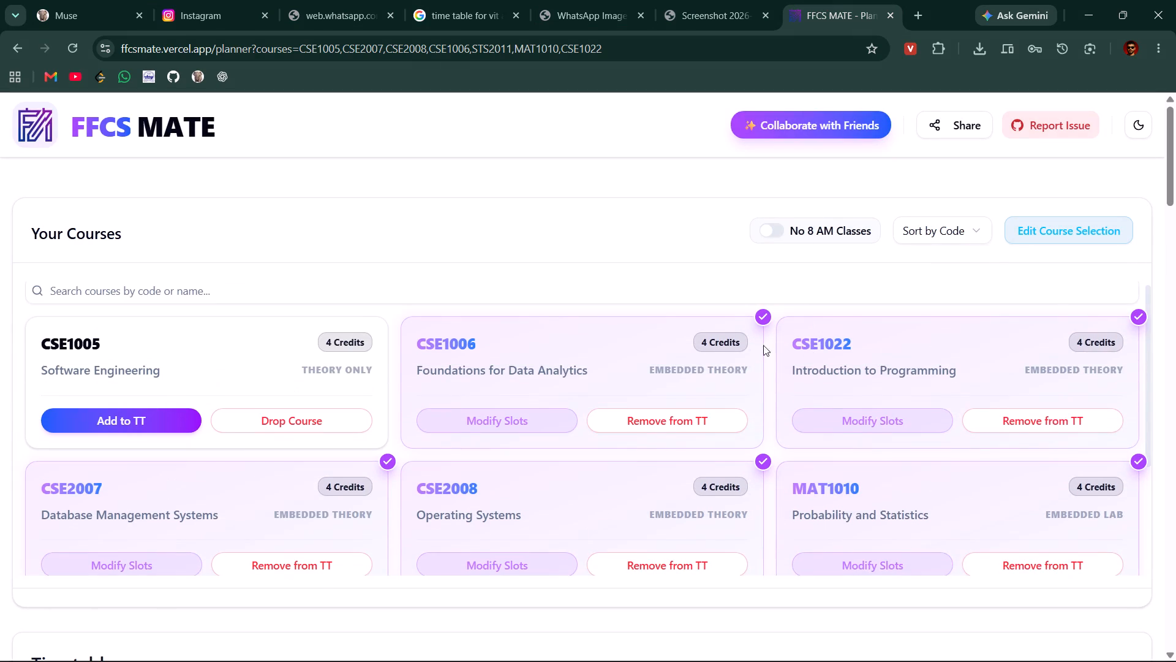
pyautogui.scroll(-3, 689, 375)
pyautogui.scroll(1, 513, 485)
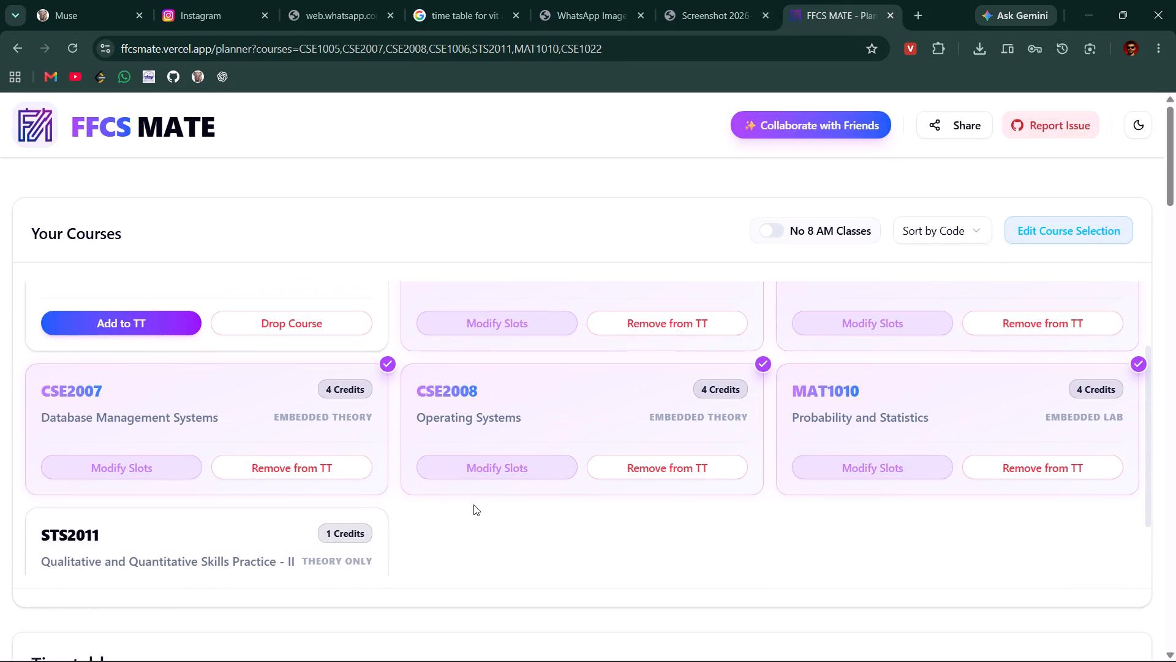
pyautogui.click(481, 472)
pyautogui.scroll(-12, 484, 452)
pyautogui.scroll(3, 484, 447)
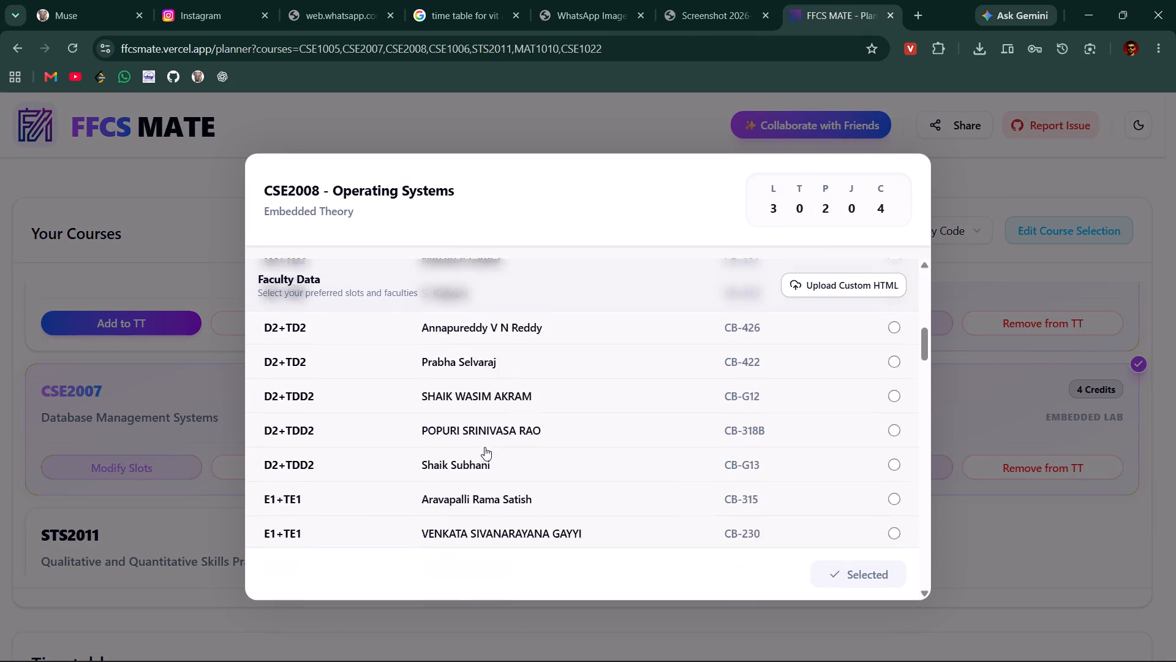
pyautogui.scroll(14, 484, 447)
pyautogui.scroll(-9, 484, 435)
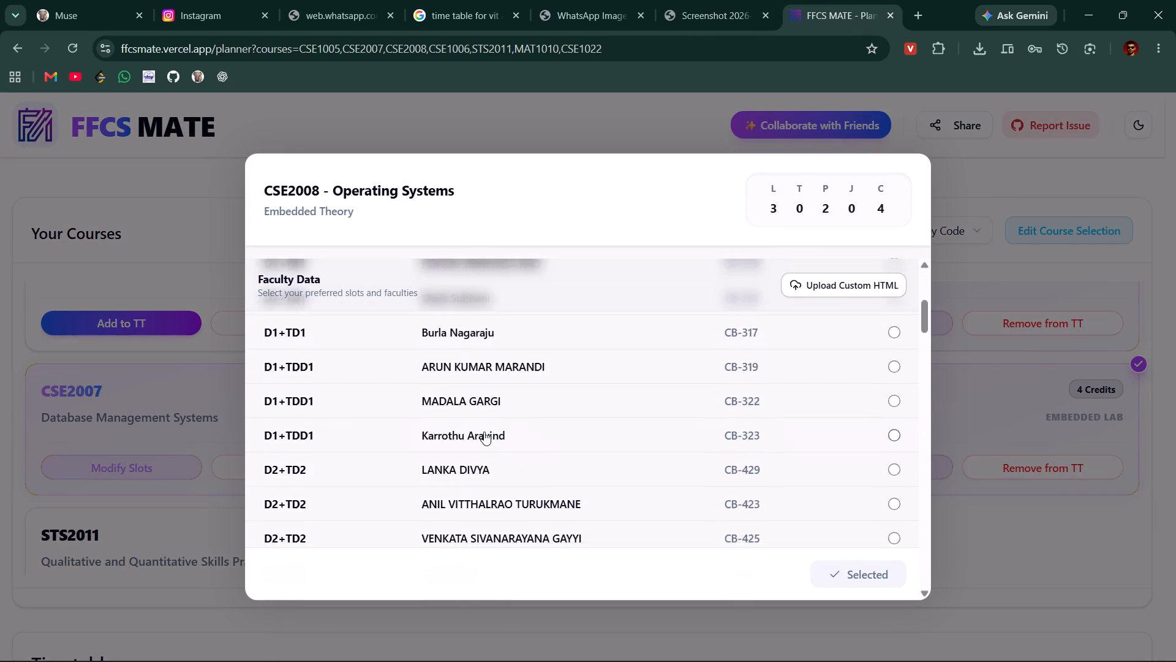
pyautogui.scroll(-20, 484, 432)
pyautogui.scroll(-14, 484, 432)
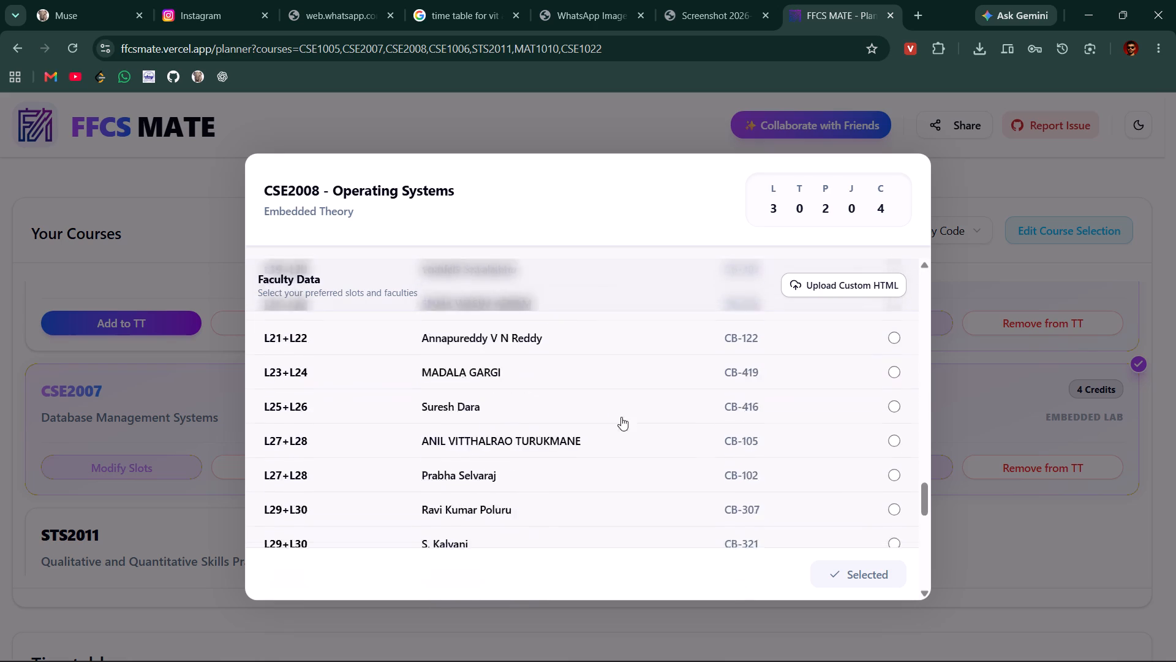
pyautogui.click(1039, 533)
# Review the faculty and slot options for MAT1010 Probability and Statistics, around the D1 and D2 theory slots.
pyautogui.scroll(3, 997, 448)
pyautogui.scroll(-1, 938, 498)
pyautogui.click(937, 517)
pyautogui.scroll(-20, 421, 505)
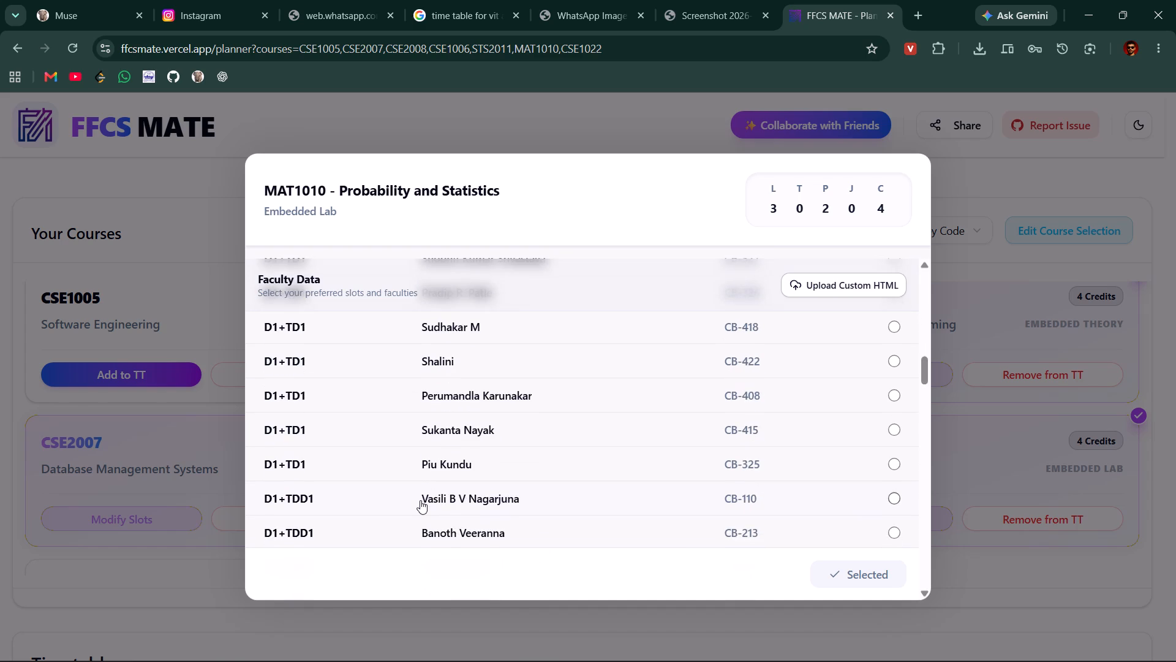
pyautogui.scroll(-6, 420, 500)
pyautogui.scroll(4, 417, 473)
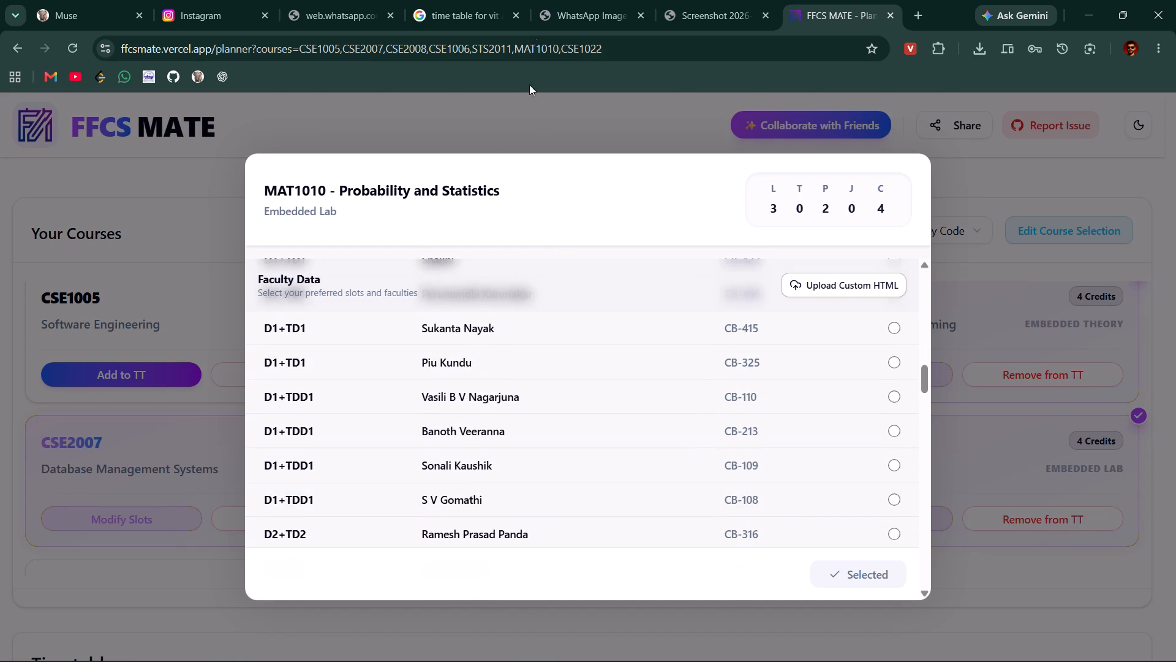
# Switch back to the saved timetable screenshot to check its slots against the MAT1010 options.
pyautogui.click(688, 0)
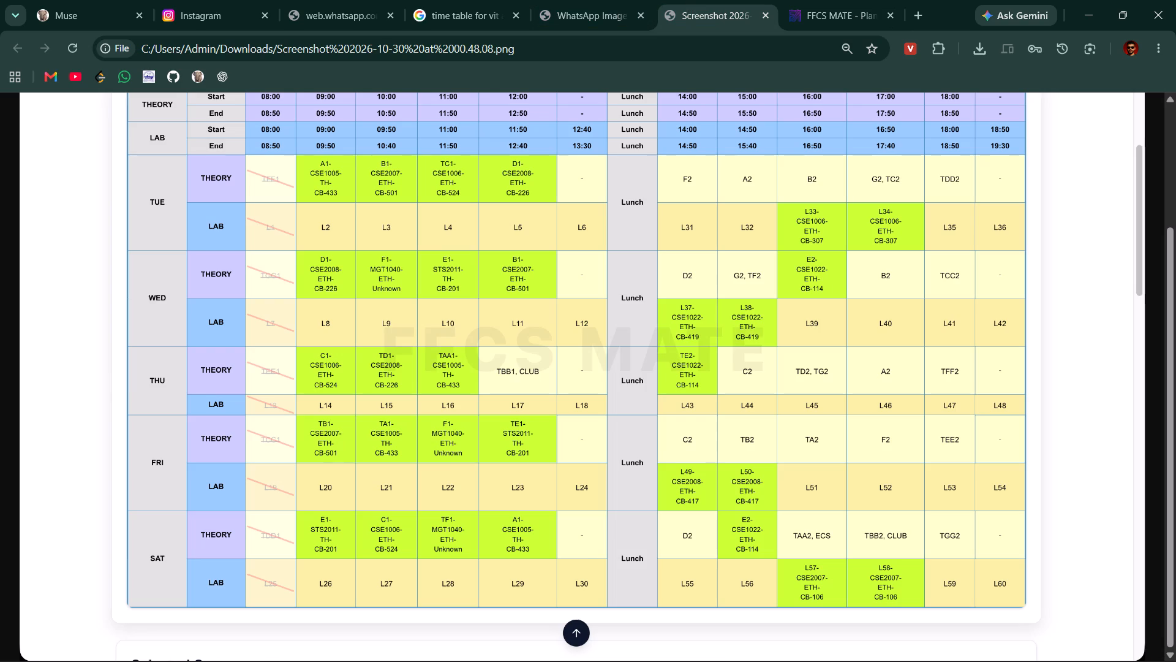
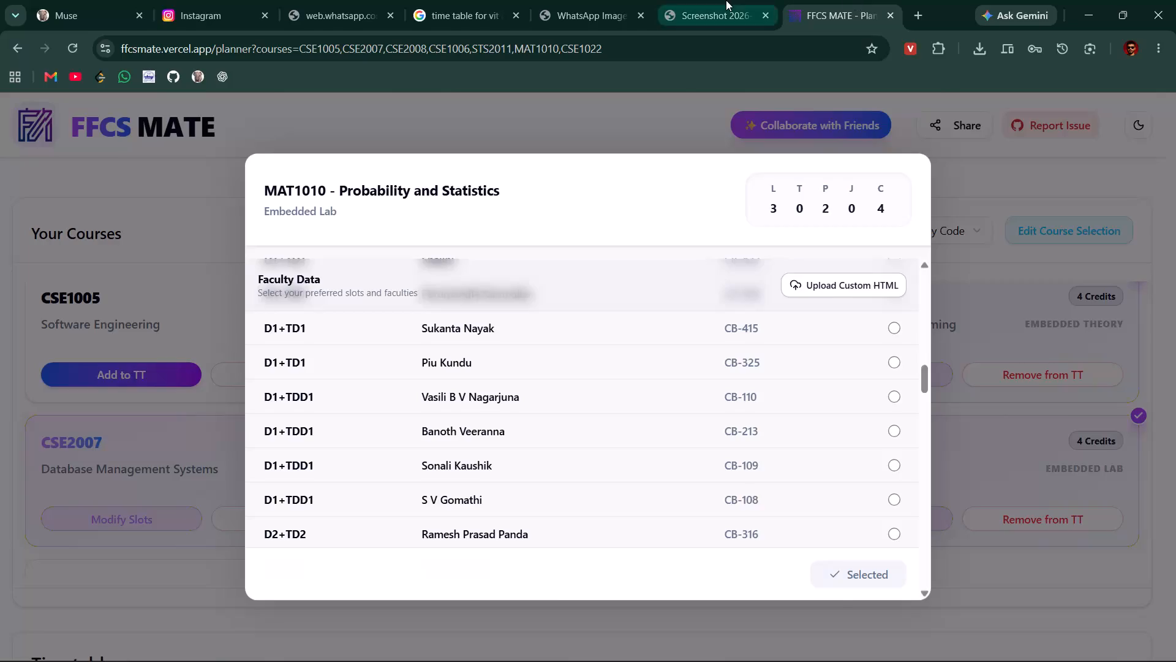
# Switch to the saved timetable screenshot and examine its Tuesday to Saturday theory and lab slots.
pyautogui.click(726, 0)
pyautogui.scroll(-2, 831, 285)
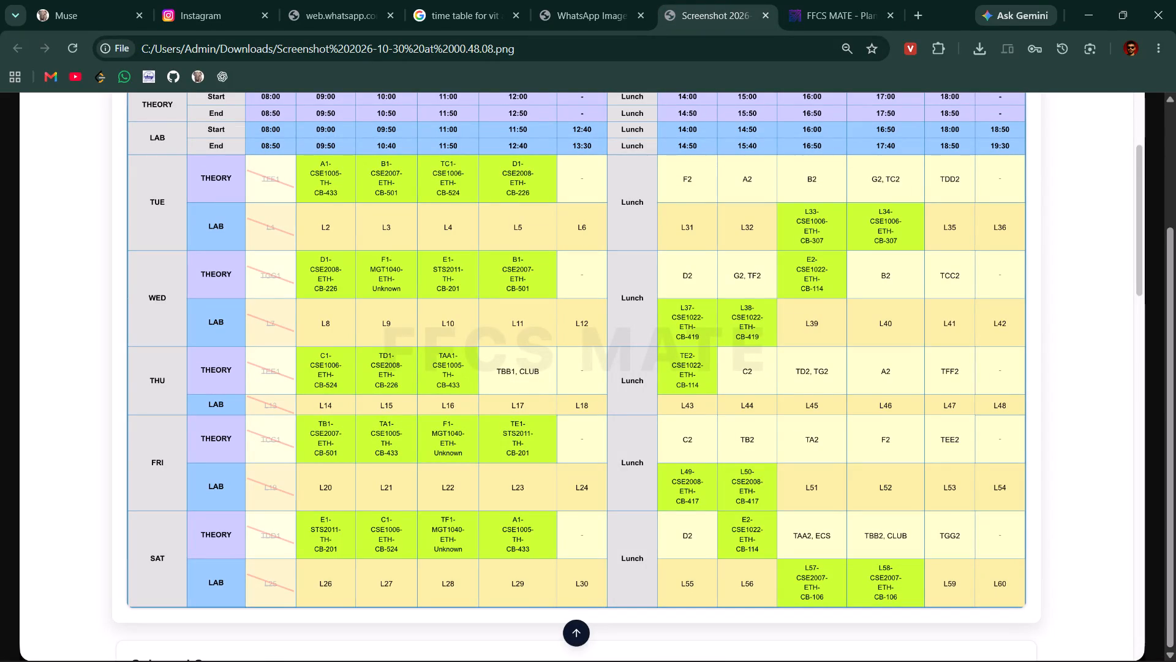
pyautogui.scroll(1, 849, 378)
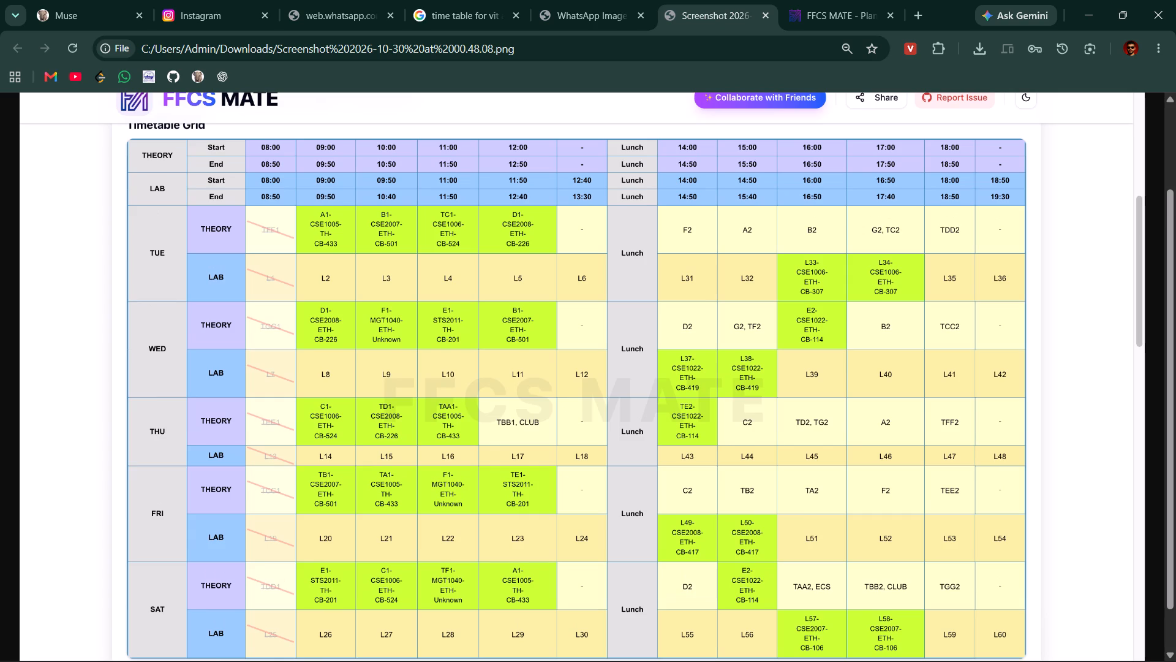
pyautogui.scroll(-4, 831, 352)
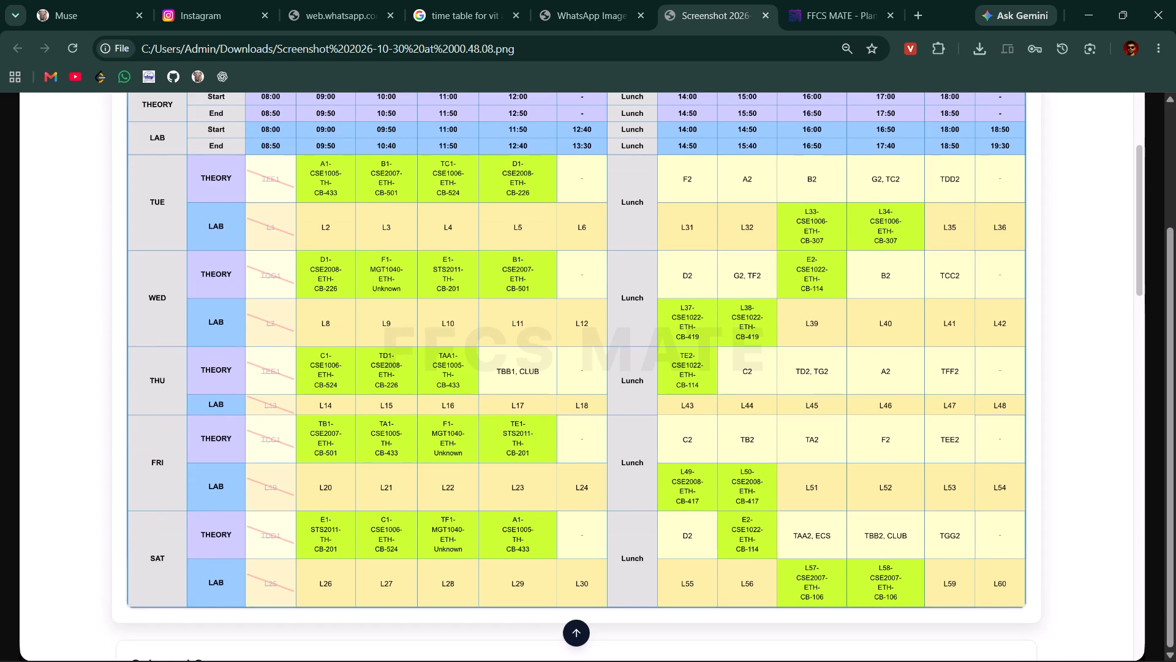
pyautogui.rightClick(806, 184)
pyautogui.click(748, 233)
pyautogui.click(736, 337)
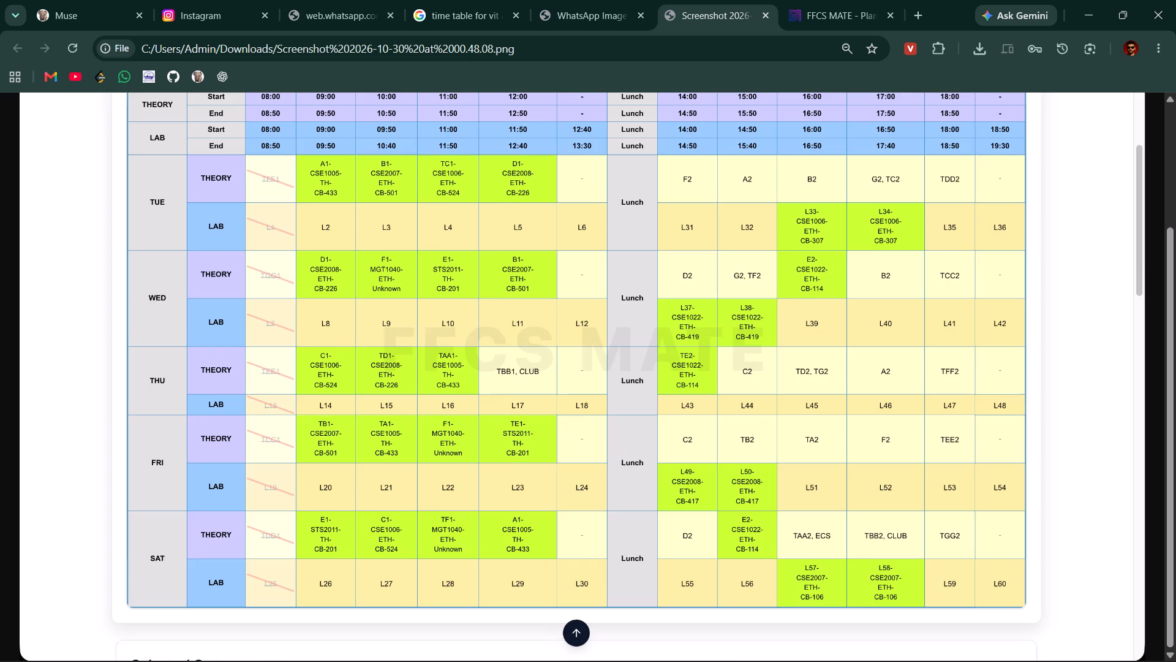
pyautogui.scroll(1, 769, 310)
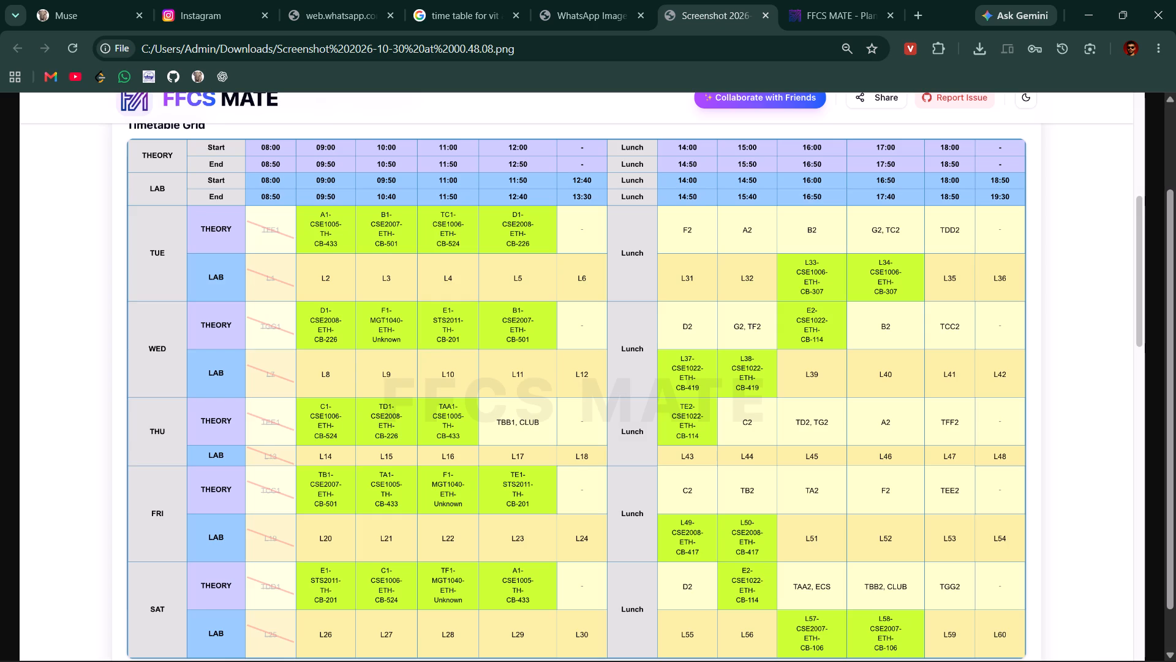
pyautogui.scroll(-1, 815, 534)
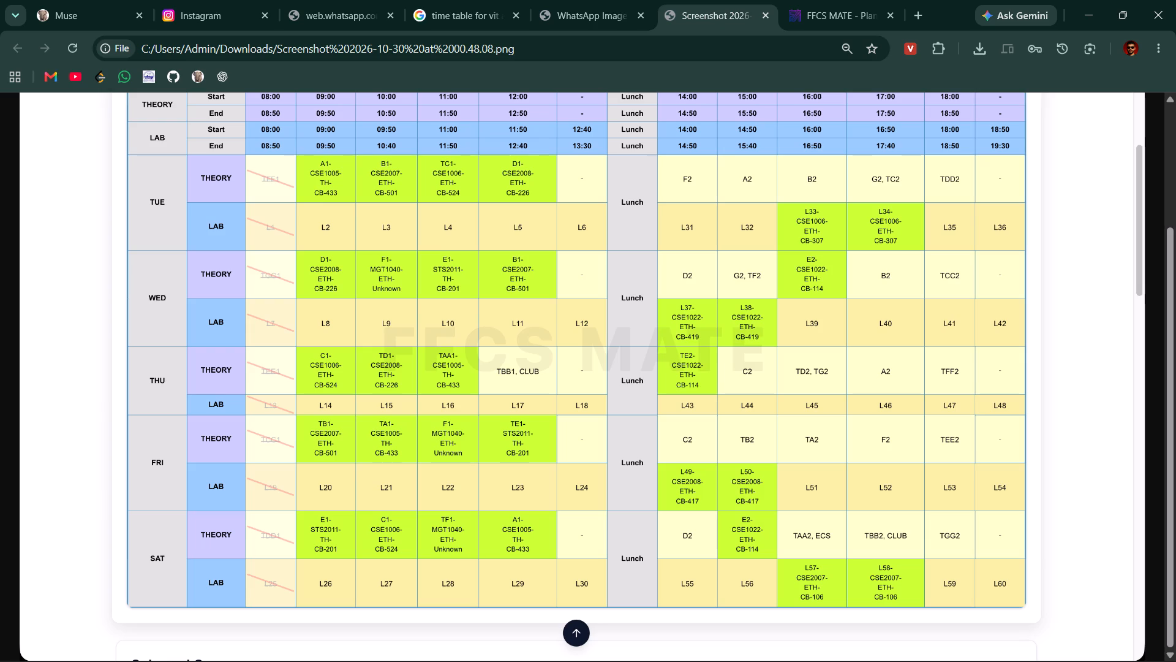
# Return to the FFCS MATE planner, close the MAT1010 options and review the theory and lab slots for CSE1022 Introduction to Programming.
pyautogui.click(791, 0)
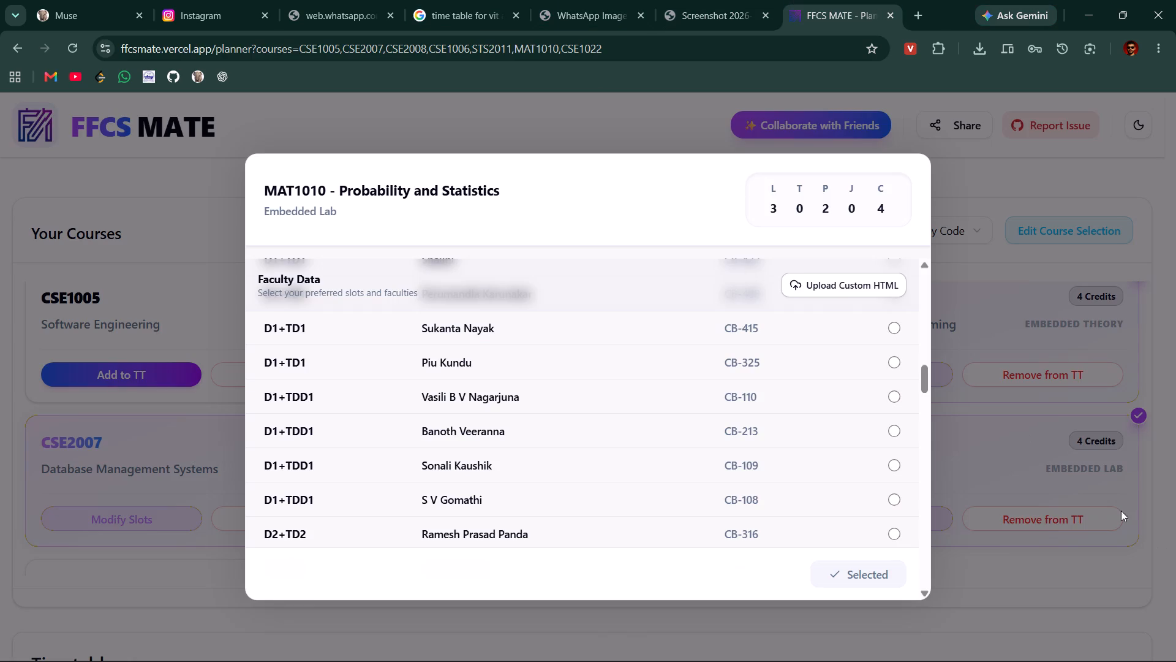
pyautogui.click(1091, 486)
pyautogui.scroll(-17, 1091, 486)
pyautogui.scroll(7, 782, 331)
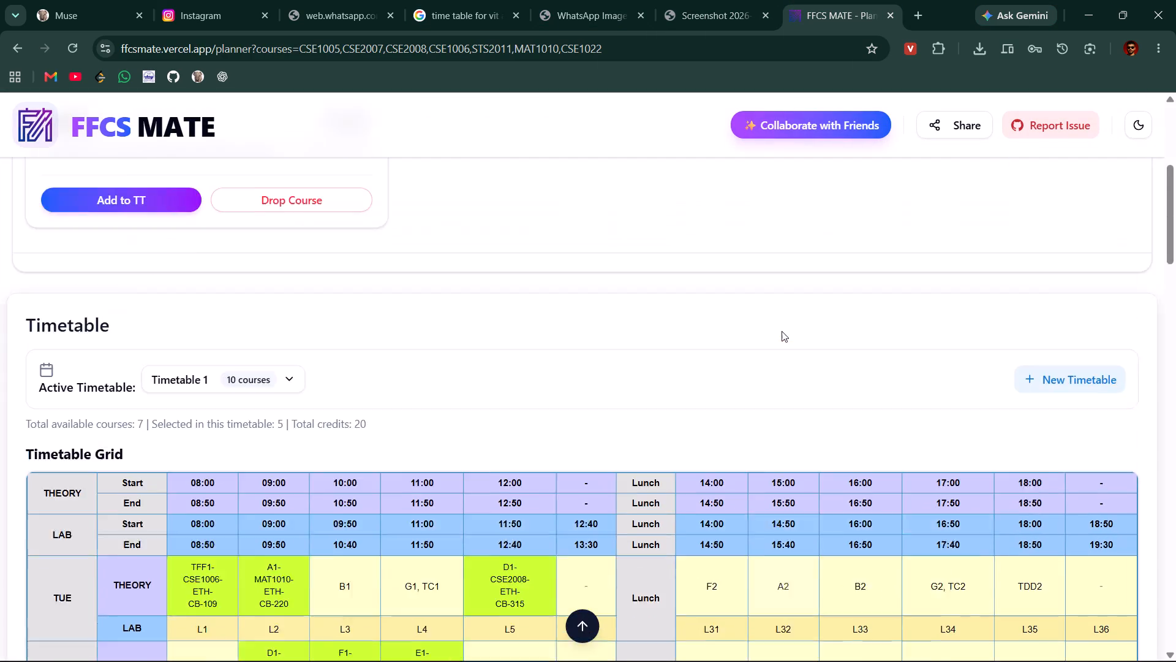
pyautogui.scroll(9, 782, 331)
pyautogui.click(922, 420)
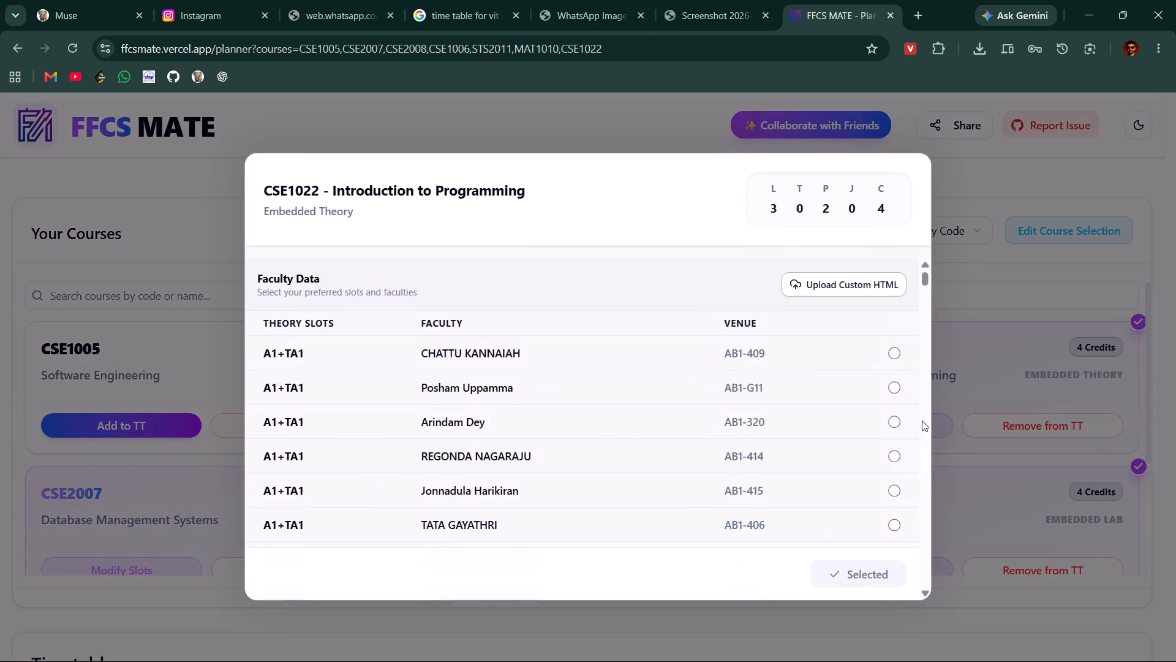
pyautogui.scroll(-20, 767, 453)
pyautogui.scroll(-20, 767, 453)
pyautogui.scroll(-6, 767, 453)
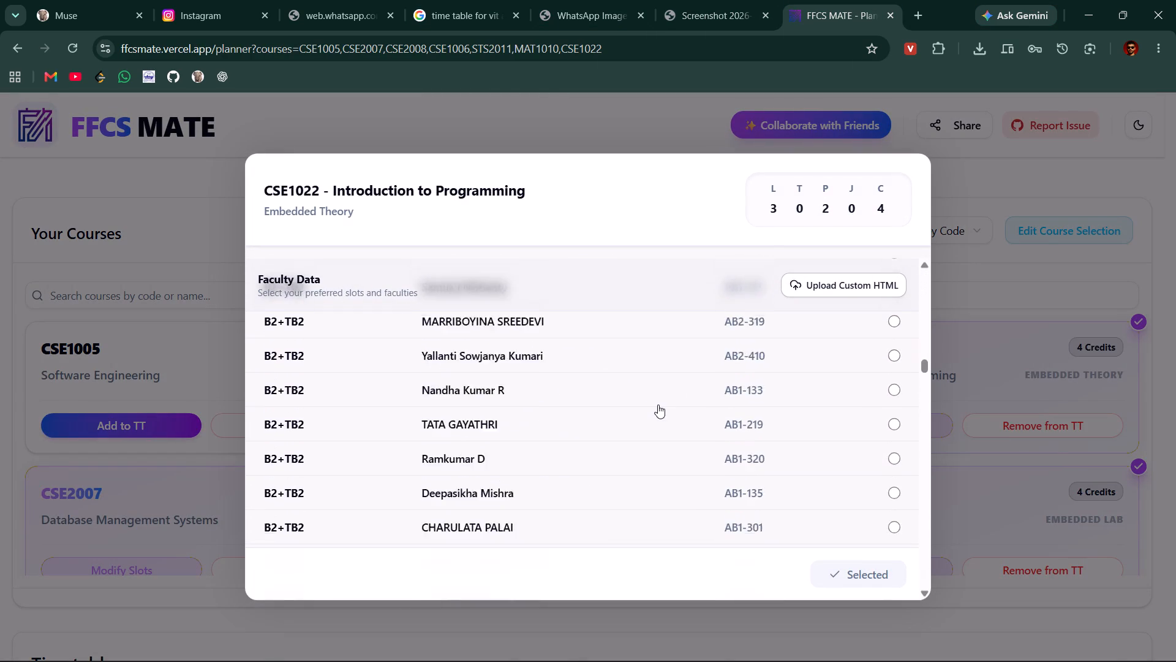
pyautogui.scroll(-20, 658, 405)
pyautogui.scroll(-20, 658, 405)
pyautogui.scroll(-7, 658, 405)
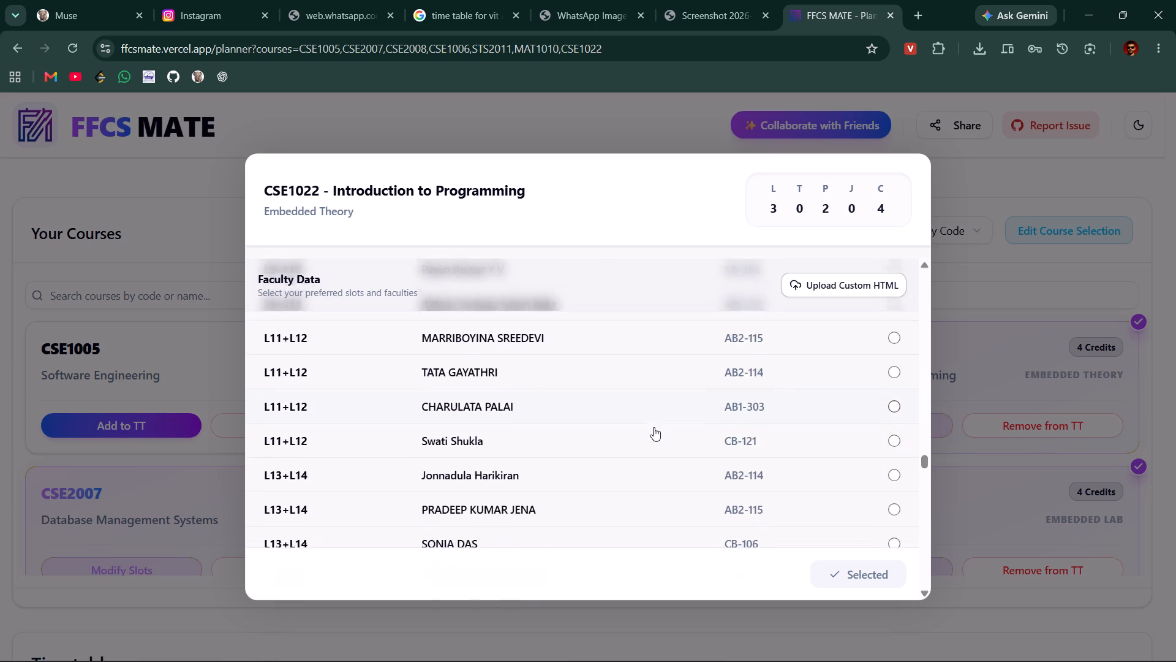
pyautogui.scroll(-19, 654, 427)
pyautogui.scroll(-5, 644, 413)
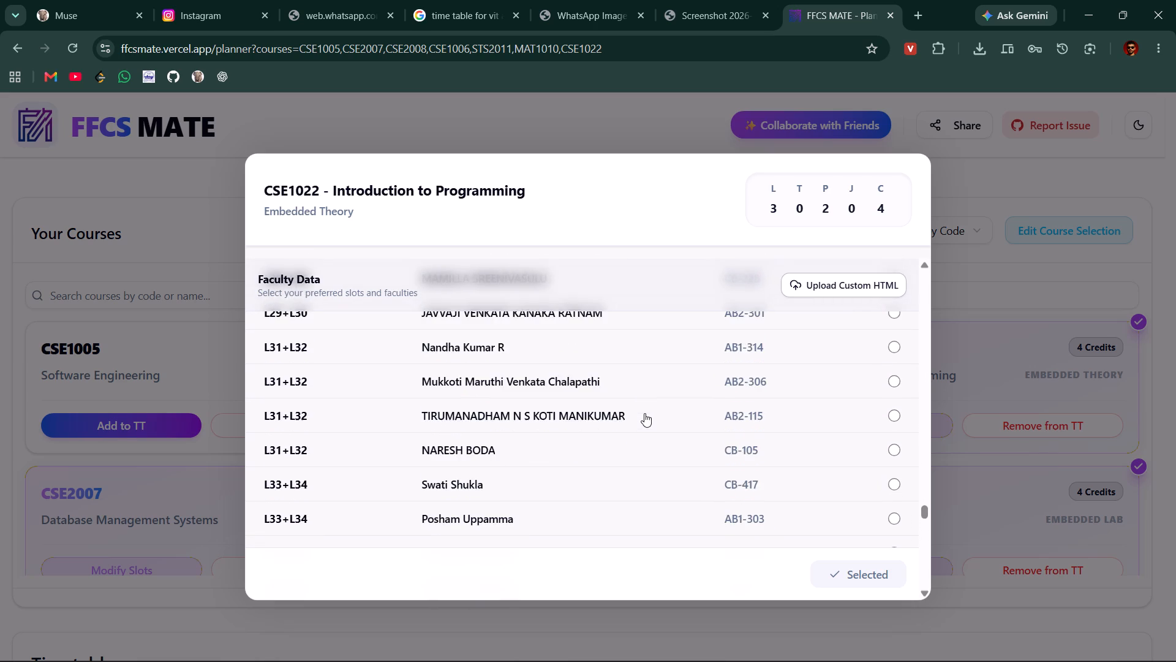
pyautogui.scroll(-12, 644, 413)
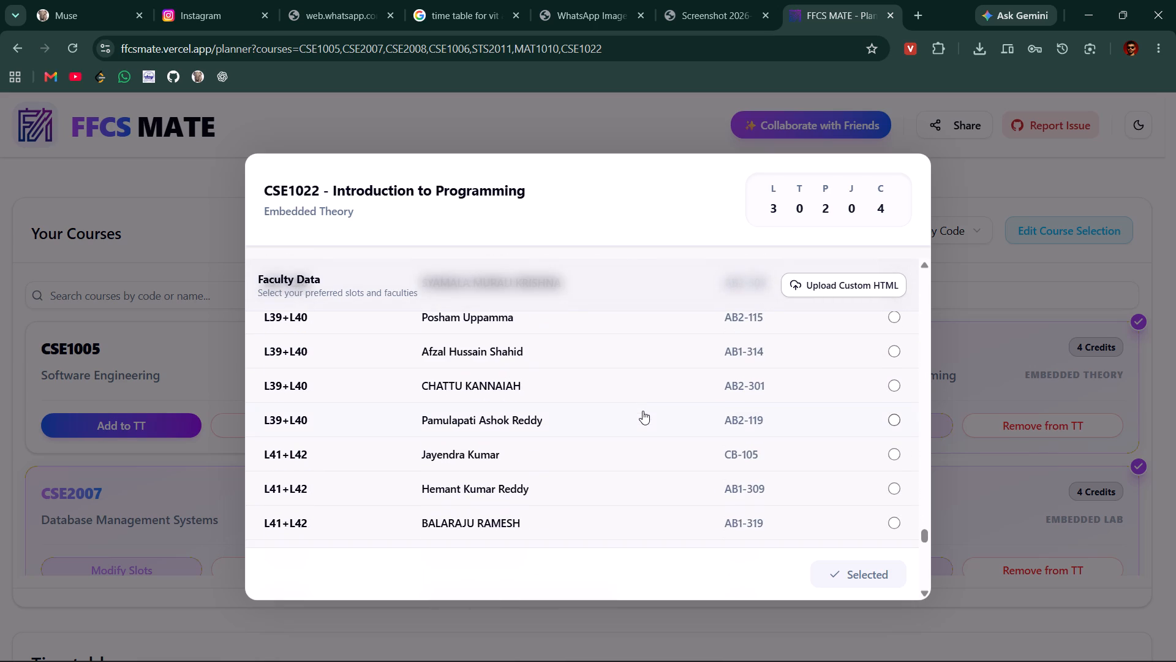
pyautogui.scroll(-5, 643, 413)
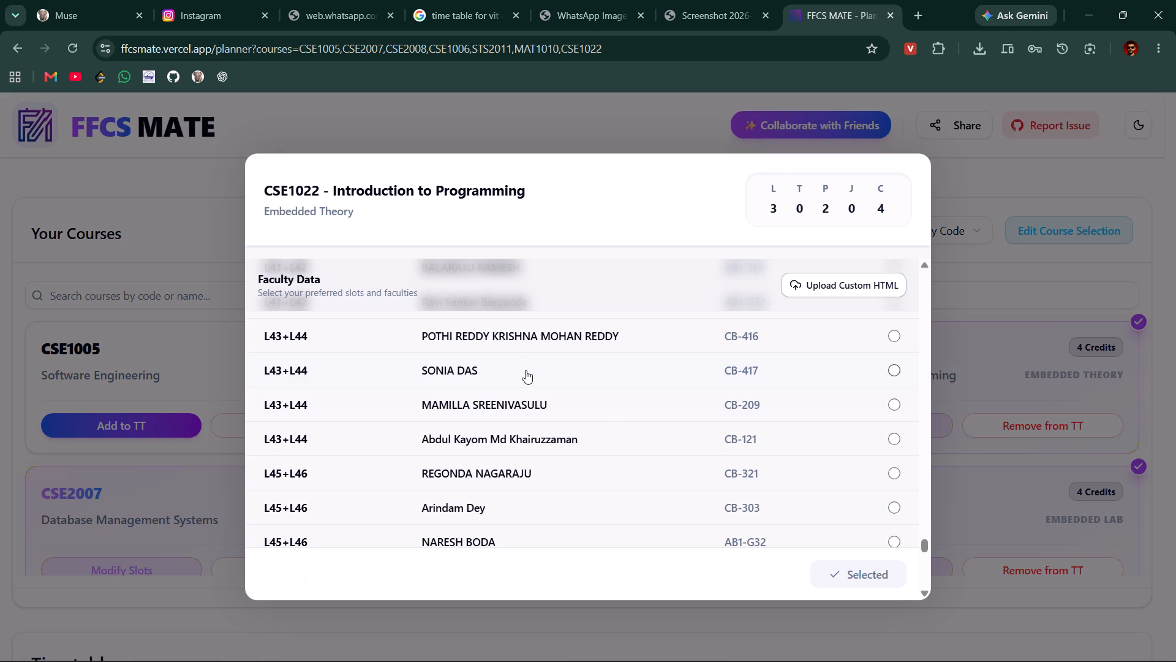
# Switch to the saved timetable screenshot to check its slots against the CSE1022 options.
pyautogui.click(753, 0)
pyautogui.scroll(3, 1050, 484)
pyautogui.scroll(-3, 1056, 469)
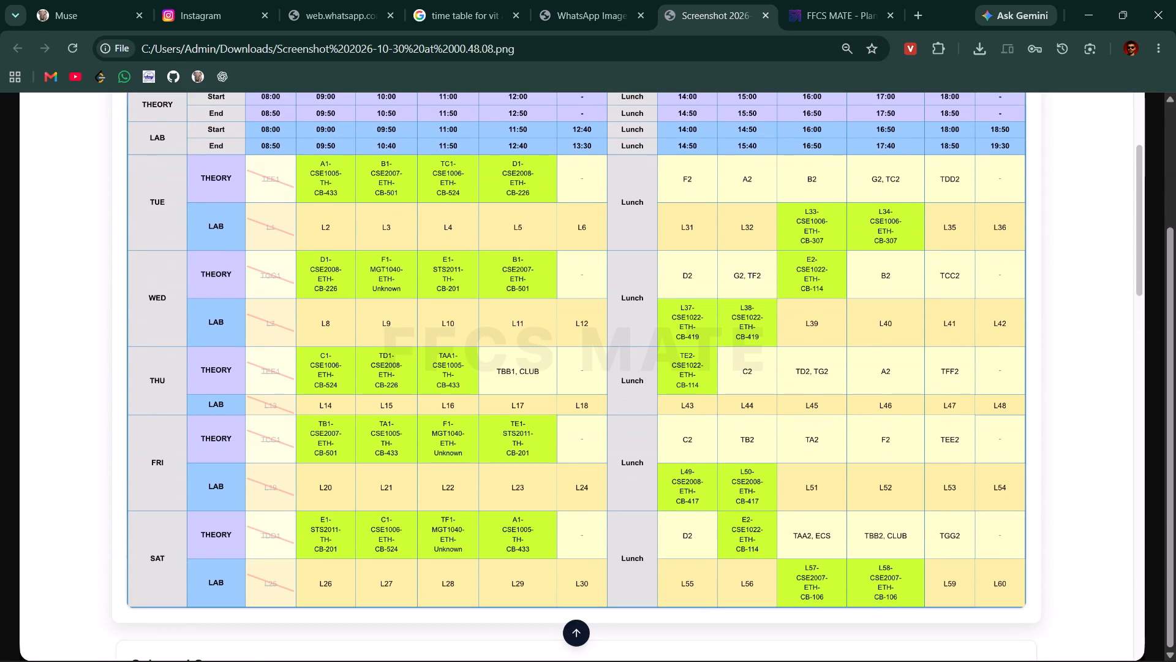
# Return to the FFCS MATE planner, close the CSE1022 options and examine the free slots in the Timetable 1 grid.
pyautogui.click(815, 0)
pyautogui.click(1175, 300)
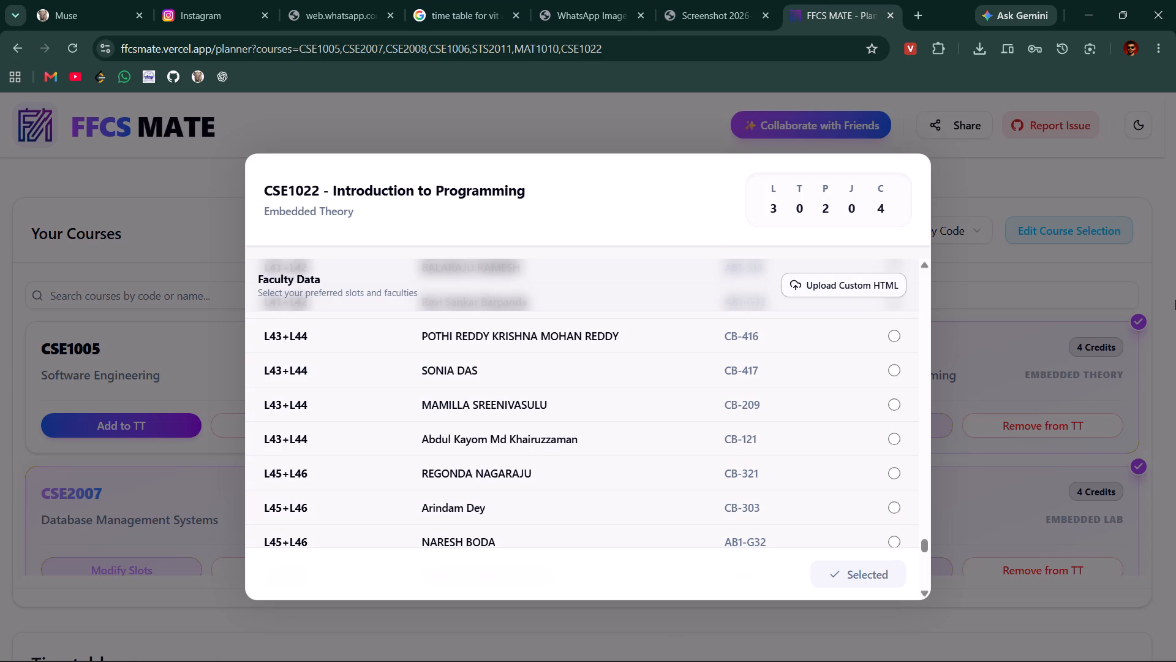
pyautogui.scroll(-19, 1025, 295)
pyautogui.scroll(-5, 522, 455)
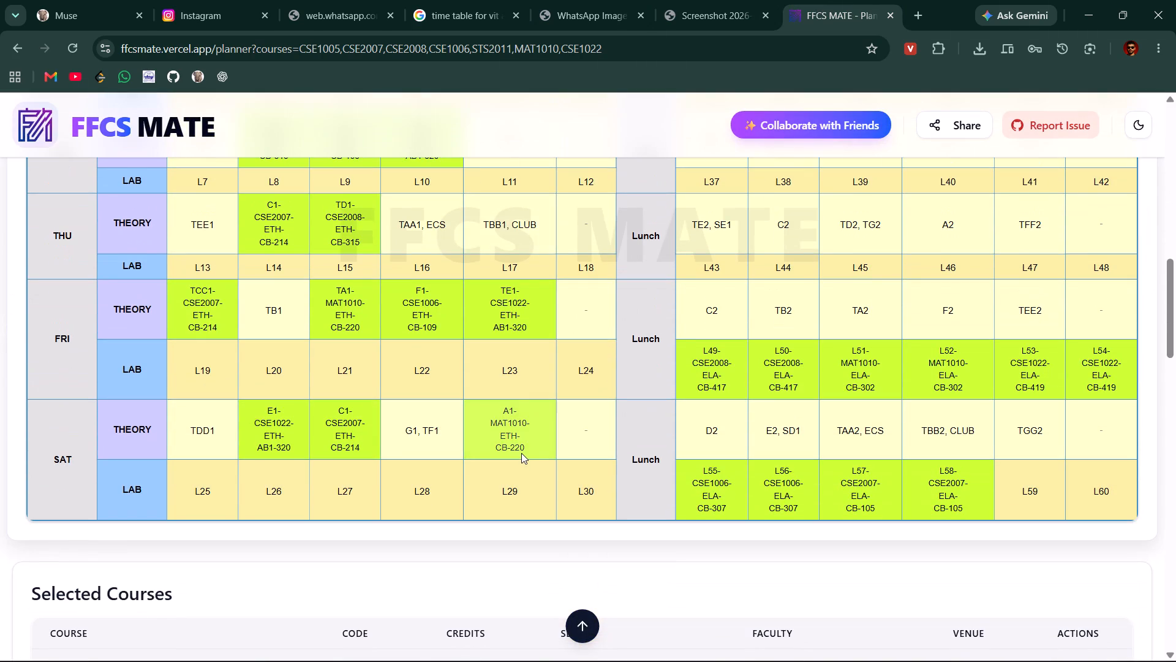
pyautogui.scroll(5, 521, 453)
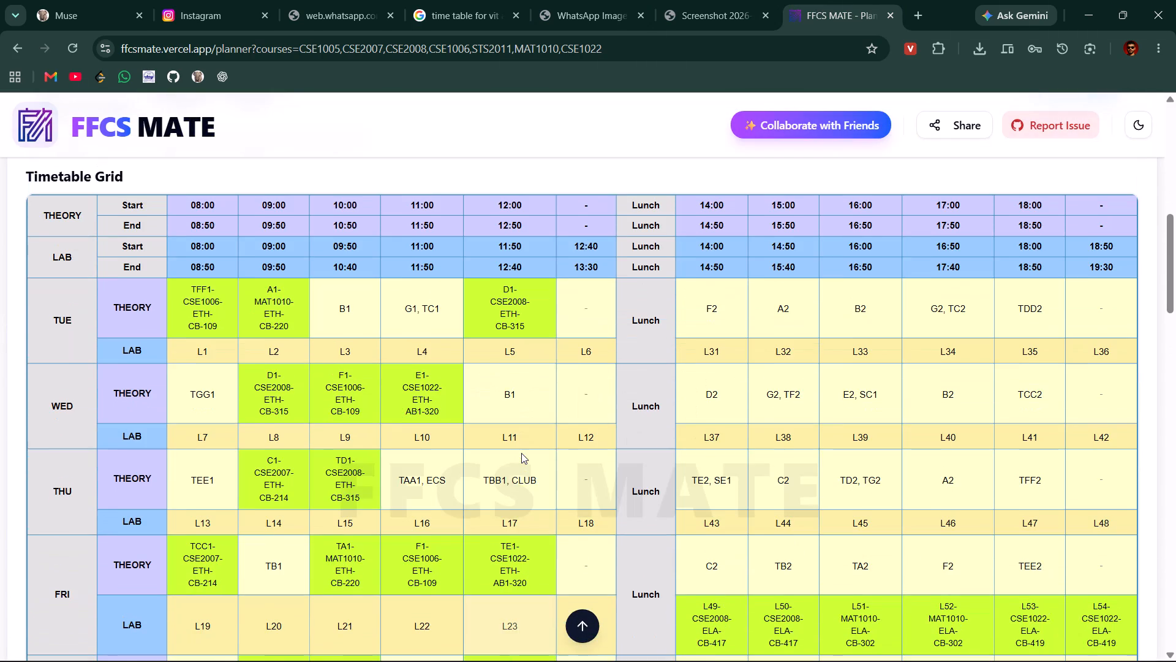
pyautogui.scroll(1, 521, 453)
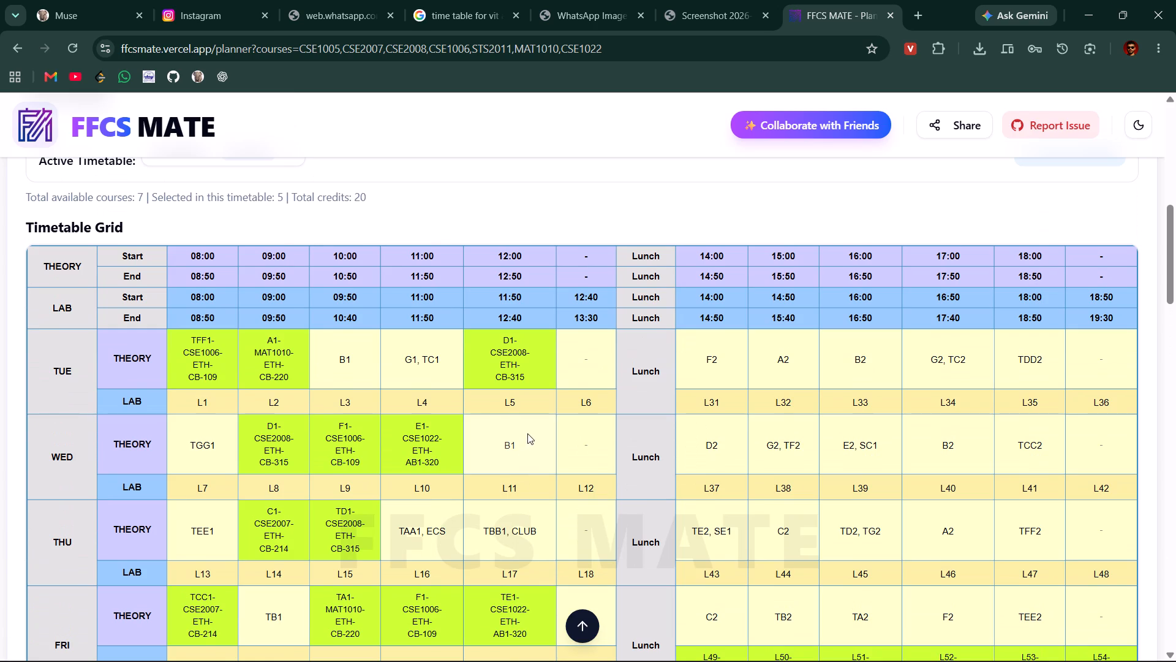
# Add CSE1005 Software Engineering to the timetable with the B1+TB1+TBB1 slots at venue CB-325.
pyautogui.scroll(6, 491, 431)
pyautogui.scroll(7, 247, 396)
pyautogui.scroll(2, 386, 392)
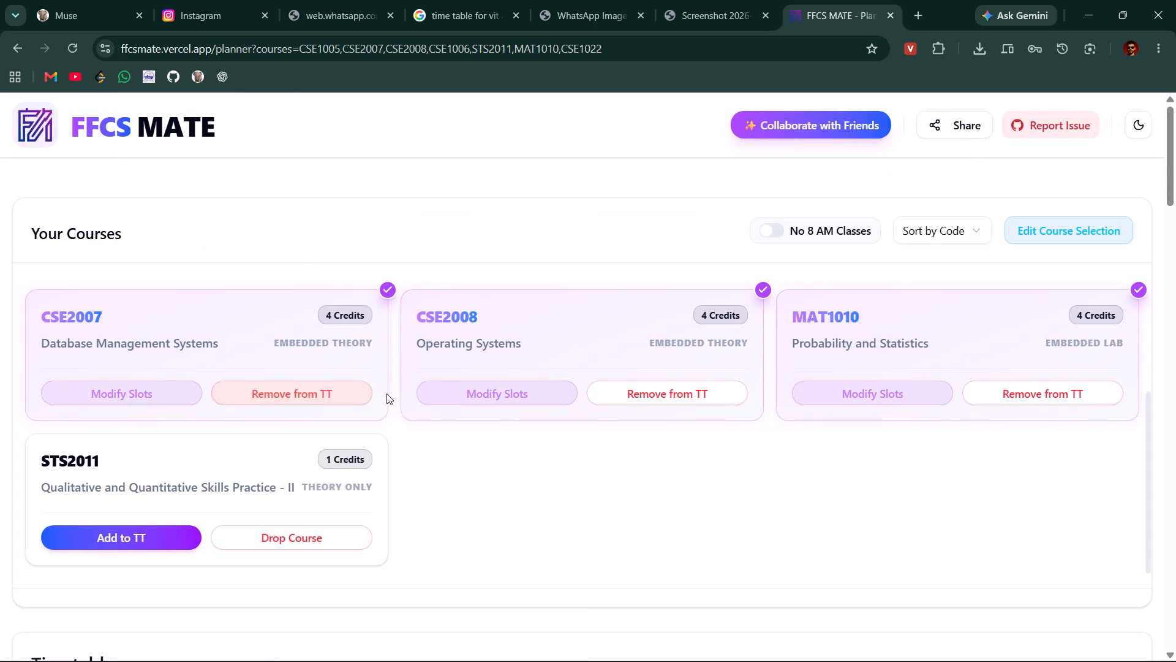
pyautogui.scroll(2, 386, 394)
pyautogui.scroll(-10, 448, 382)
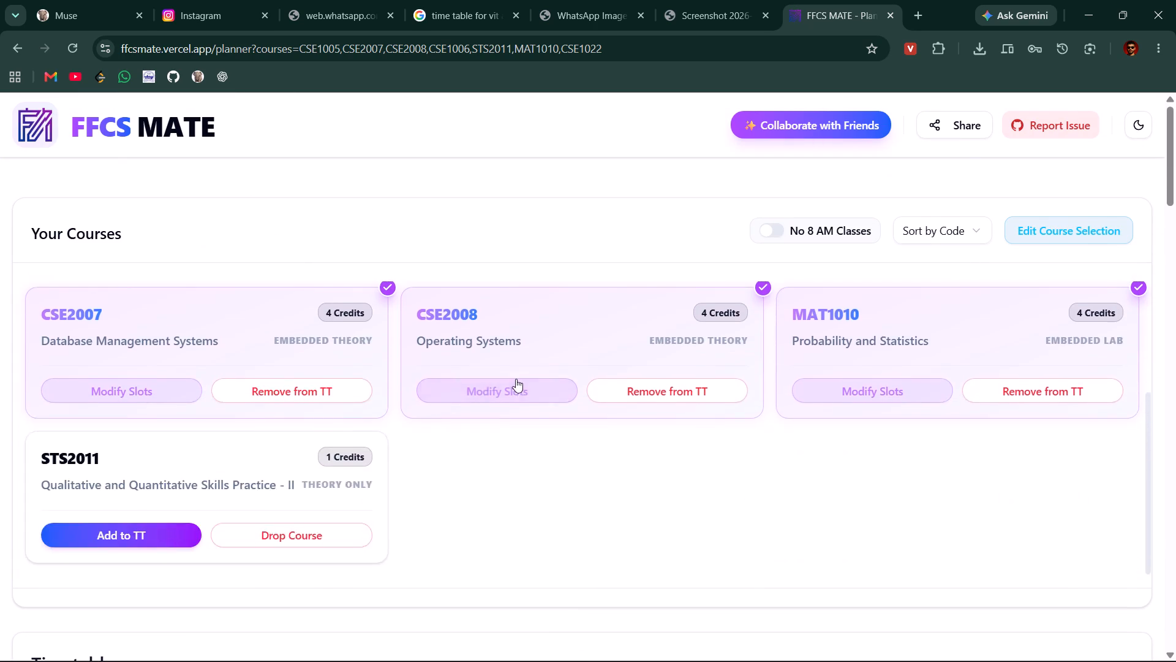
pyautogui.scroll(-10, 516, 379)
pyautogui.scroll(6, 585, 415)
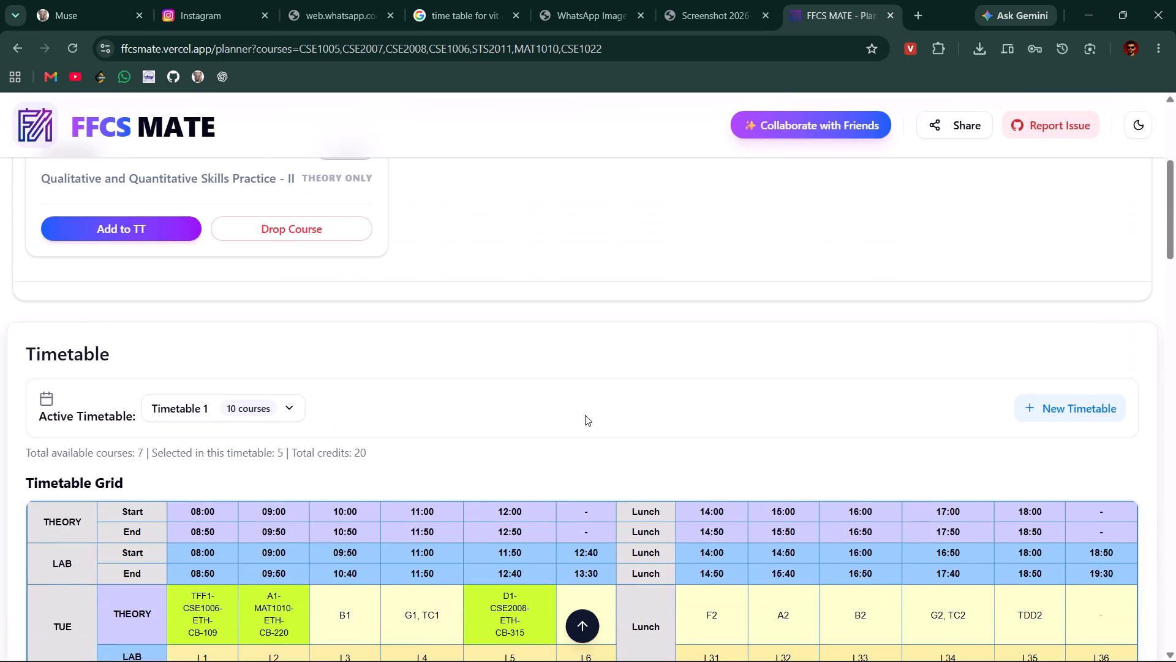
pyautogui.scroll(5, 551, 419)
pyautogui.scroll(3, 164, 302)
pyautogui.click(158, 351)
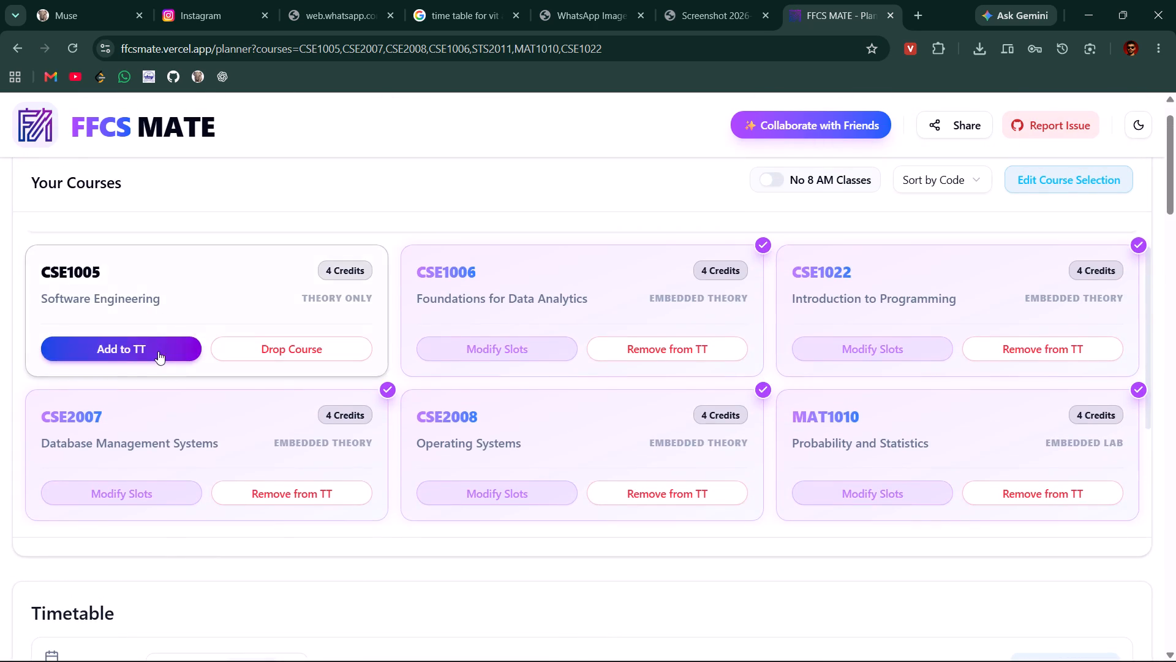
pyautogui.scroll(-17, 301, 400)
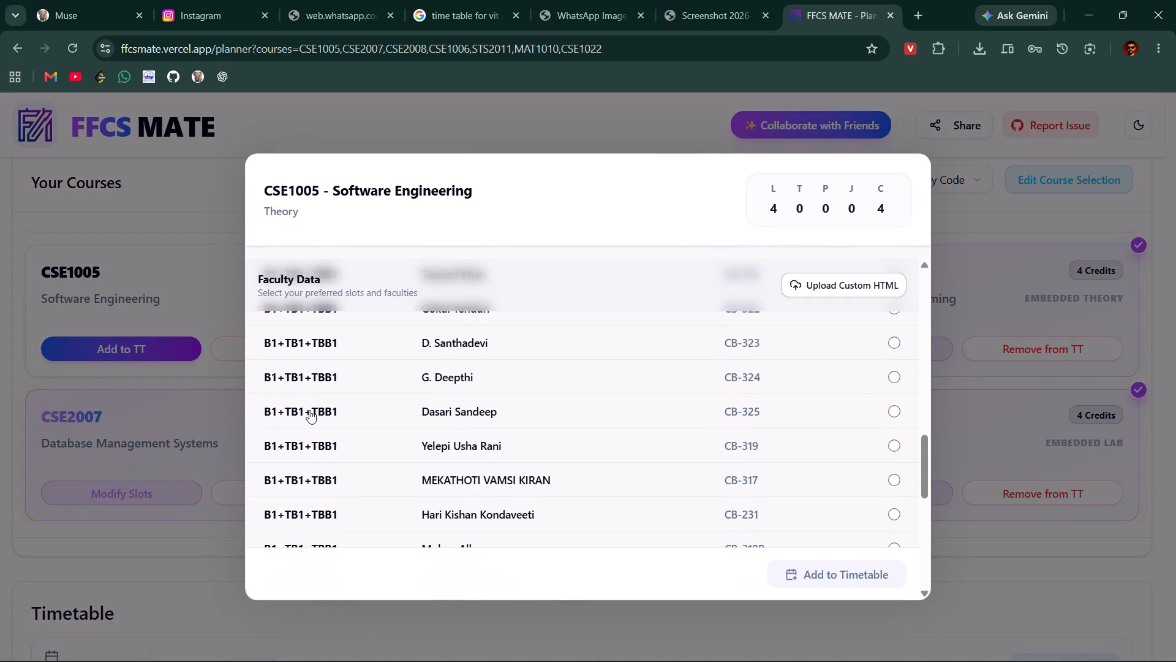
pyautogui.click(315, 414)
pyautogui.click(841, 584)
# Examine the Timetable 1 grid from Tuesday to Saturday for the CSE1005 slots and the afternoon labs.
pyautogui.scroll(-2, 698, 533)
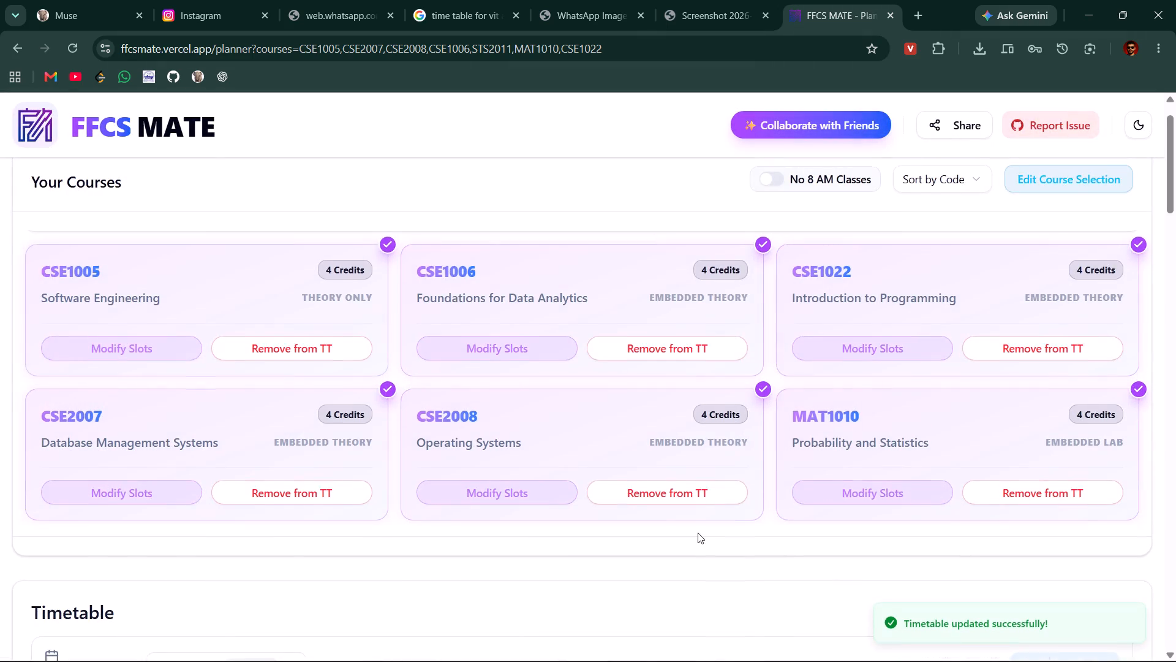
pyautogui.scroll(-18, 698, 533)
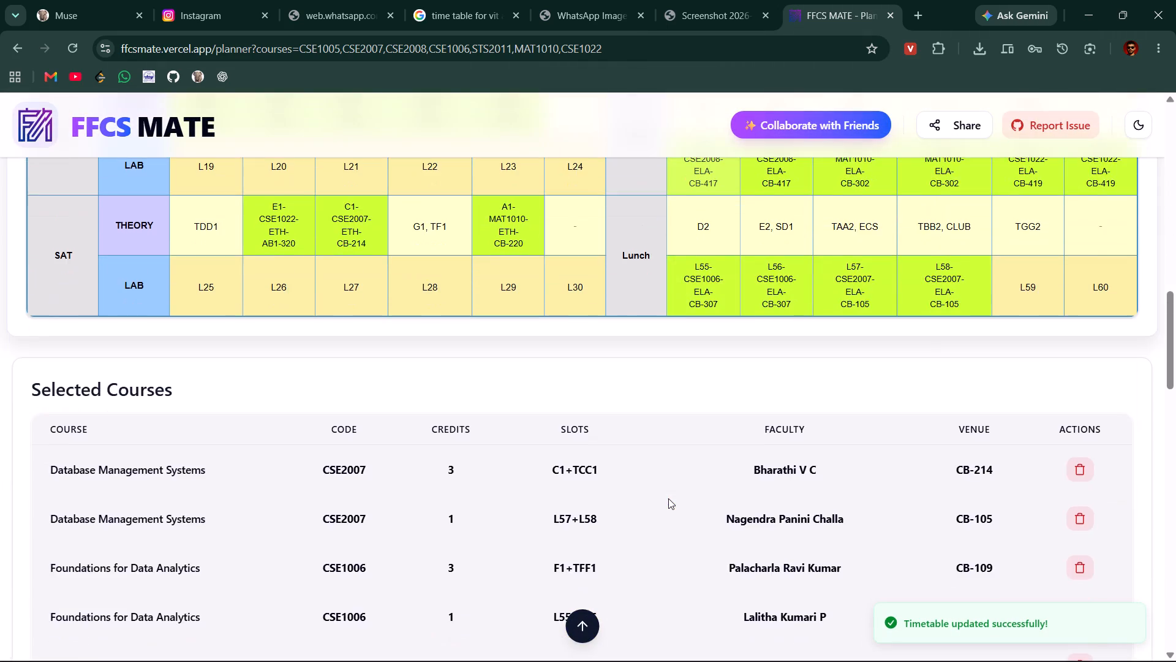
pyautogui.scroll(13, 668, 498)
pyautogui.scroll(-6, 668, 513)
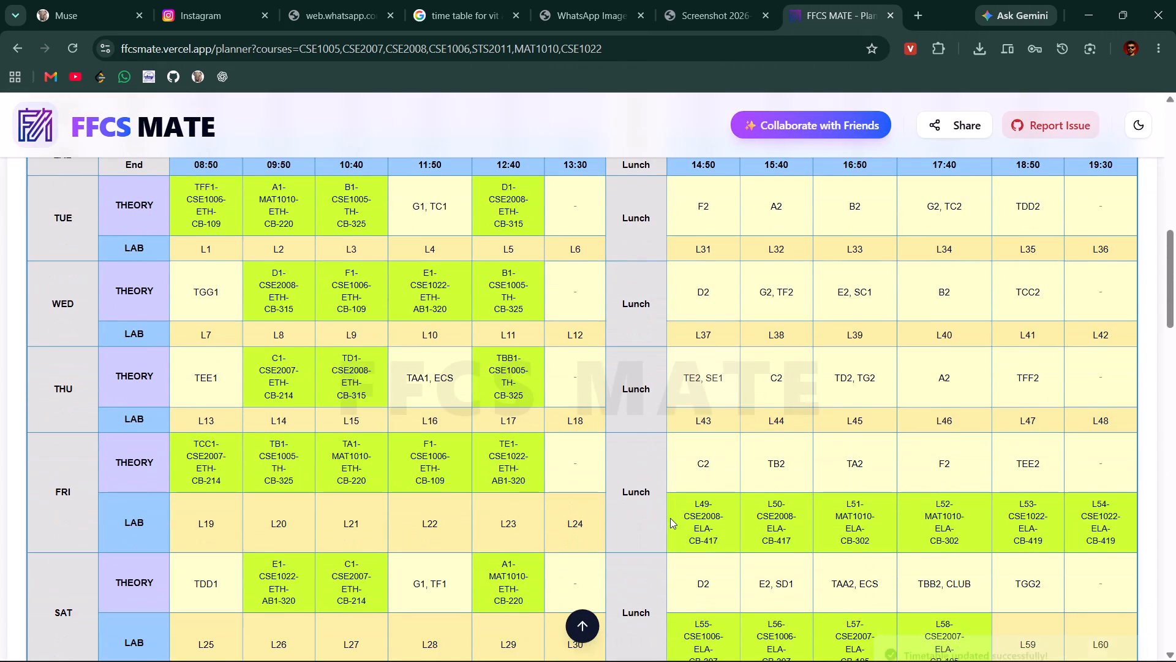
pyautogui.scroll(-2, 670, 518)
pyautogui.scroll(4, 670, 518)
pyautogui.scroll(4, 568, 484)
pyautogui.scroll(-6, 558, 484)
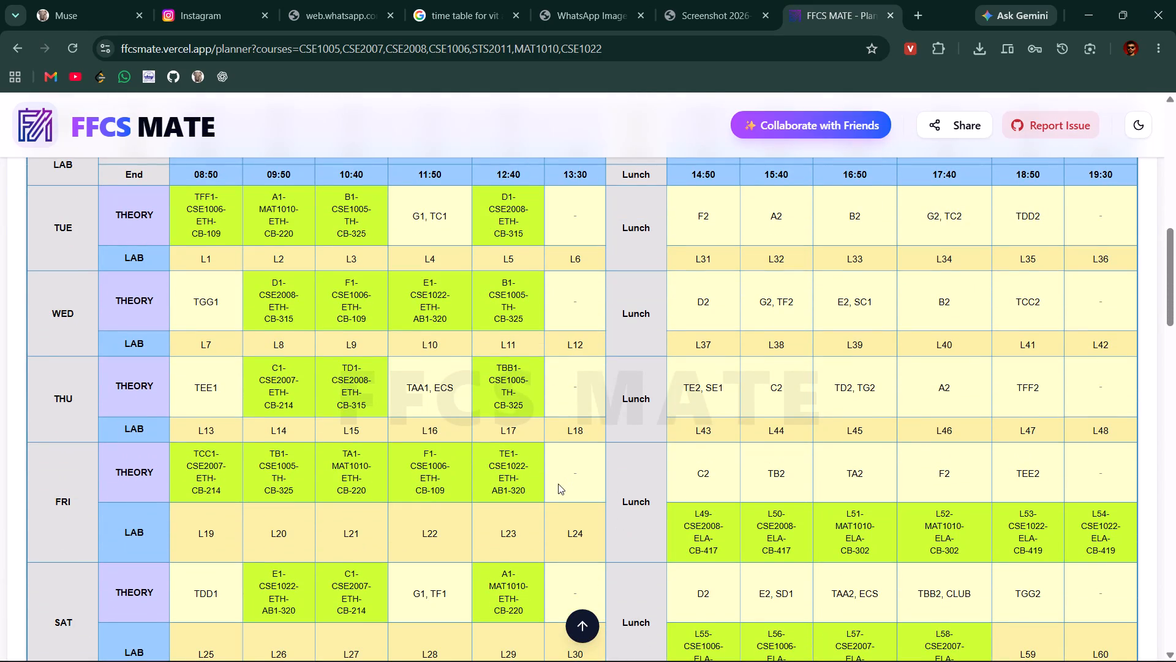
pyautogui.scroll(-3, 846, 340)
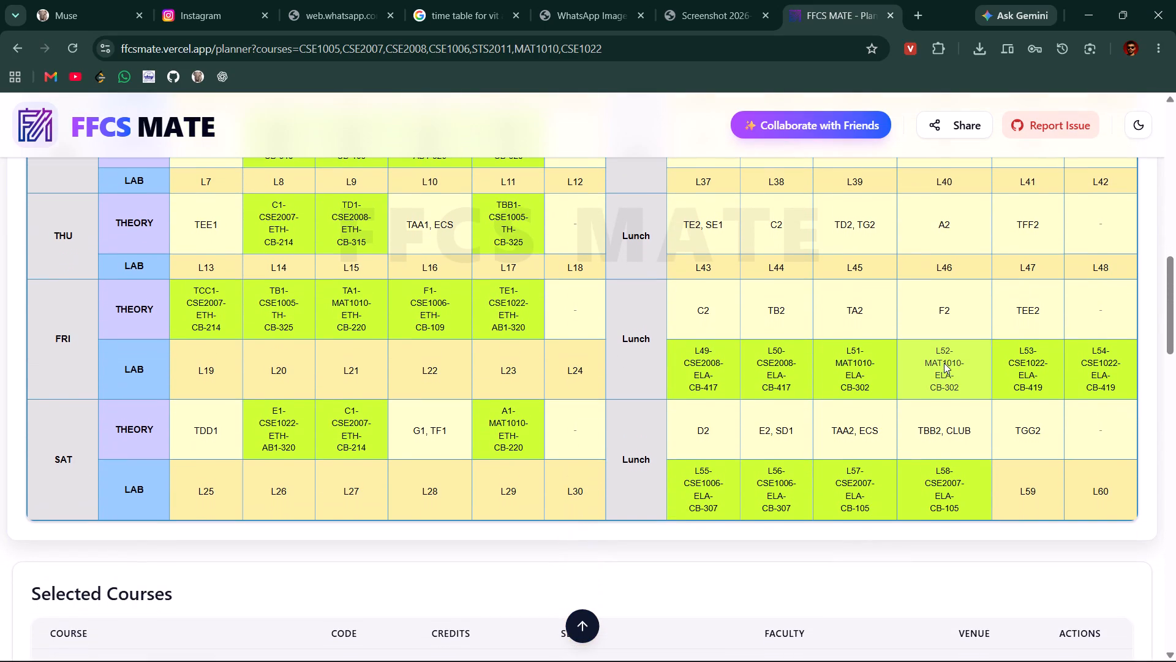
pyautogui.scroll(4, 944, 369)
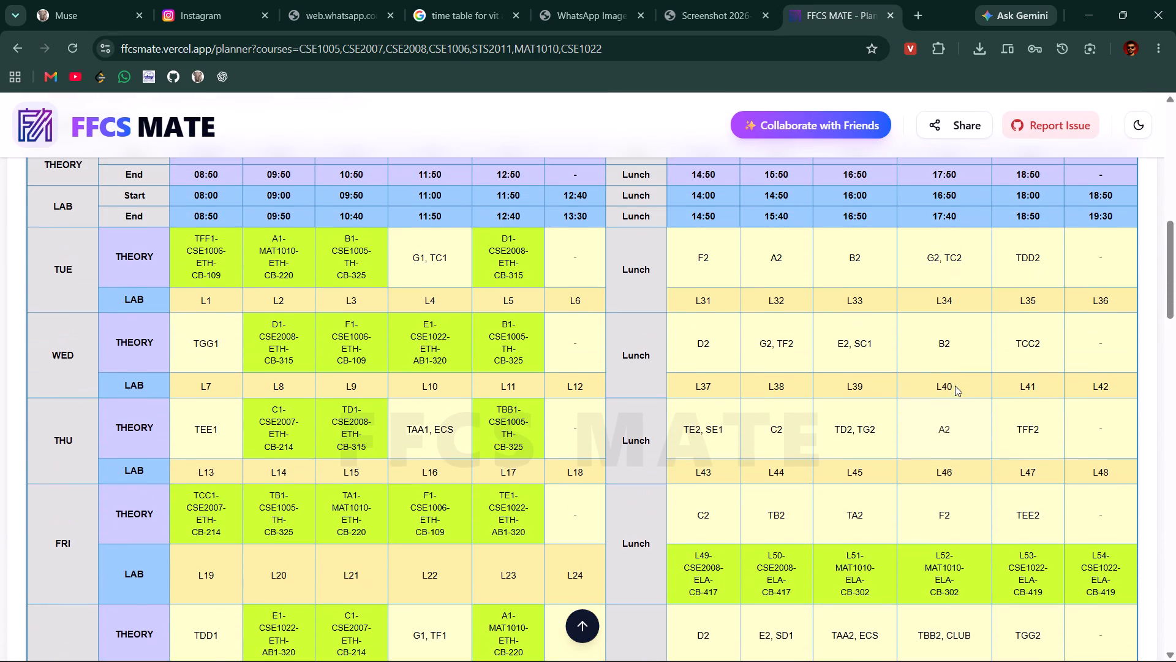
# Look over the course cards for courses not yet added and compare them with the free slots in the timetable grid.
pyautogui.scroll(6, 952, 384)
pyautogui.scroll(3, 486, 335)
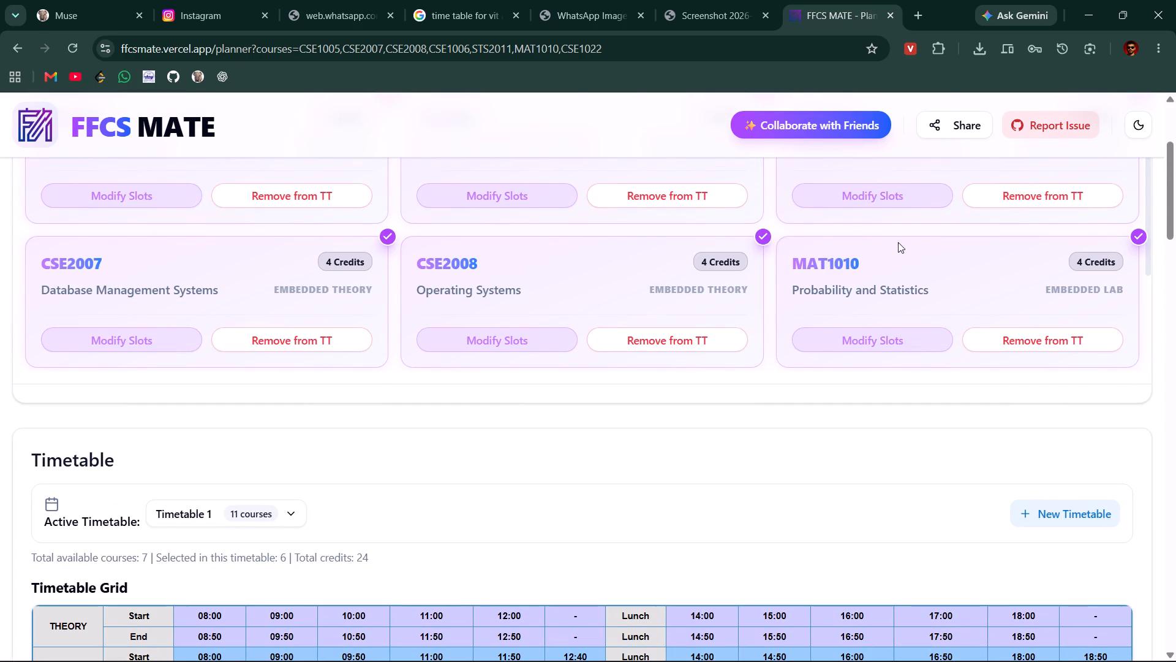
pyautogui.scroll(5, 616, 257)
pyautogui.scroll(5, 371, 304)
pyautogui.scroll(-14, 370, 324)
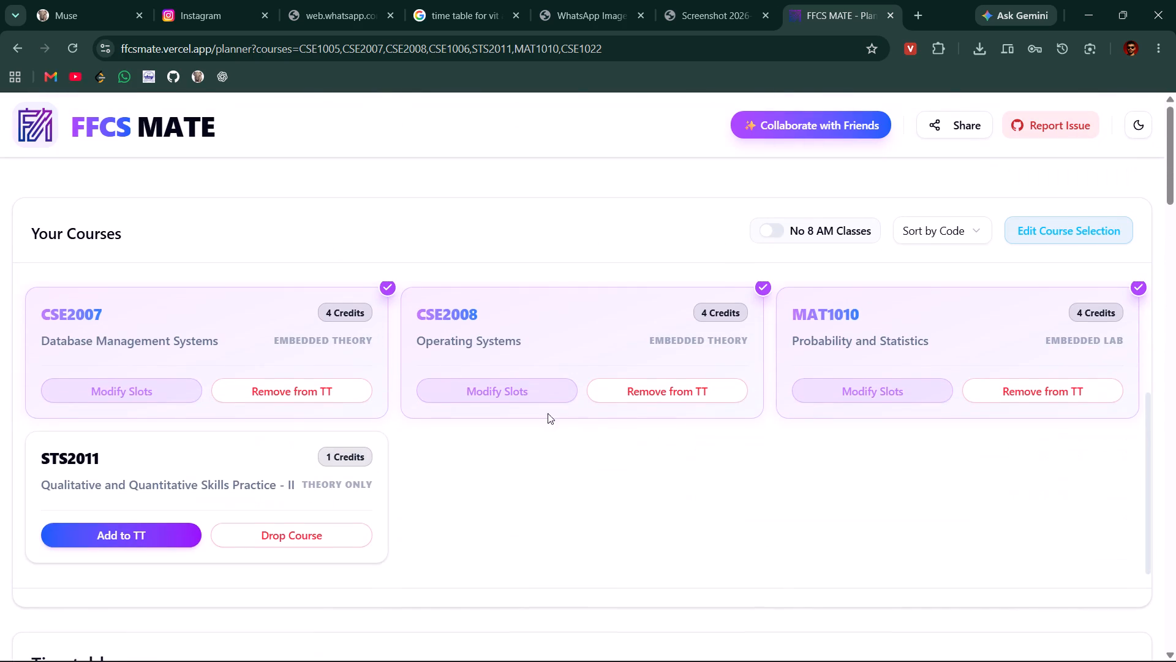
pyautogui.scroll(-3, 548, 413)
pyautogui.scroll(-5, 586, 451)
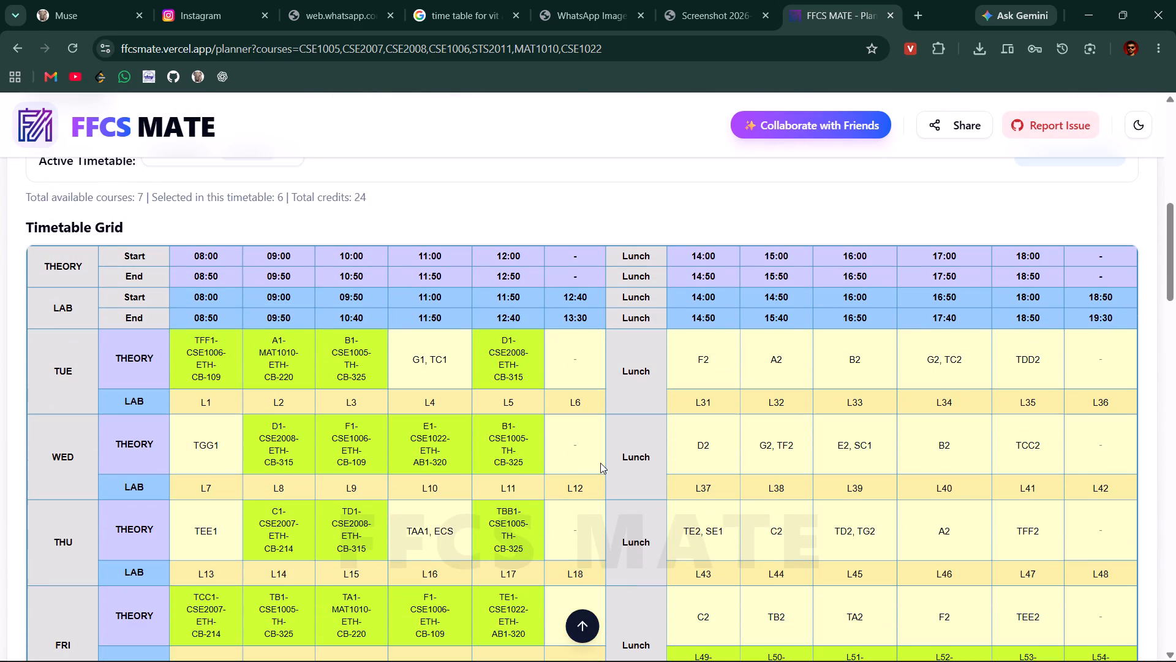
pyautogui.scroll(-1, 608, 482)
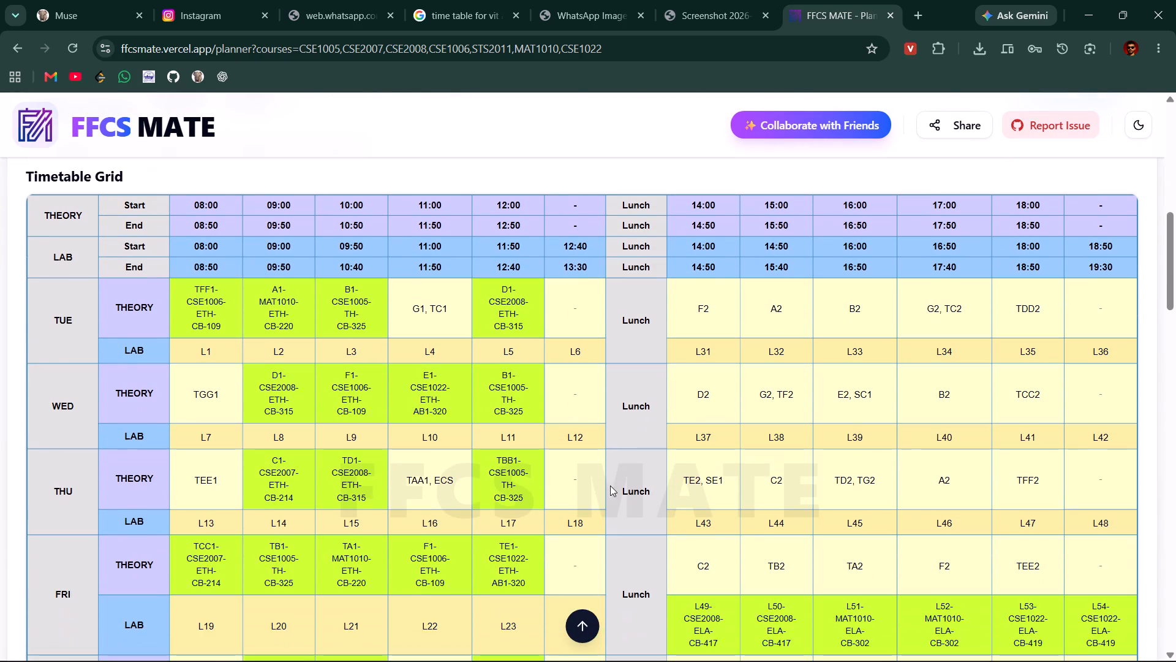
pyautogui.scroll(-1, 859, 375)
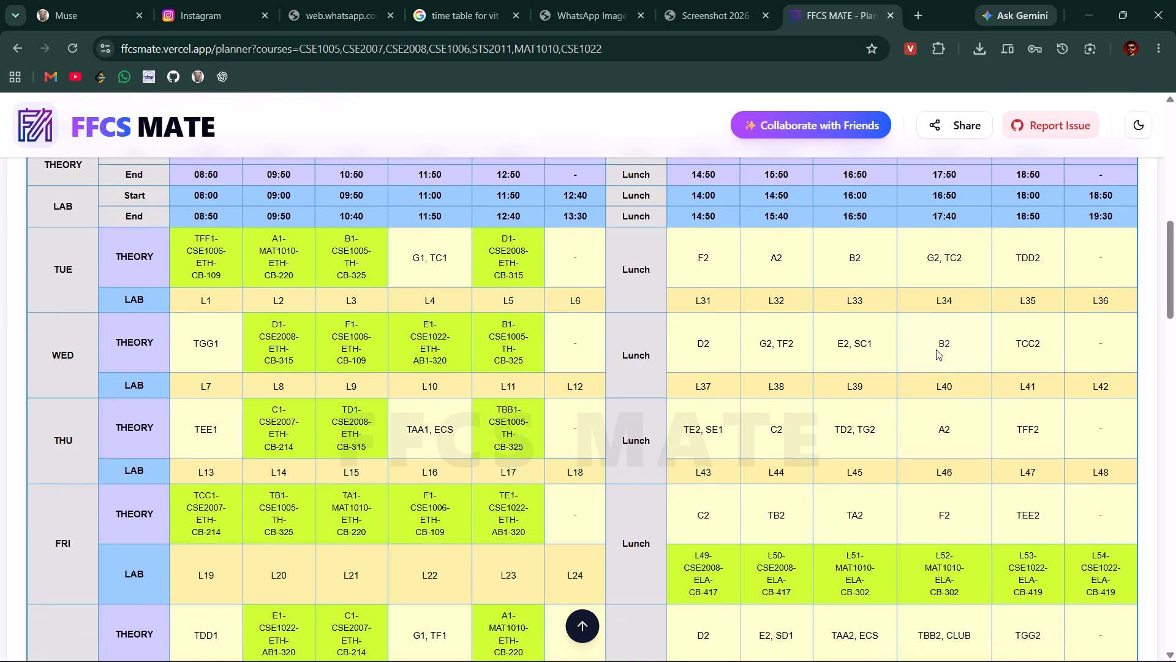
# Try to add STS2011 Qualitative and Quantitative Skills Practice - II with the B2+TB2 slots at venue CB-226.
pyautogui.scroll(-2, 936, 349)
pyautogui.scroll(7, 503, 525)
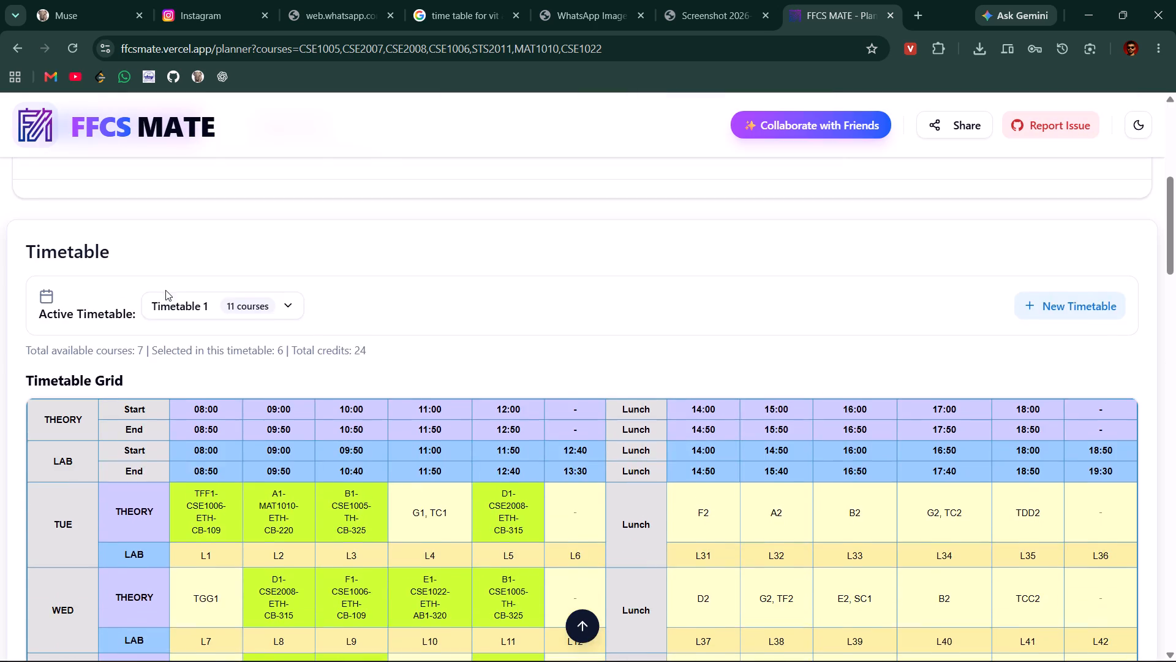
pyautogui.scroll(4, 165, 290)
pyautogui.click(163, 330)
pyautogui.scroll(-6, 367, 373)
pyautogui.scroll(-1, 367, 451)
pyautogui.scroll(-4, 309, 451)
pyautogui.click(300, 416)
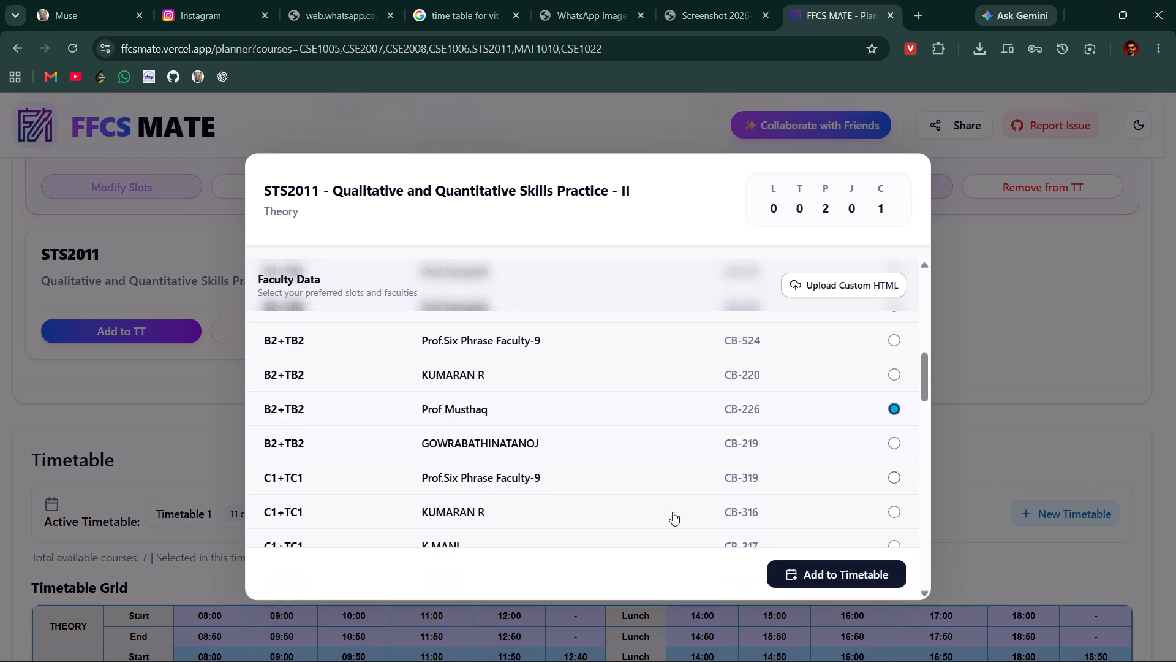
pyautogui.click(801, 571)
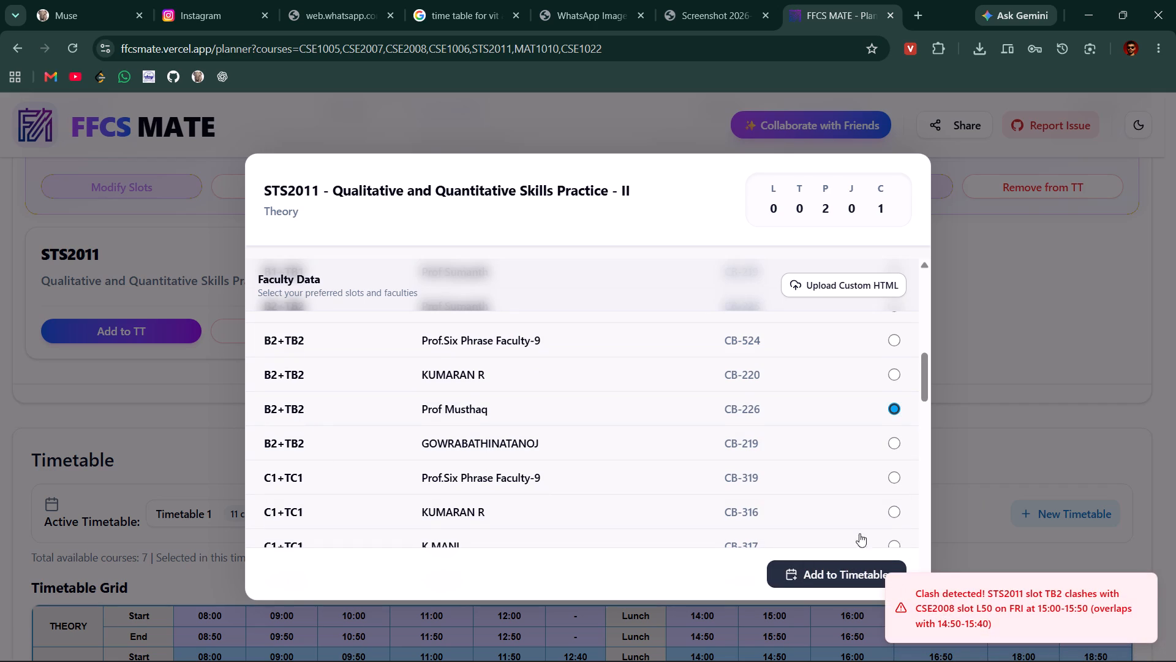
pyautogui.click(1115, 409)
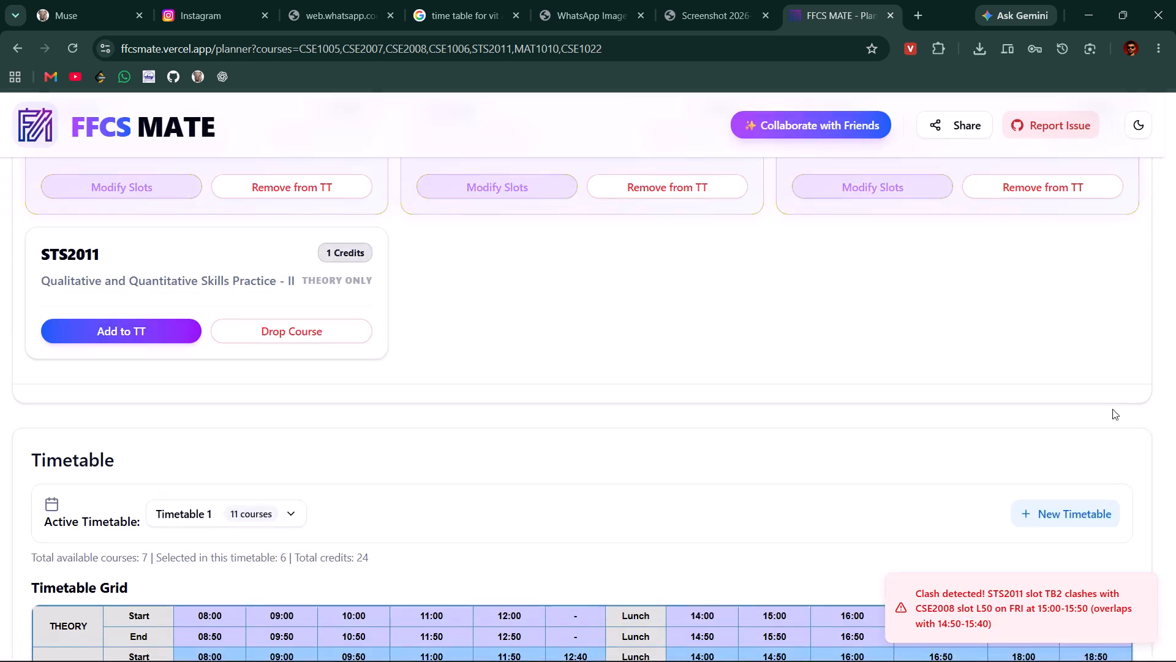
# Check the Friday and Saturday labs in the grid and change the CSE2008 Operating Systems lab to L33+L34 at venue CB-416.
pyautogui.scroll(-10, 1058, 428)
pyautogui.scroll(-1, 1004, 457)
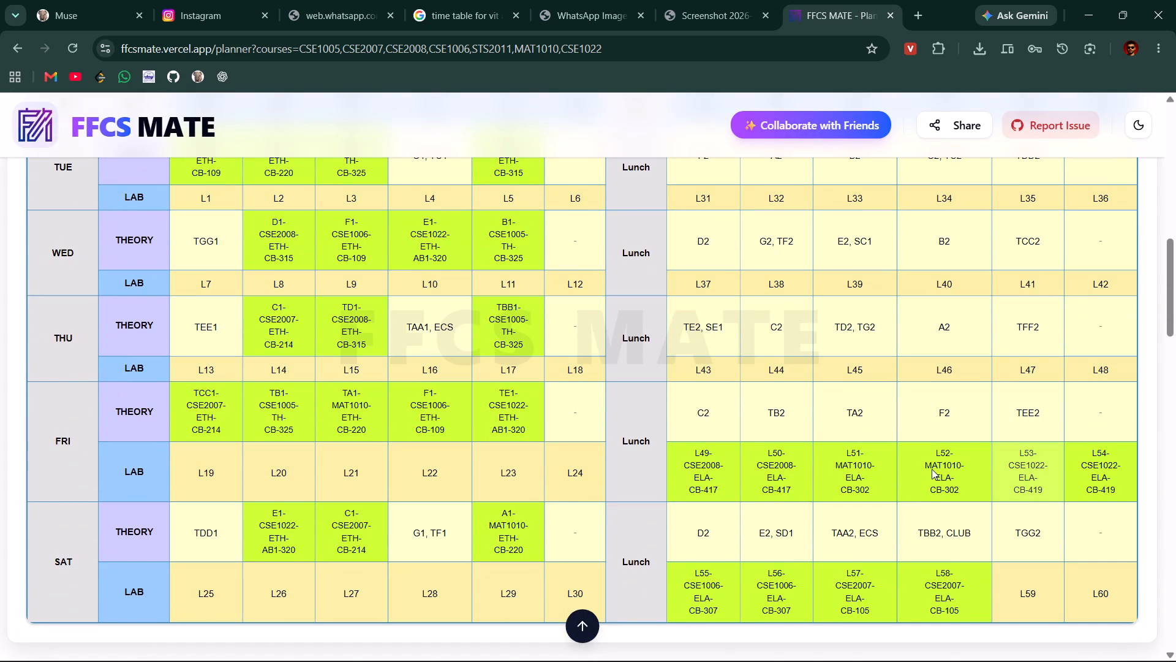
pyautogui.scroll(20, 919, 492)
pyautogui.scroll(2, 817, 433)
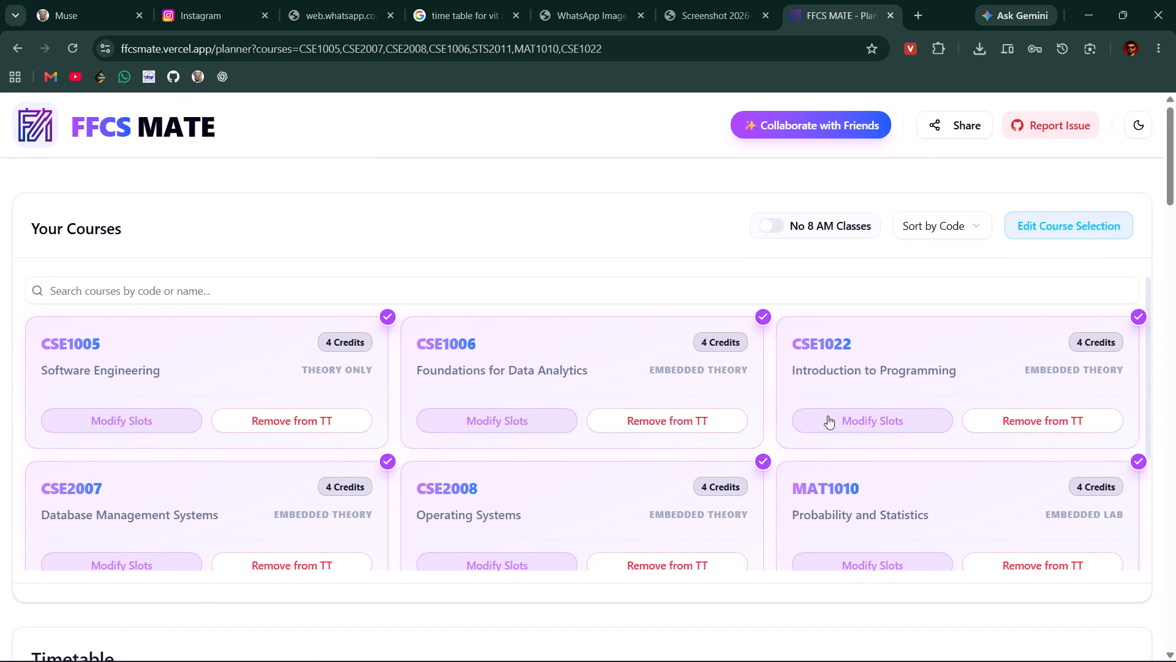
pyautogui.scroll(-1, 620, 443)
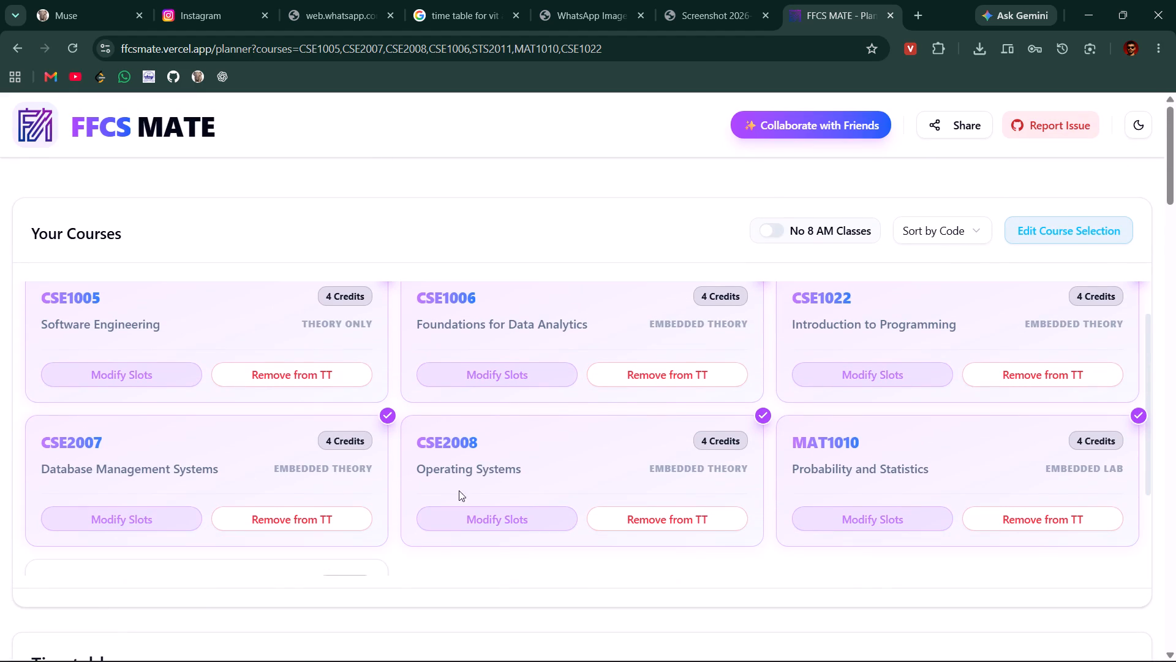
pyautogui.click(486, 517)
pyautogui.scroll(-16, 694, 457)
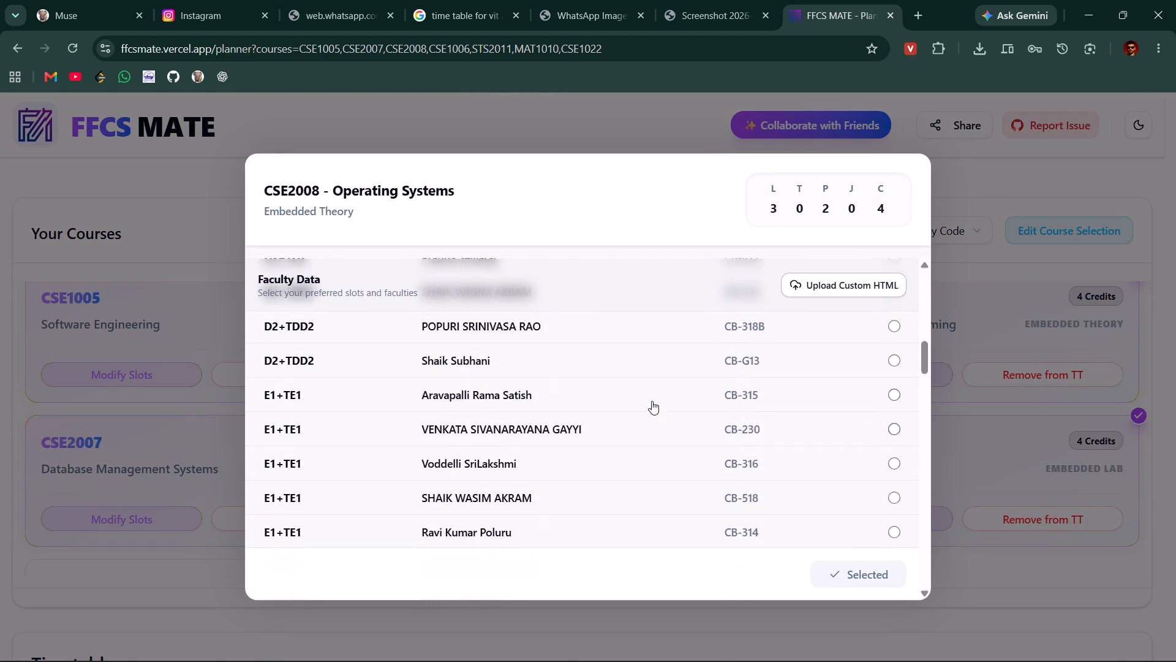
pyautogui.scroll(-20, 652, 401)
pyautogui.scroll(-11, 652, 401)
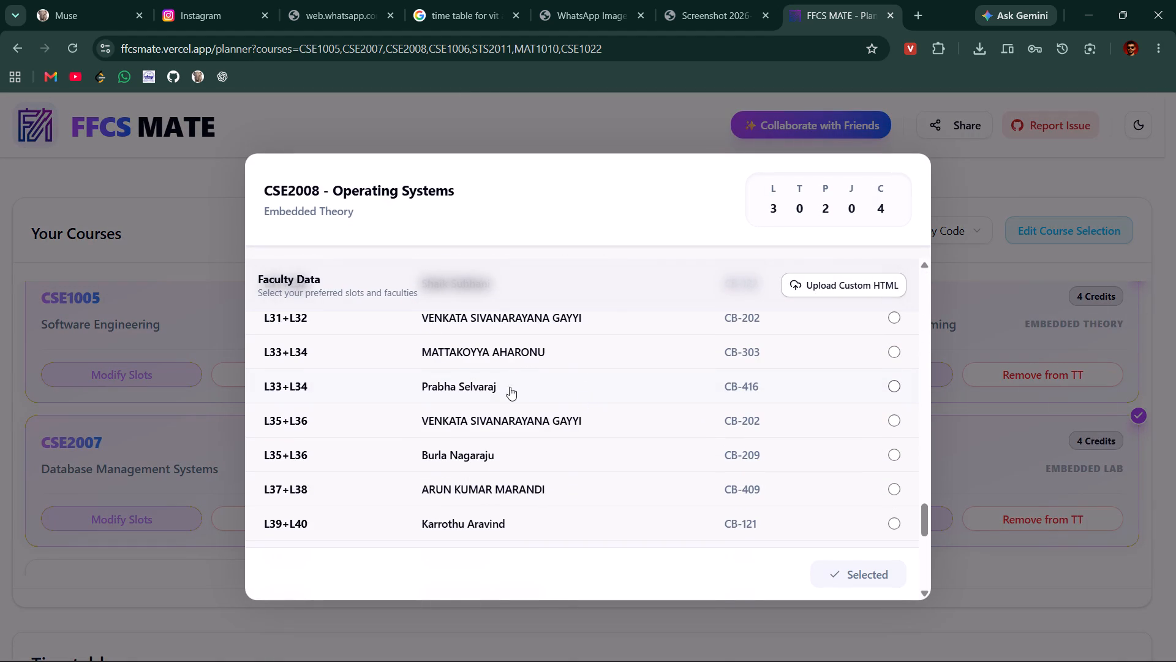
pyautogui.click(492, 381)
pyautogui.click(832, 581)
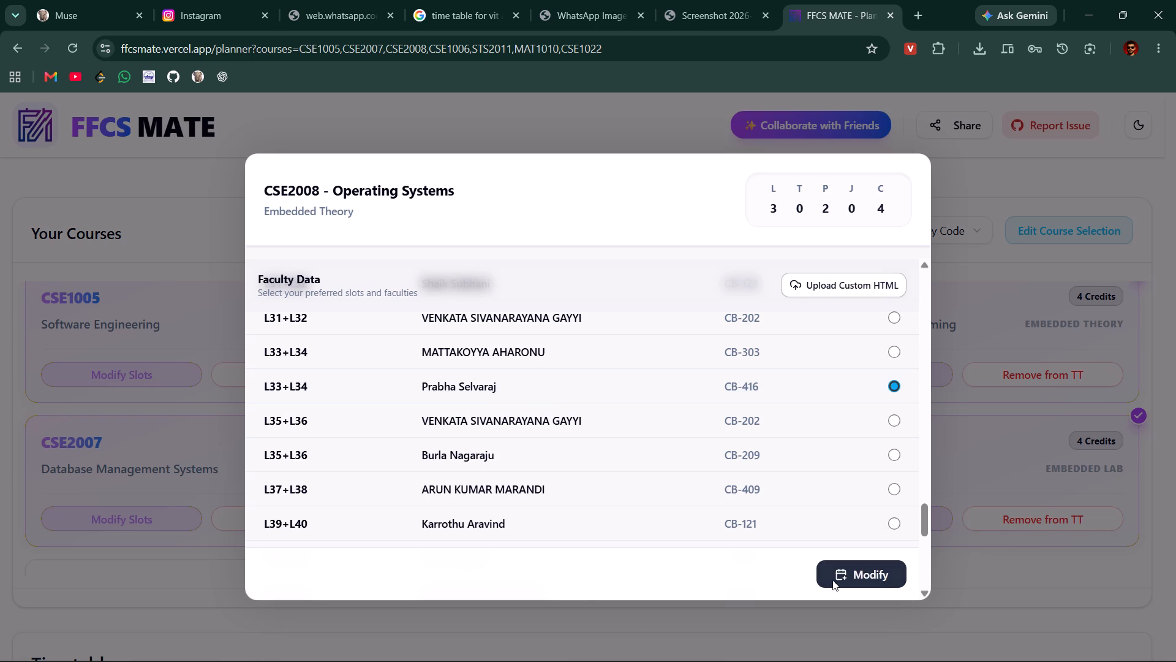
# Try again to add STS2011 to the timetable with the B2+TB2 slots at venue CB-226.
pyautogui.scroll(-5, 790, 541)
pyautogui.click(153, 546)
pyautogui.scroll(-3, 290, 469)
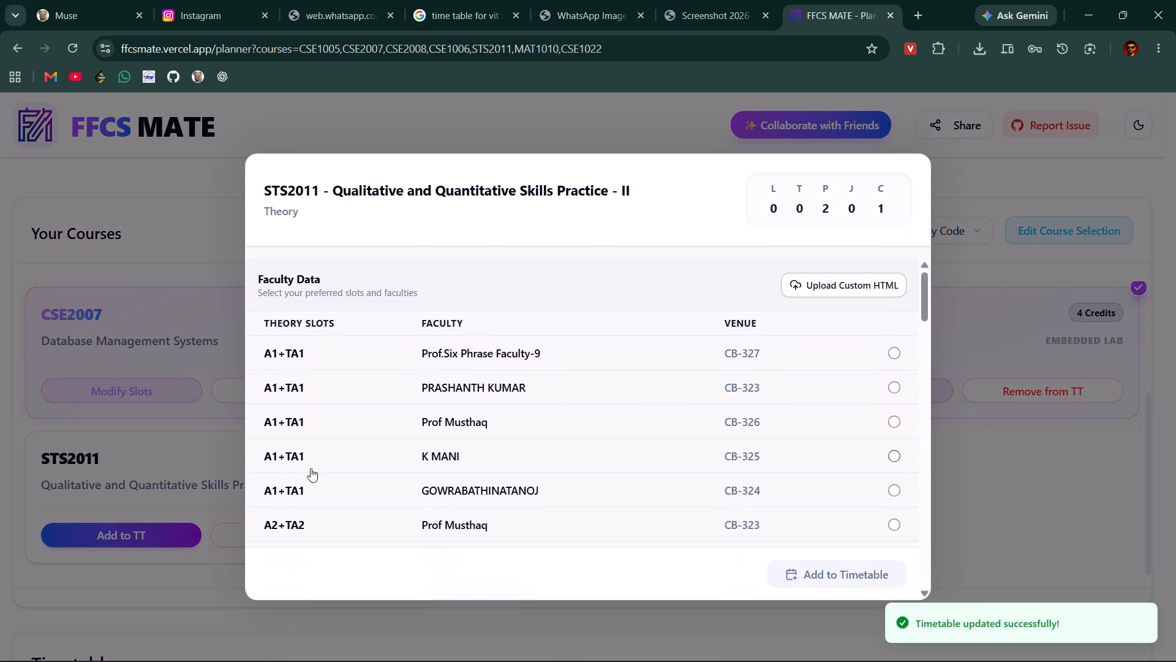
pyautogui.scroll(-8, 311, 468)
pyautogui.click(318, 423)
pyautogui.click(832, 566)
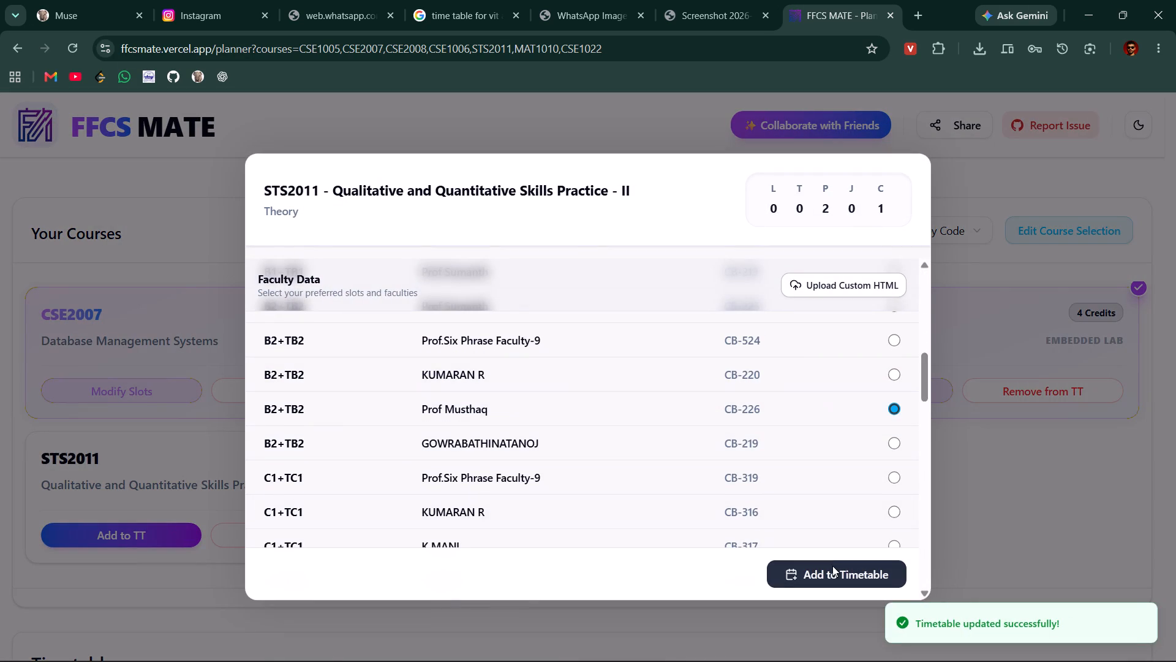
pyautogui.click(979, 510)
# Check the grid for free afternoon labs and change the CSE2008 Operating Systems lab to L37+L38 at venue CB-409.
pyautogui.scroll(-13, 976, 501)
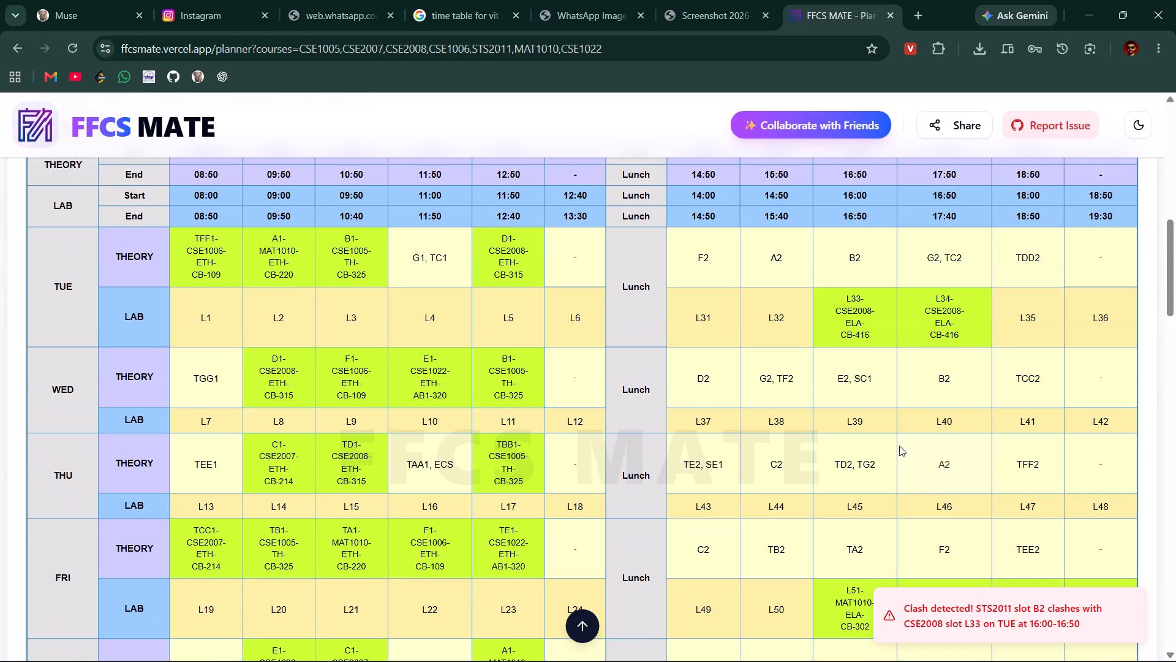
pyautogui.scroll(13, 832, 303)
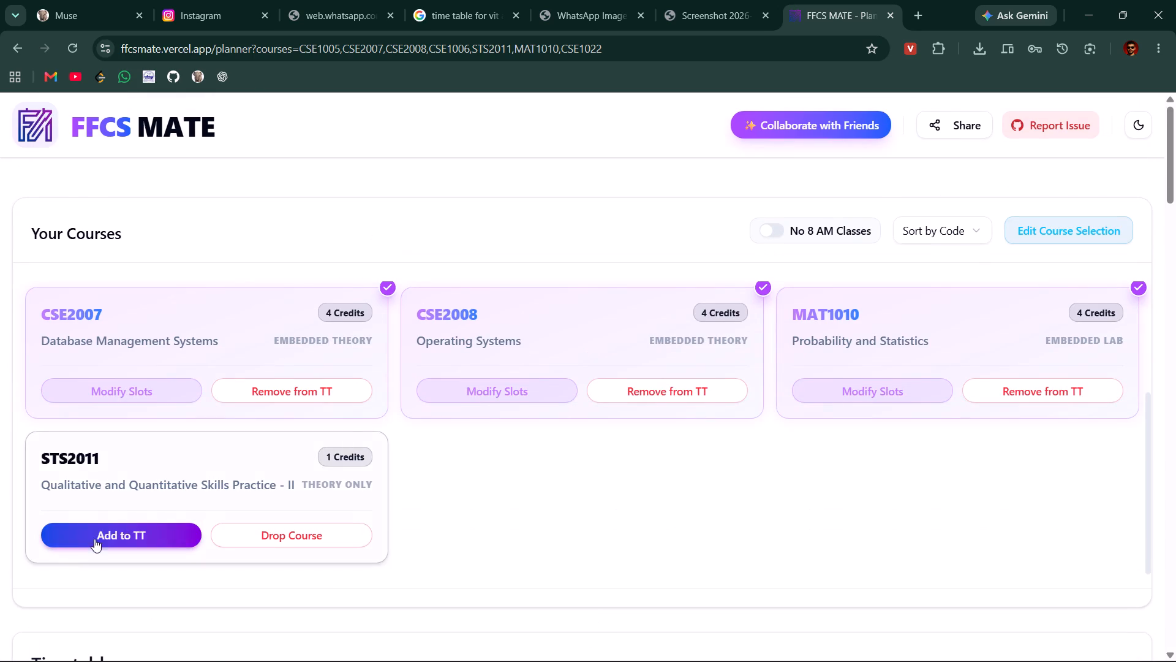
pyautogui.scroll(6, 254, 461)
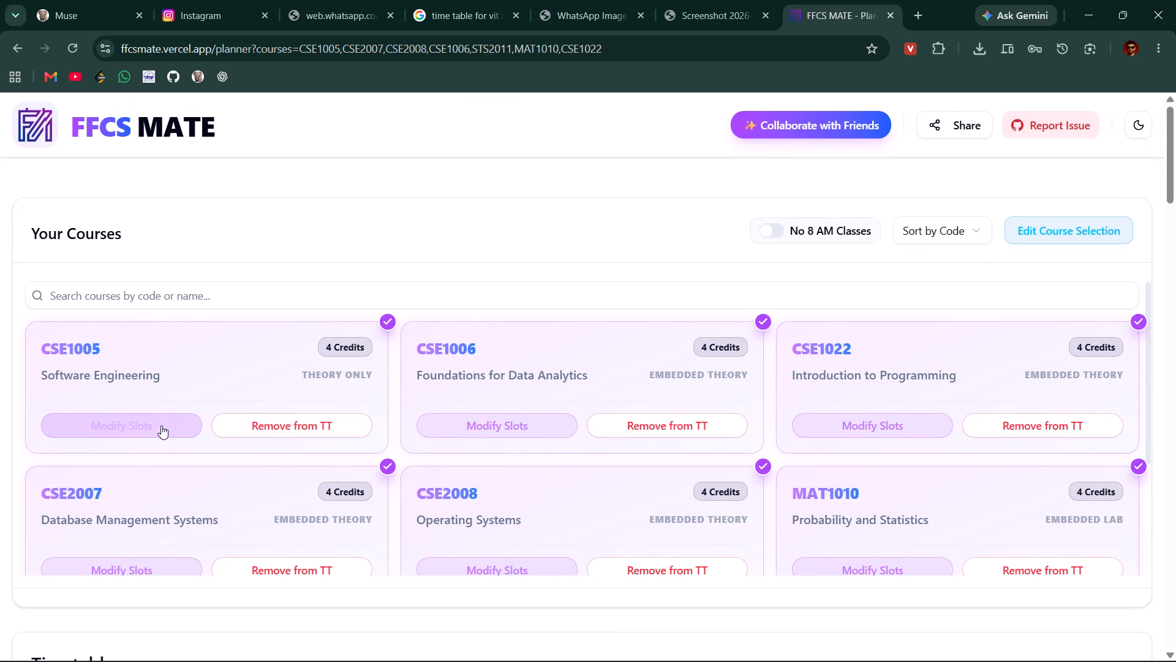
pyautogui.scroll(-1, 513, 527)
pyautogui.click(513, 527)
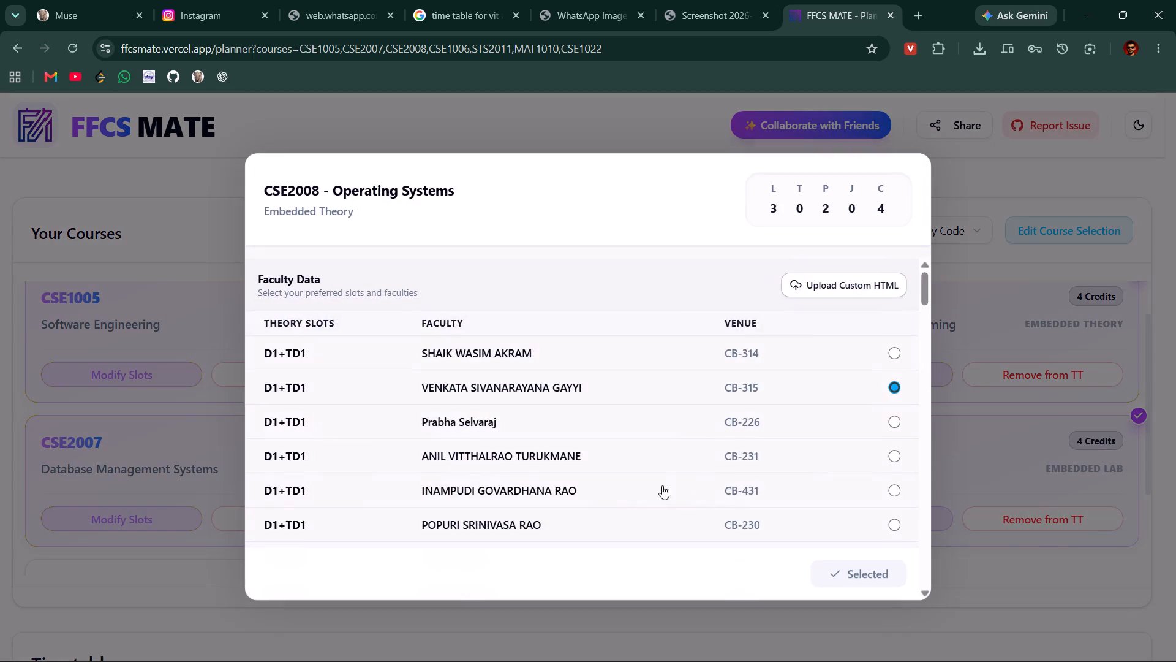
pyautogui.scroll(-20, 682, 476)
pyautogui.scroll(-20, 682, 476)
pyautogui.scroll(-4, 682, 476)
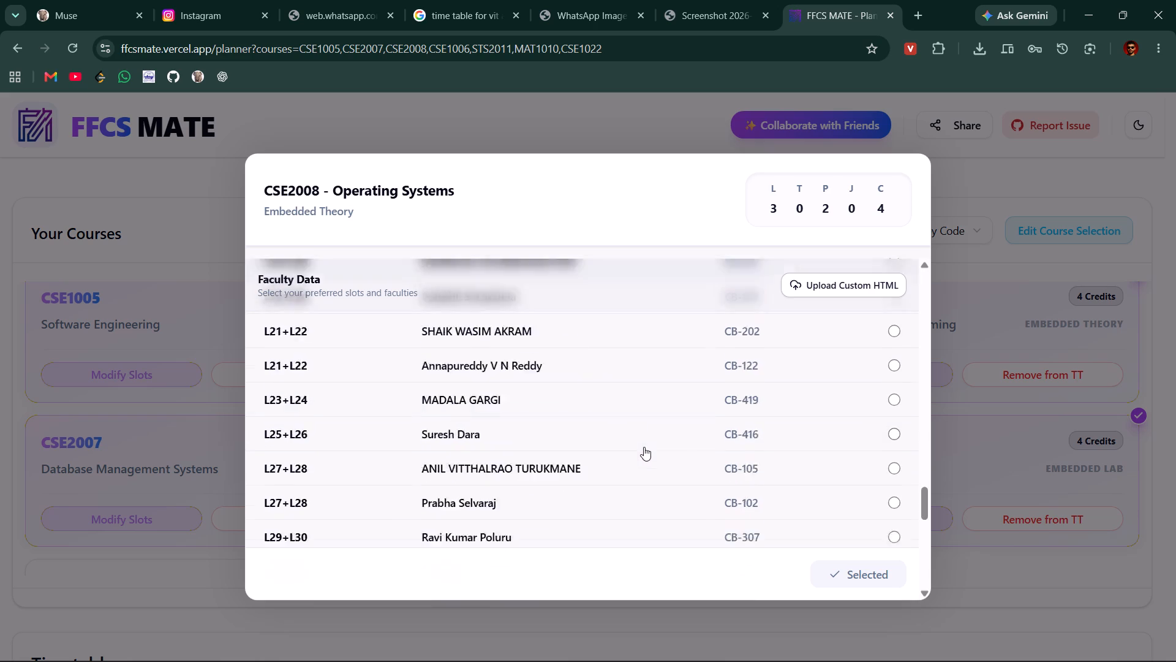
pyautogui.scroll(-20, 644, 447)
pyautogui.scroll(-1, 644, 447)
pyautogui.scroll(7, 612, 476)
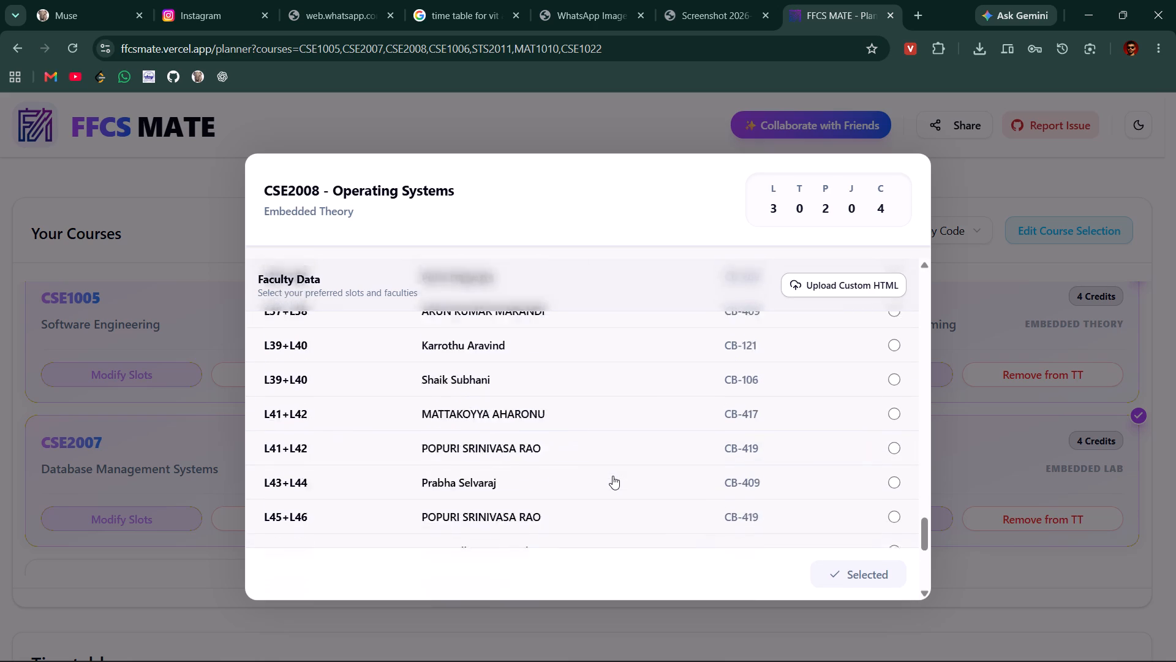
pyautogui.scroll(3, 612, 476)
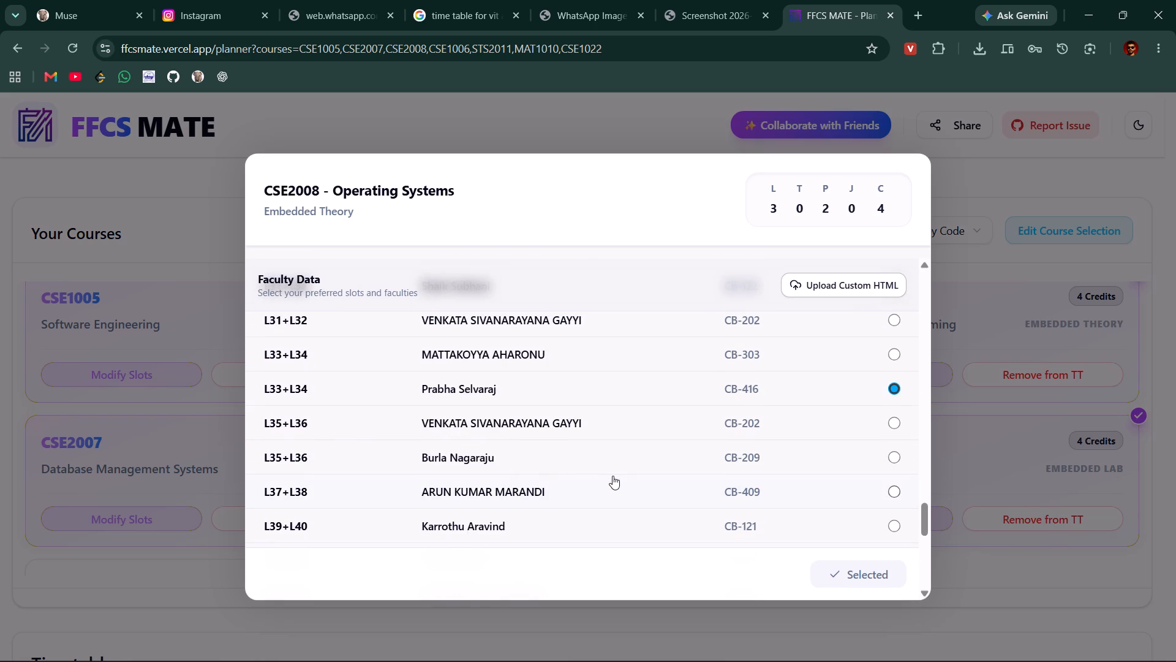
pyautogui.click(588, 487)
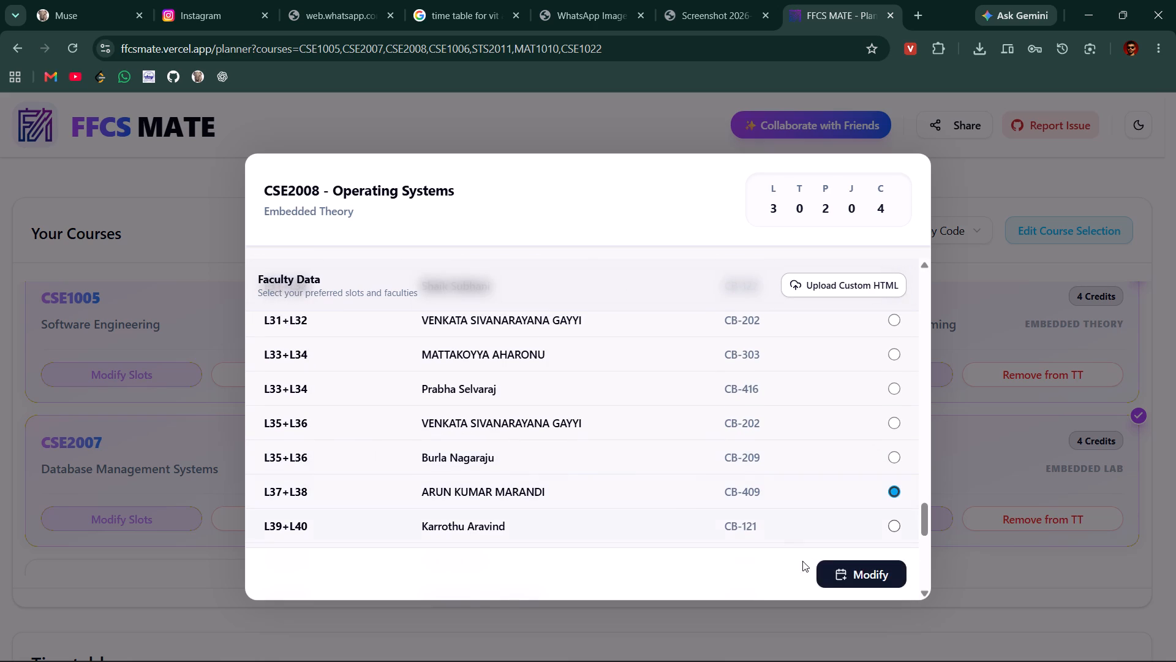
pyautogui.click(820, 571)
# Add STS2011 to the timetable with the B2+TB2 slots at venue CB-220.
pyautogui.scroll(-4, 158, 465)
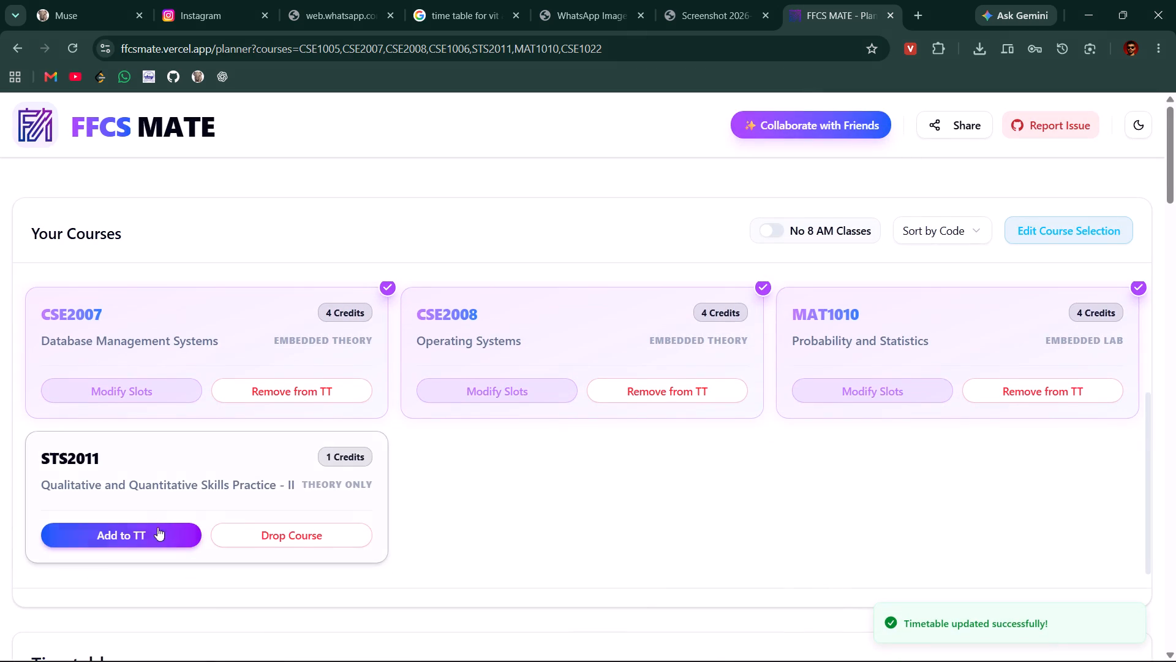
pyautogui.click(161, 534)
pyautogui.scroll(-12, 260, 486)
pyautogui.scroll(2, 340, 465)
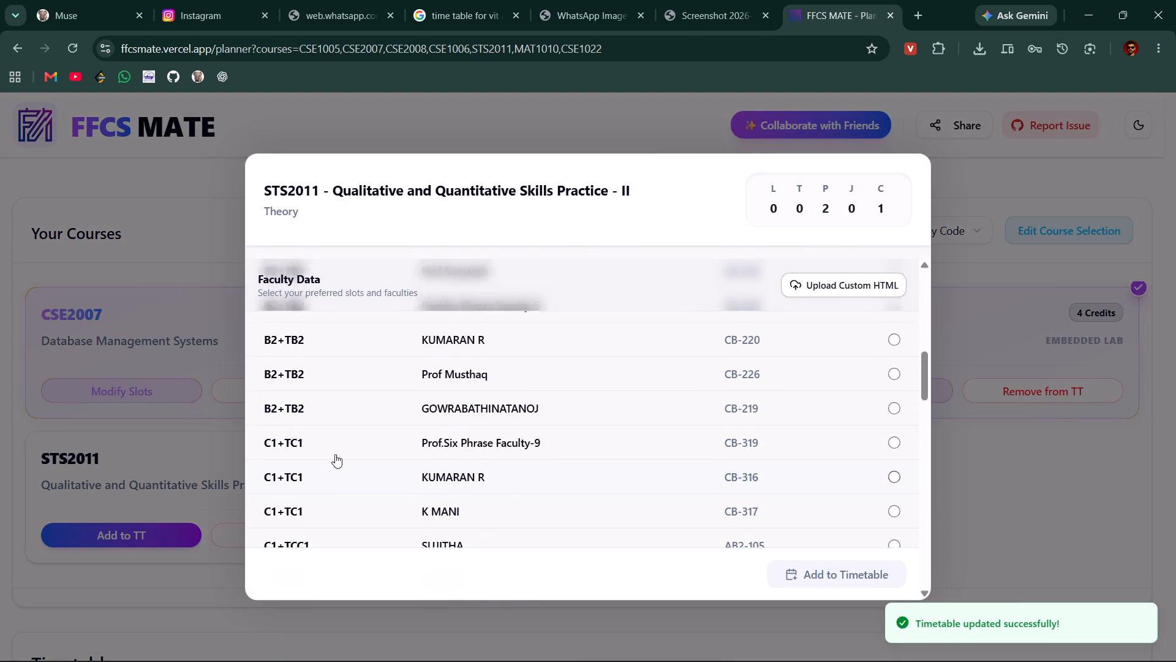
pyautogui.click(295, 436)
pyautogui.click(801, 573)
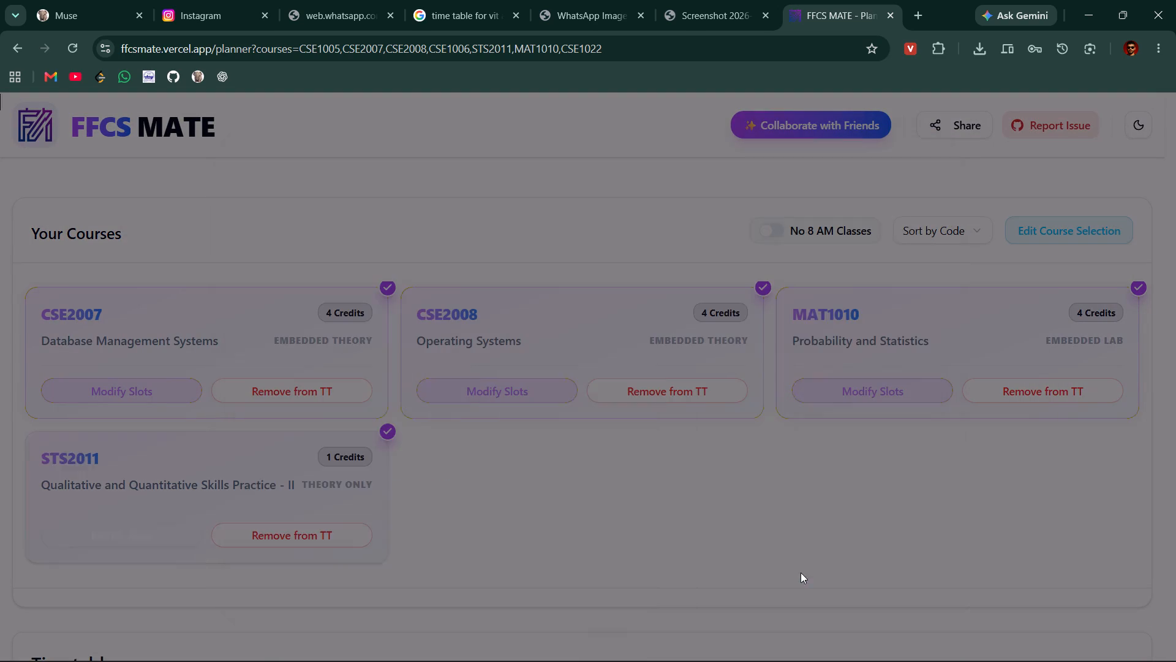
# Examine the Timetable 1 grid from Tuesday to Saturday for the STS2011 theory slots and the CSE2008 lab placement.
pyautogui.scroll(-13, 801, 570)
pyautogui.scroll(-5, 772, 461)
pyautogui.scroll(2, 775, 468)
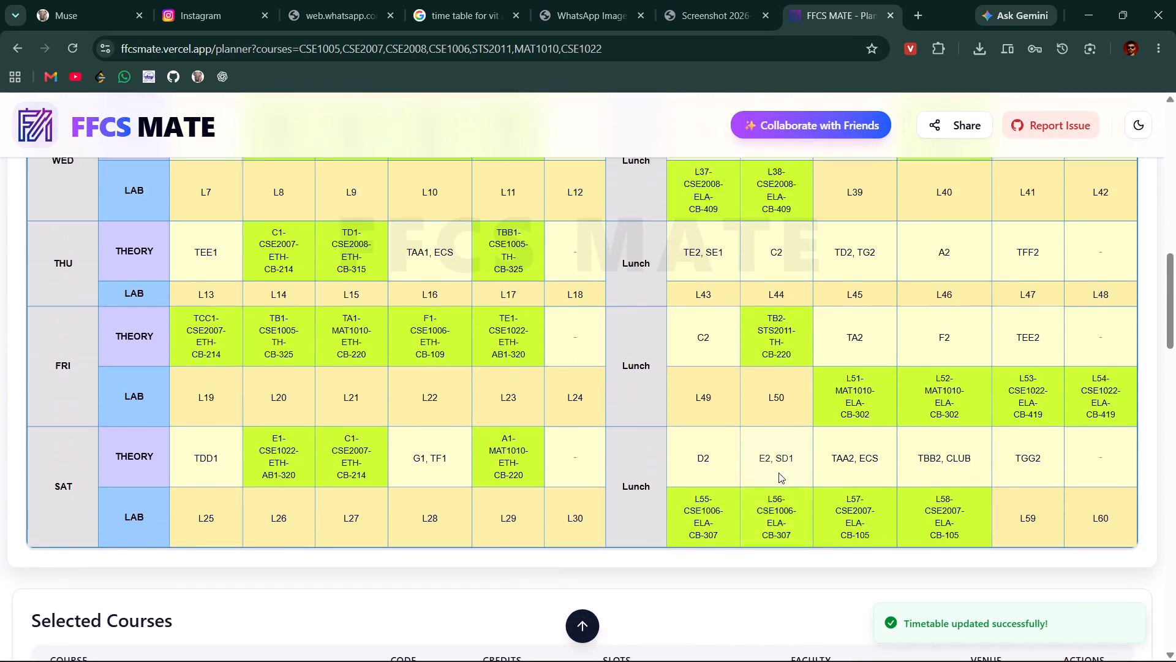
pyautogui.scroll(4, 778, 473)
pyautogui.scroll(-1, 788, 469)
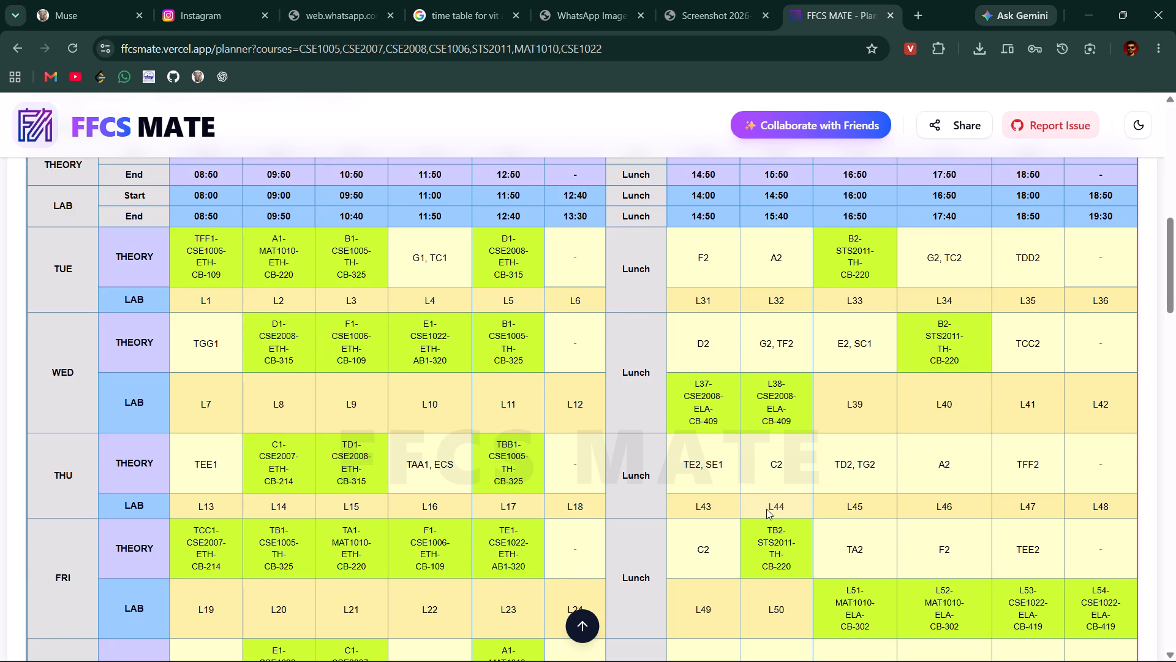
pyautogui.scroll(1, 766, 509)
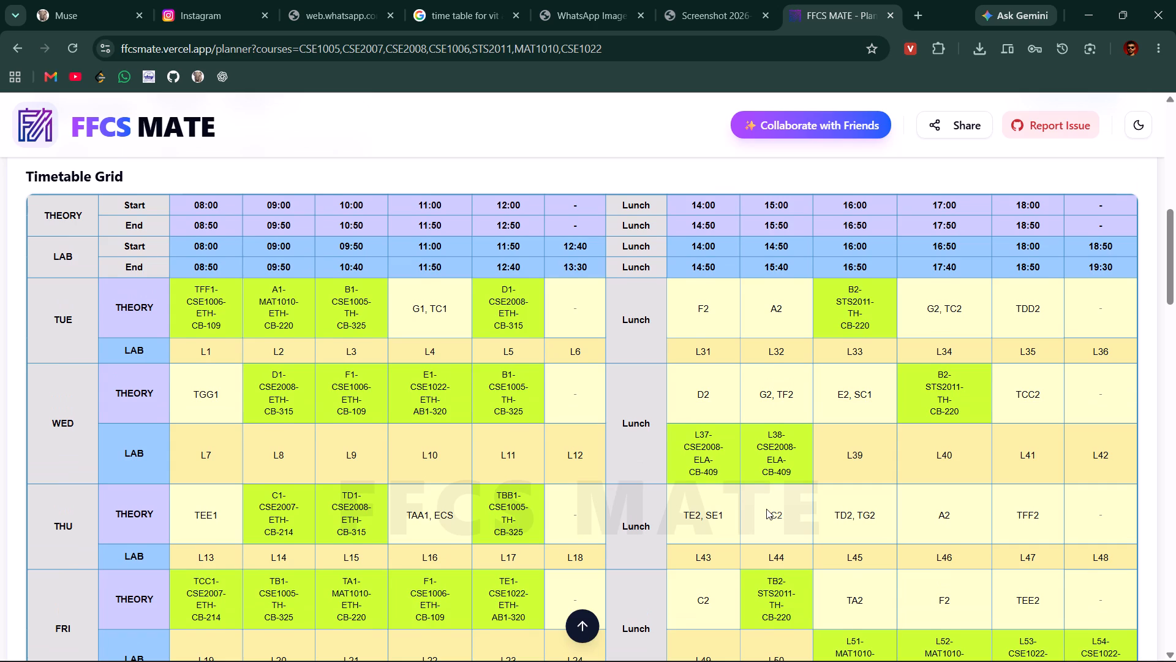
pyautogui.scroll(-4, 766, 509)
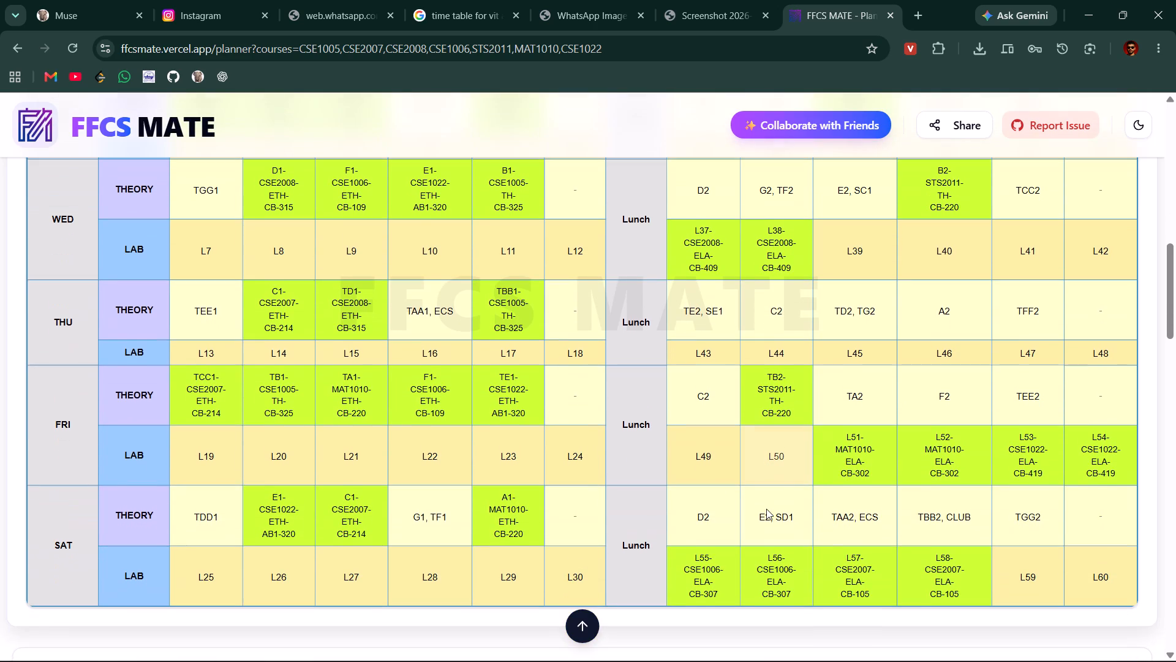
pyautogui.scroll(-1, 766, 509)
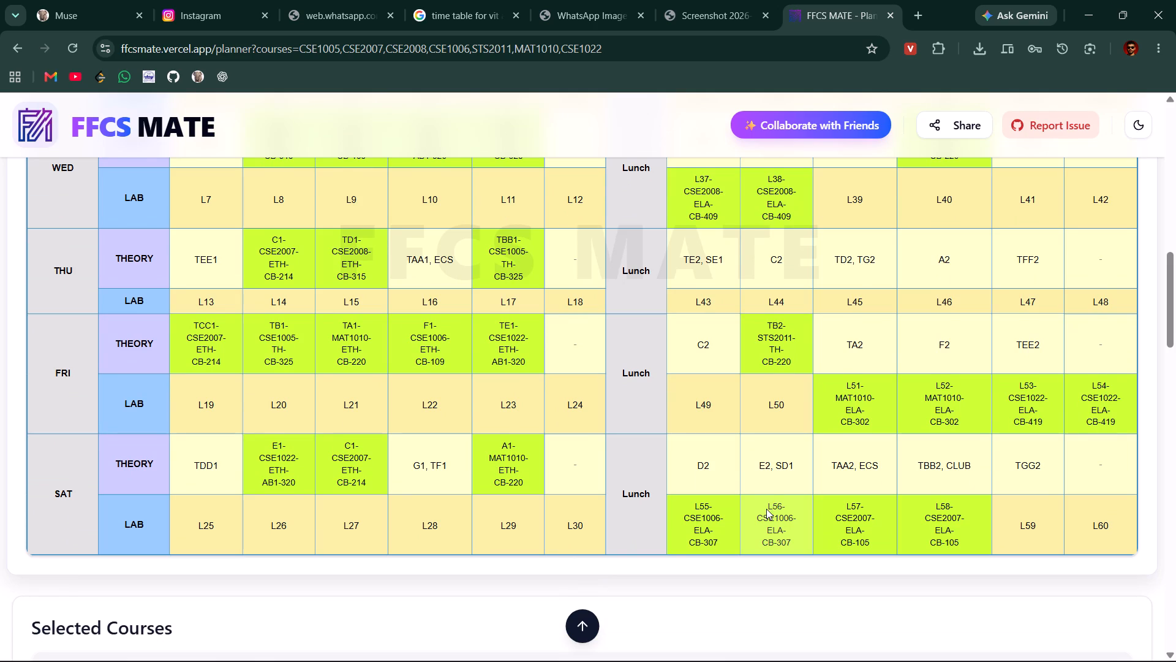
pyautogui.scroll(6, 766, 509)
pyautogui.scroll(-1, 766, 509)
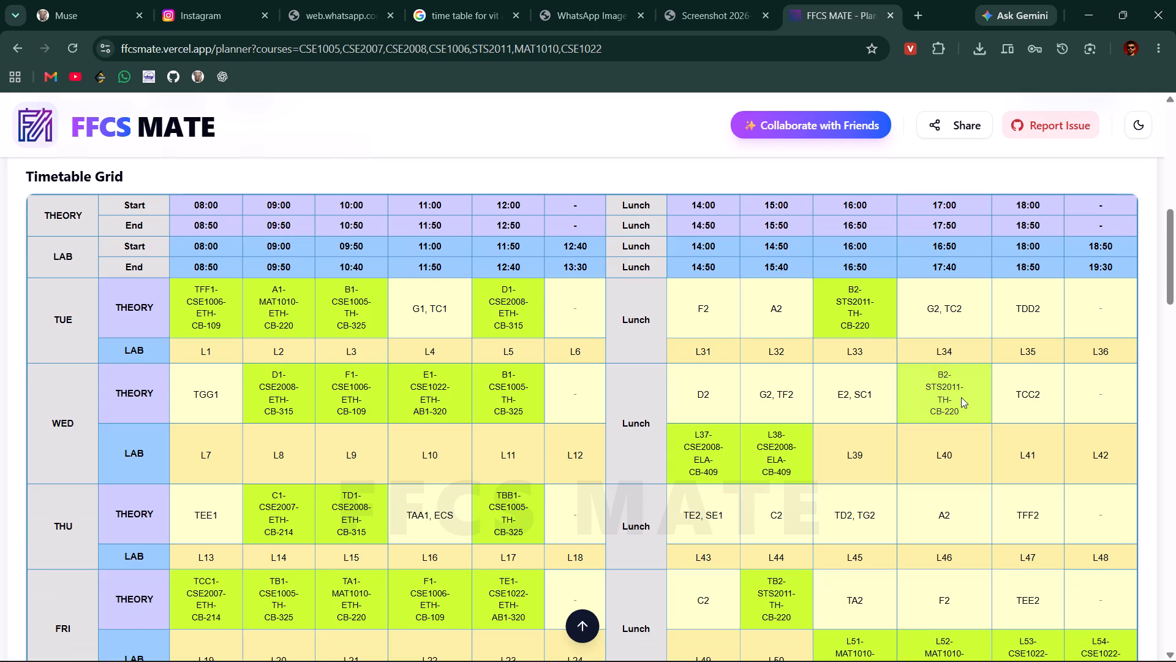
# Change the CSE2008 Operating Systems lab to the L31+L32 slots at venue CB-122.
pyautogui.scroll(7, 937, 406)
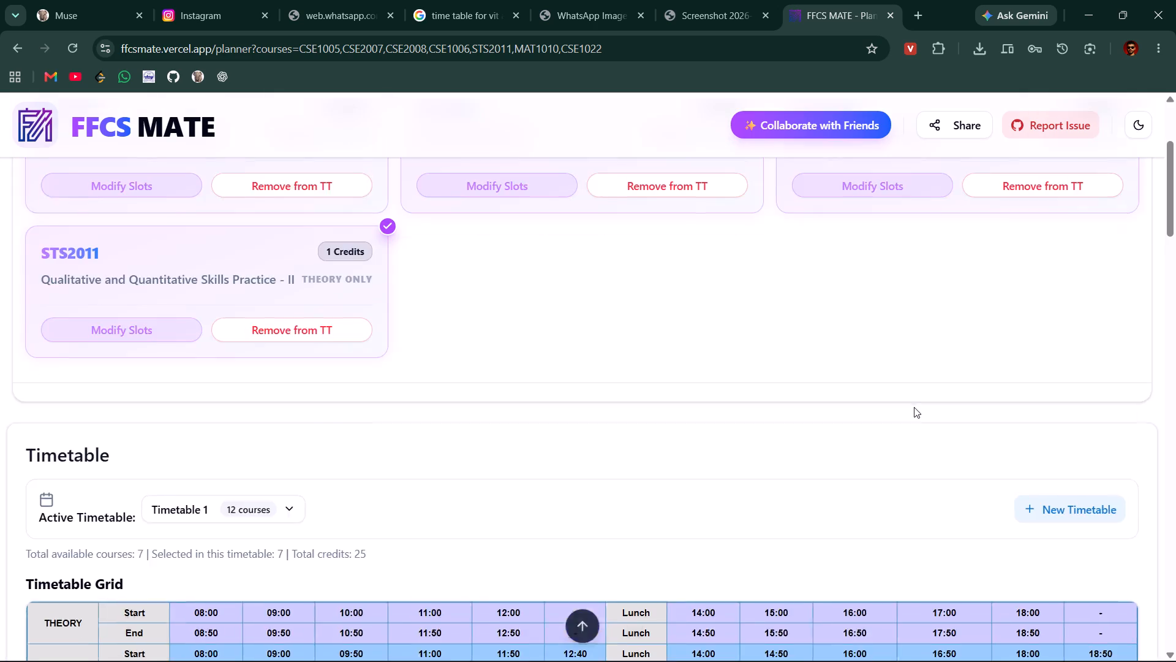
pyautogui.scroll(7, 914, 407)
pyautogui.scroll(-6, 861, 395)
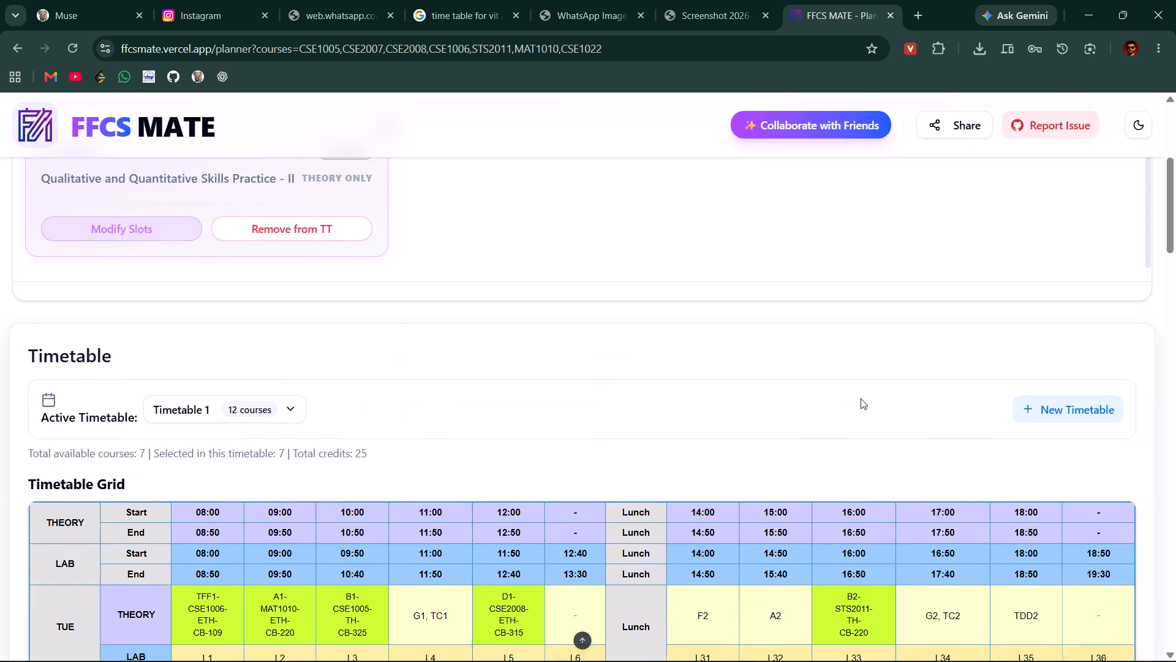
pyautogui.scroll(5, 647, 400)
pyautogui.click(498, 346)
pyautogui.scroll(-20, 525, 392)
pyautogui.scroll(-10, 525, 392)
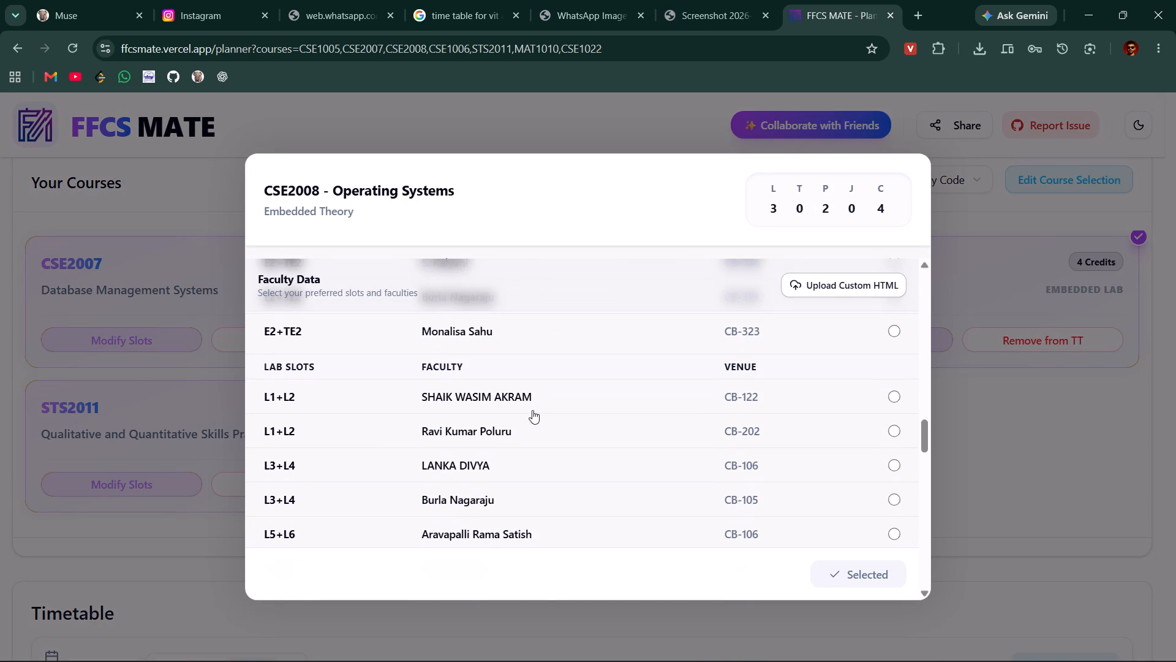
pyautogui.scroll(2, 481, 409)
pyautogui.scroll(-3, 477, 402)
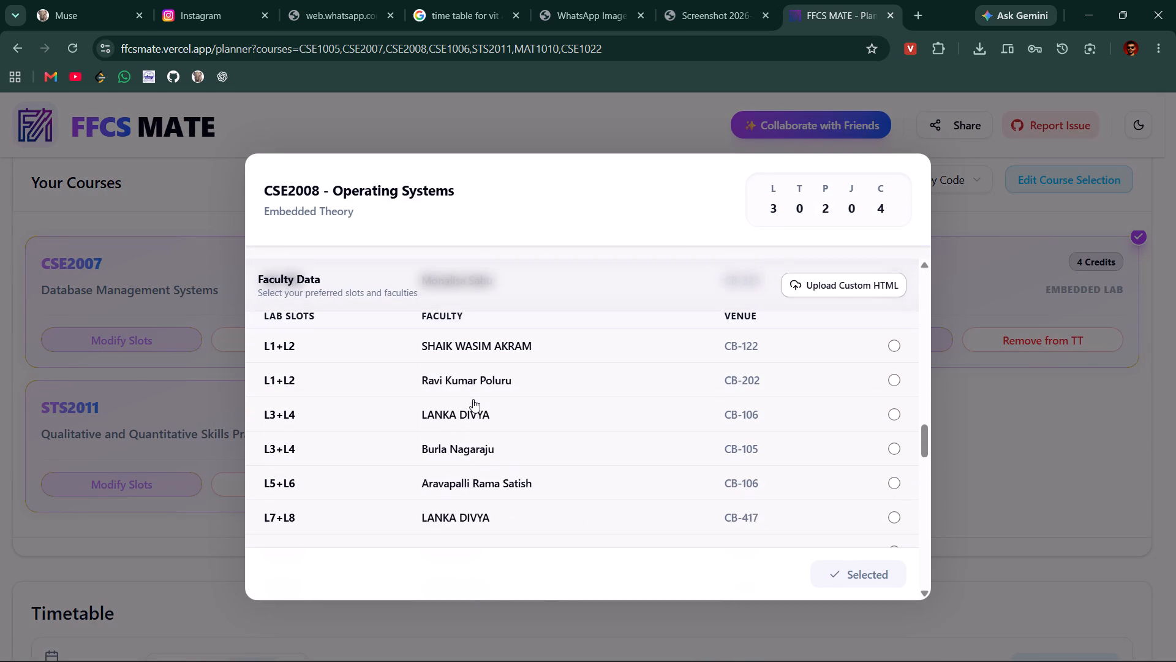
pyautogui.scroll(2, 472, 398)
pyautogui.scroll(-20, 472, 398)
pyautogui.scroll(-12, 472, 398)
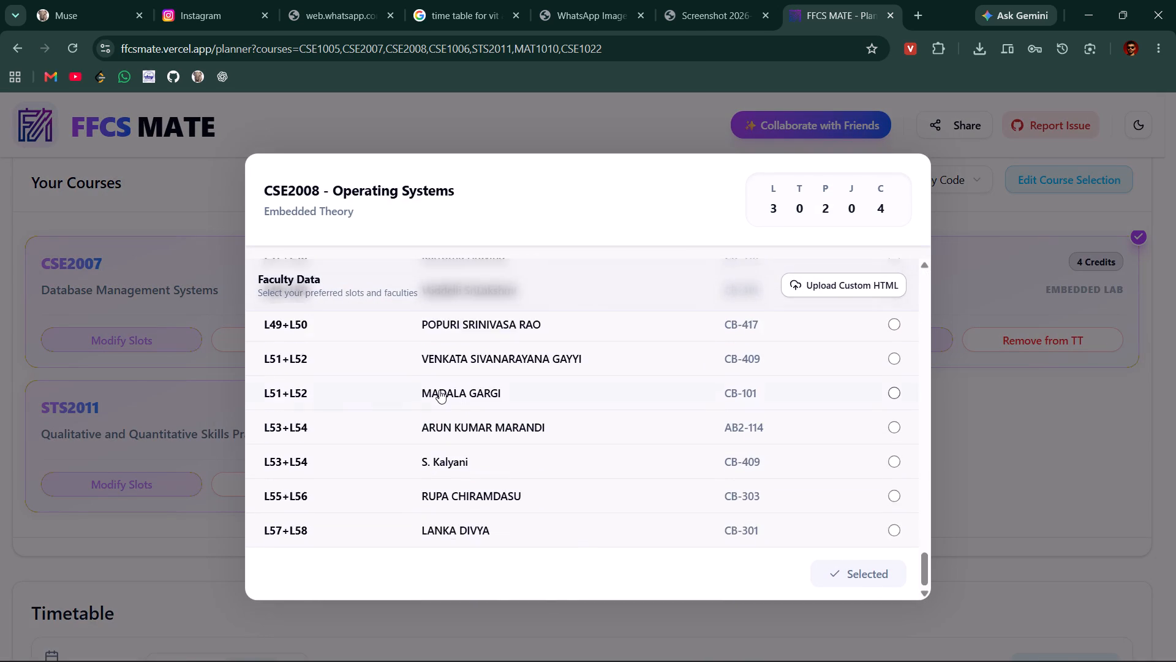
pyautogui.scroll(6, 439, 390)
pyautogui.scroll(6, 358, 389)
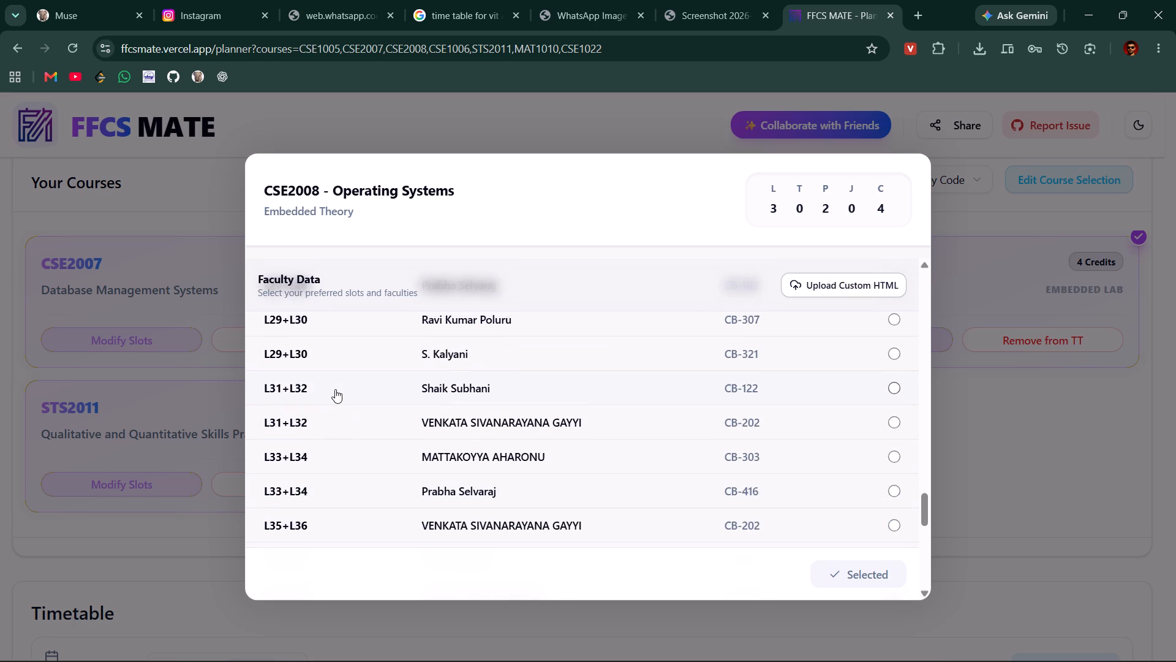
pyautogui.click(335, 389)
pyautogui.click(860, 565)
# Examine the Timetable 1 grid from Tuesday to Saturday for the CSE2008 lab placement and the distribution of classes.
pyautogui.scroll(-5, 856, 551)
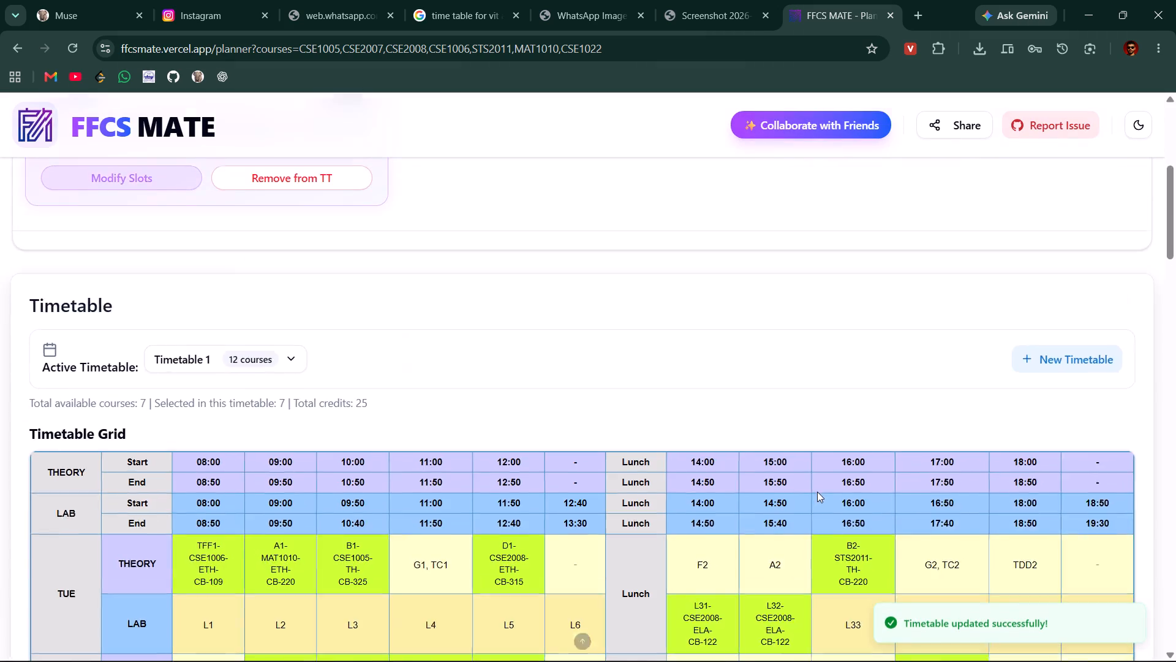
pyautogui.scroll(-6, 817, 492)
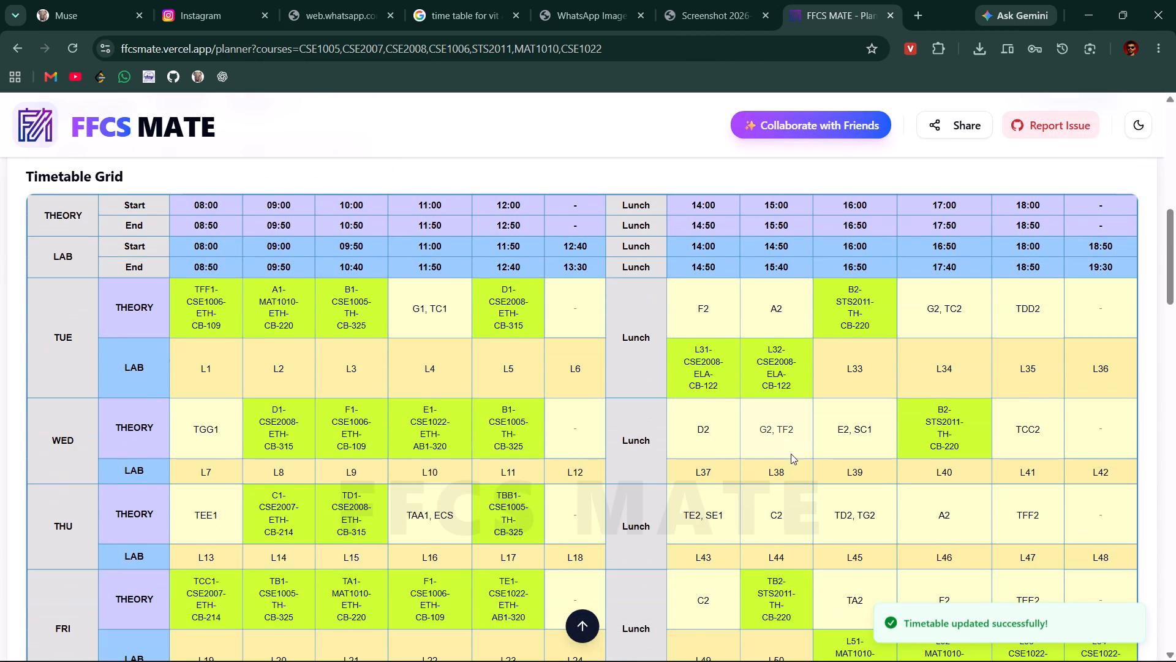
pyautogui.scroll(-1, 801, 444)
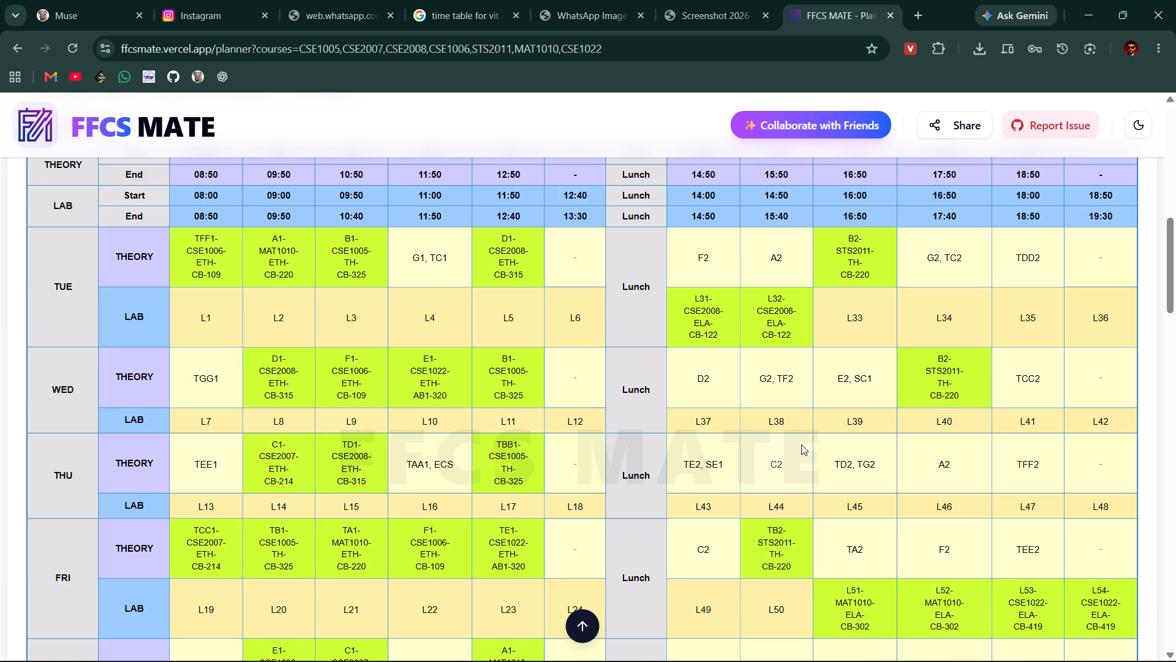
pyautogui.scroll(-2, 800, 452)
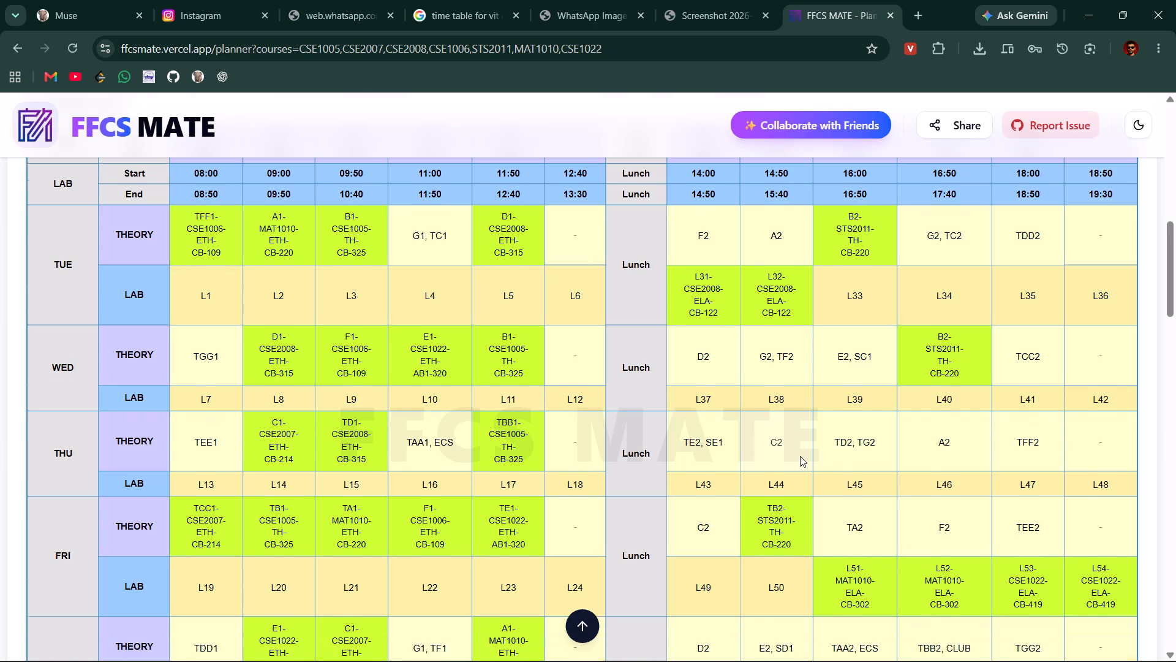
pyautogui.scroll(-2, 800, 456)
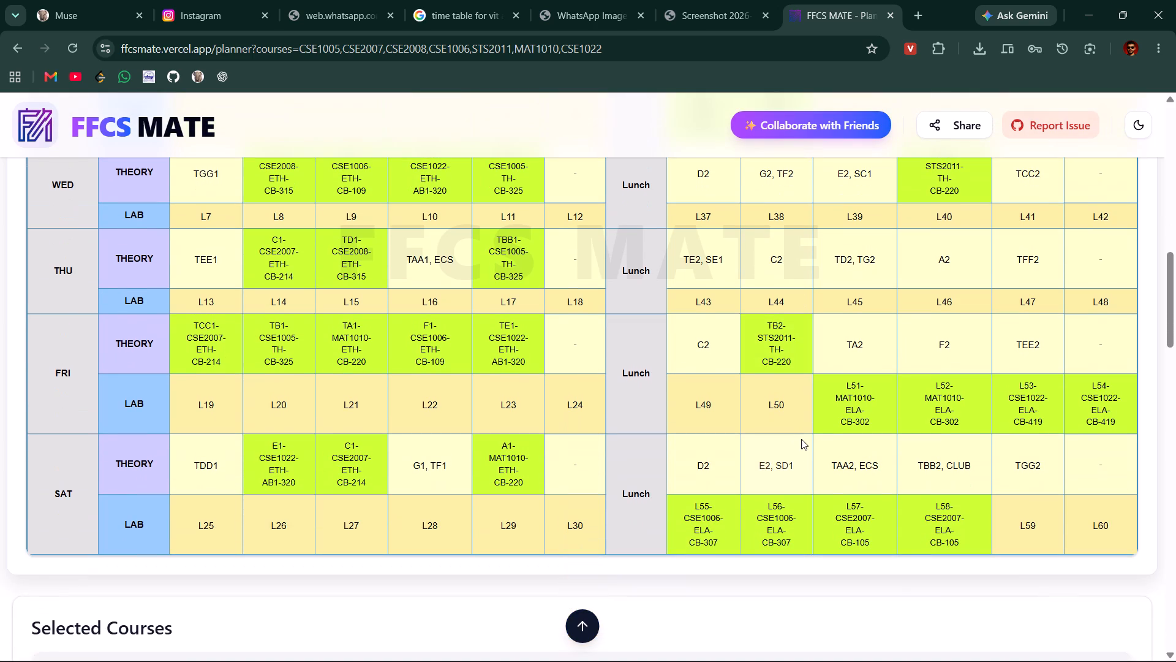
pyautogui.scroll(4, 801, 439)
pyautogui.scroll(-2, 797, 450)
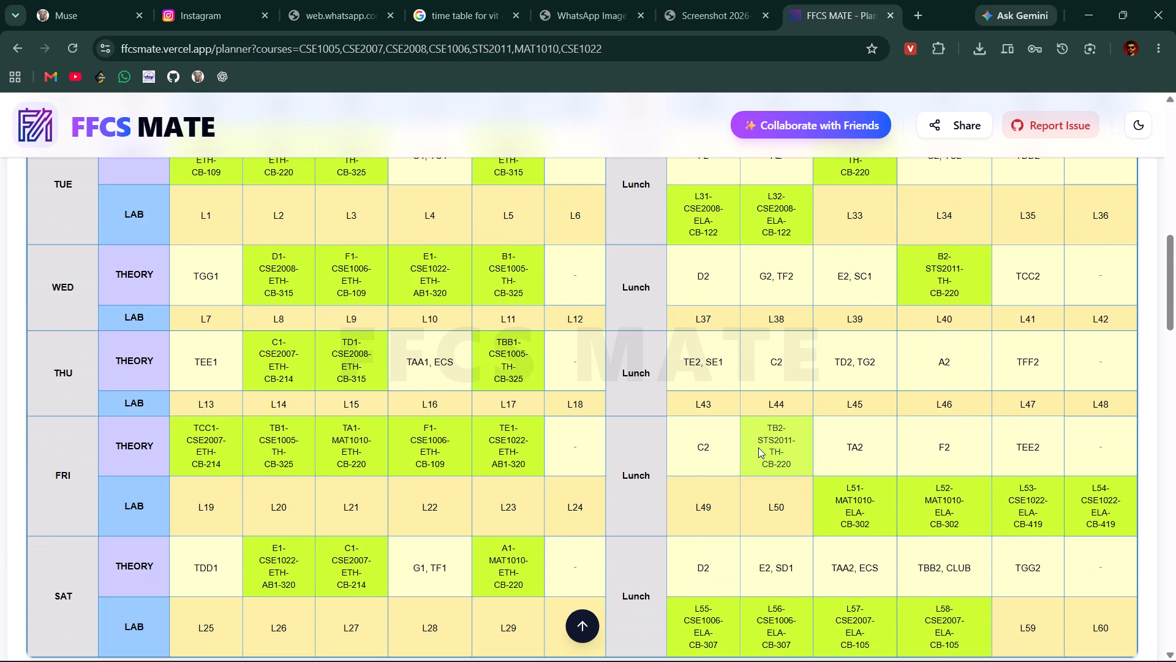
pyautogui.scroll(-1, 758, 451)
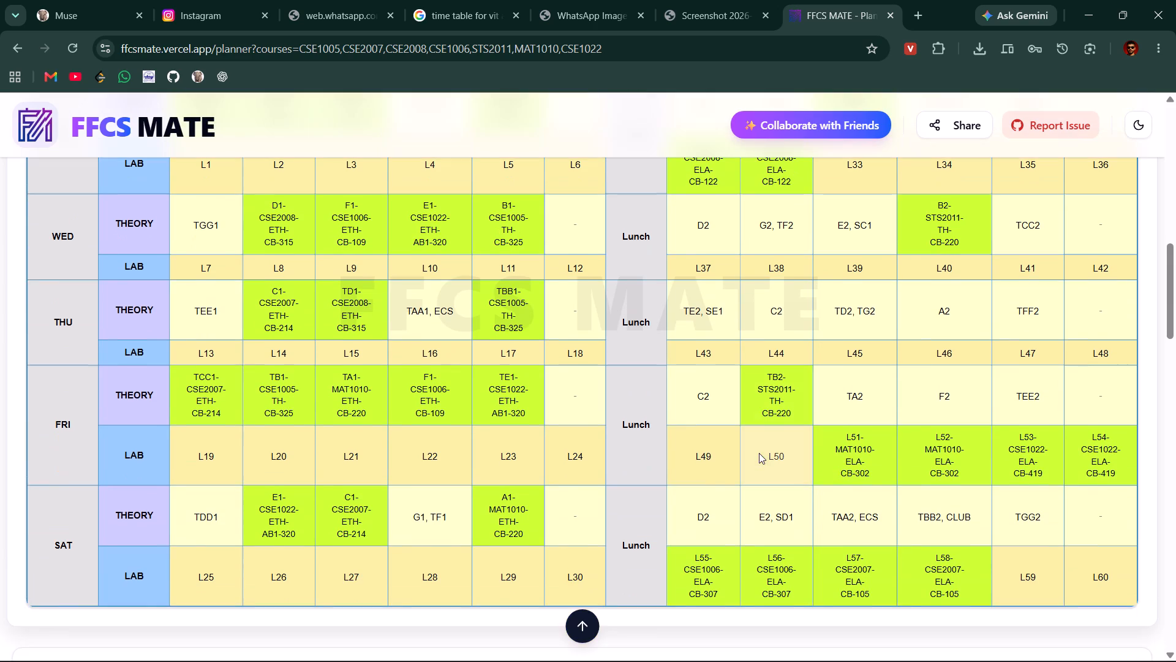
pyautogui.scroll(-7, 759, 459)
pyautogui.scroll(2, 763, 470)
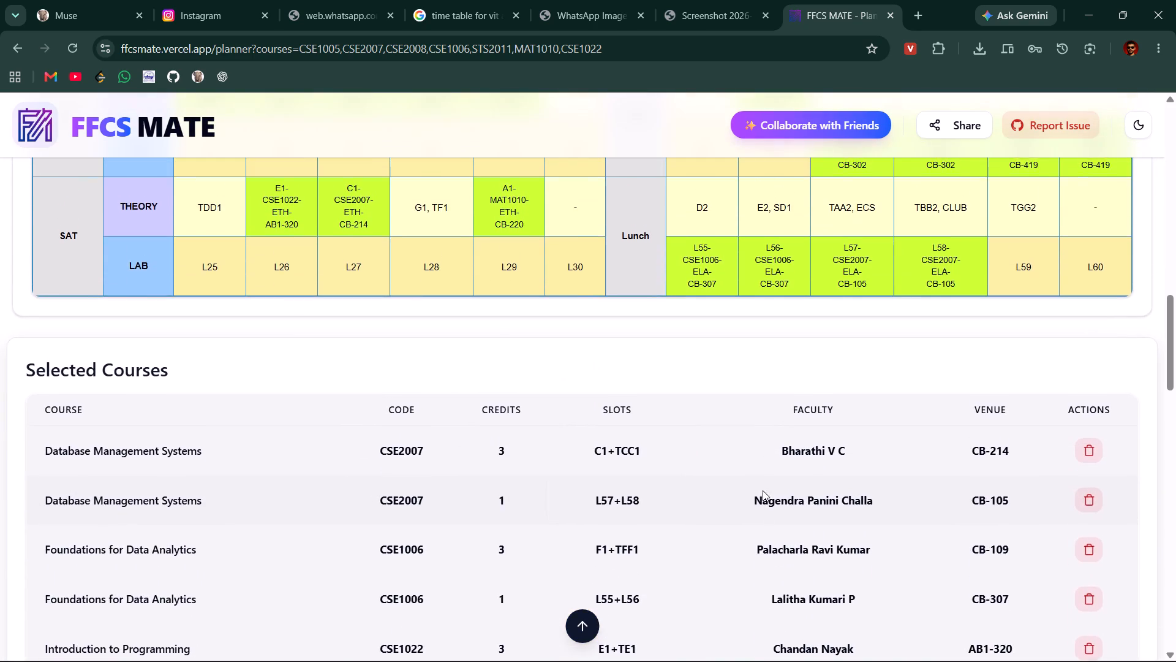
pyautogui.scroll(6, 763, 490)
pyautogui.scroll(7, 711, 479)
pyautogui.scroll(7, 559, 398)
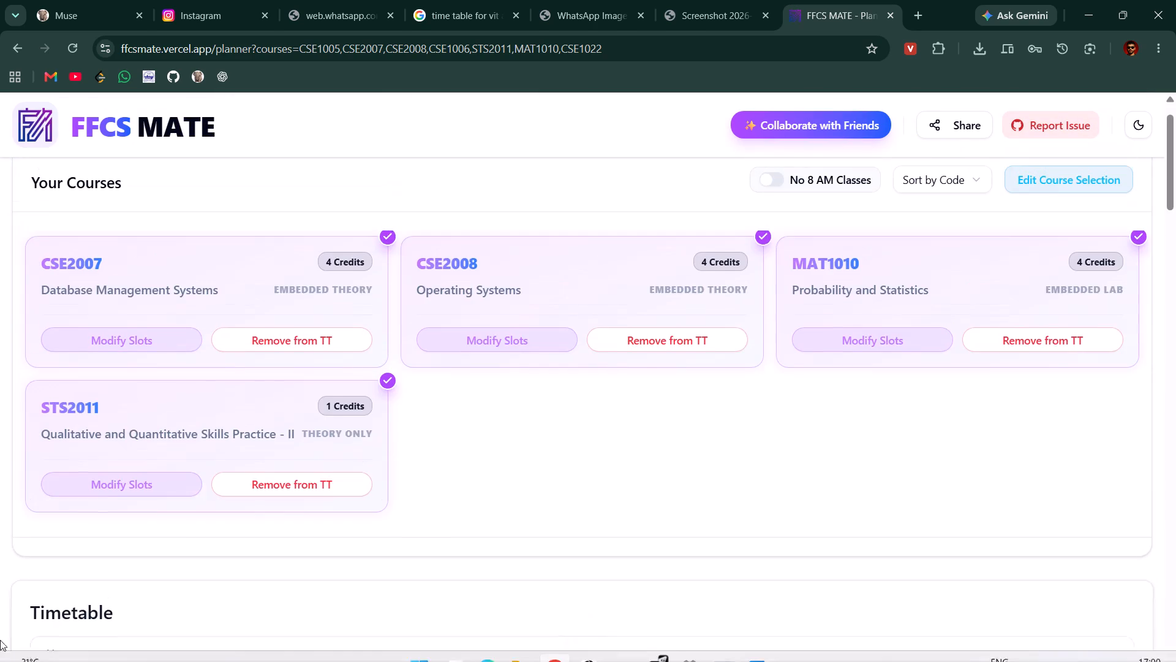
# Review the slot and faculty options for CSE1005 Software Engineering, including the B1+TB1+TBB1 rows.
pyautogui.scroll(4, 58, 507)
pyautogui.click(98, 372)
pyautogui.scroll(-6, 362, 384)
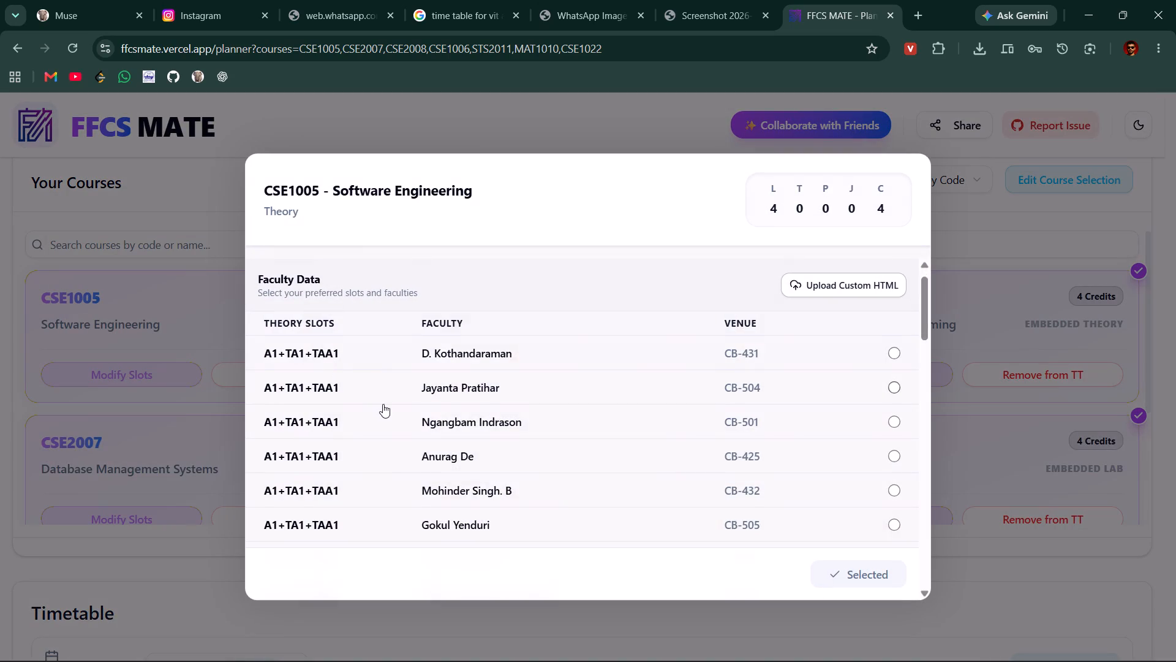
pyautogui.scroll(-18, 382, 404)
pyautogui.scroll(6, 302, 470)
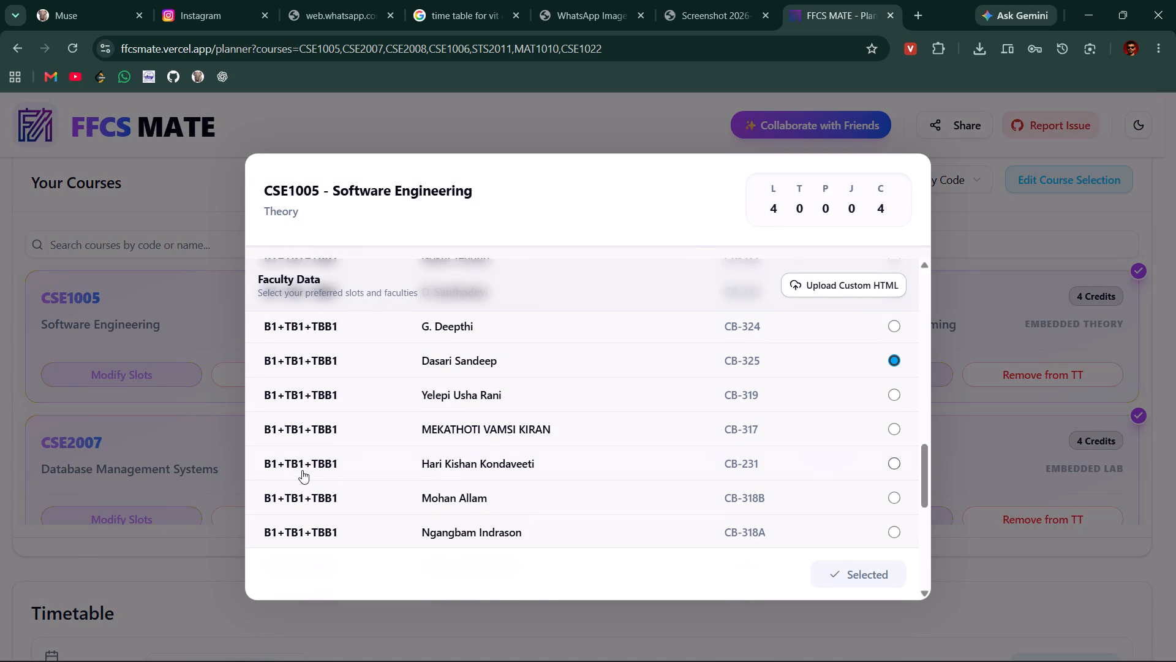
pyautogui.click(134, 318)
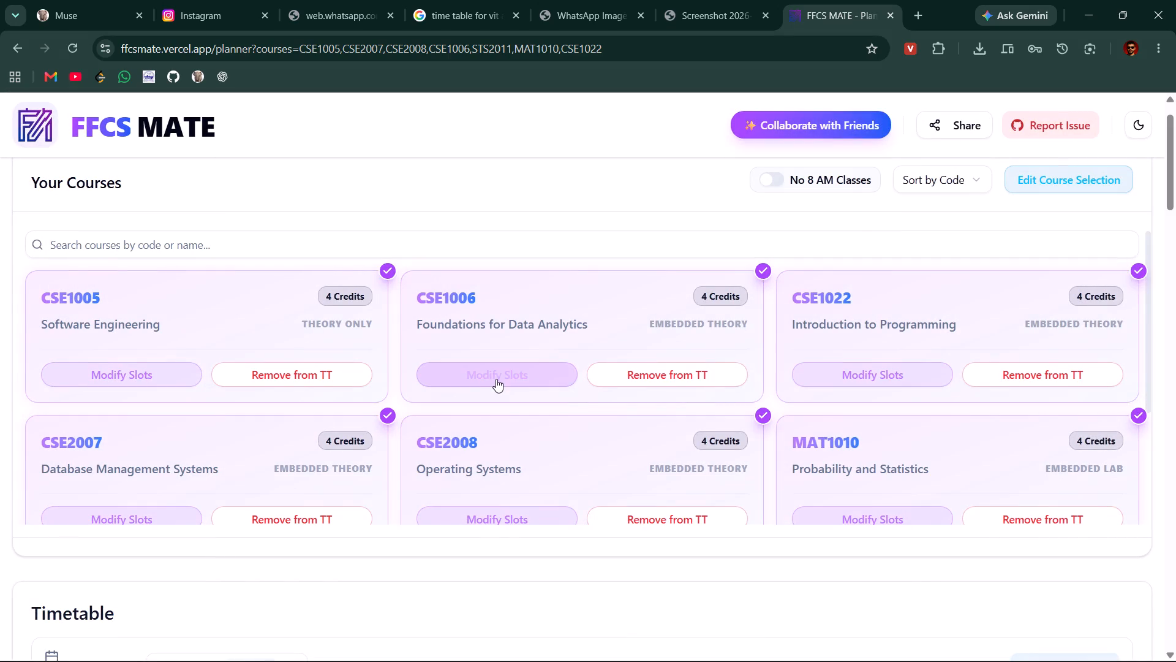
# Change the CSE1006 Foundations for Data Analytics theory to the F1+TF1 slots at venue CB-319.
pyautogui.click(496, 379)
pyautogui.scroll(-11, 513, 397)
pyautogui.scroll(5, 516, 400)
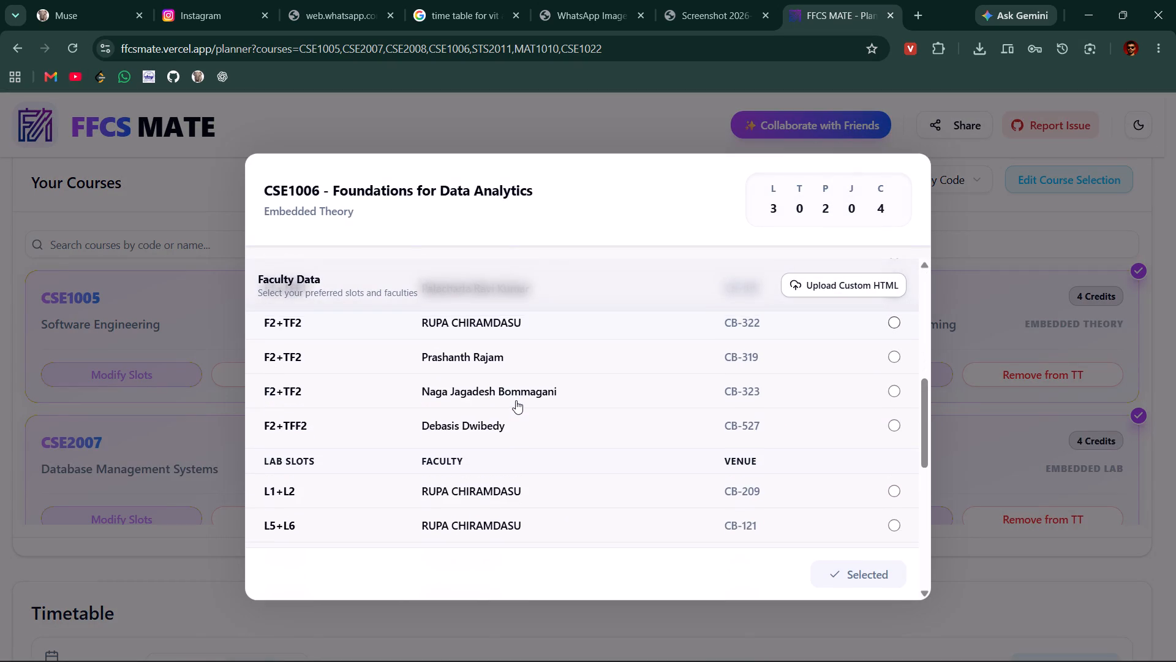
pyautogui.scroll(1, 516, 400)
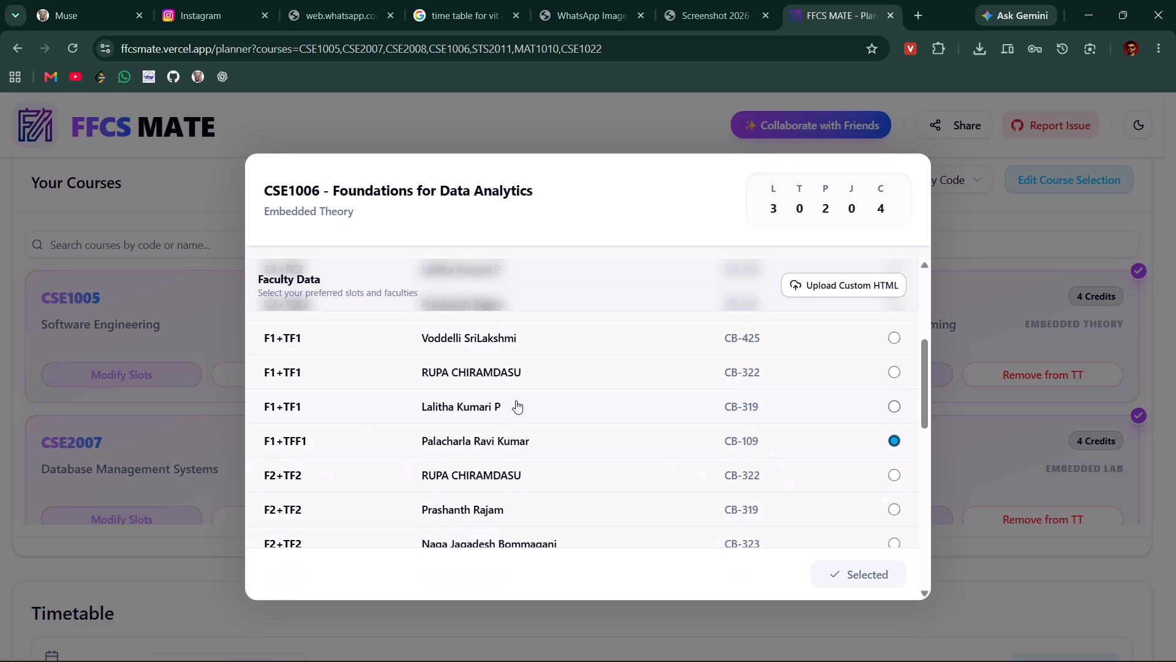
pyautogui.click(516, 400)
pyautogui.click(841, 579)
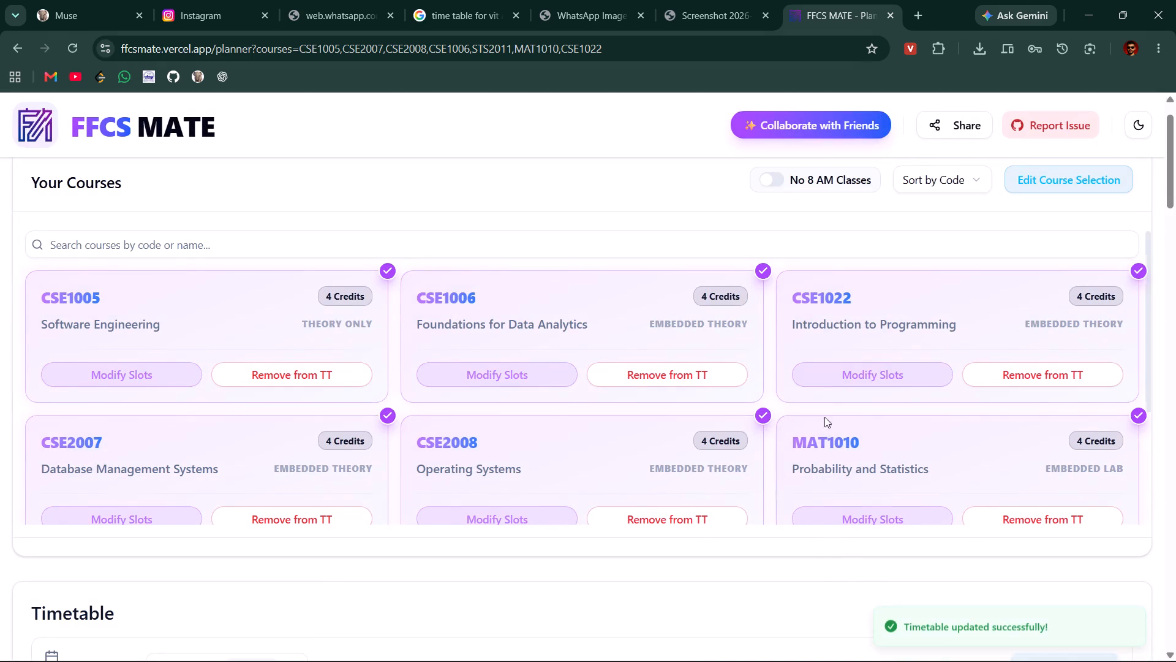
# Look through the faculty and slot options for CSE1022 Introduction to Programming, from the A2+TA2 to the F1+TF1 theory rows.
pyautogui.click(843, 384)
pyautogui.scroll(-13, 719, 455)
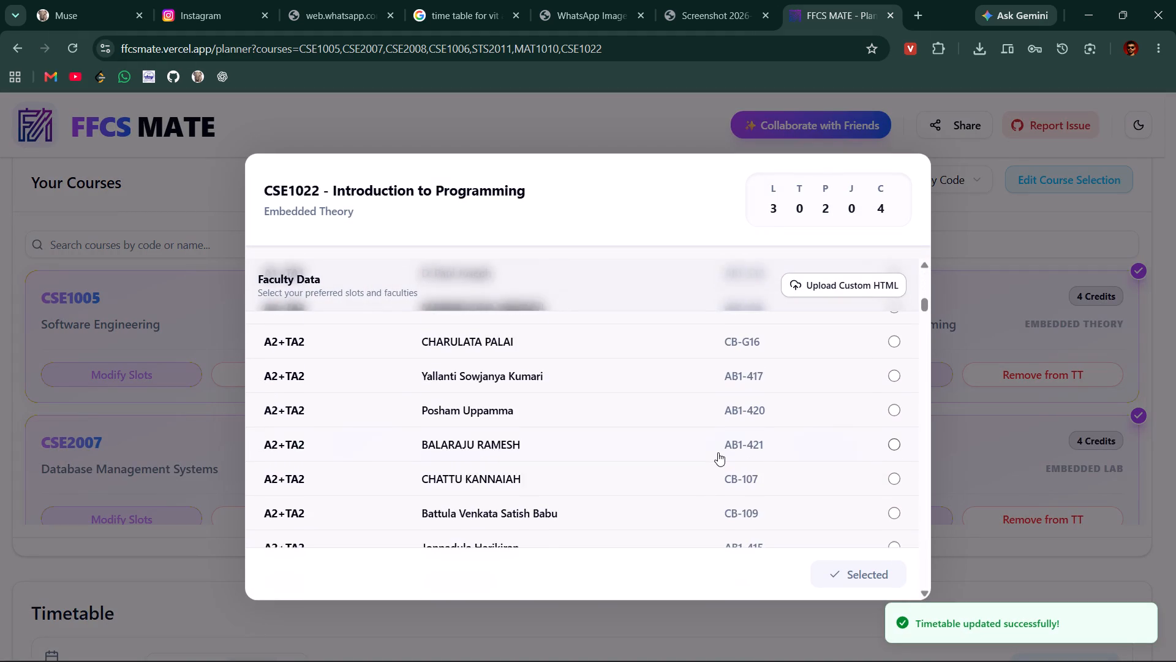
pyautogui.scroll(-10, 718, 452)
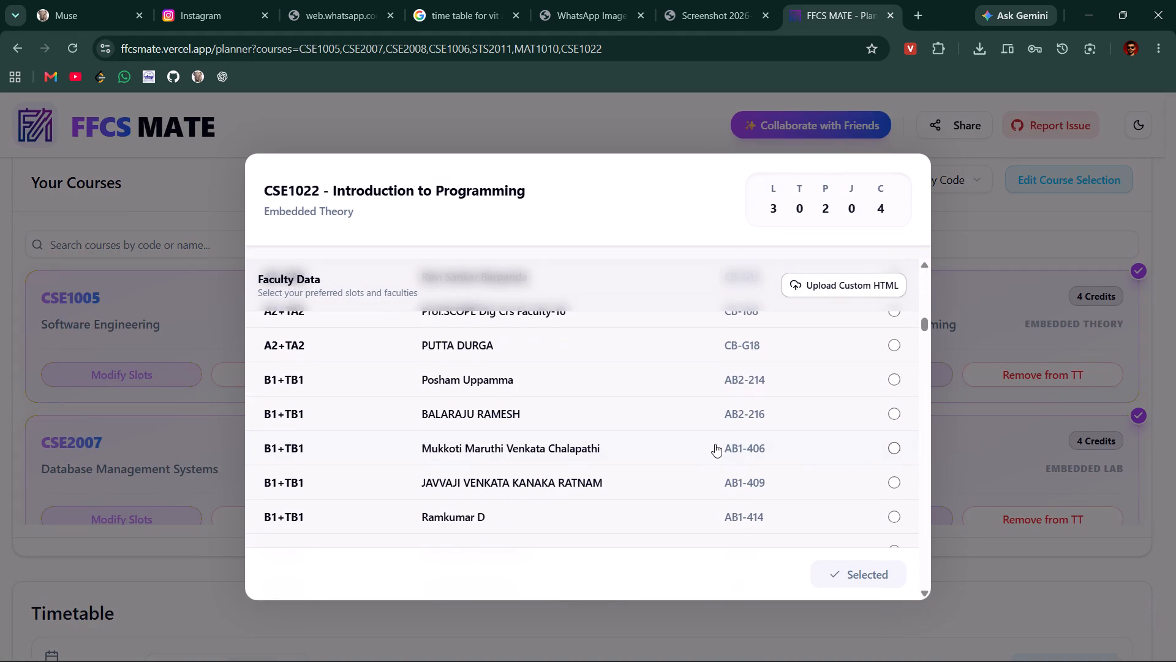
pyautogui.scroll(-5, 715, 444)
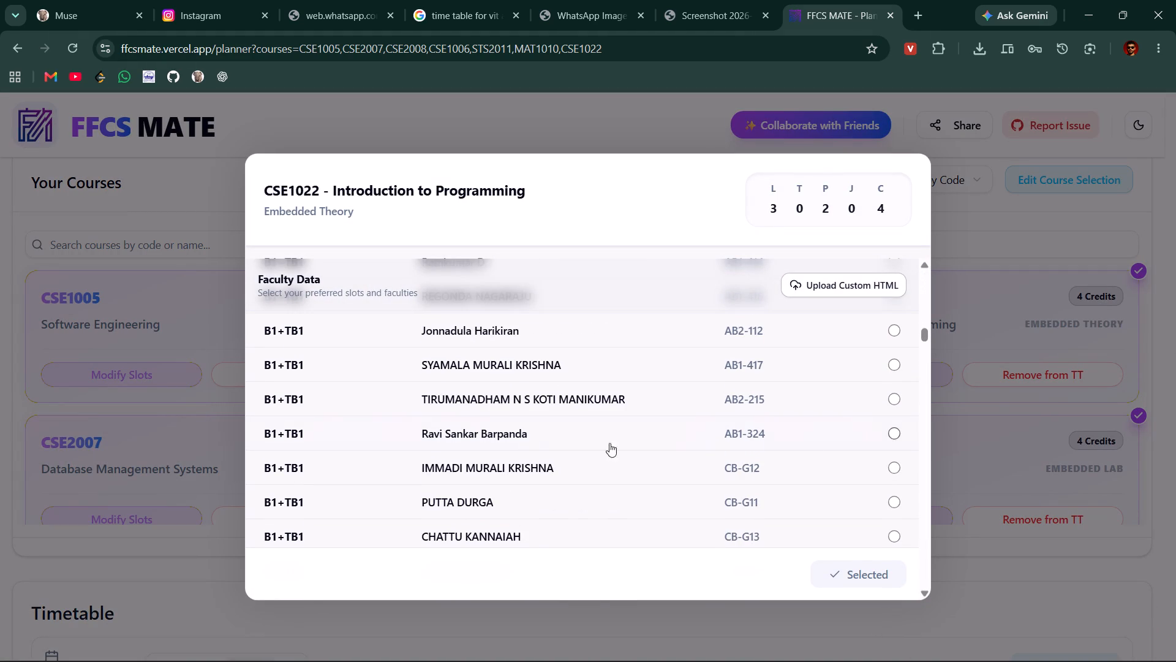
pyautogui.scroll(-12, 527, 441)
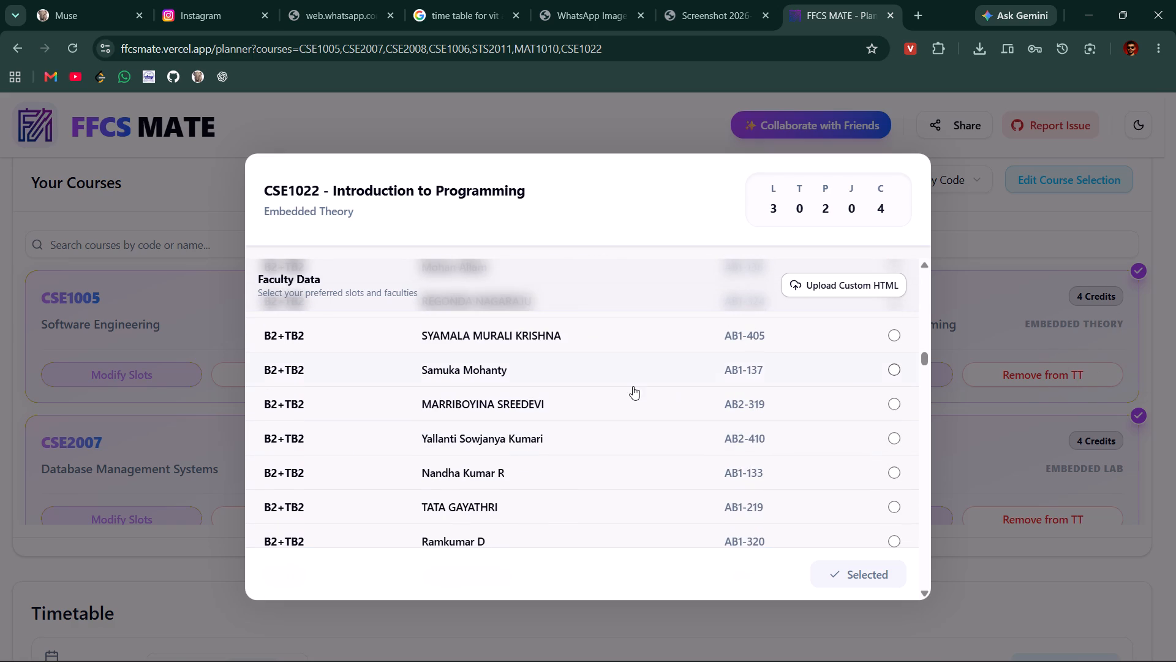
pyautogui.scroll(-10, 633, 386)
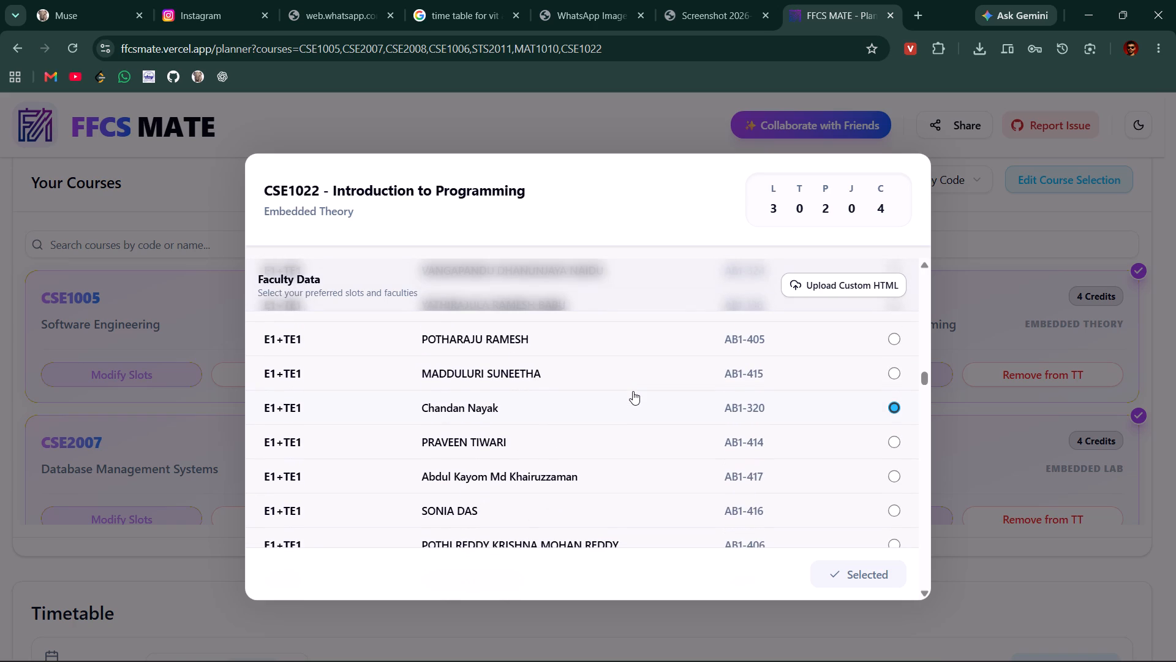
pyautogui.scroll(-12, 633, 391)
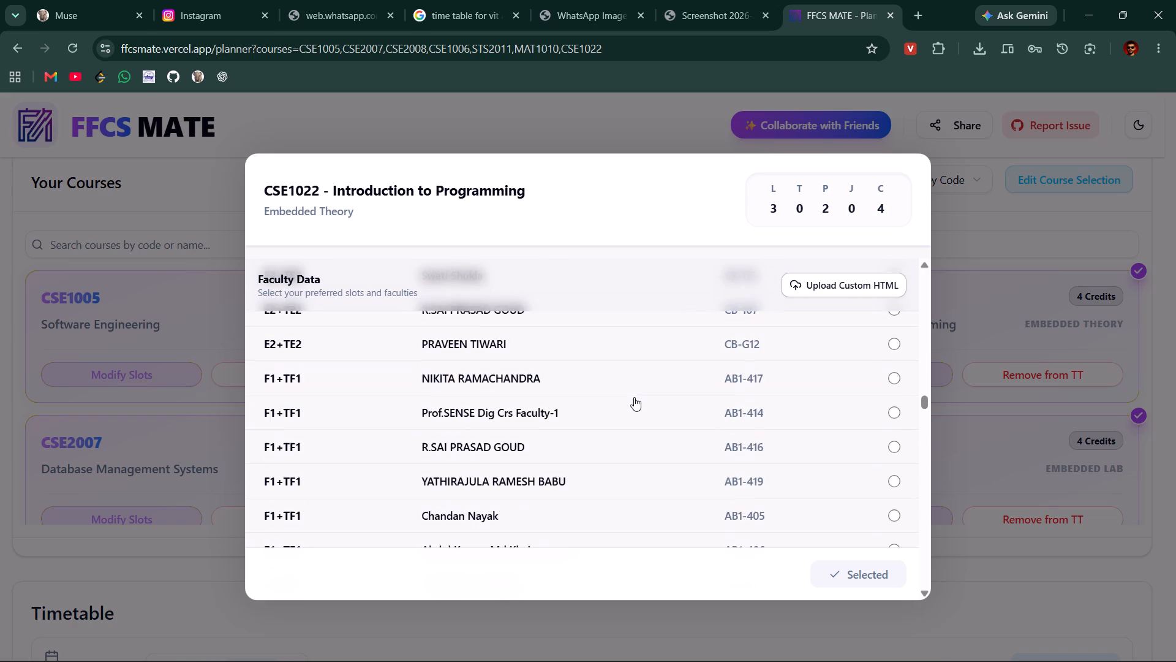
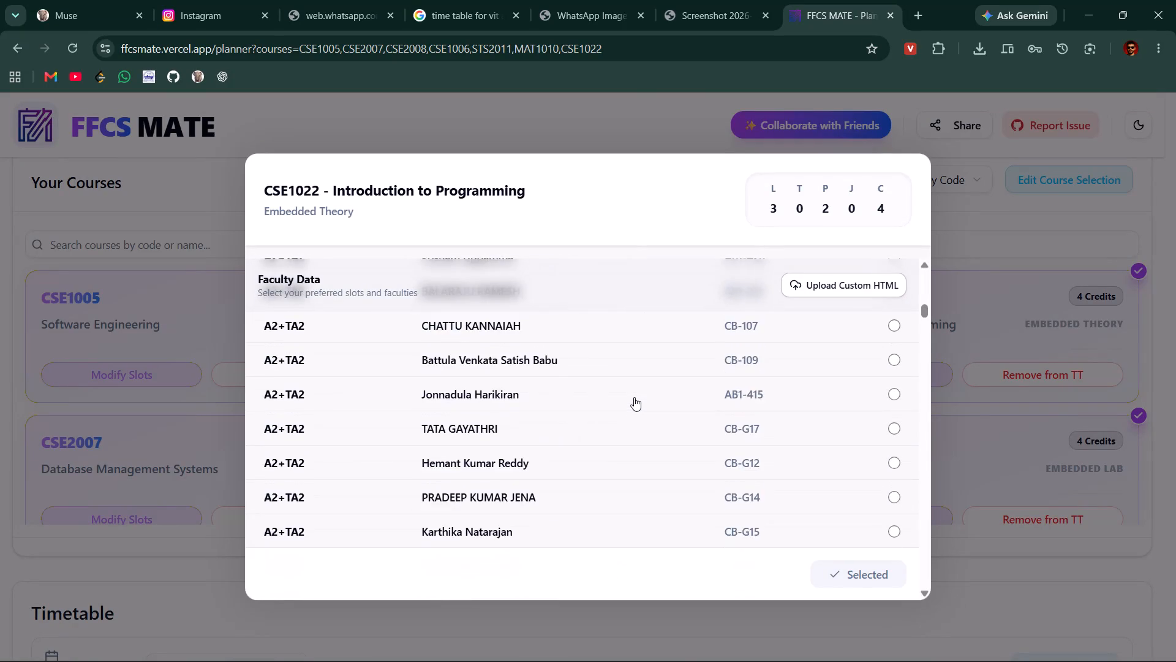
# Look through the remaining CSE1022 Introduction to Programming options, from the A2+TA2 theory rows down to the L37+L38 lab rows.
pyautogui.scroll(-20, 627, 422)
pyautogui.scroll(-9, 627, 422)
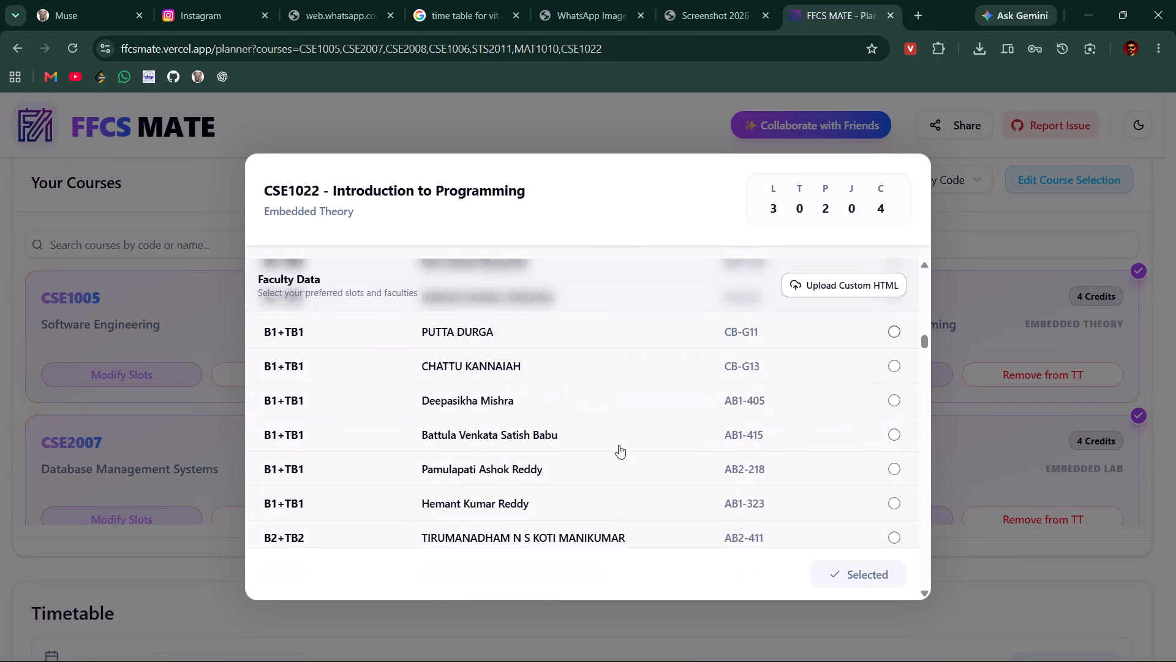
pyautogui.scroll(-20, 619, 445)
pyautogui.scroll(-20, 619, 445)
pyautogui.scroll(-17, 619, 445)
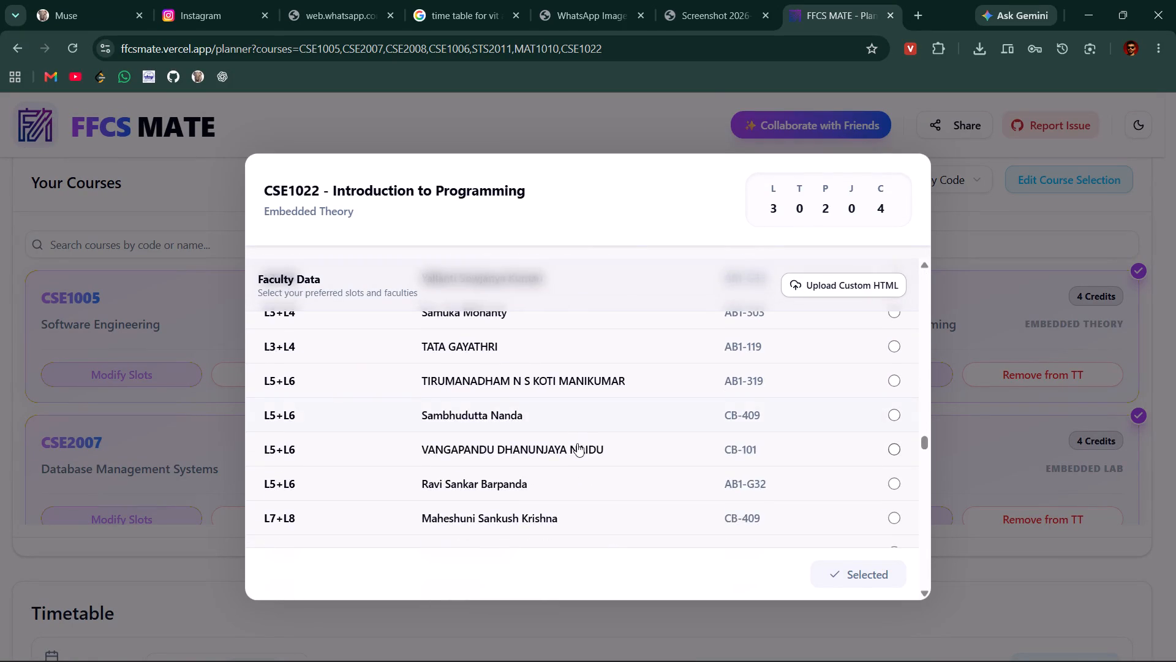
pyautogui.scroll(-18, 577, 443)
pyautogui.scroll(4, 570, 457)
pyautogui.scroll(-20, 570, 457)
pyautogui.scroll(-10, 570, 457)
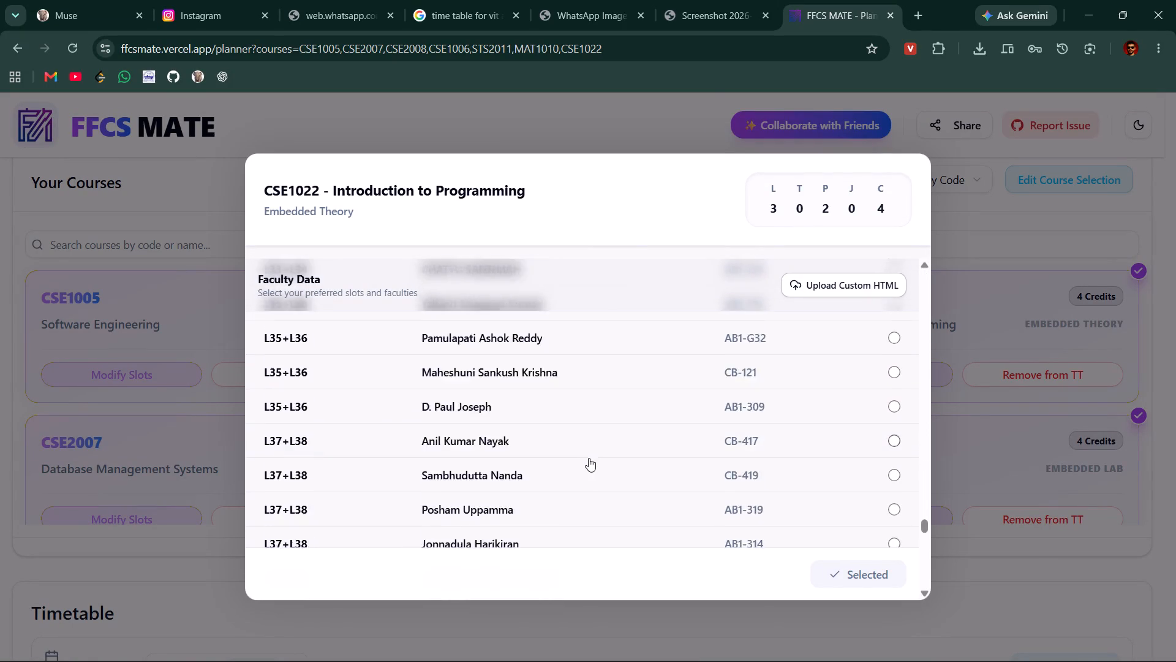
pyautogui.scroll(-2, 589, 458)
pyautogui.scroll(-7, 866, 563)
pyautogui.click(1024, 577)
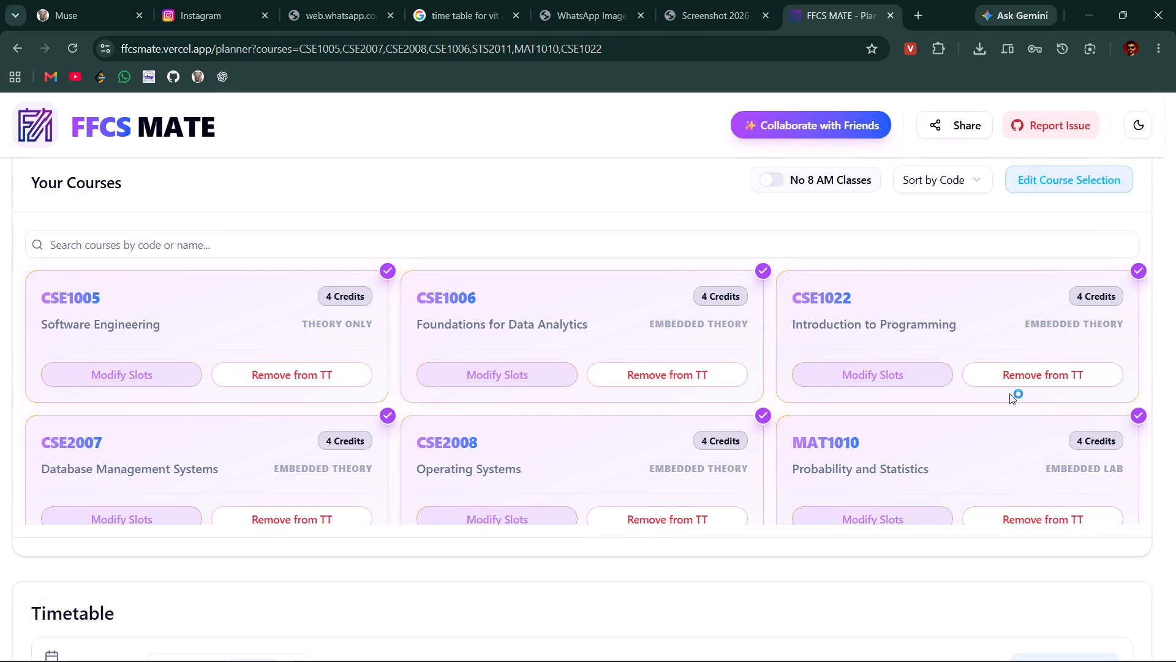
# Review the CSE1022 theory slot and faculty options again, from the A1+TA1 rows to the E1+TE1 rows.
pyautogui.scroll(4, 963, 375)
pyautogui.click(876, 422)
pyautogui.scroll(-13, 386, 465)
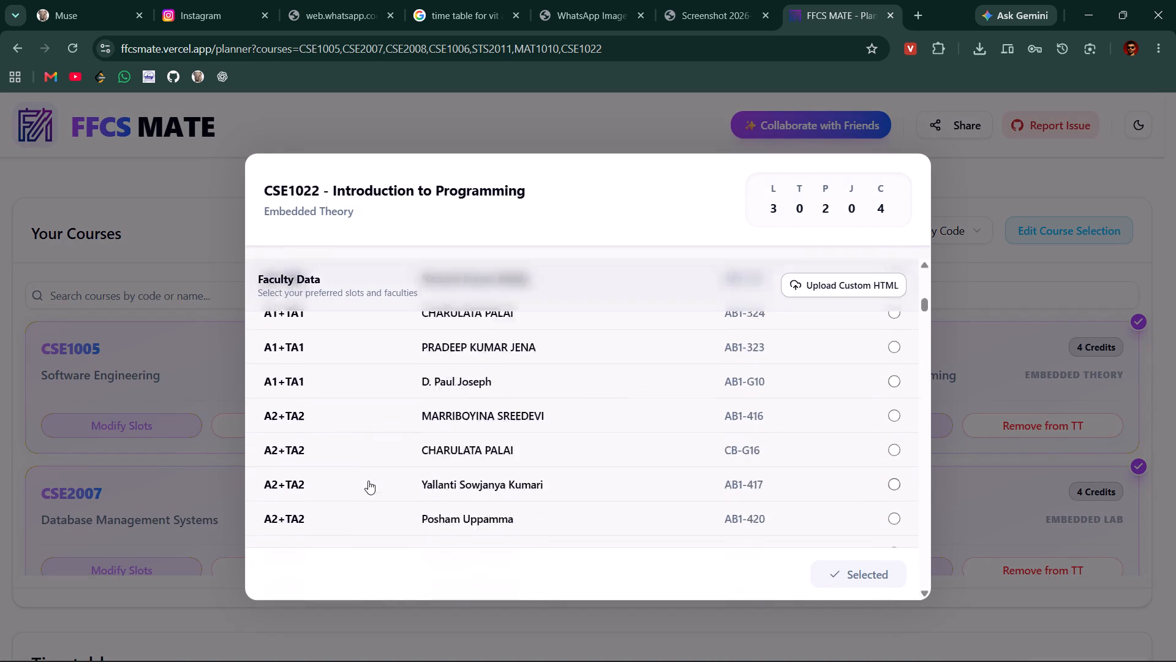
pyautogui.scroll(-20, 370, 477)
pyautogui.scroll(-2, 370, 477)
pyautogui.scroll(-11, 829, 484)
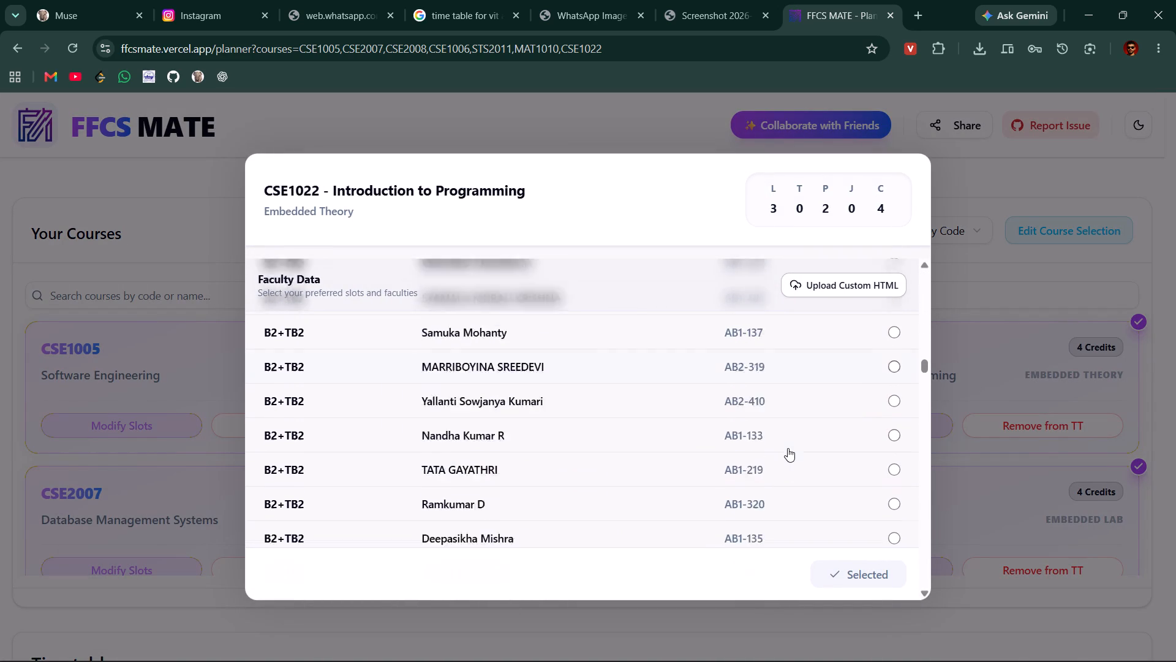
pyautogui.scroll(-13, 788, 448)
pyautogui.scroll(7, 788, 448)
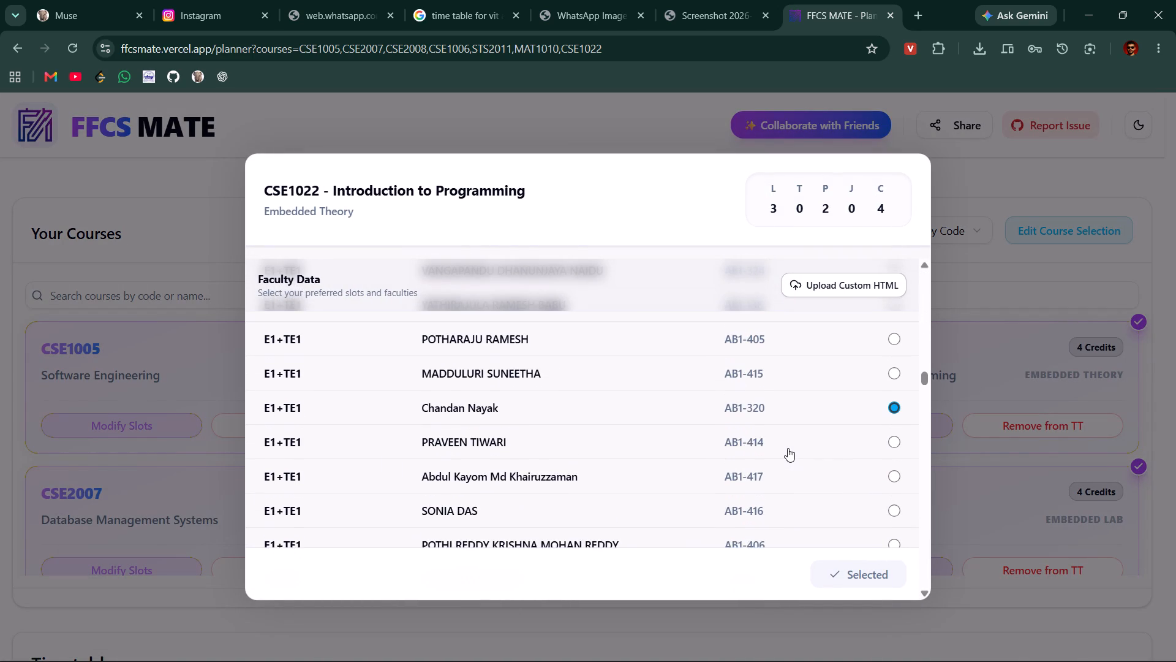
pyautogui.click(979, 474)
# Change the CSE2007 Database Management Systems theory to the C1+TC1 slots at venue CB-425.
pyautogui.scroll(-6, 891, 444)
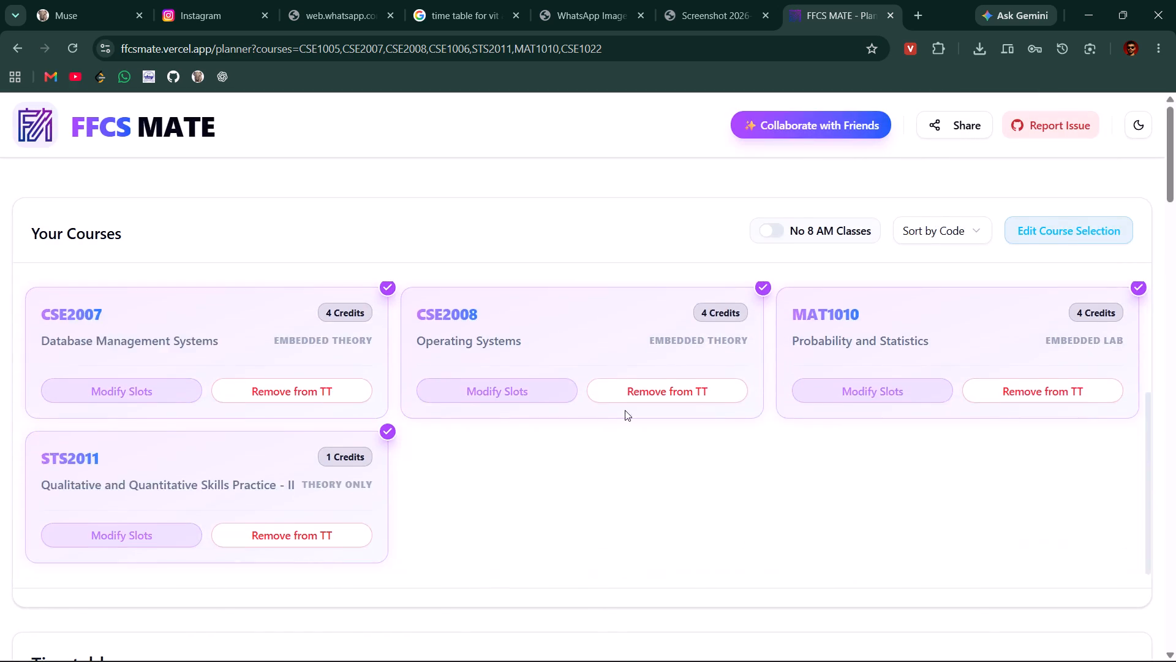
pyautogui.scroll(-13, 625, 410)
pyautogui.scroll(-3, 318, 465)
pyautogui.scroll(4, 345, 493)
pyautogui.scroll(-3, 345, 493)
pyautogui.scroll(10, 343, 491)
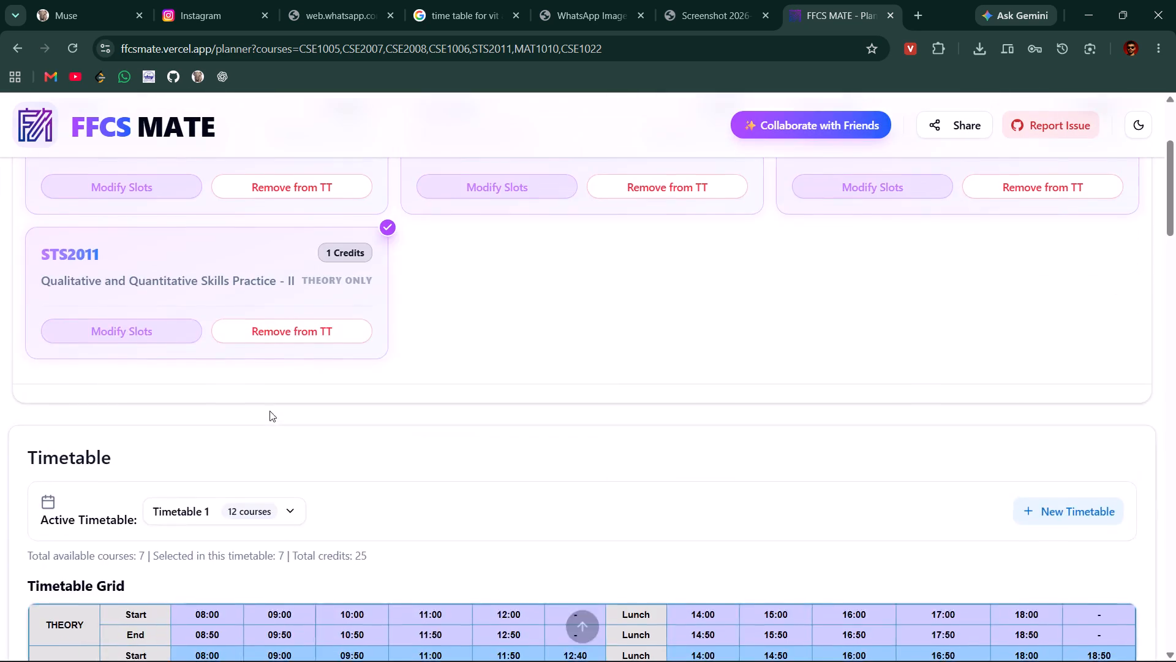
pyautogui.scroll(2, 269, 411)
pyautogui.scroll(2, 158, 340)
pyautogui.click(151, 397)
pyautogui.scroll(-6, 330, 428)
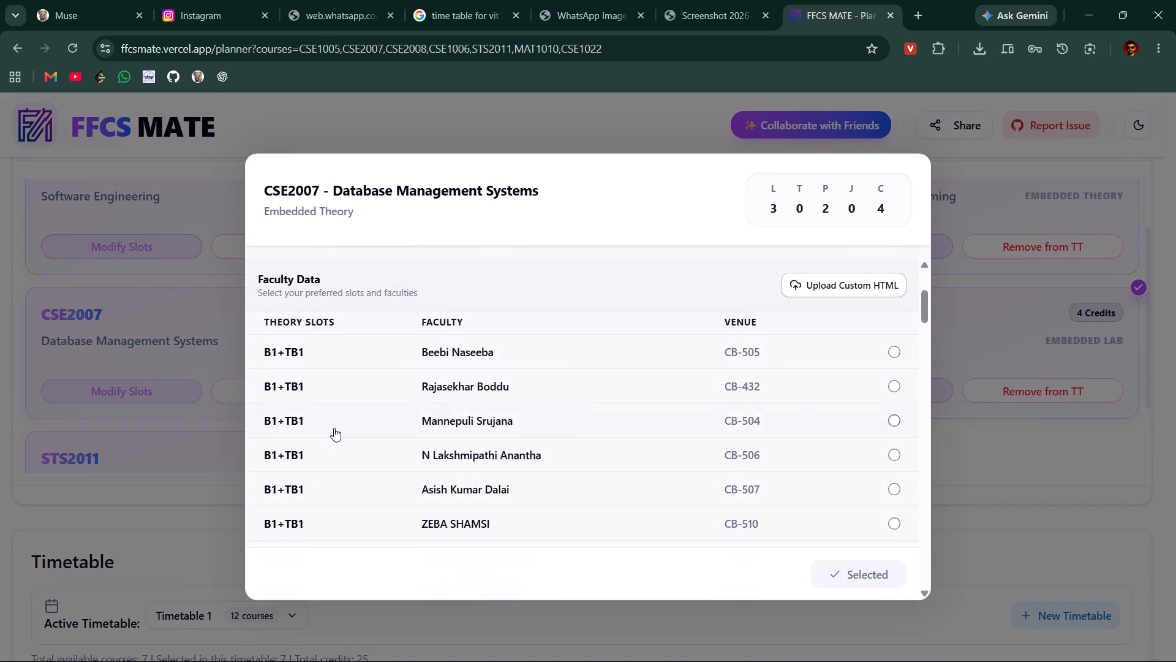
pyautogui.scroll(-16, 334, 428)
pyautogui.scroll(-6, 334, 427)
pyautogui.scroll(7, 334, 426)
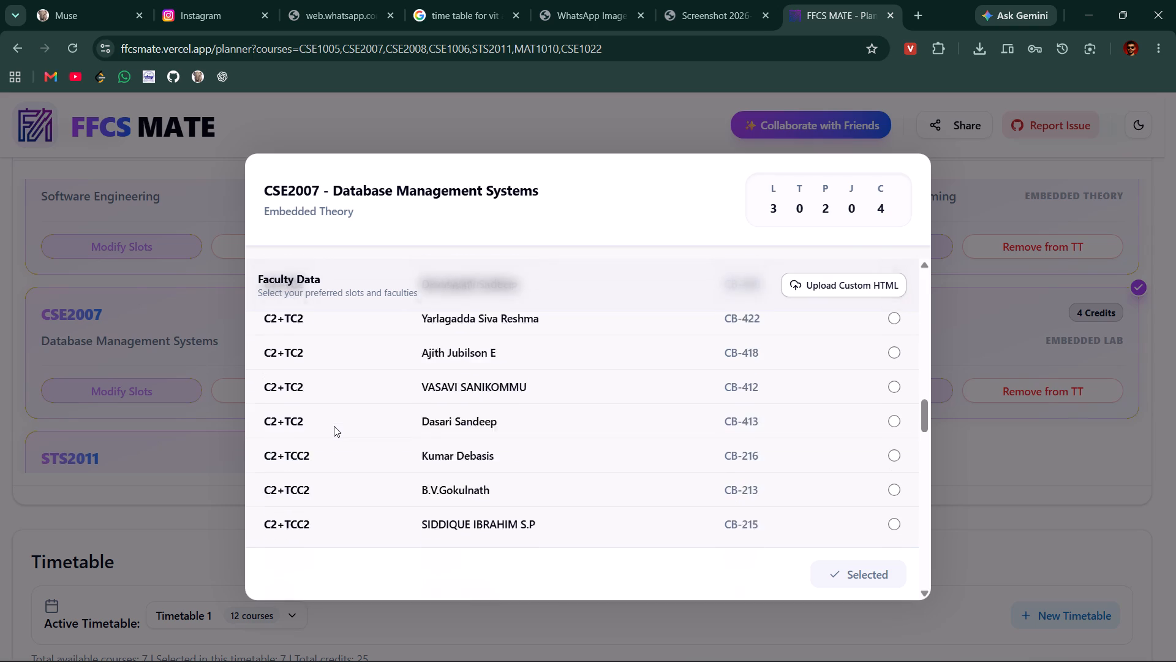
pyautogui.scroll(2, 330, 414)
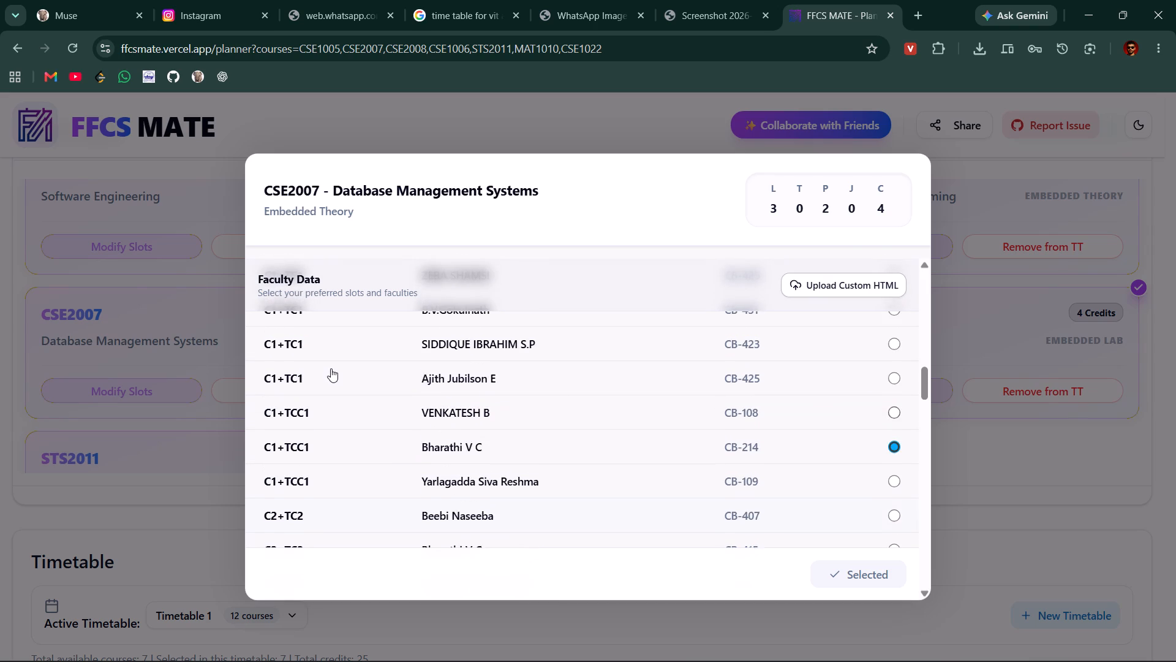
pyautogui.click(340, 374)
pyautogui.click(866, 561)
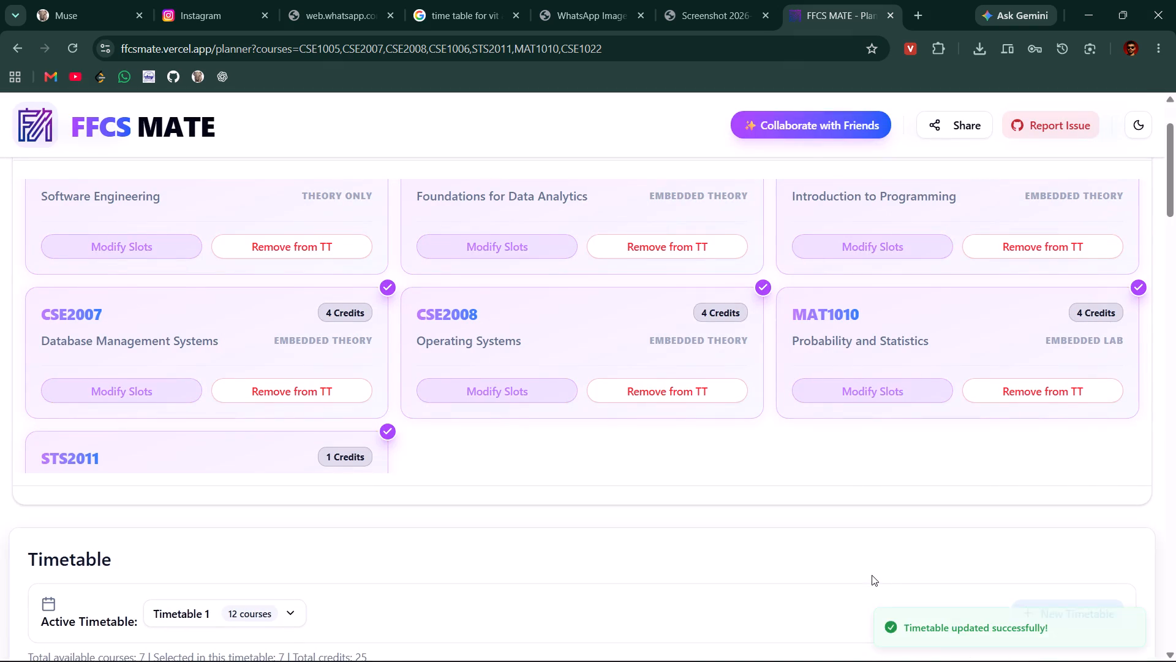
# Examine the Timetable 1 grid from Tuesday to Saturday for the placement of theory classes and the afternoon labs.
pyautogui.scroll(-14, 862, 551)
pyautogui.scroll(8, 816, 487)
pyautogui.scroll(-6, 816, 487)
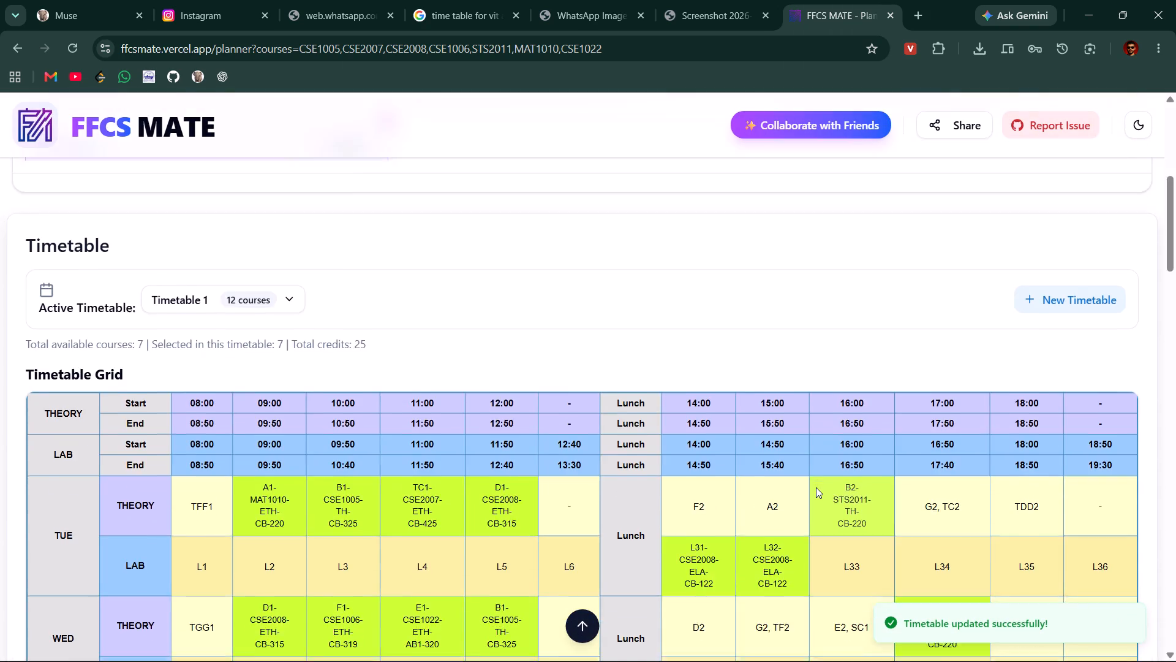
pyautogui.scroll(-2, 816, 487)
pyautogui.scroll(1, 807, 472)
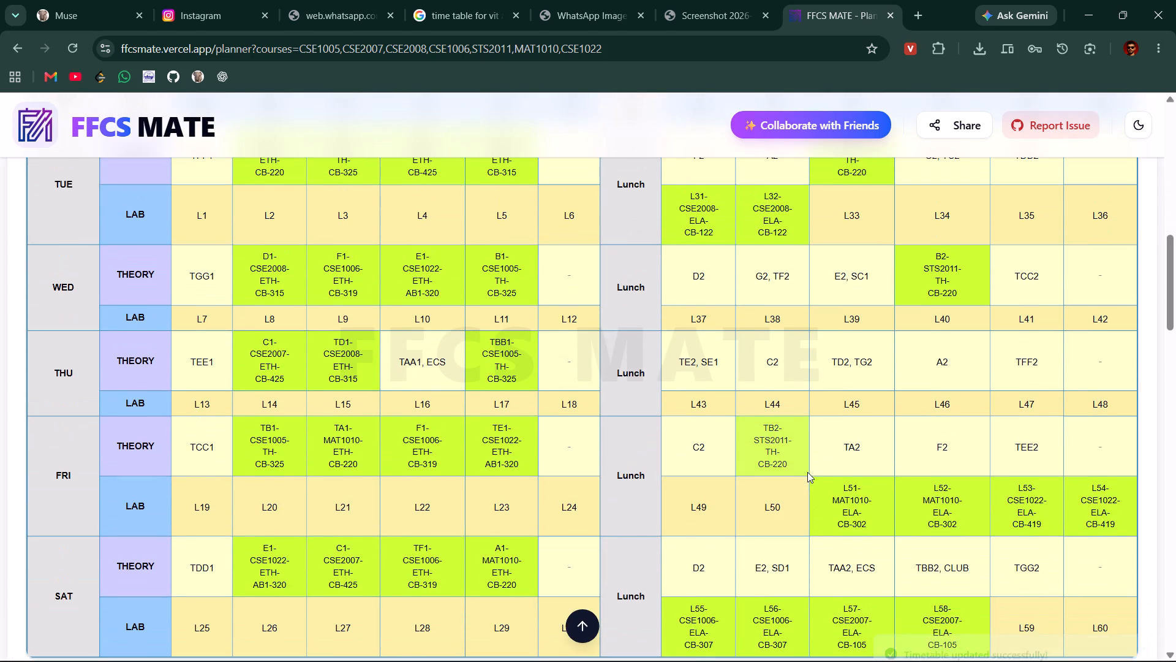
pyautogui.scroll(2, 807, 472)
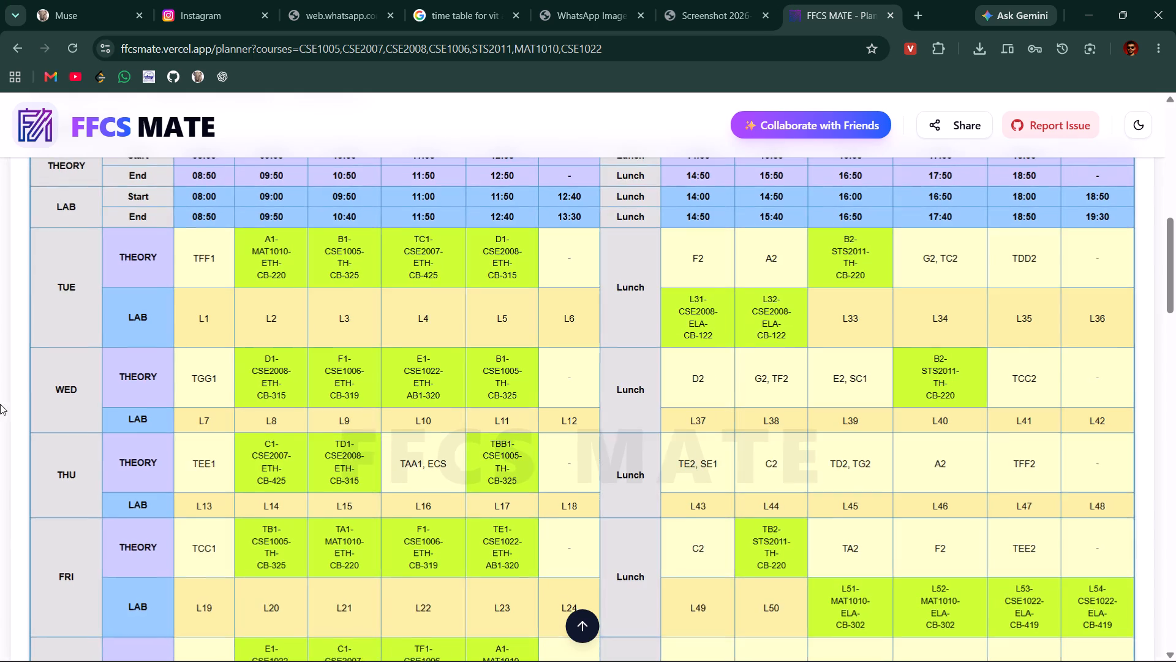
pyautogui.scroll(6, 981, 449)
pyautogui.scroll(6, 857, 443)
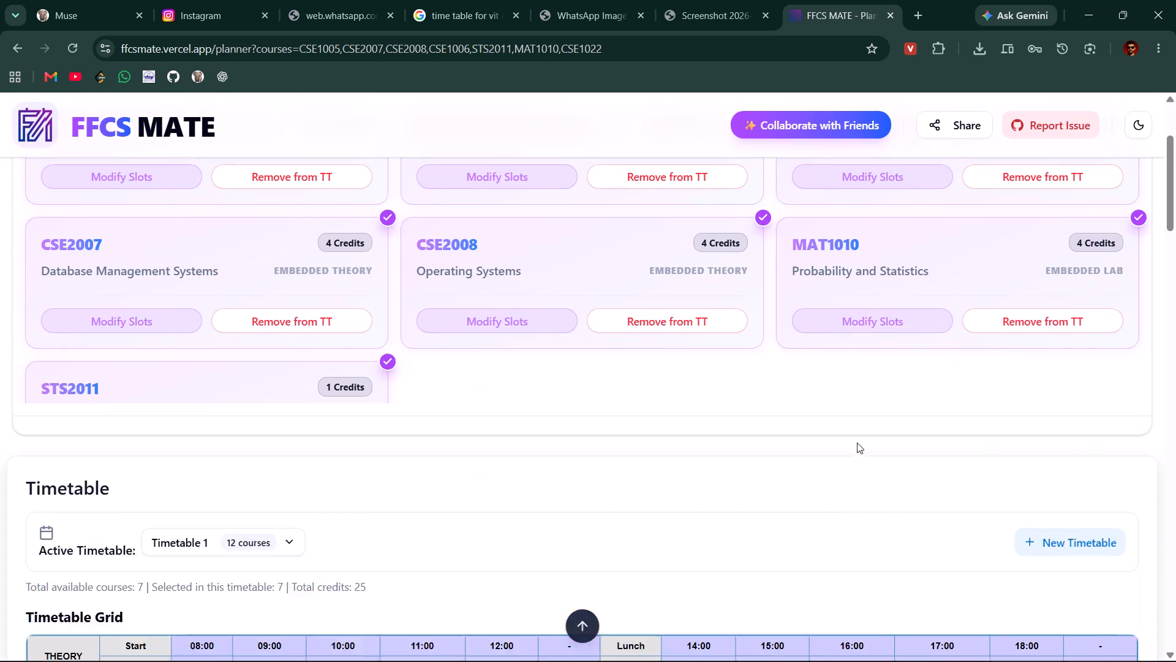
pyautogui.scroll(3, 800, 458)
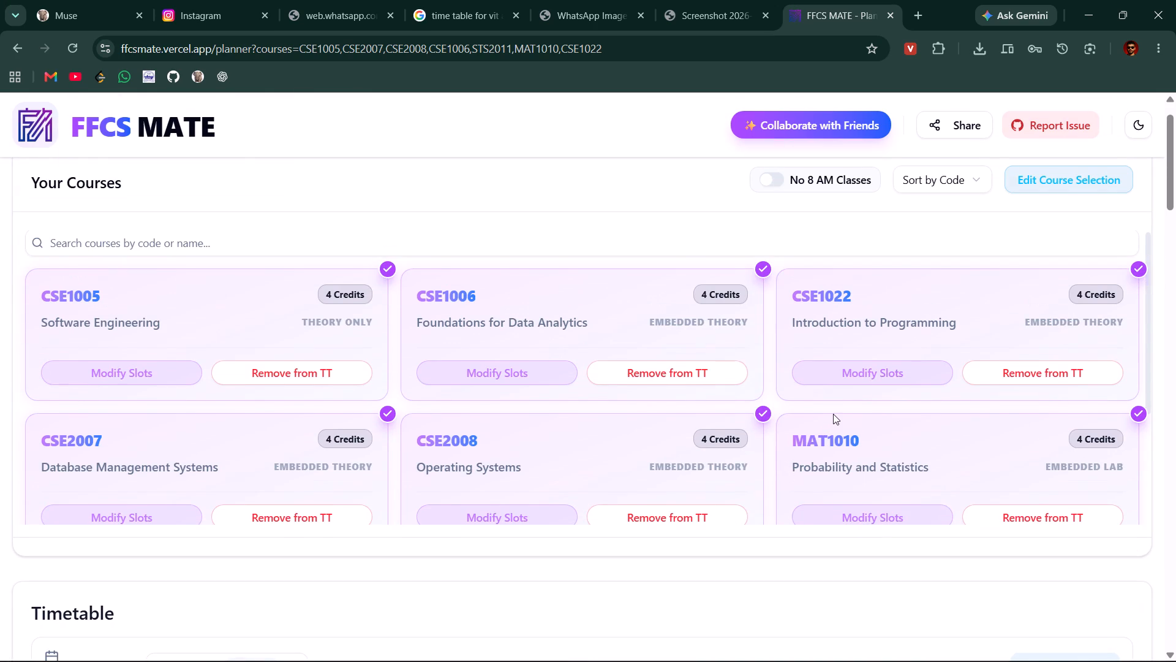
pyautogui.scroll(-17, 833, 414)
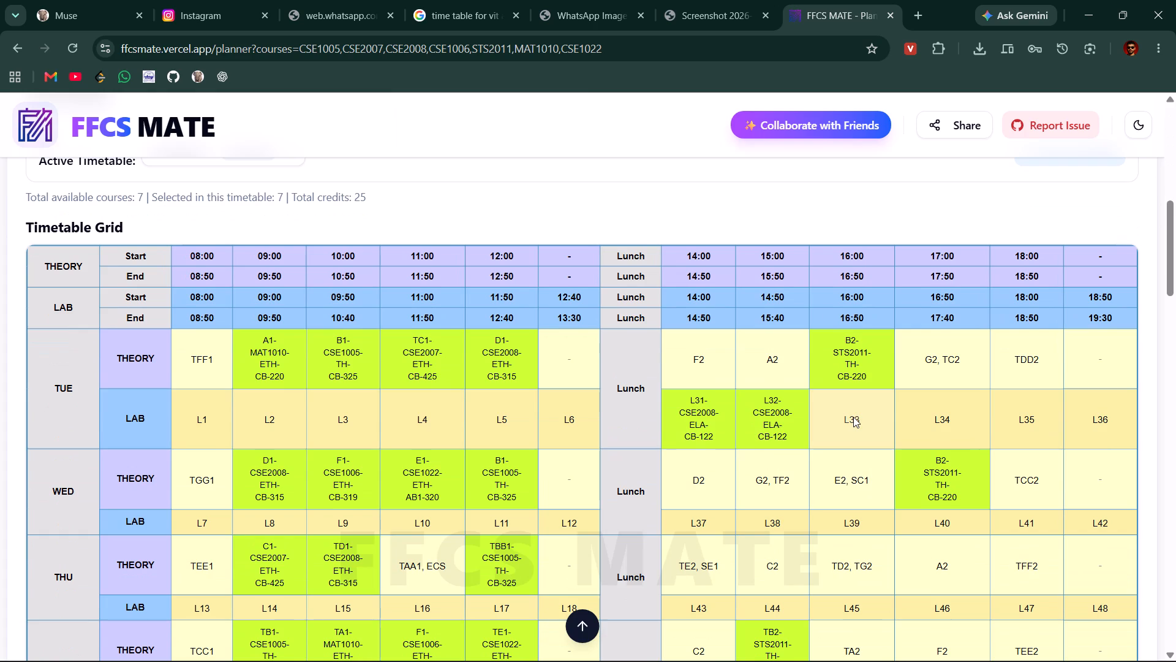
pyautogui.scroll(-1, 853, 417)
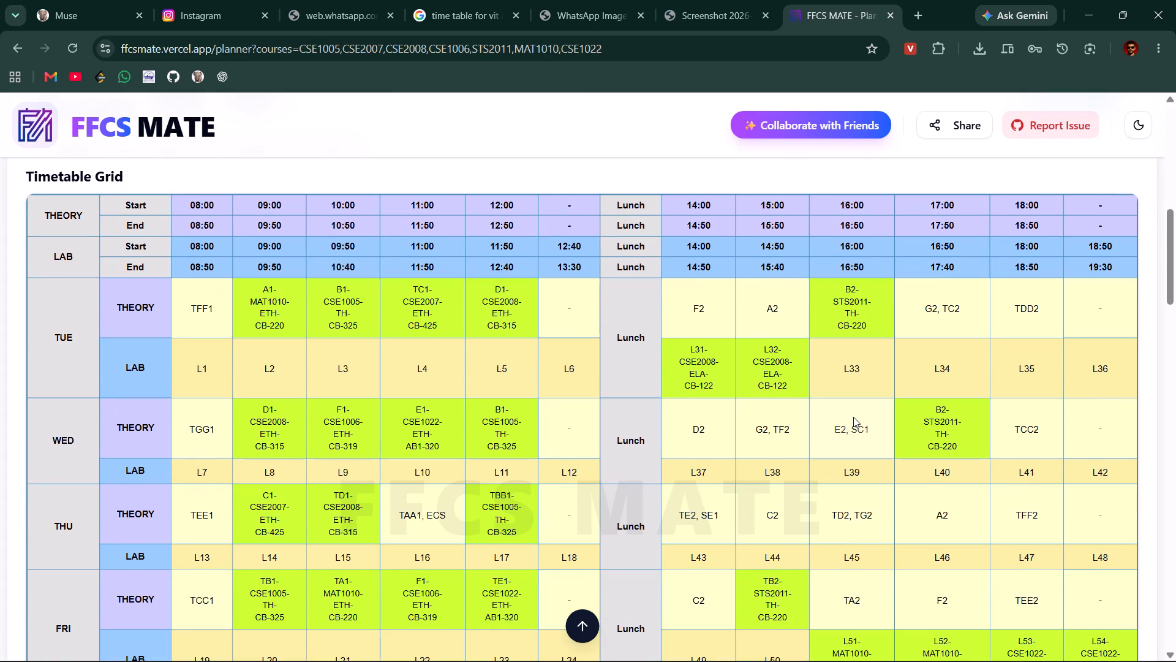
pyautogui.scroll(-2, 851, 427)
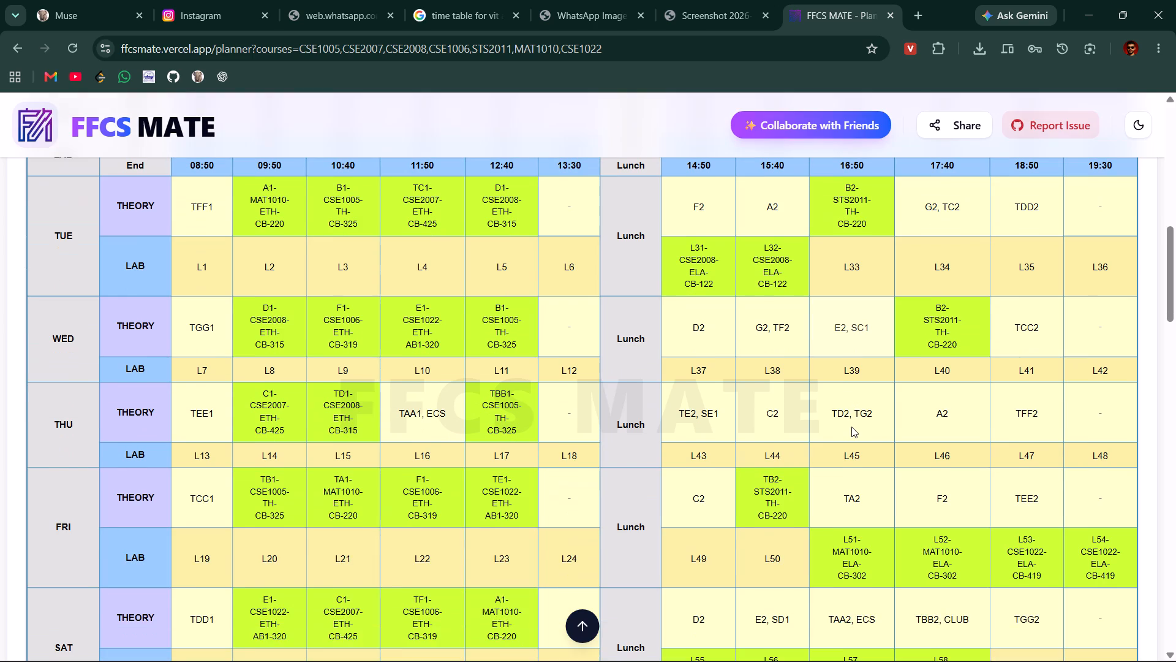
pyautogui.scroll(5, 851, 427)
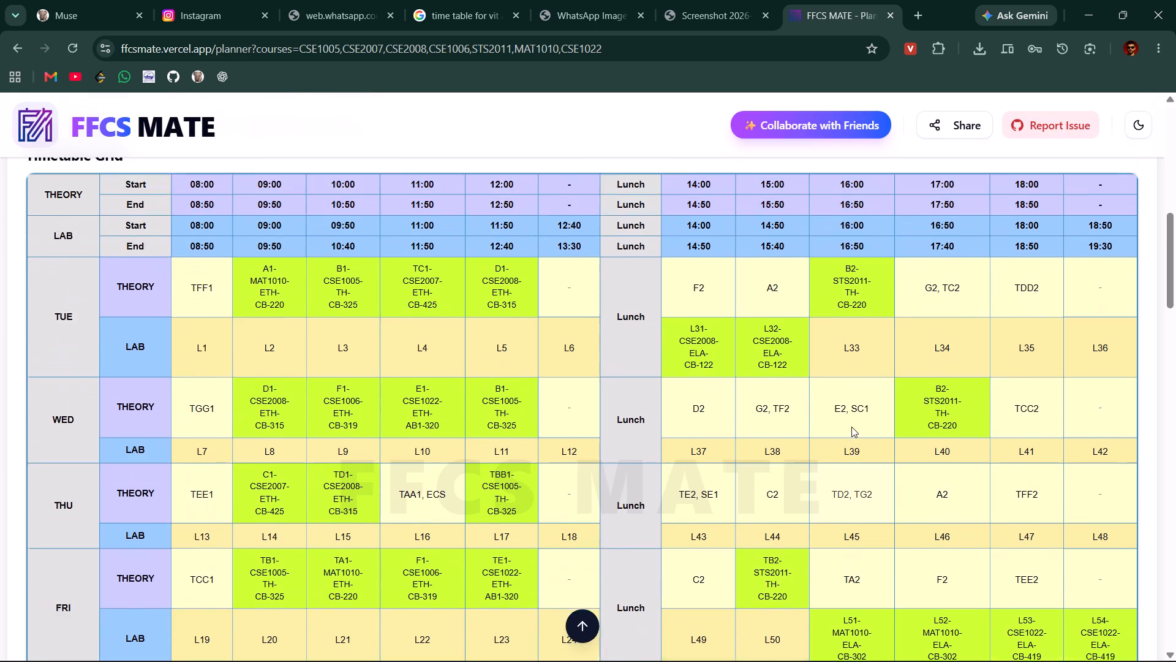
pyautogui.scroll(6, 857, 408)
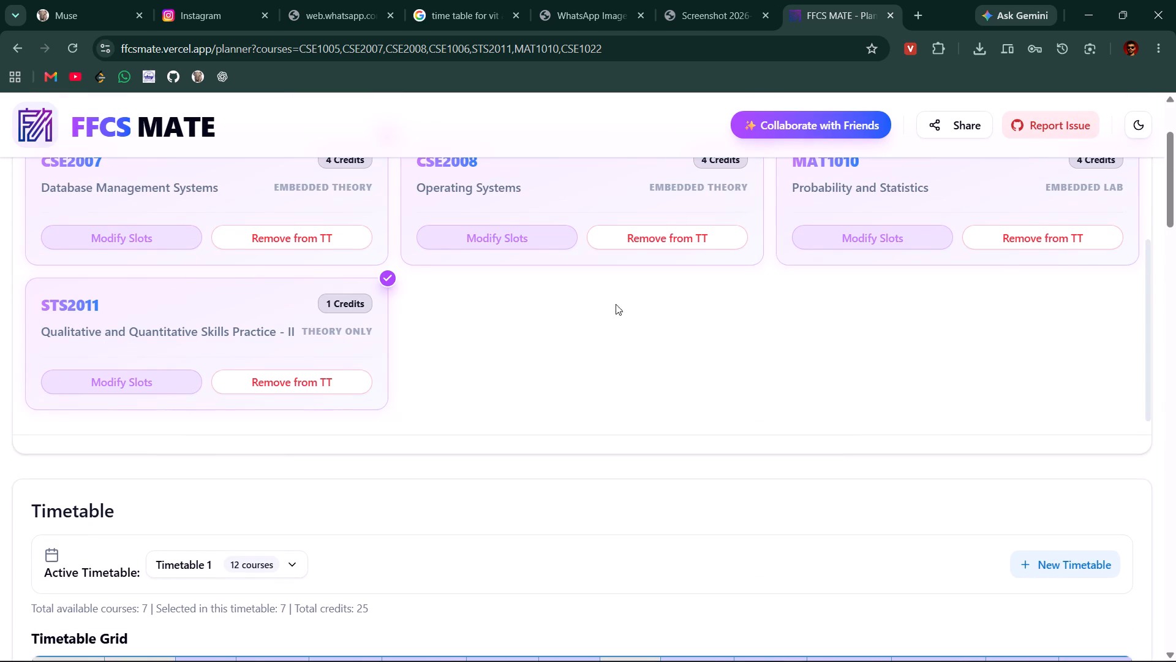
pyautogui.scroll(5, 635, 319)
pyautogui.scroll(-11, 475, 330)
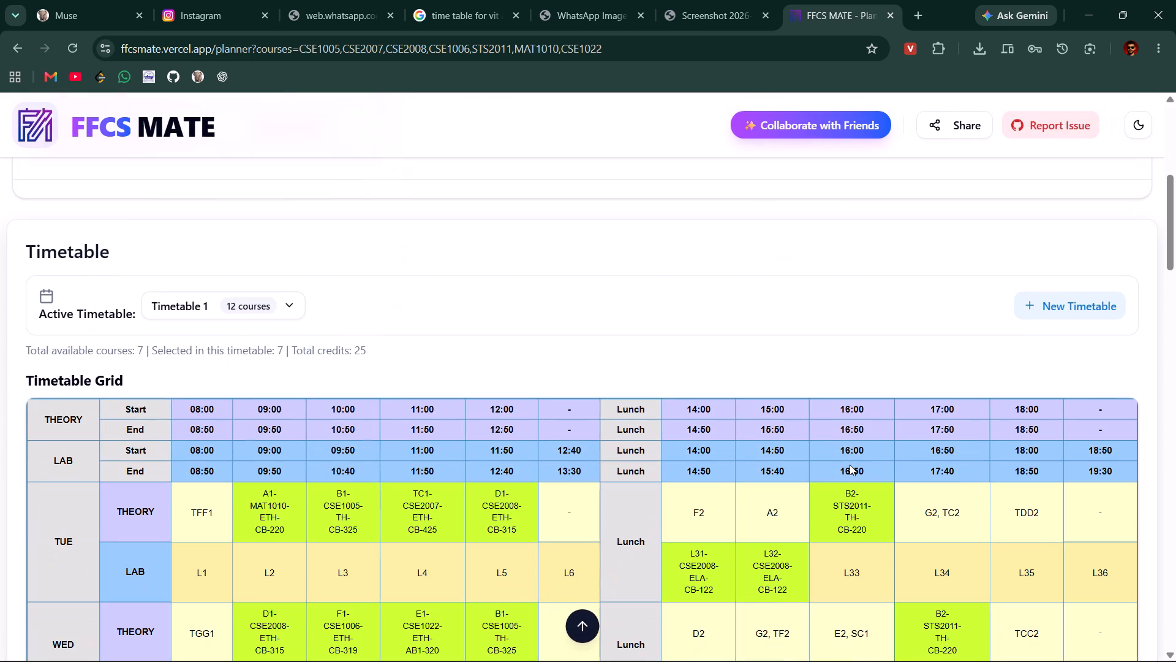
# Change the MAT1010 Probability and Statistics lab to the L35+L36 slots at venue CB-106 and check its placement in the grid.
pyautogui.scroll(12, 849, 493)
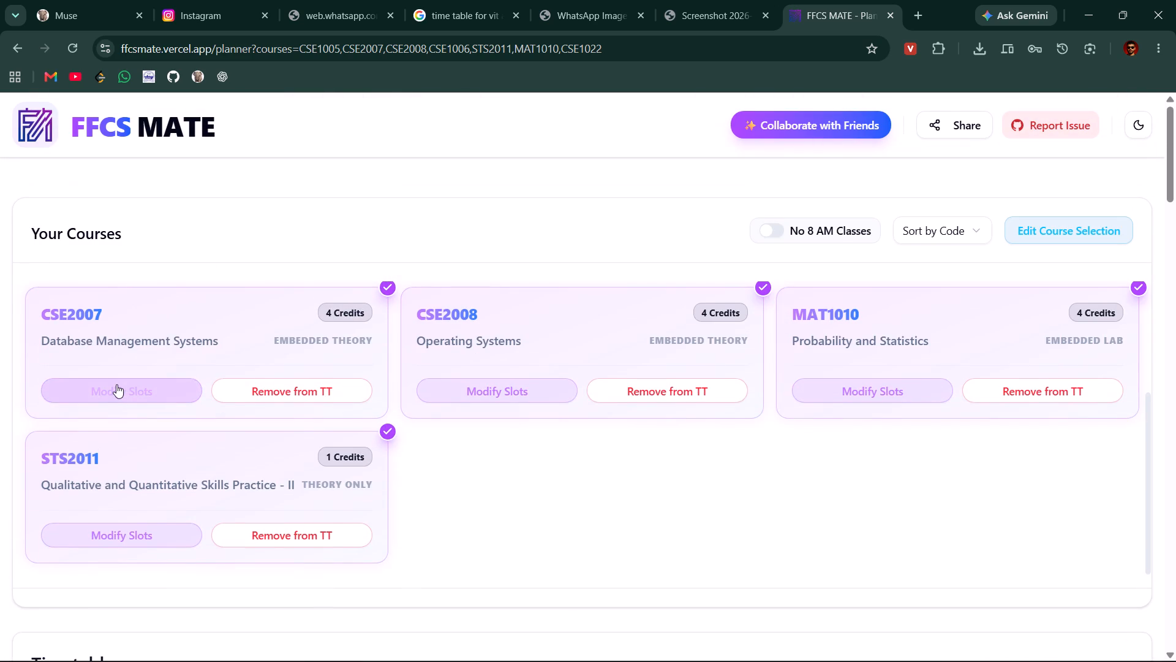
pyautogui.scroll(5, 202, 378)
pyautogui.scroll(-2, 710, 428)
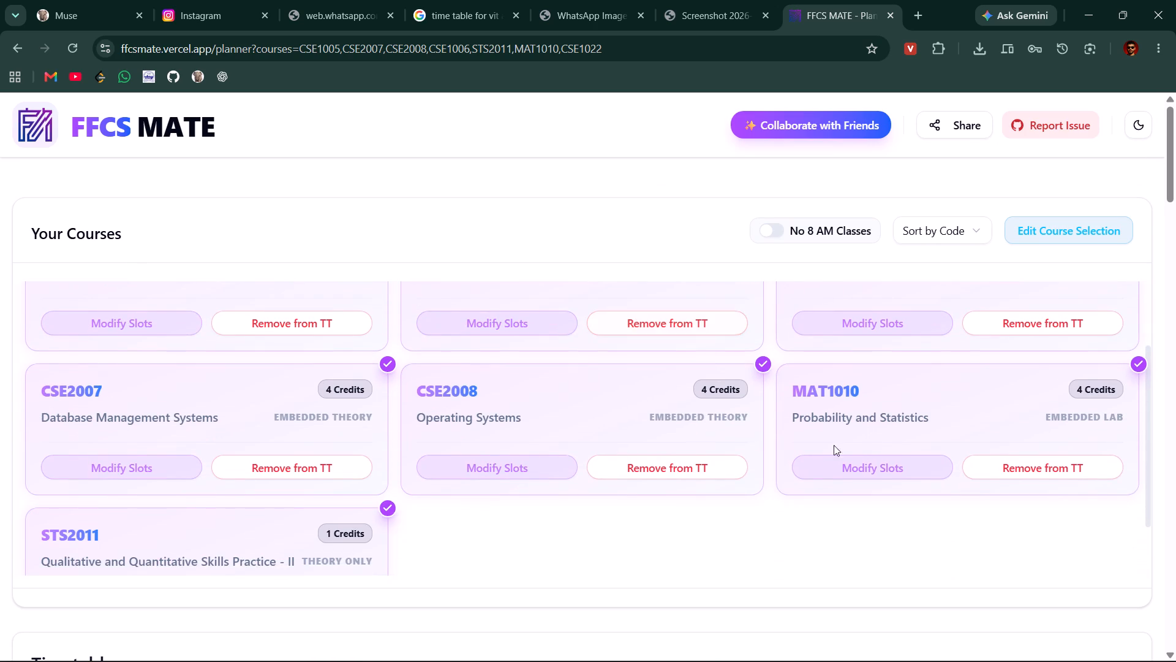
pyautogui.click(867, 460)
pyautogui.scroll(-16, 766, 418)
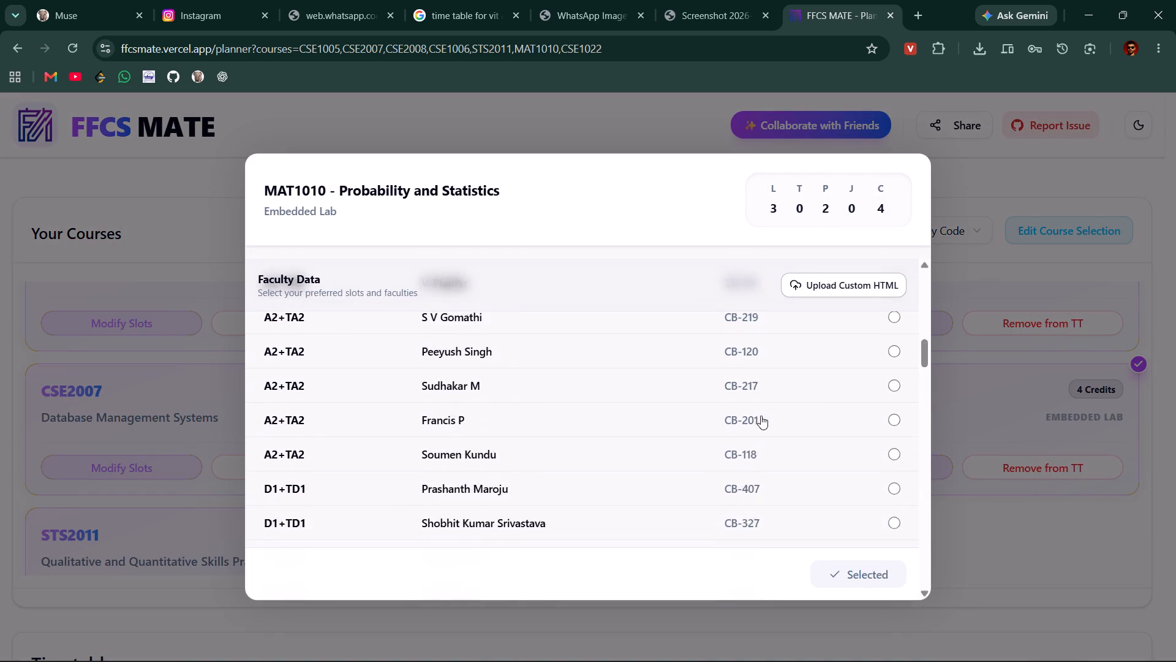
pyautogui.scroll(-20, 754, 431)
pyautogui.scroll(-18, 754, 431)
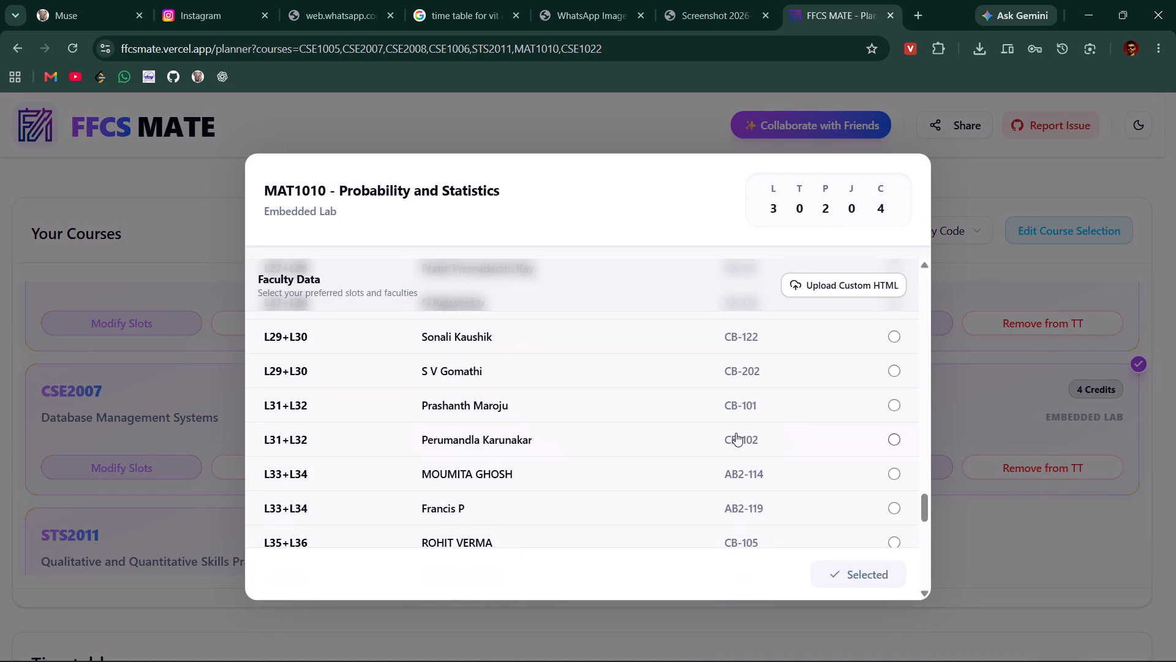
pyautogui.scroll(-7, 736, 433)
pyautogui.scroll(2, 733, 438)
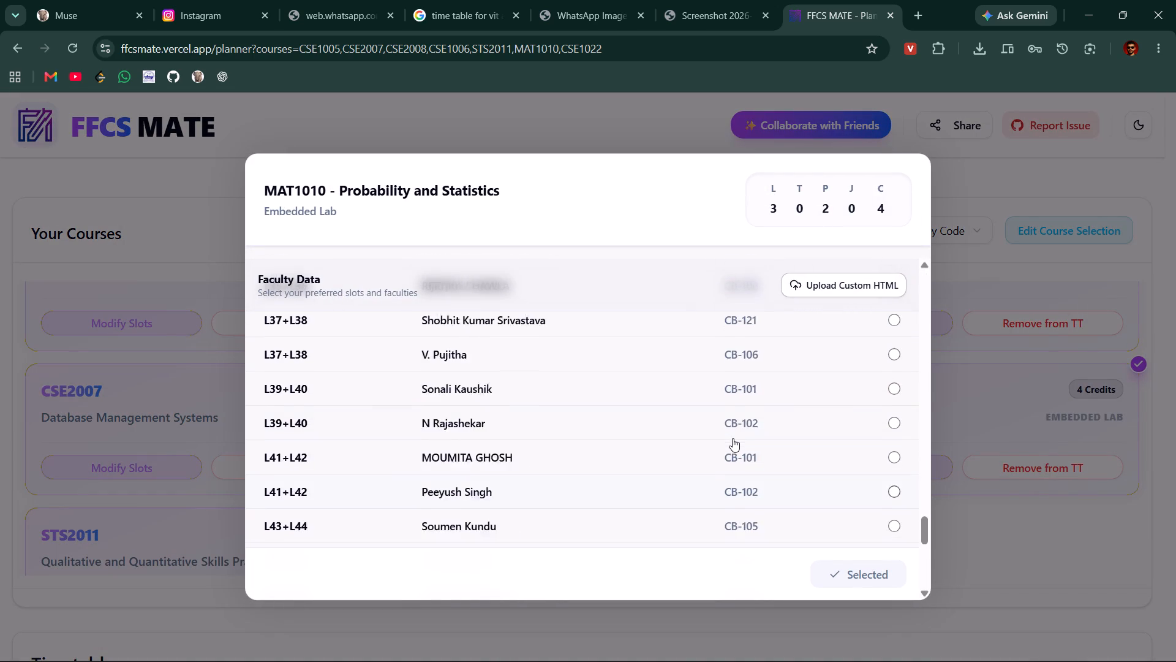
pyautogui.scroll(1, 458, 376)
pyautogui.click(412, 356)
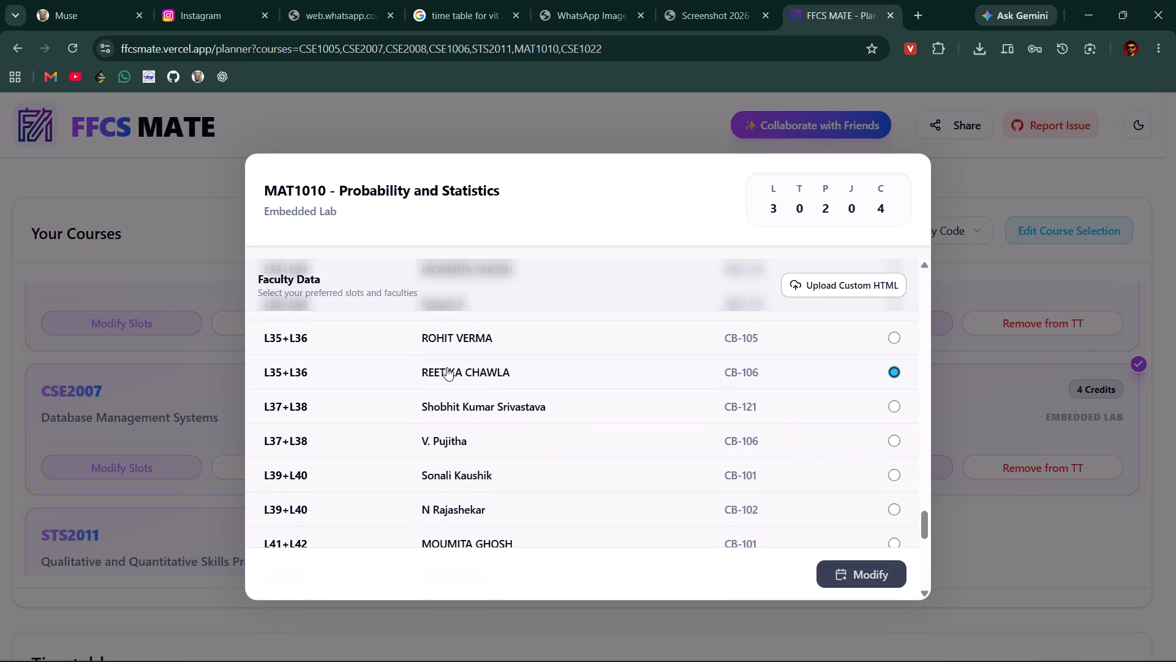
pyautogui.click(862, 575)
pyautogui.scroll(-13, 862, 575)
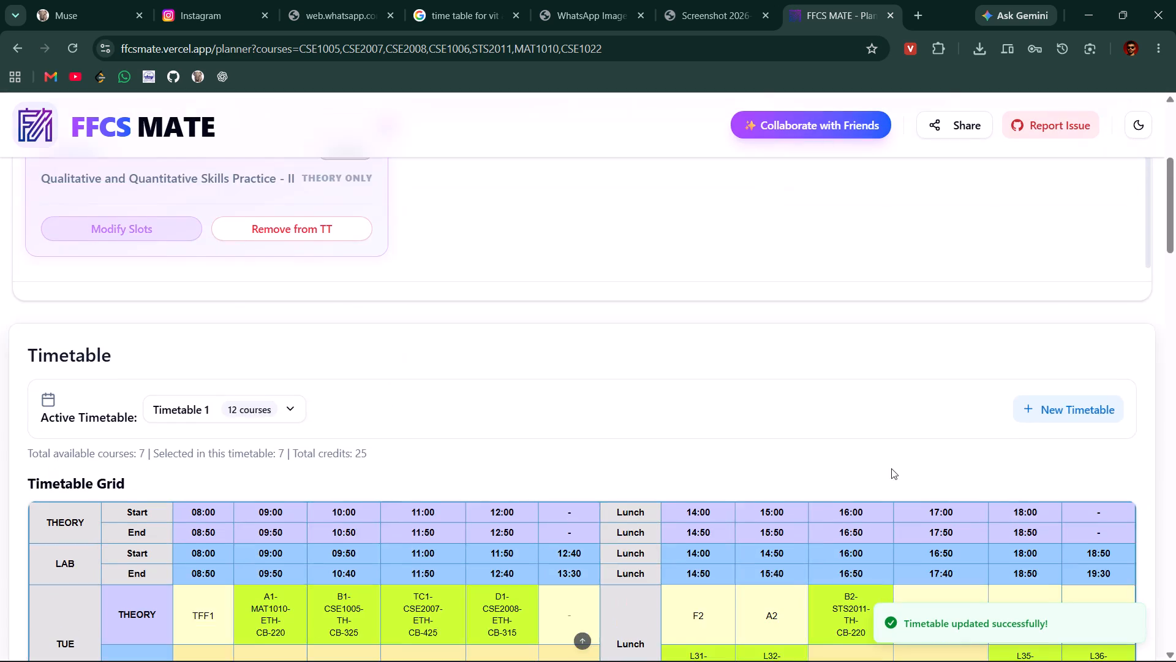
pyautogui.scroll(-5, 892, 466)
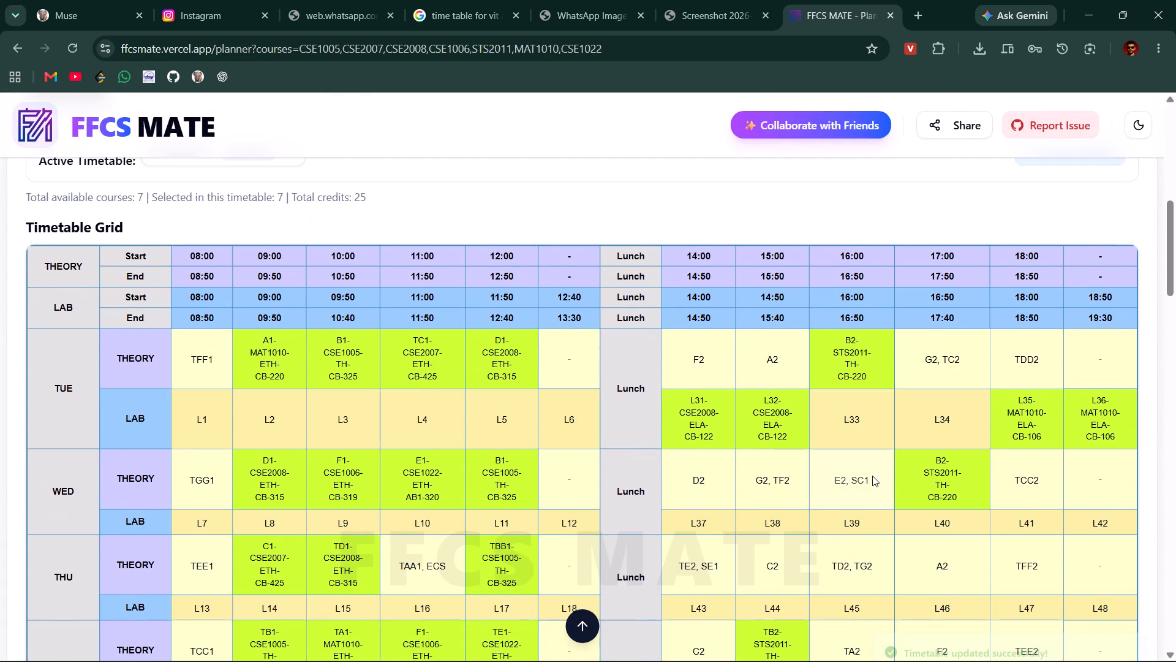
# Review the MAT1010 Probability and Statistics slot options, from the A1+TA1 theory rows to the L35+L36 lab rows and beyond.
pyautogui.scroll(14, 872, 476)
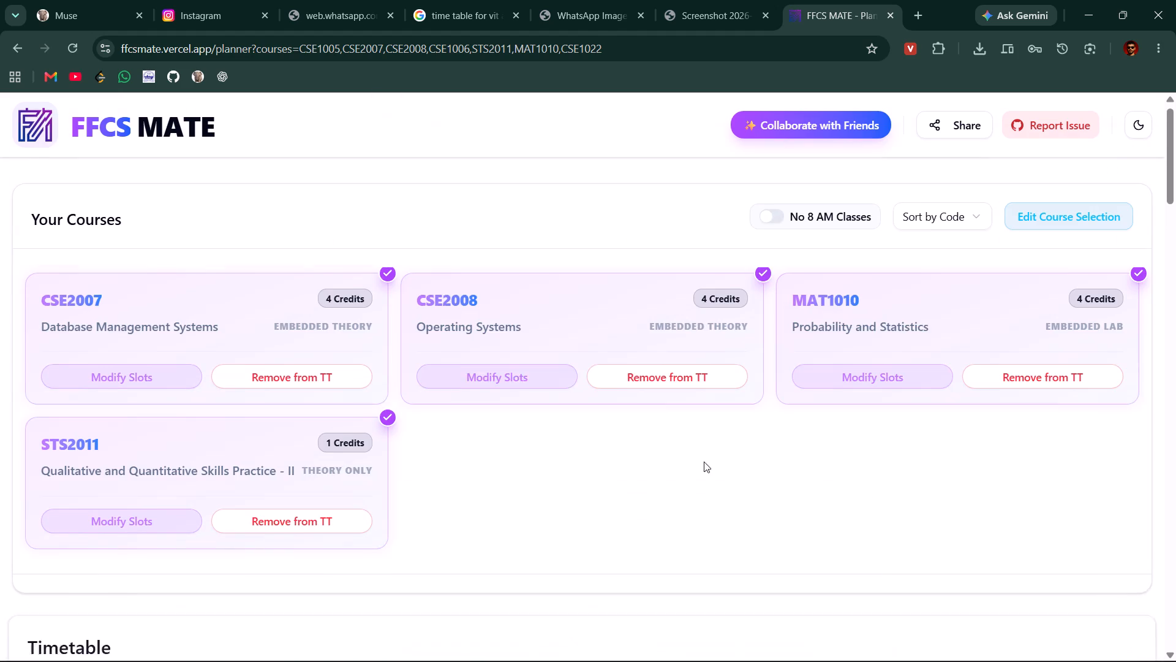
pyautogui.click(844, 398)
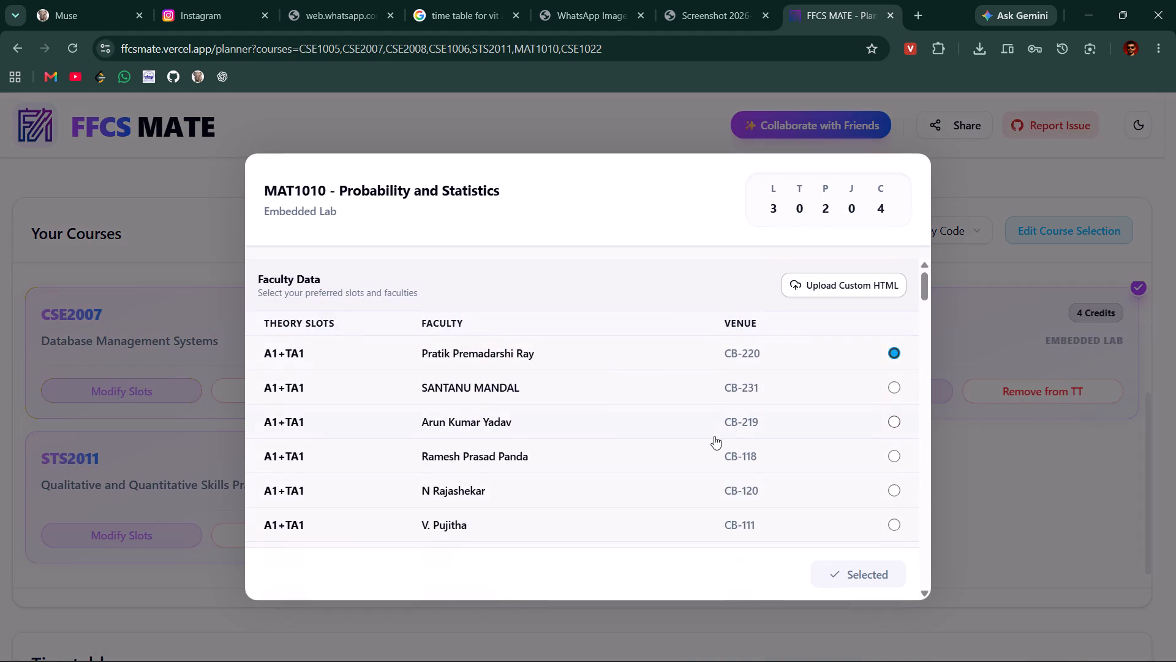
pyautogui.scroll(-20, 714, 436)
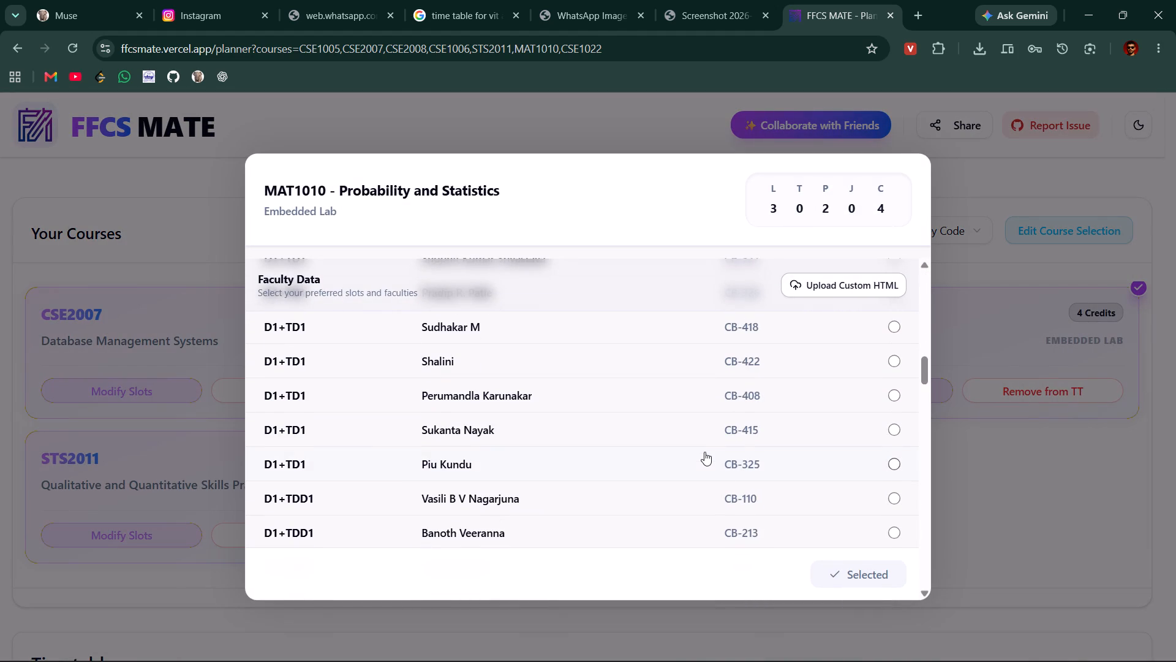
pyautogui.scroll(-11, 704, 452)
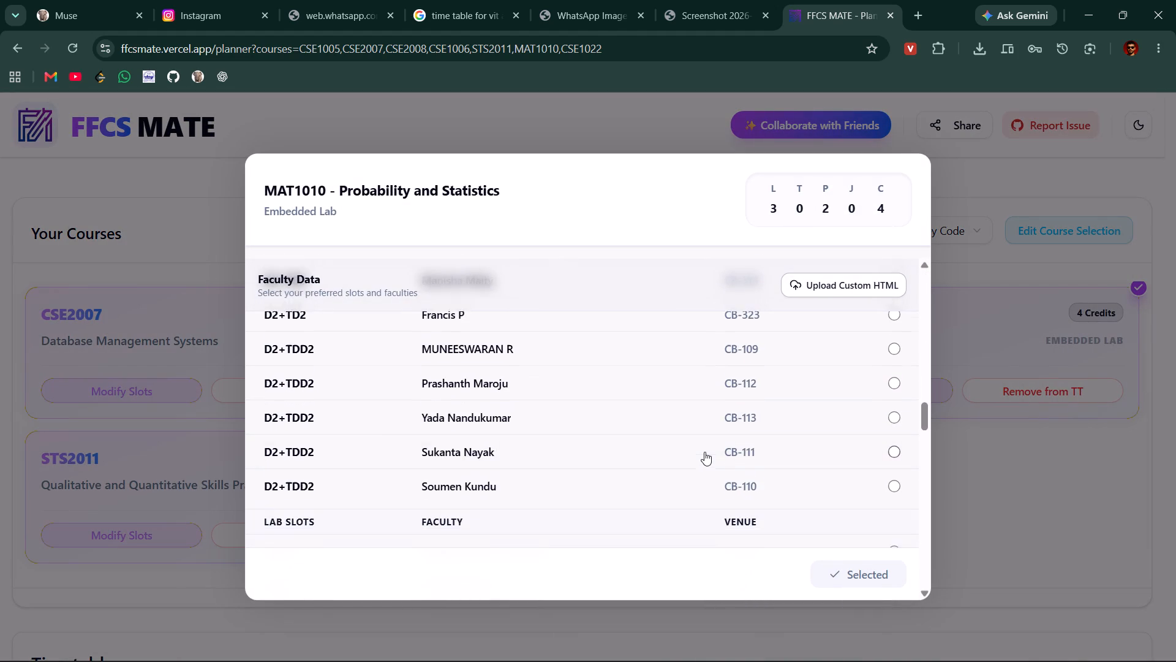
pyautogui.scroll(-9, 704, 452)
pyautogui.scroll(3, 704, 452)
pyautogui.scroll(-8, 704, 452)
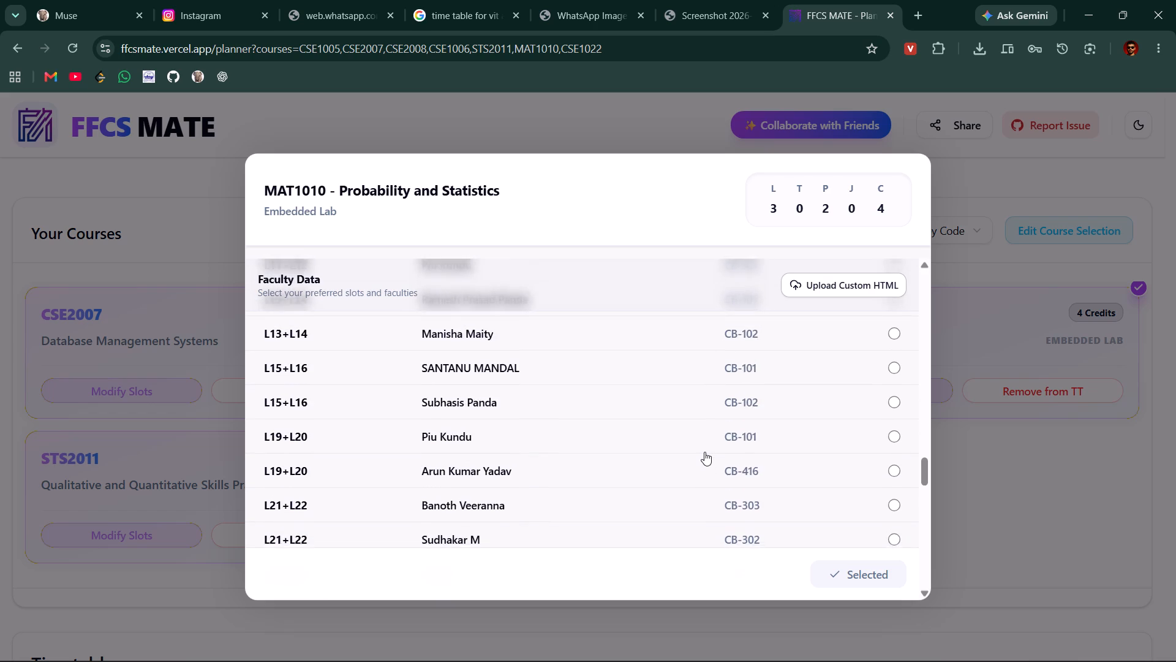
pyautogui.scroll(-17, 704, 452)
pyautogui.scroll(6, 704, 452)
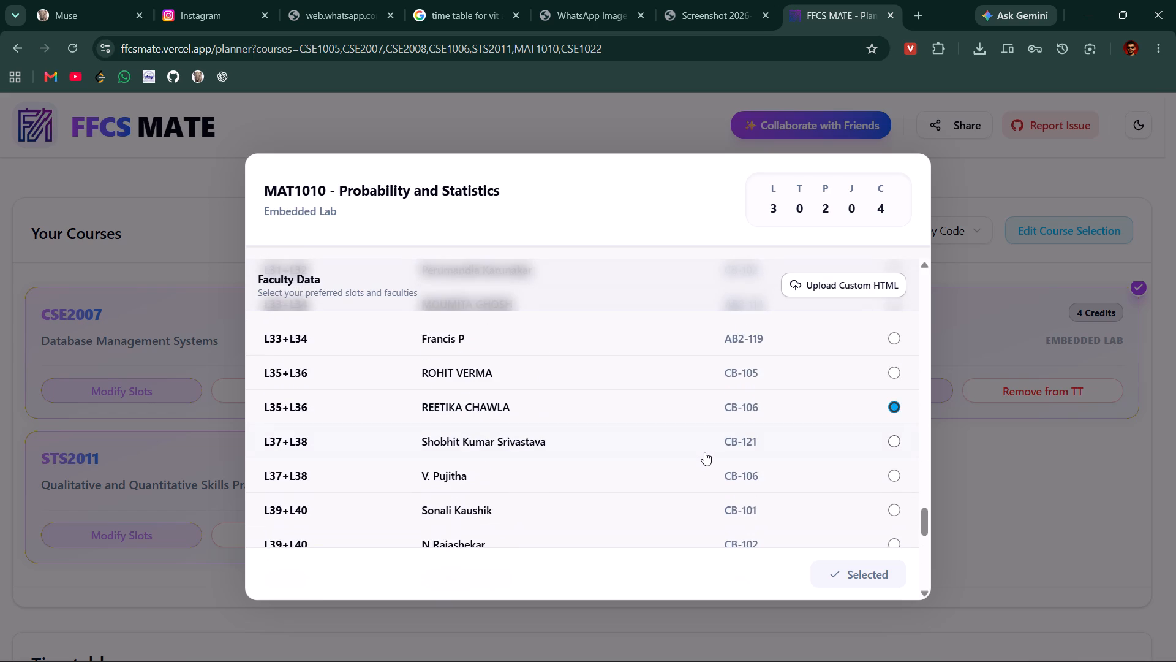
pyautogui.scroll(1, 704, 452)
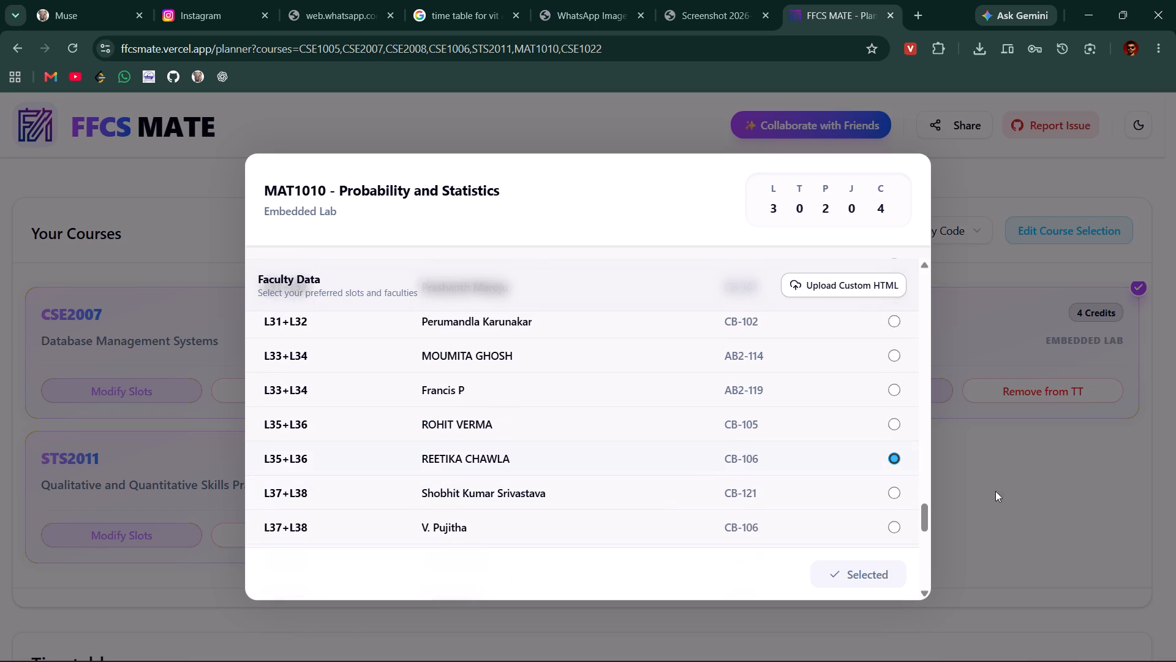
pyautogui.click(996, 491)
# Examine the Timetable 1 grid from Tuesday to Saturday for the placement of theory classes and afternoon labs.
pyautogui.scroll(-6, 989, 491)
pyautogui.scroll(-5, 937, 490)
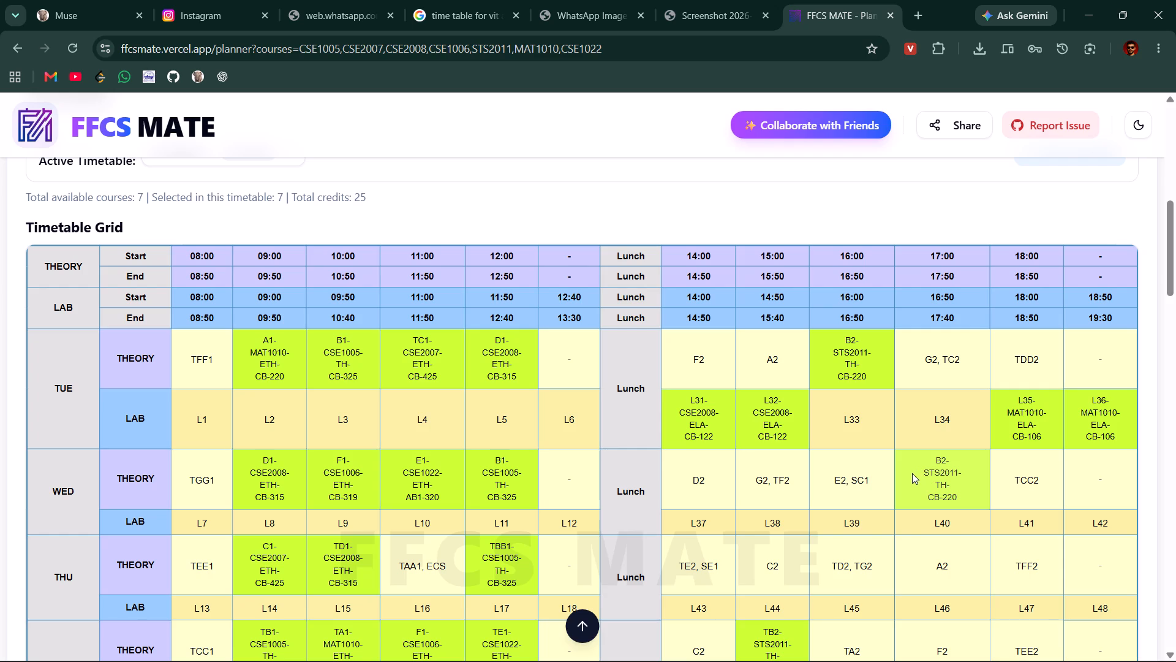
pyautogui.scroll(-1, 861, 478)
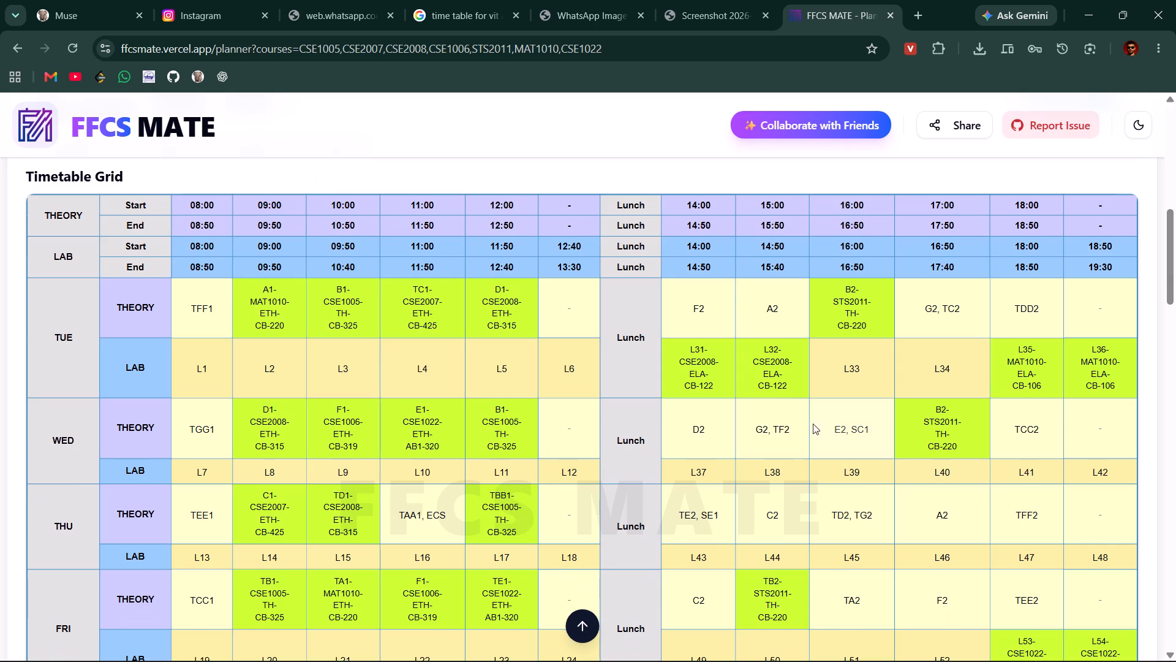
pyautogui.scroll(-1, 852, 528)
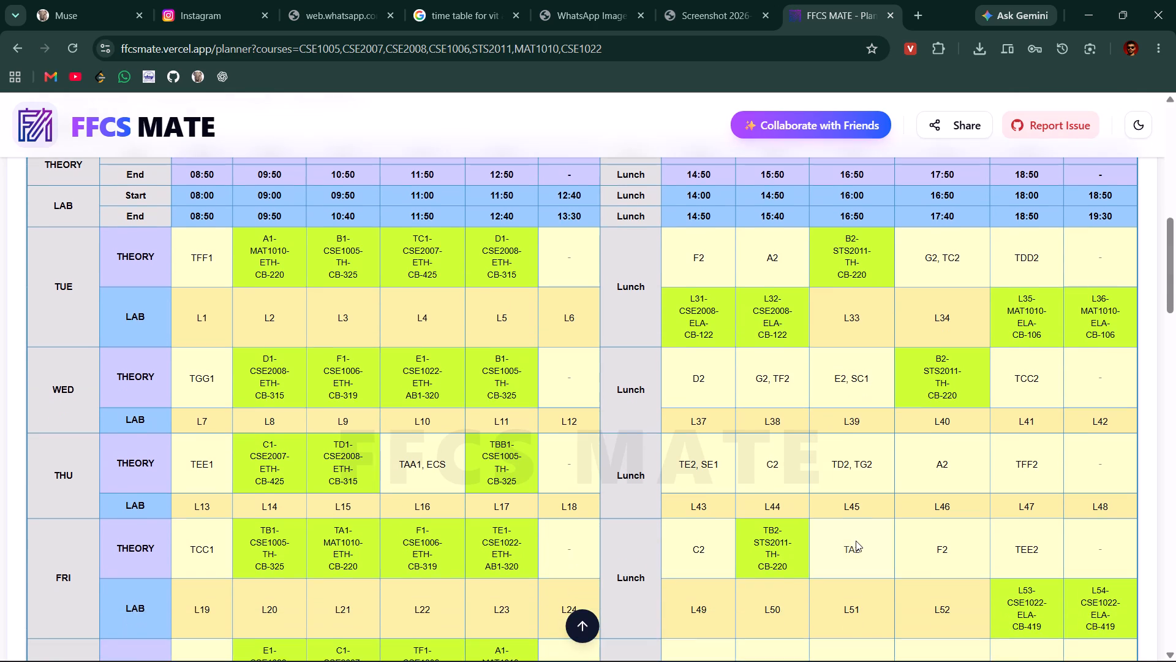
pyautogui.scroll(-3, 856, 541)
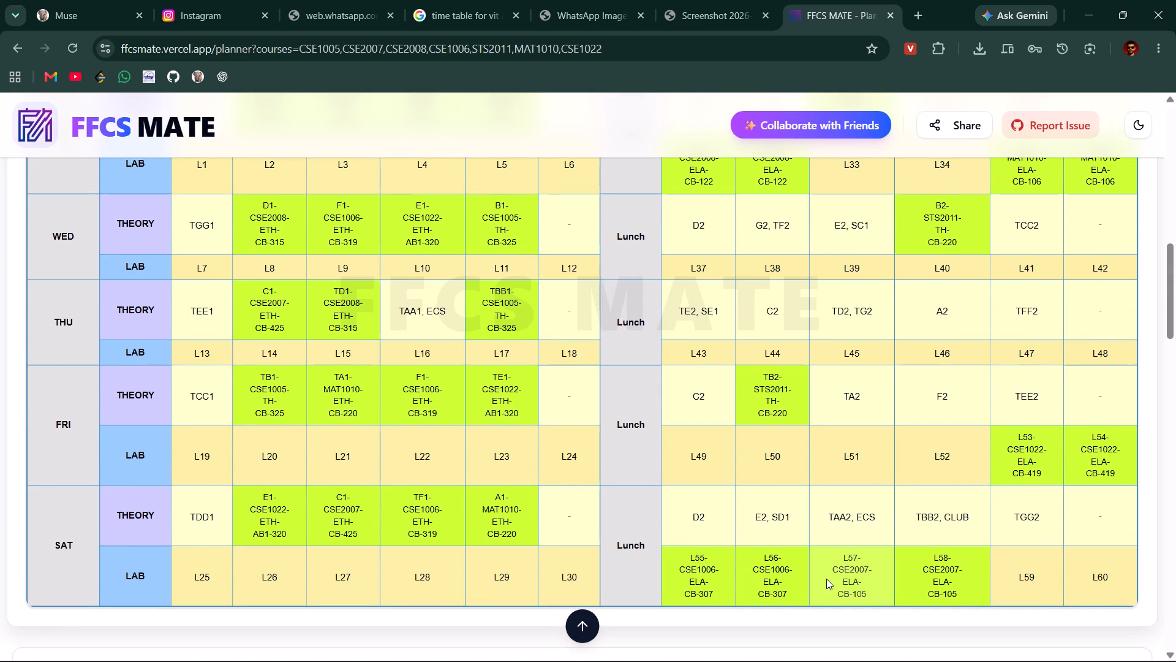
pyautogui.scroll(3, 827, 578)
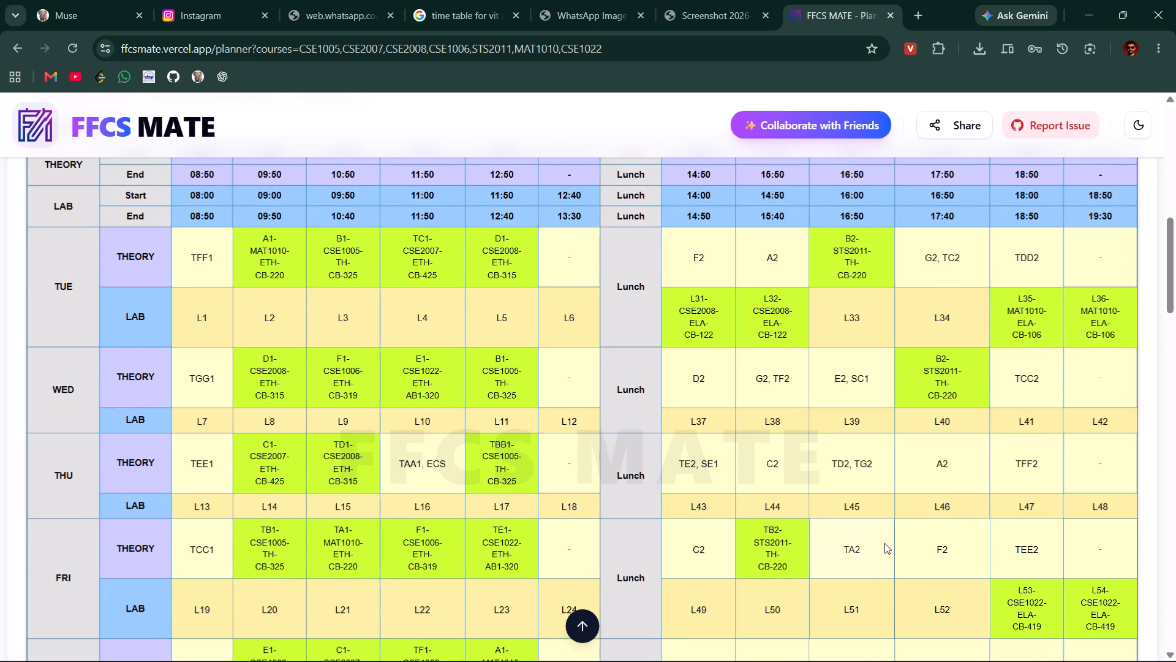
# Review the CSE1005 Software Engineering slot and faculty options in the A1+TA1+TAA1 and A2+TA2+TAA2 rows.
pyautogui.scroll(20, 917, 507)
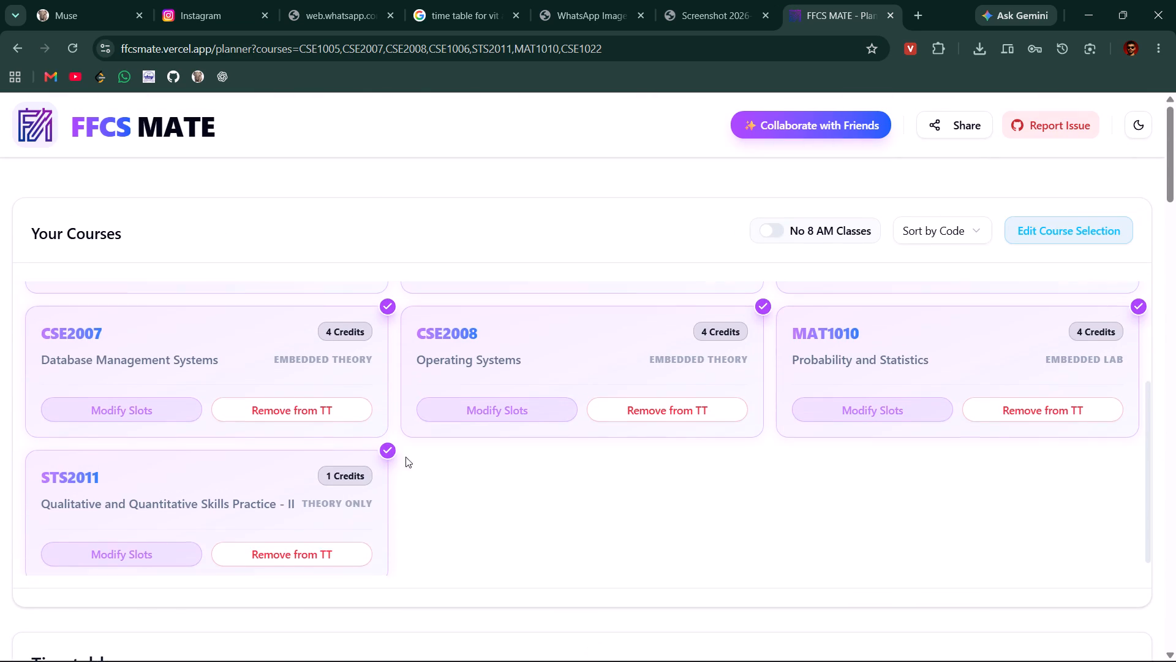
pyautogui.scroll(5, 17, 370)
pyautogui.click(128, 423)
pyautogui.scroll(-6, 439, 379)
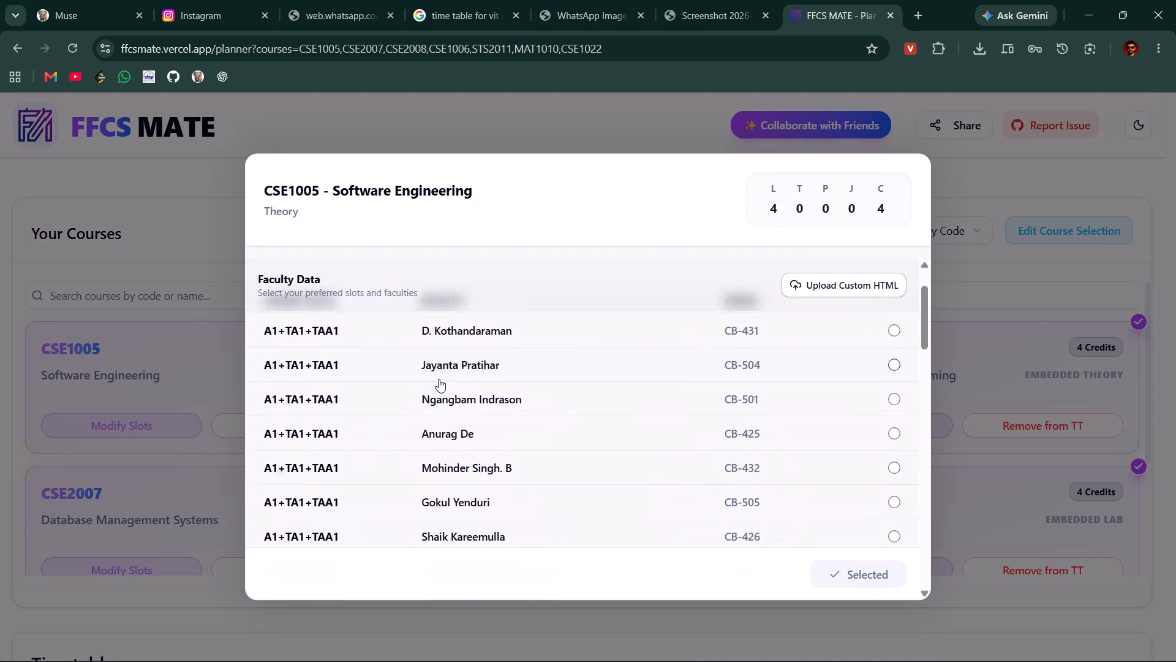
pyautogui.scroll(-2, 439, 379)
pyautogui.scroll(1, 439, 379)
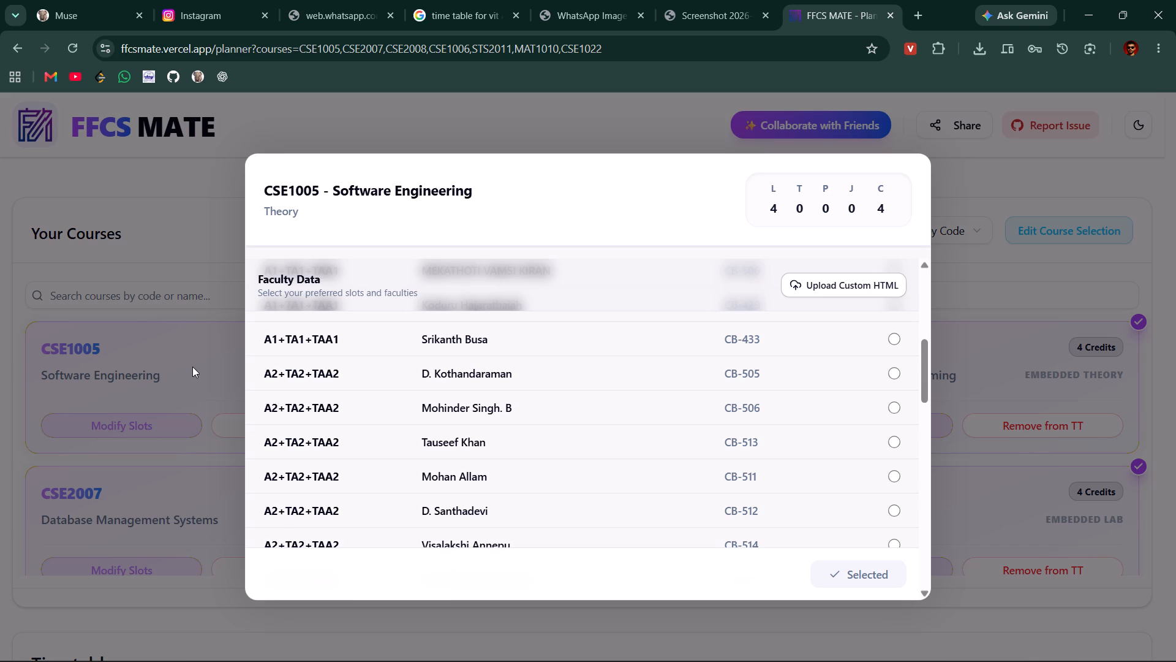
pyautogui.scroll(4, 439, 424)
pyautogui.scroll(-4, 429, 439)
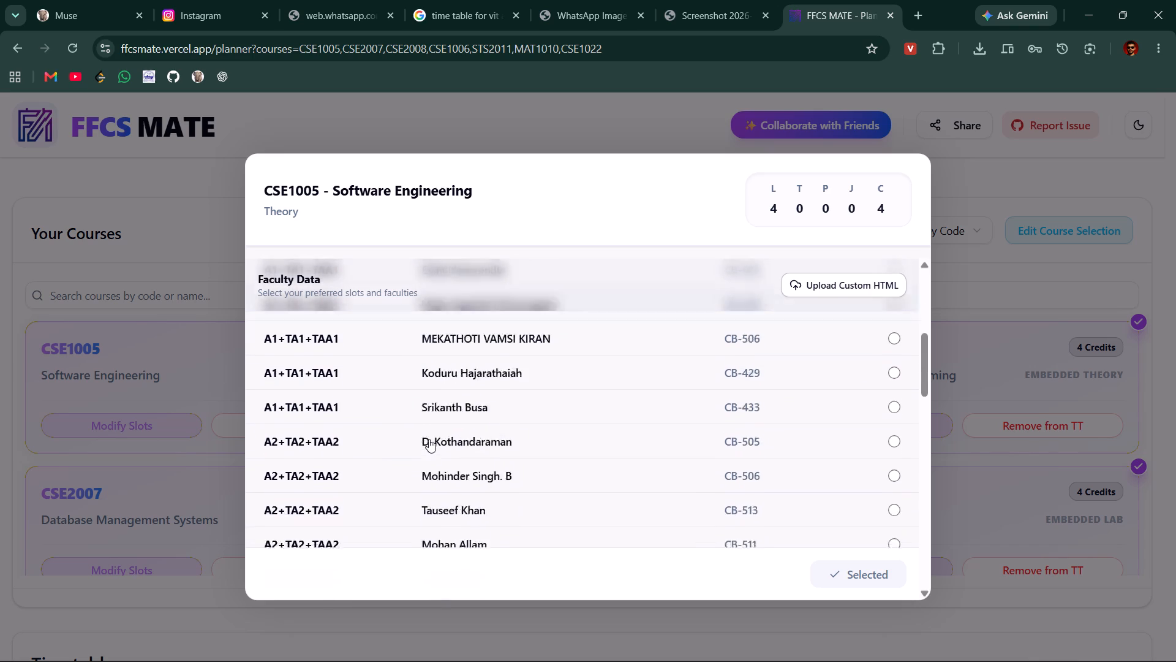
pyautogui.click(135, 305)
# Check the Timetable 1 grid again from Tuesday to Saturday for free slots that could suit CSE1005.
pyautogui.scroll(-20, 684, 405)
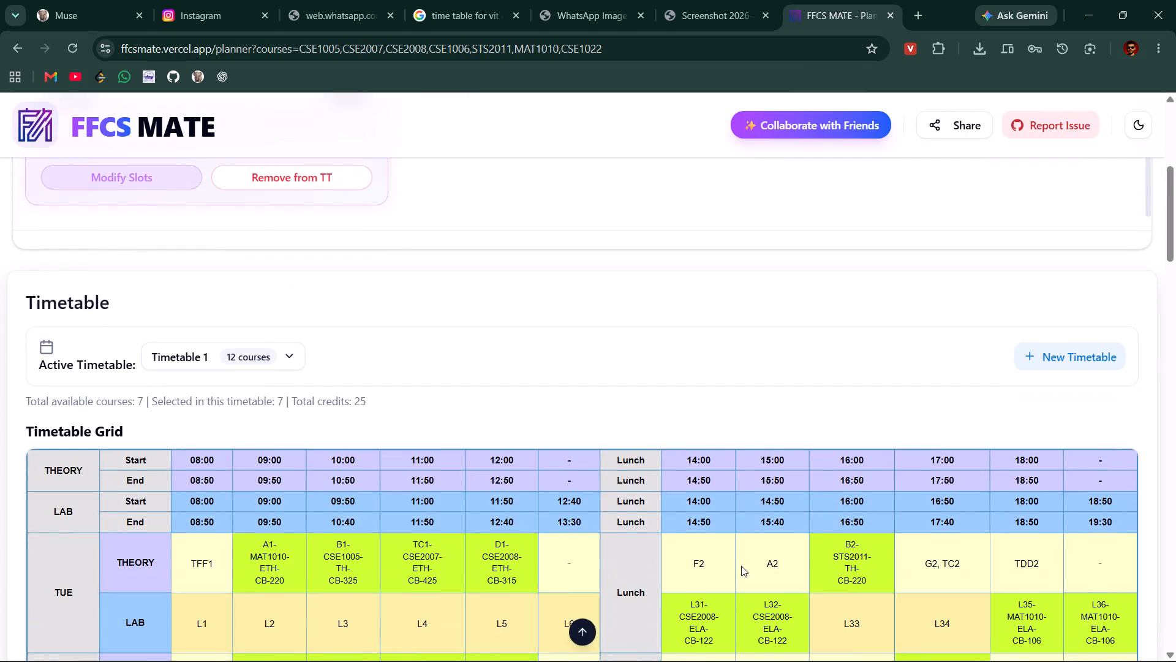
pyautogui.scroll(-2, 741, 566)
pyautogui.scroll(2, 744, 566)
pyautogui.scroll(-9, 740, 569)
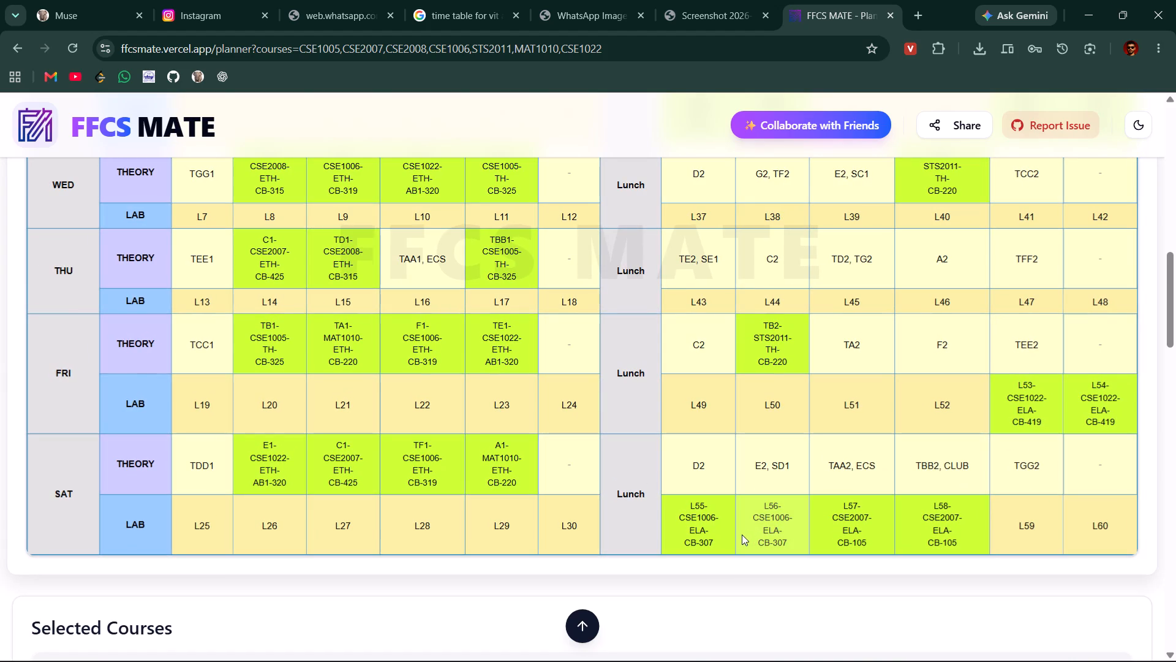
pyautogui.scroll(3, 742, 535)
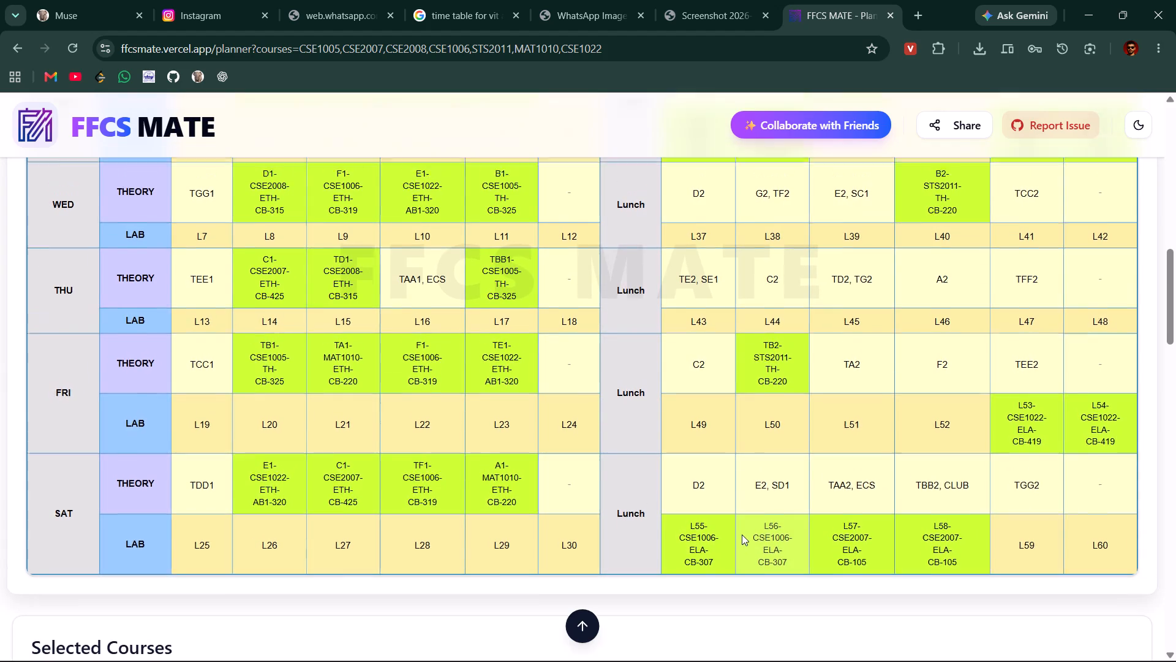
pyautogui.scroll(6, 734, 485)
pyautogui.scroll(5, 554, 281)
pyautogui.scroll(-4, 554, 281)
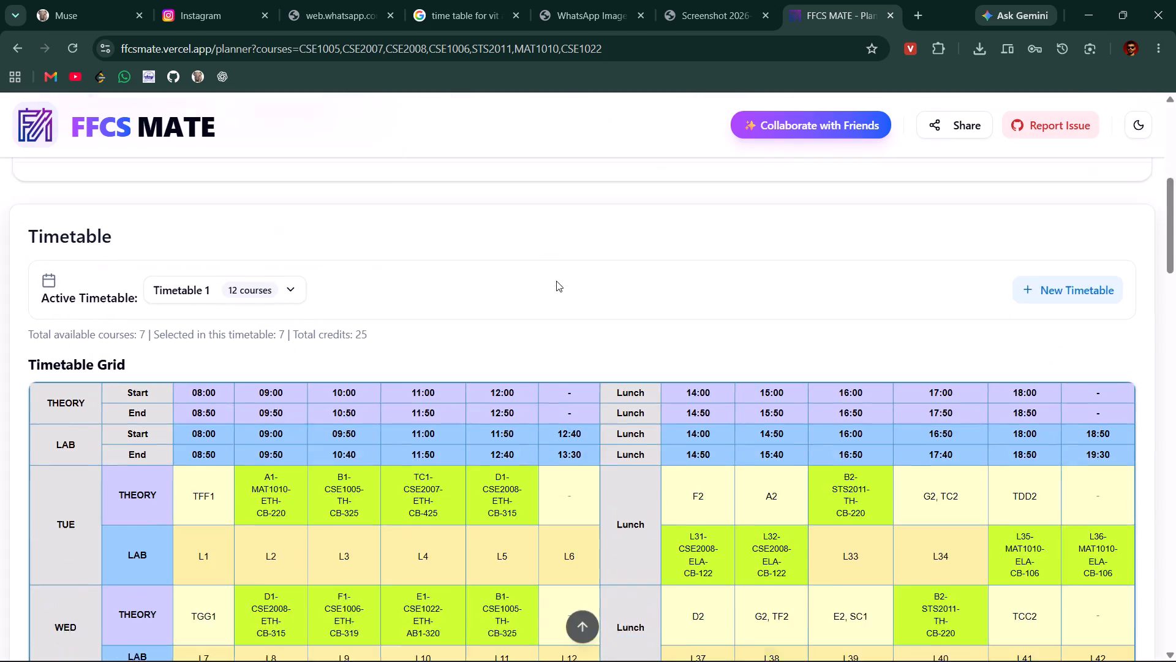
pyautogui.scroll(-7, 556, 281)
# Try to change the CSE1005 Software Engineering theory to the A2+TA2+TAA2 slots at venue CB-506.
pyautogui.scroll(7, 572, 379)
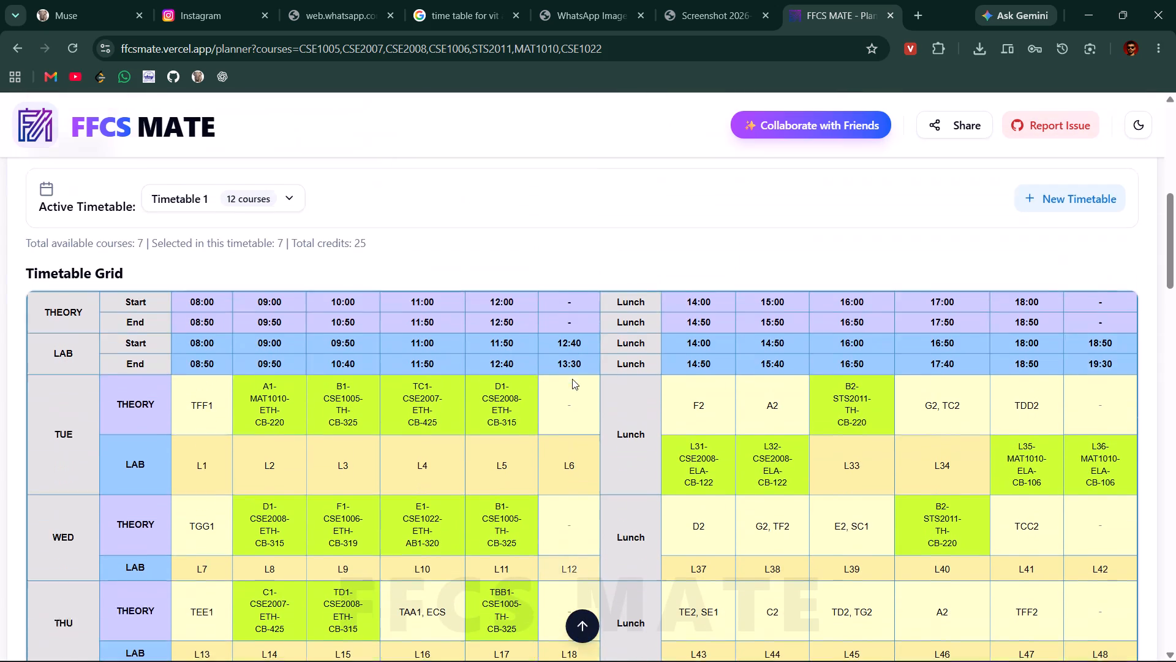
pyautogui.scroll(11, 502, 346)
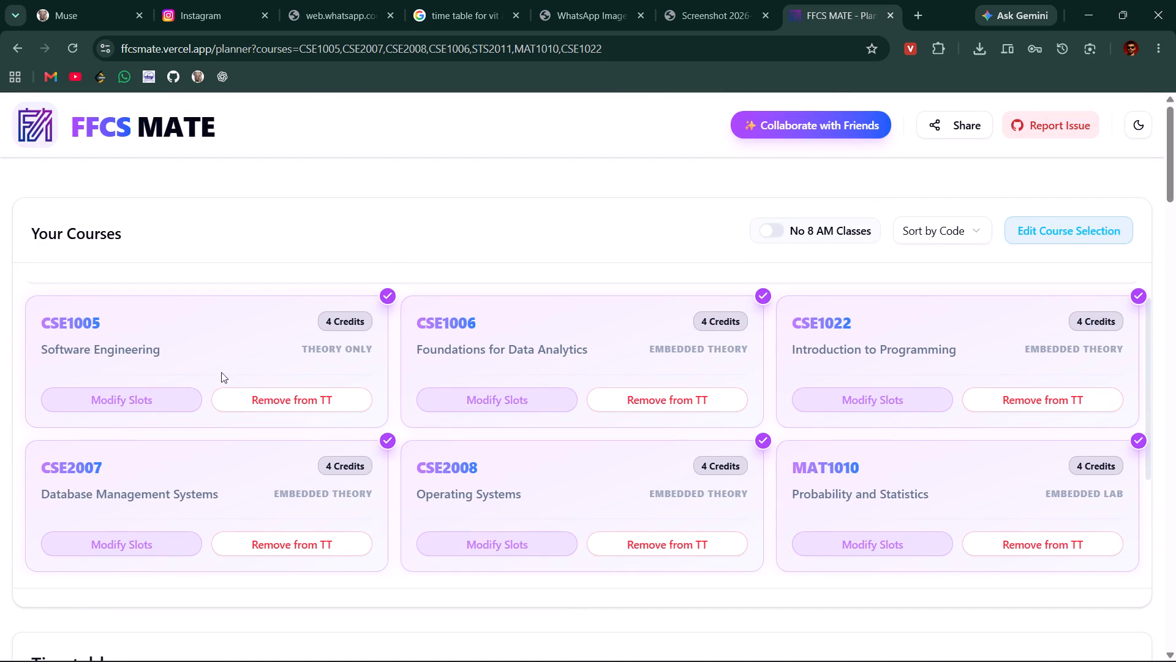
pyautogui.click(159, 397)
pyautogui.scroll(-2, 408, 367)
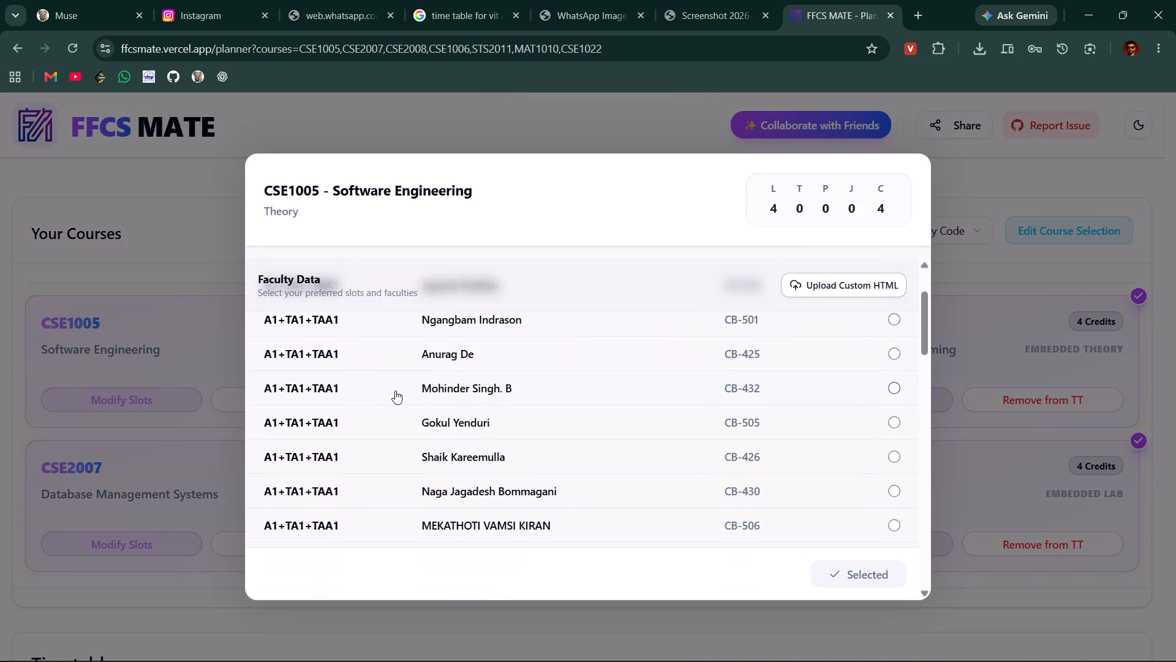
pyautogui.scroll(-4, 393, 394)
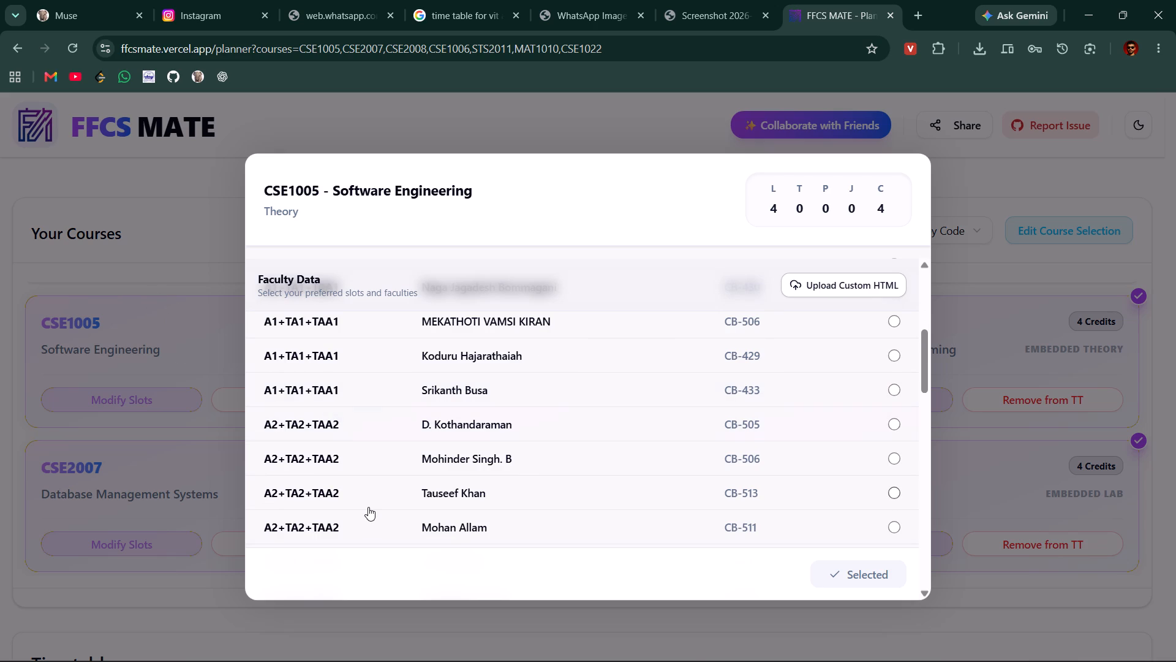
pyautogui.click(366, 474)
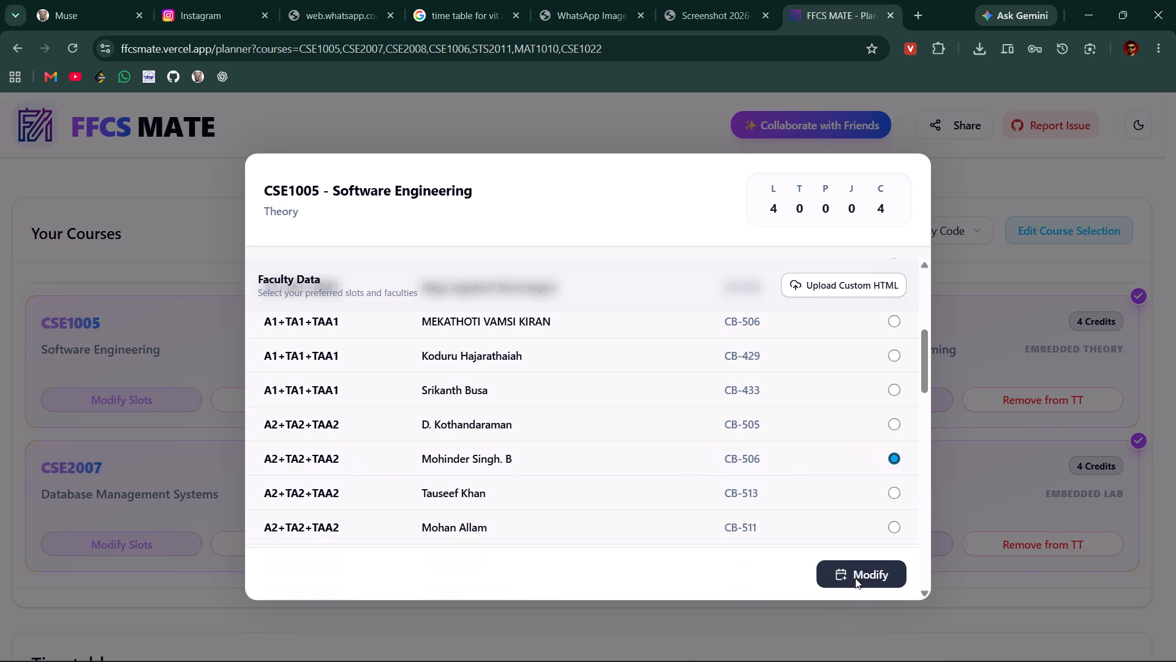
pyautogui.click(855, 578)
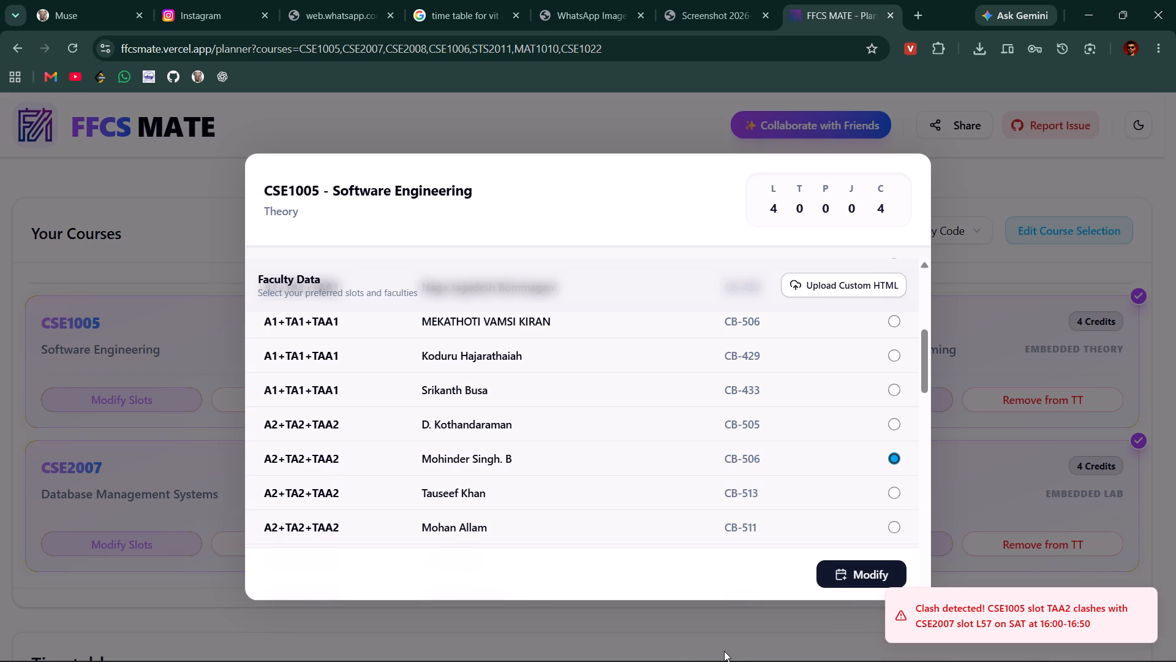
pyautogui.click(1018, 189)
# Look over the Tuesday to Thursday grid and the slot options for STS2011 Qualitative and Quantitative Skills Practice - II.
pyautogui.scroll(-15, 509, 367)
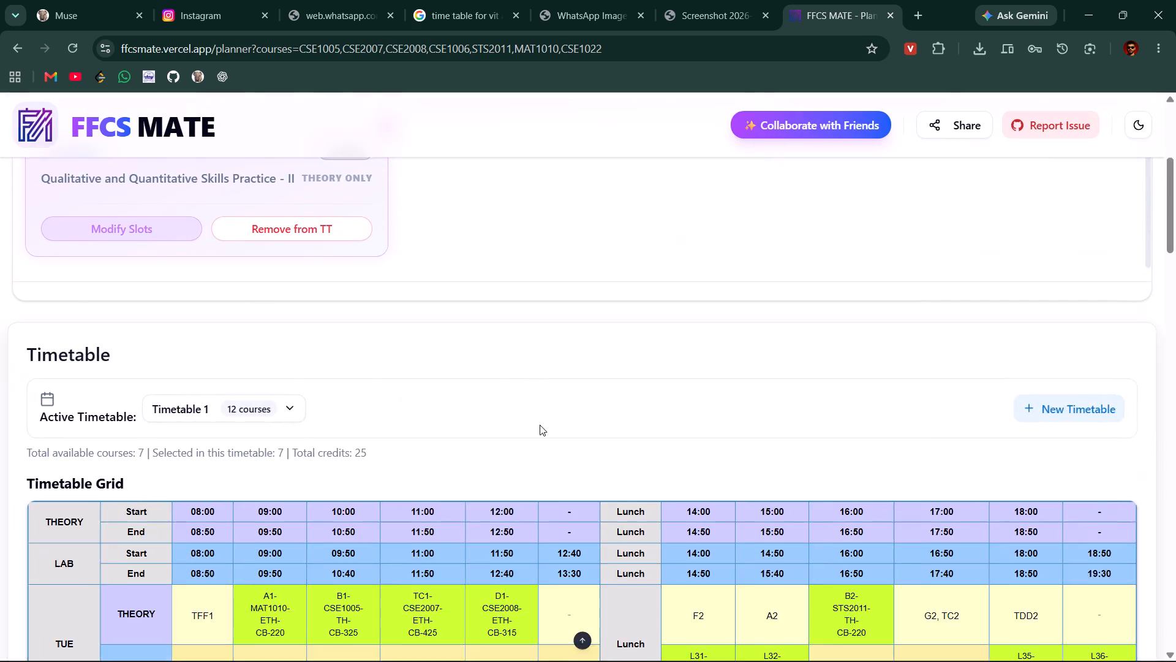
pyautogui.scroll(-2, 540, 425)
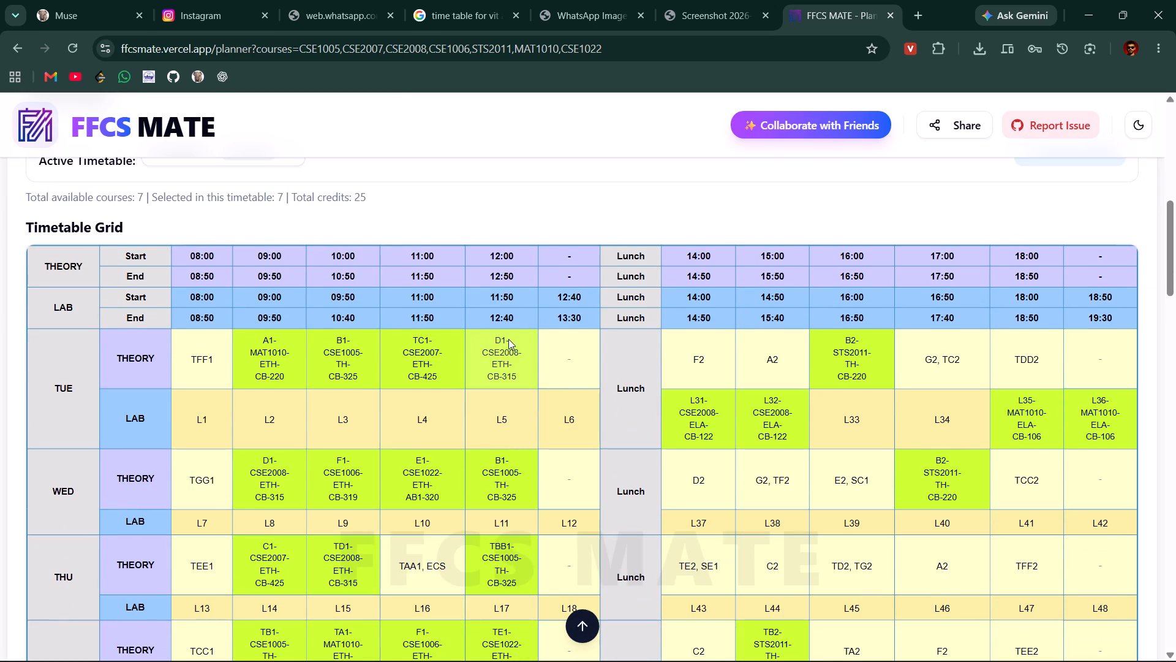
pyautogui.scroll(13, 533, 377)
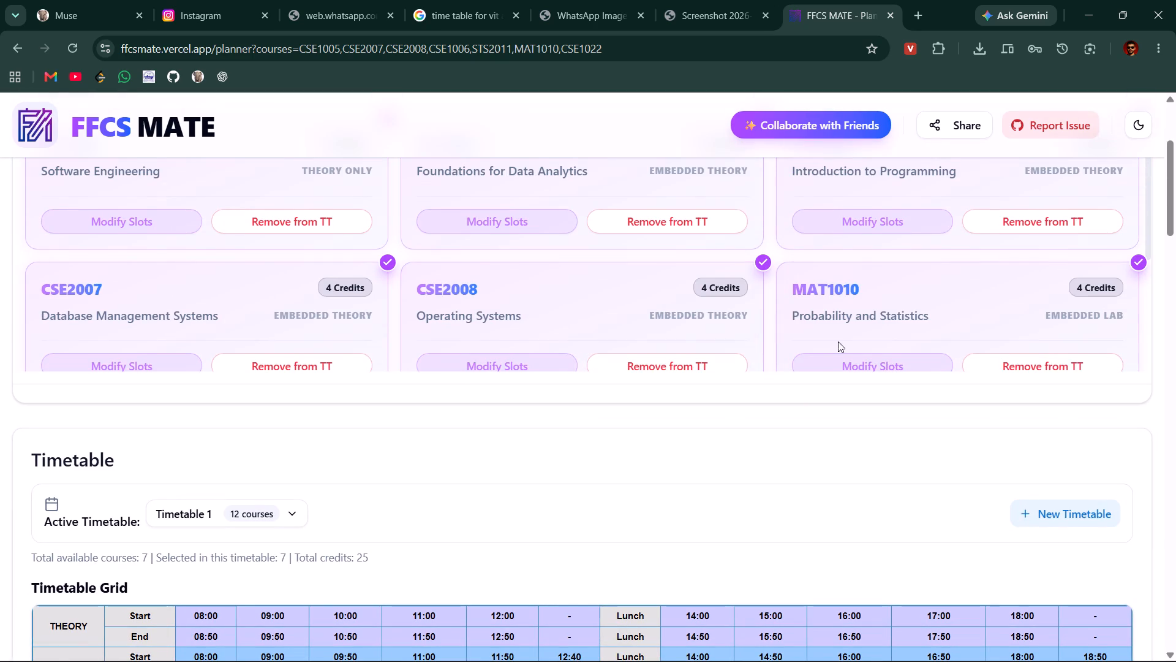
pyautogui.scroll(-4, 865, 304)
pyautogui.click(105, 319)
pyautogui.scroll(-2, 501, 325)
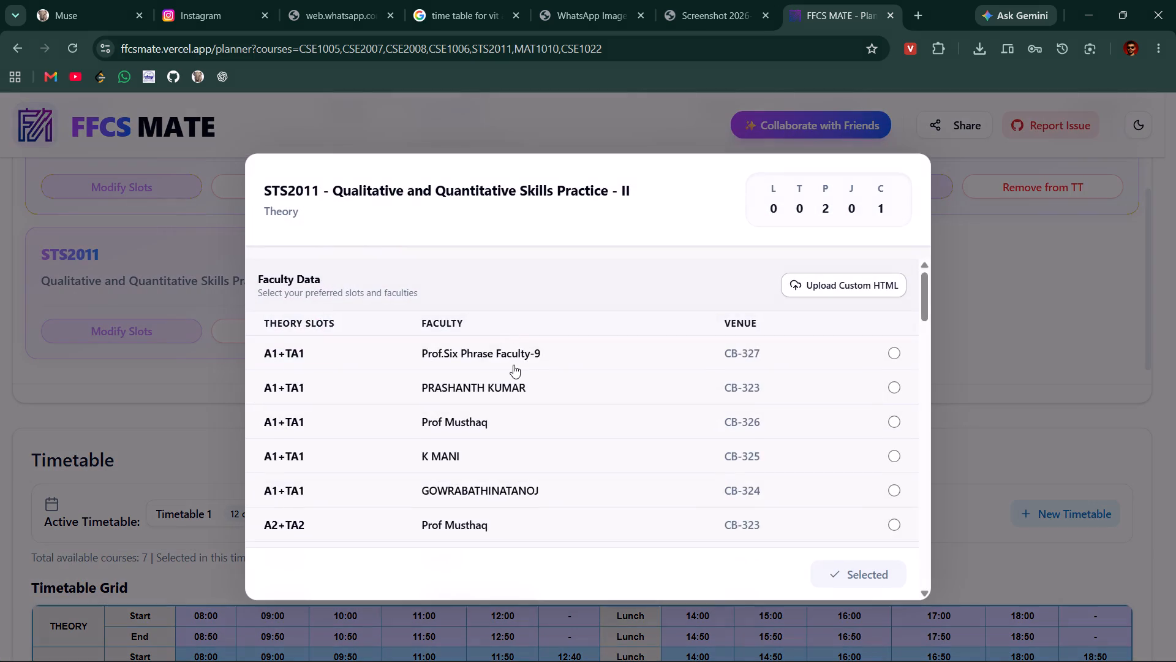
pyautogui.scroll(-9, 513, 365)
pyautogui.scroll(5, 486, 398)
pyautogui.moveTo(931, 388); pyautogui.dragTo(929, 382)
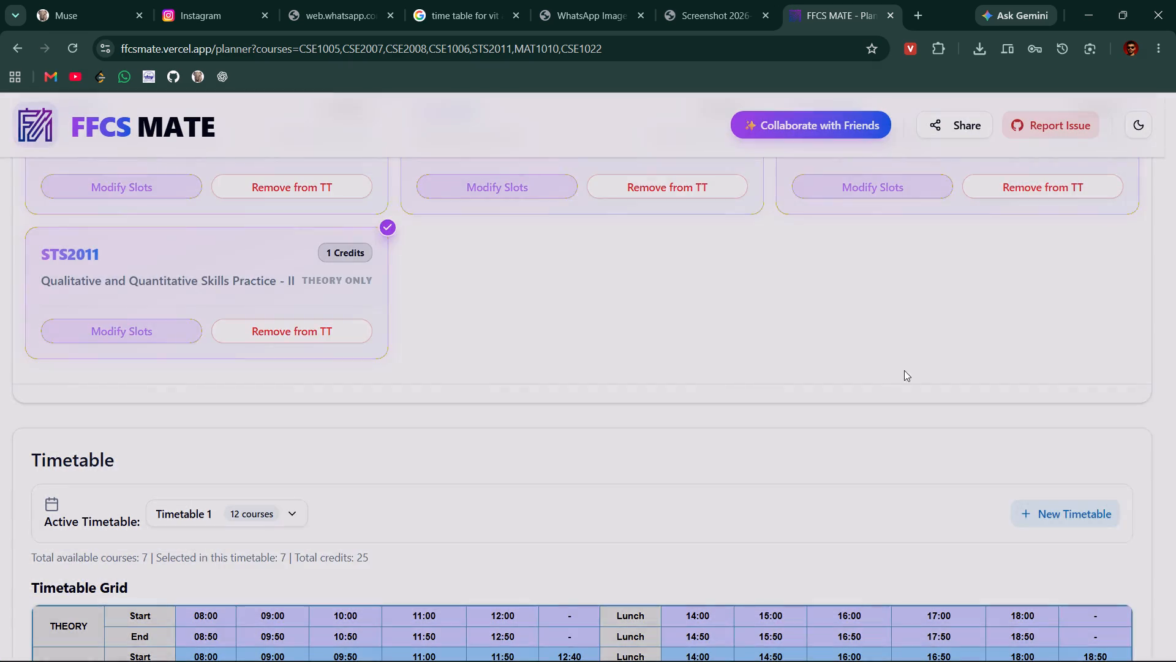
# Remove the CSE1005 Software Engineering course from Timetable 1.
pyautogui.scroll(-5, 646, 474)
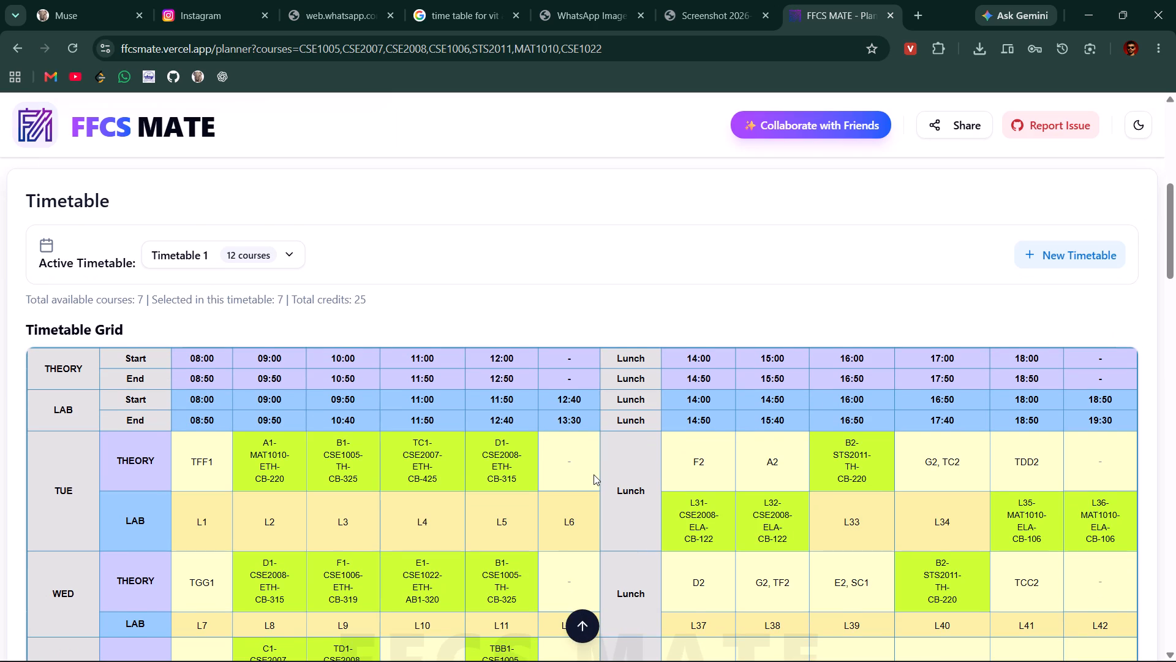
pyautogui.scroll(6, 572, 457)
pyautogui.scroll(5, 434, 427)
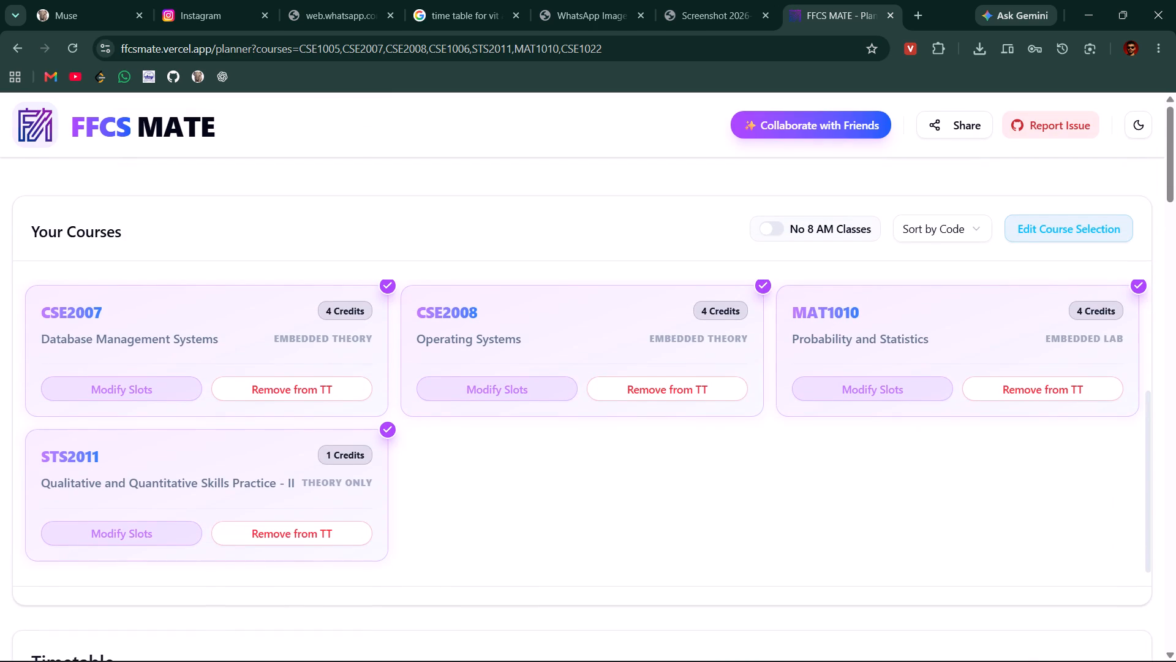
pyautogui.scroll(5, 306, 481)
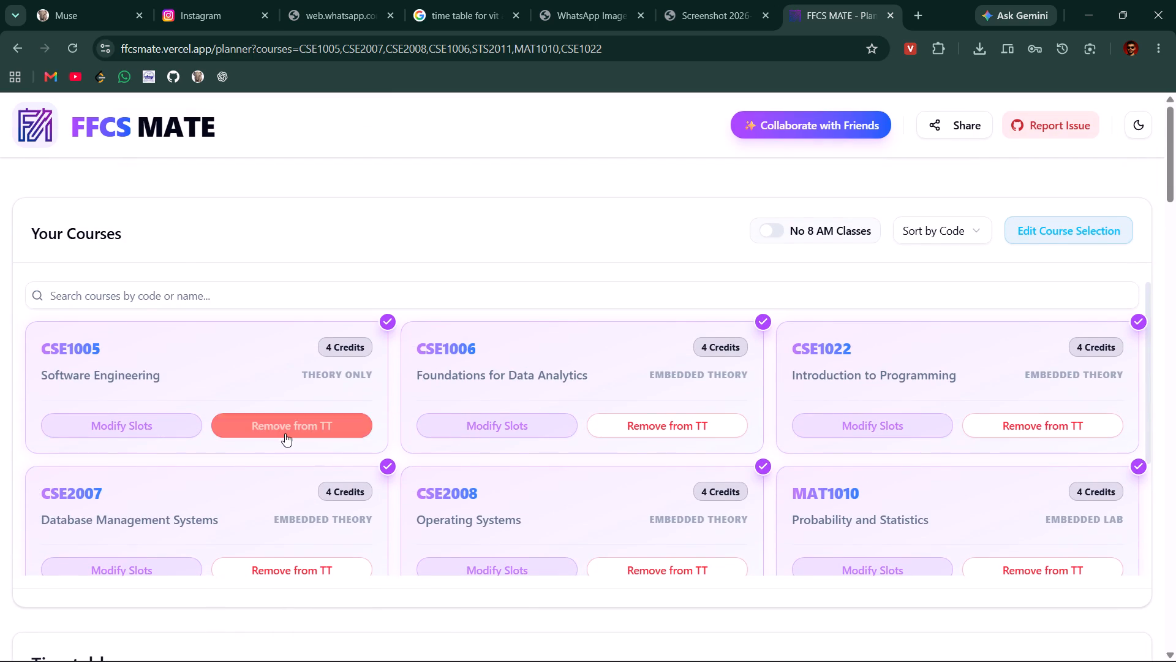
pyautogui.click(285, 433)
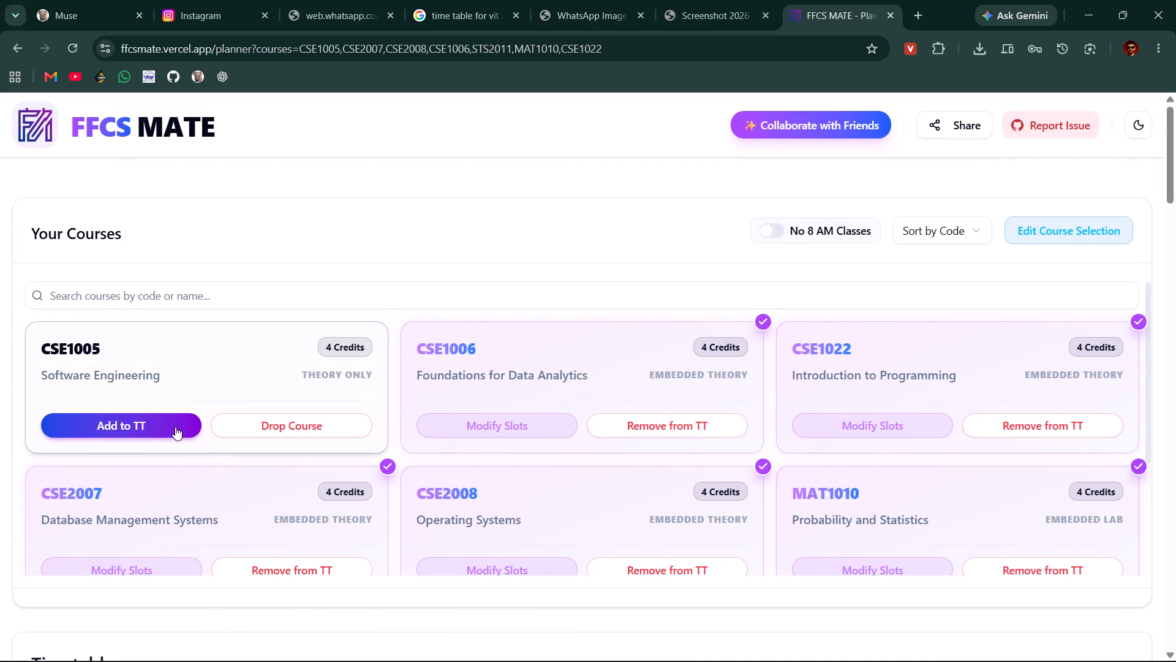
# Remove the STS2011 Qualitative and Quantitative Skills Practice - II course from Timetable 1.
pyautogui.scroll(-4, 185, 432)
pyautogui.click(283, 523)
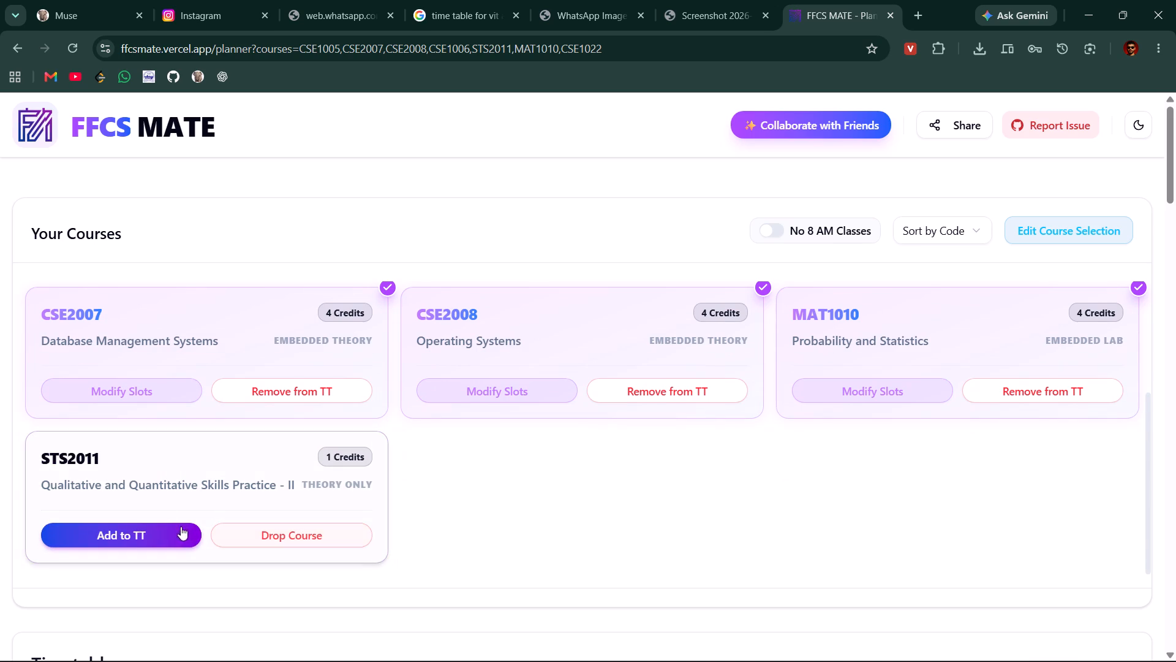
# Add STS2011 Qualitative and Quantitative Skills Practice - II to Timetable 1 with the B1+TB1 slots at venue CB-218.
pyautogui.click(164, 530)
pyautogui.scroll(-3, 263, 495)
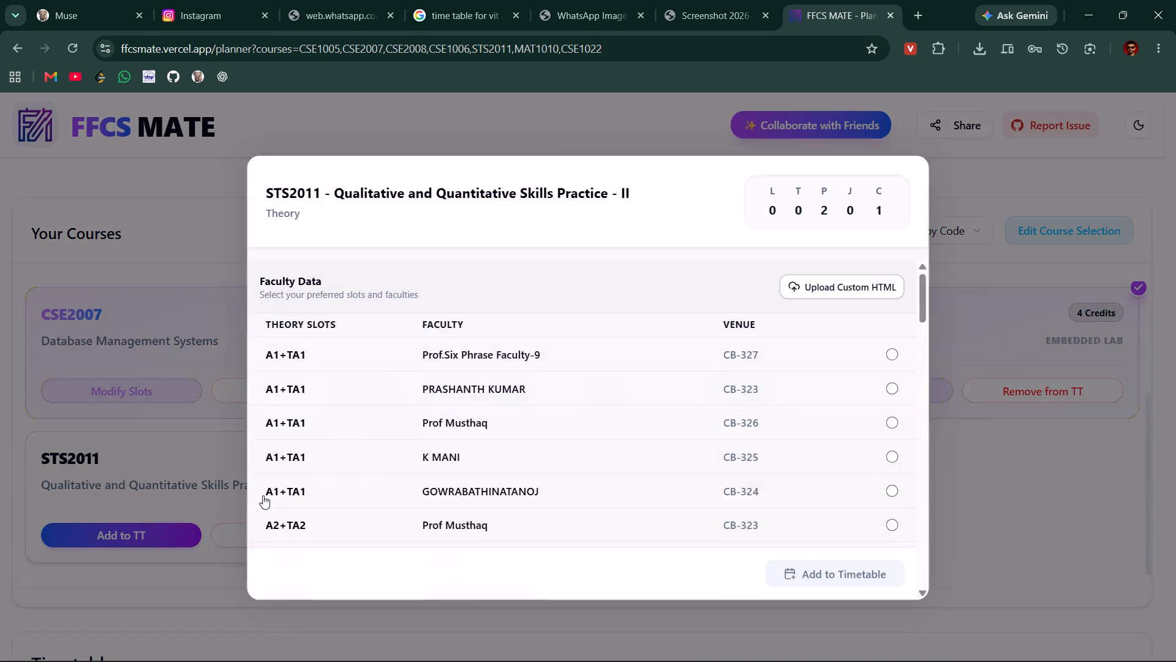
pyautogui.scroll(-4, 263, 495)
pyautogui.scroll(-4, 333, 489)
pyautogui.scroll(3, 301, 430)
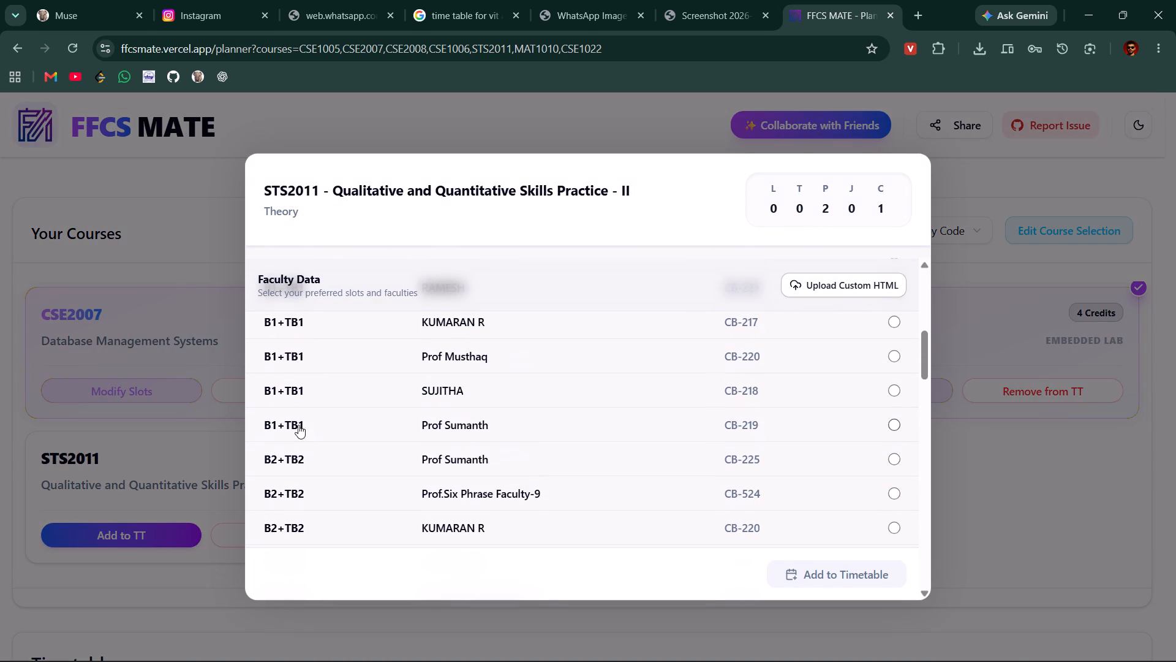
pyautogui.click(303, 396)
pyautogui.moveTo(813, 566); pyautogui.dragTo(810, 566)
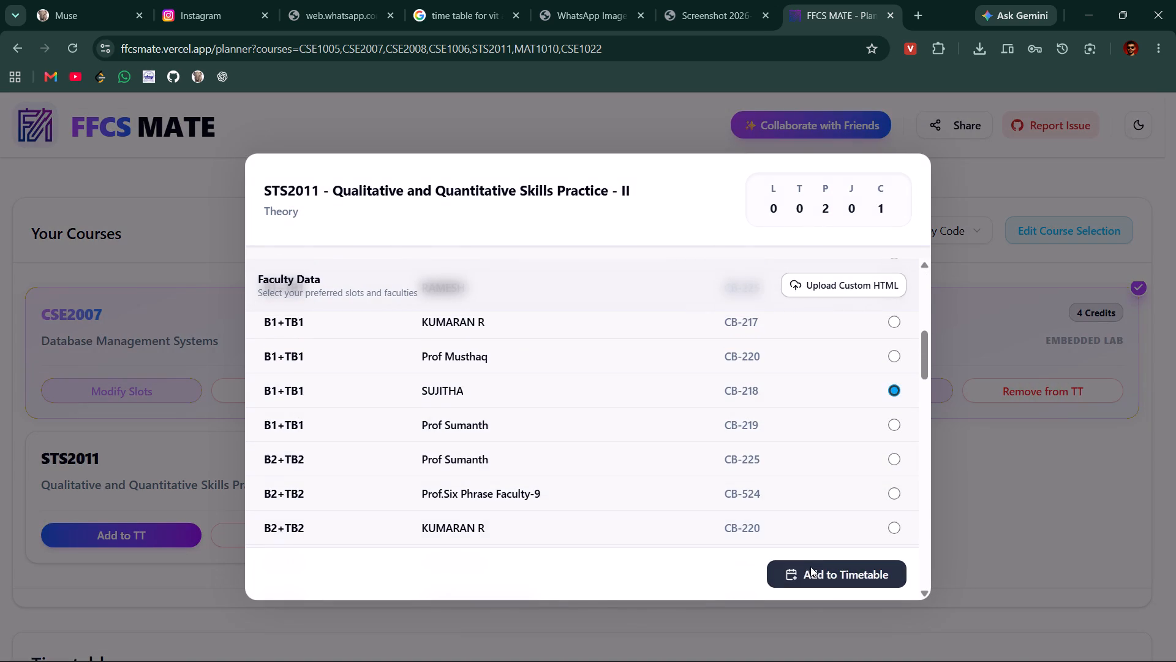
pyautogui.moveTo(810, 566); pyautogui.dragTo(807, 568)
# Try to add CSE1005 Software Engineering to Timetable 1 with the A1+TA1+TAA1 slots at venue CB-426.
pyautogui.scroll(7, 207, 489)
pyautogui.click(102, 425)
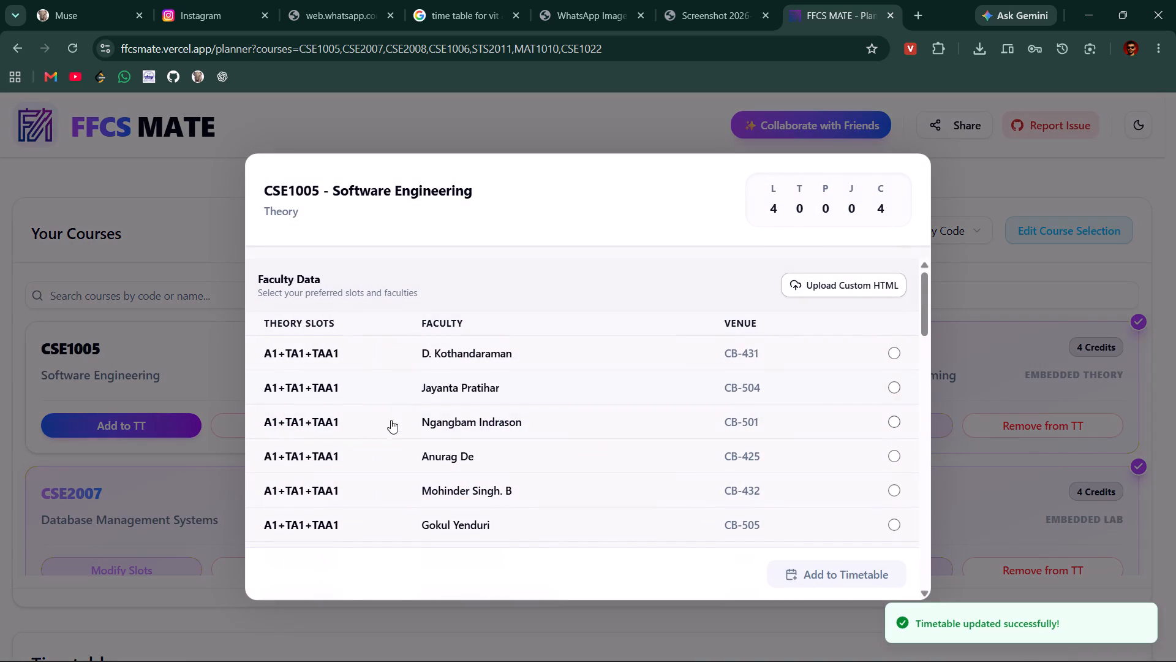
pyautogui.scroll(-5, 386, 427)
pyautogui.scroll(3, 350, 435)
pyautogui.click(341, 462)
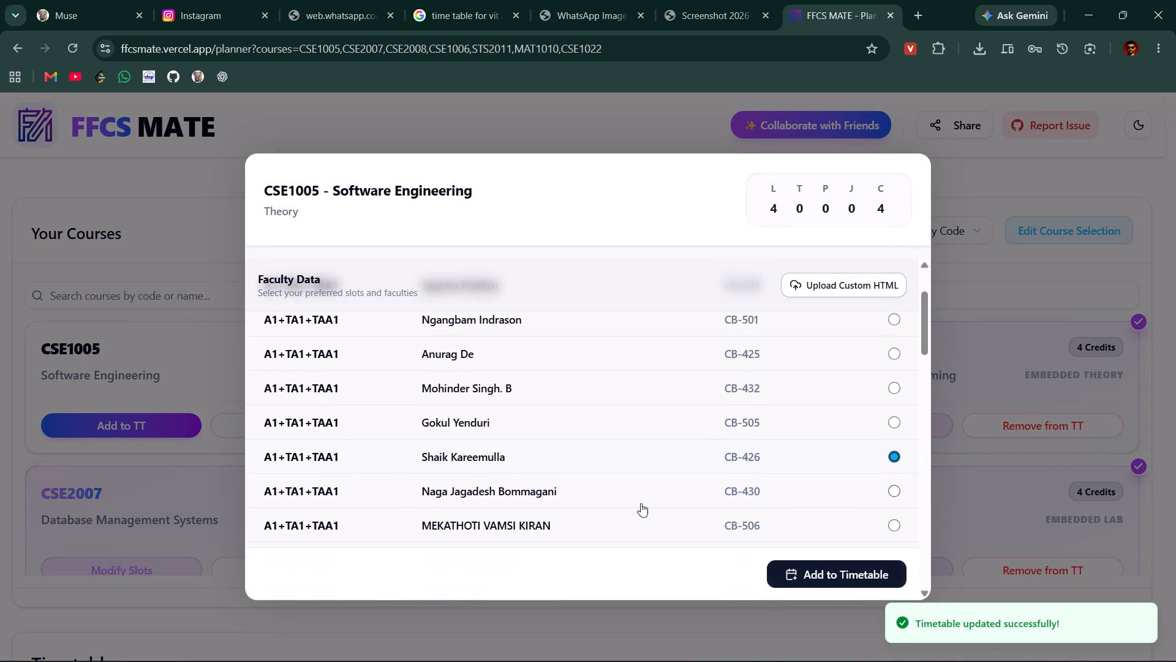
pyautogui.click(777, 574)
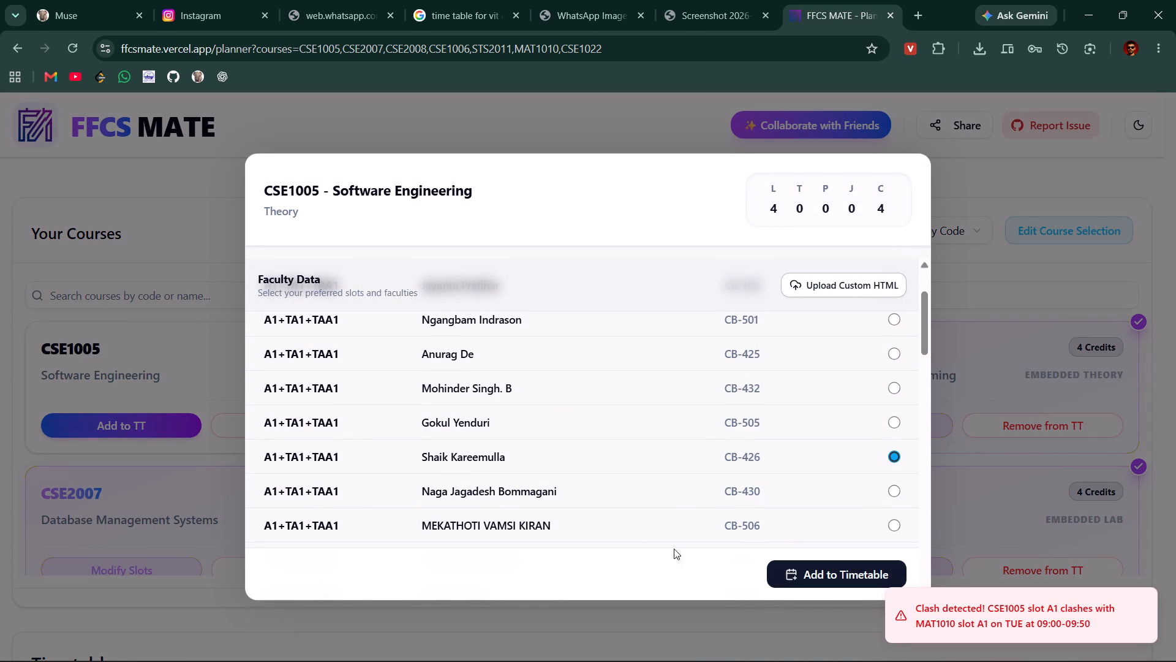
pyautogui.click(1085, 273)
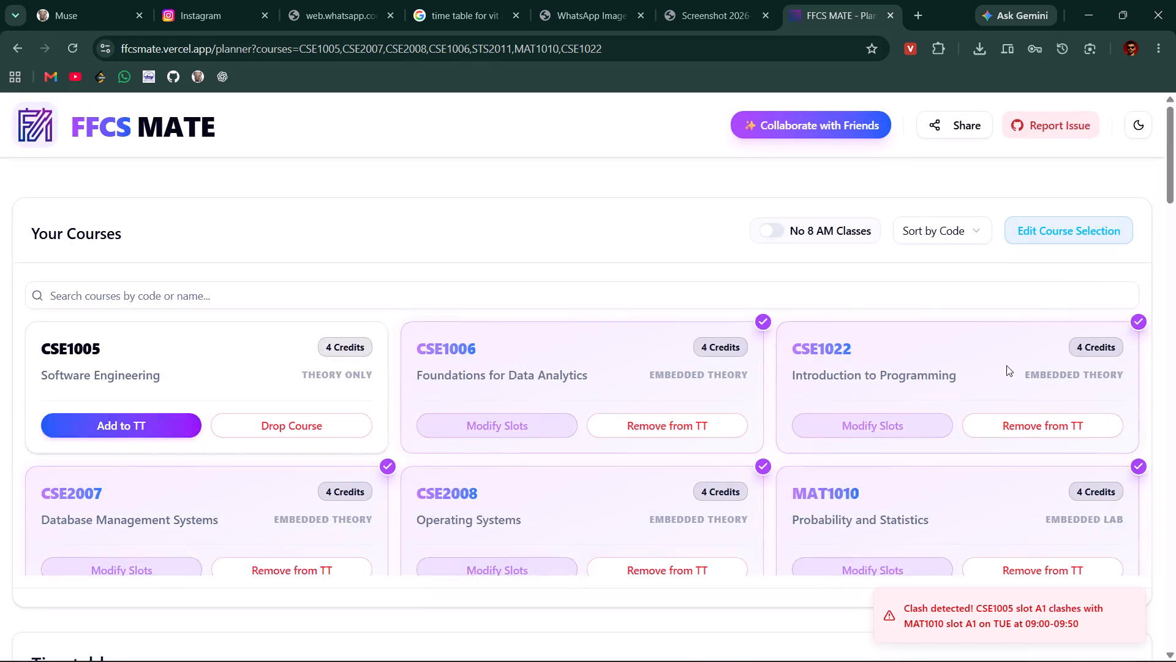
# Check the Timetable 1 grid from Tuesday to Saturday for free theory and lab slots to fit CSE1005.
pyautogui.scroll(-19, 1027, 332)
pyautogui.scroll(8, 924, 468)
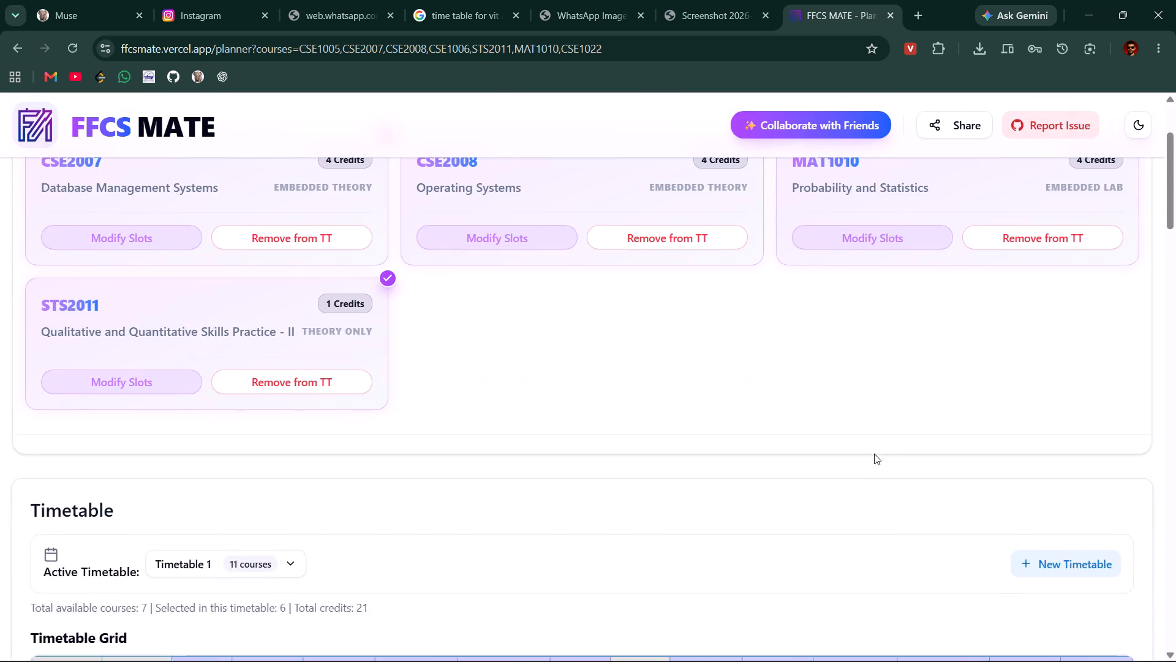
pyautogui.scroll(1, 874, 454)
pyautogui.scroll(-8, 884, 437)
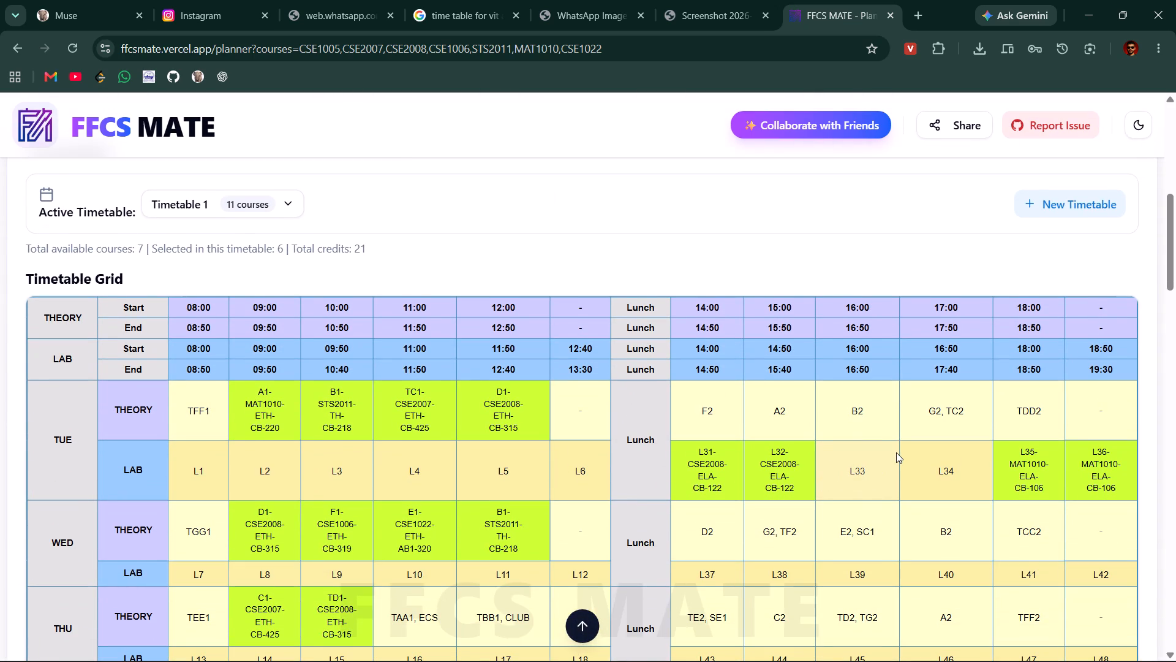
pyautogui.scroll(-1, 962, 457)
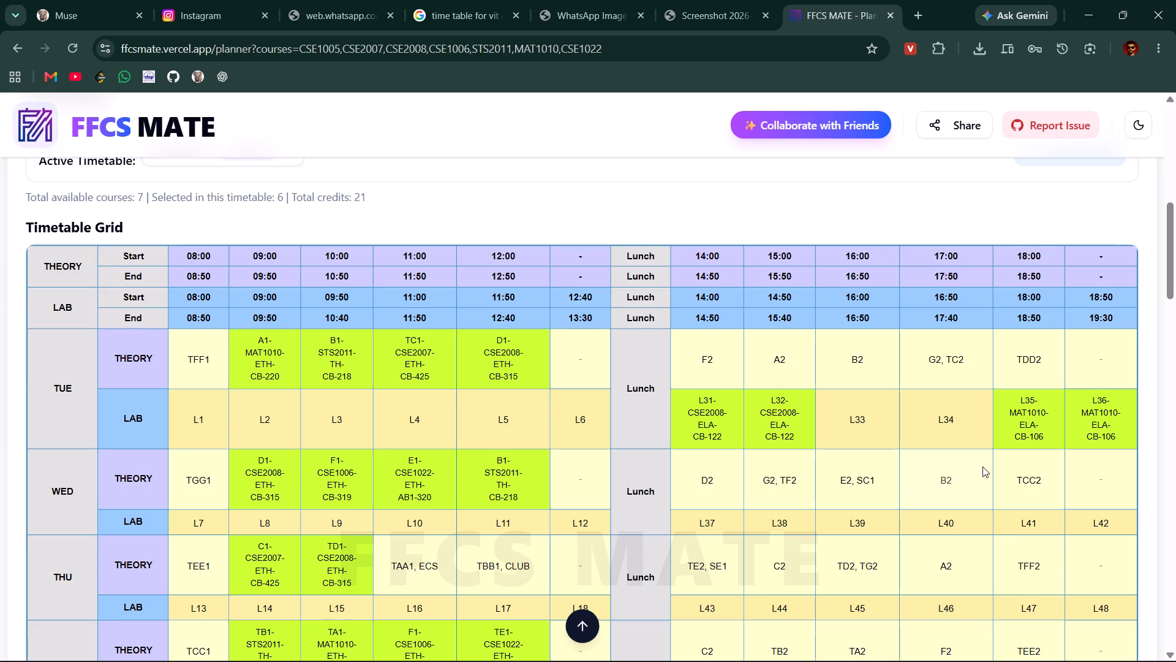
pyautogui.scroll(1, 1121, 375)
pyautogui.scroll(-9, 1063, 423)
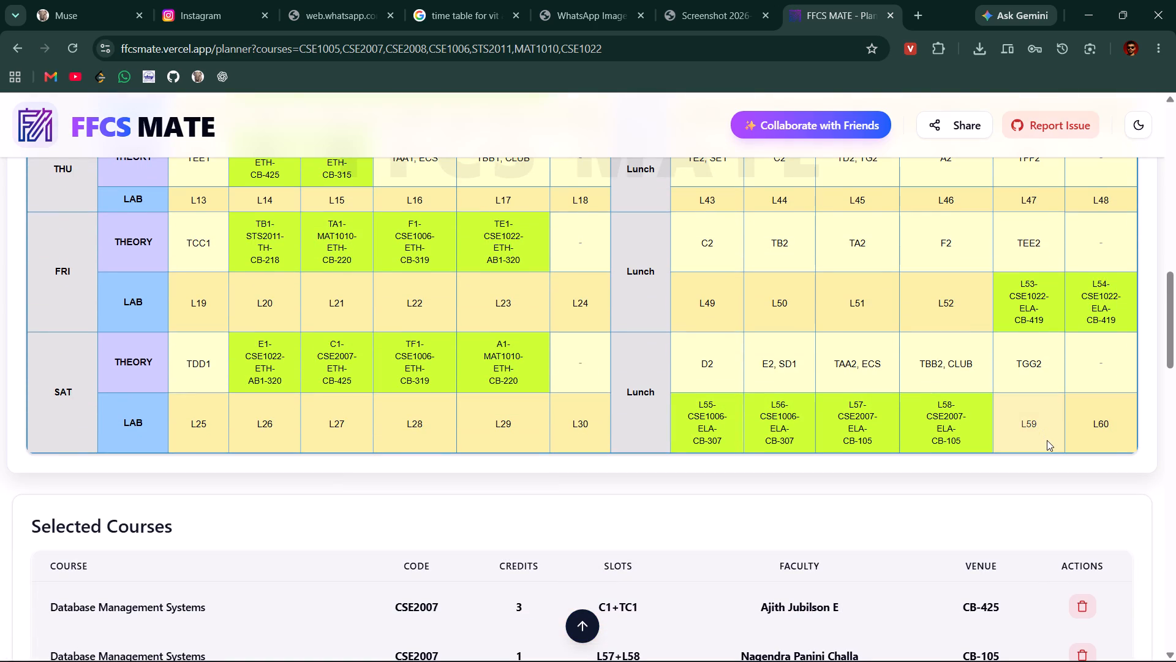
pyautogui.scroll(20, 1047, 440)
pyautogui.scroll(3, 1047, 440)
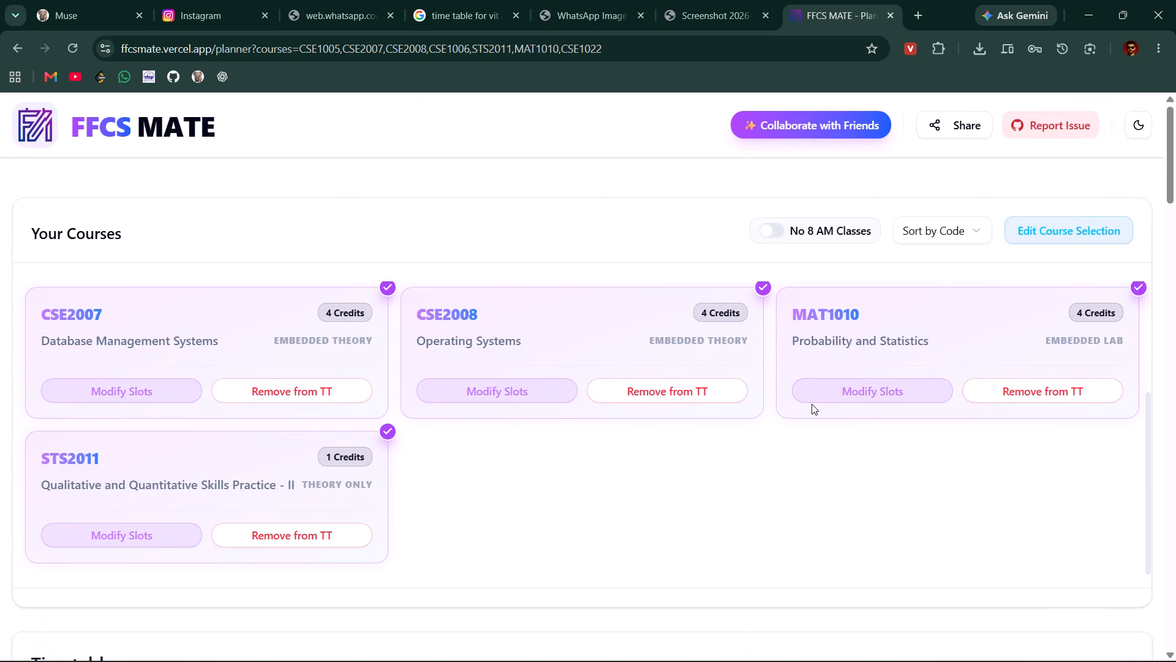
pyautogui.scroll(-15, 816, 420)
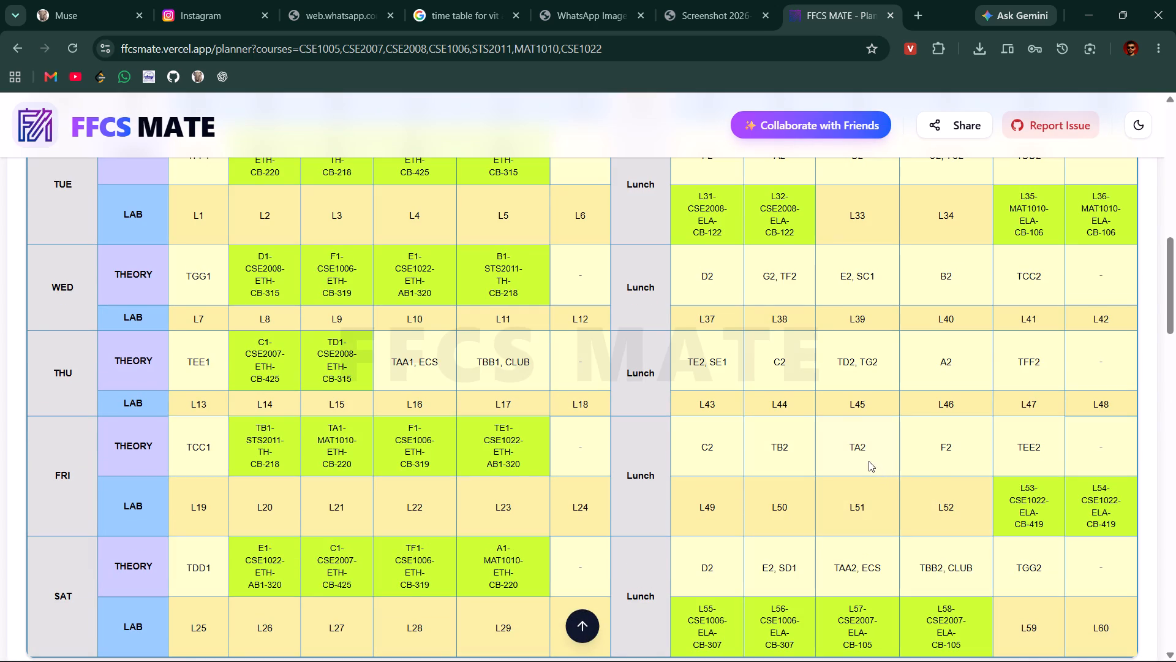
pyautogui.scroll(6, 807, 485)
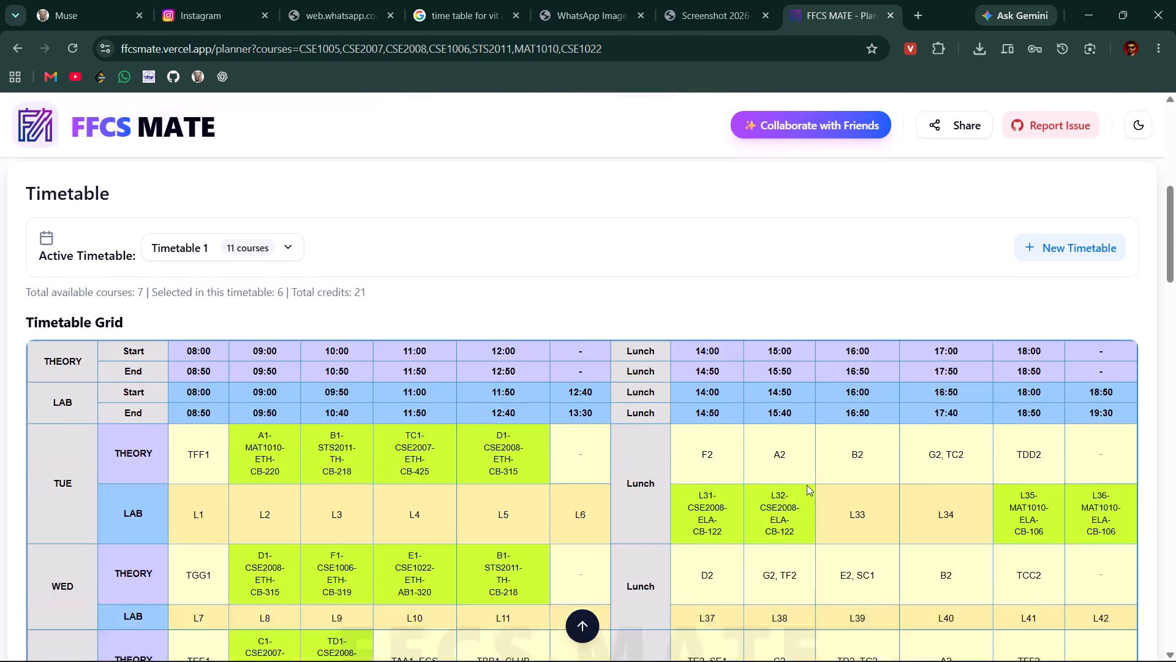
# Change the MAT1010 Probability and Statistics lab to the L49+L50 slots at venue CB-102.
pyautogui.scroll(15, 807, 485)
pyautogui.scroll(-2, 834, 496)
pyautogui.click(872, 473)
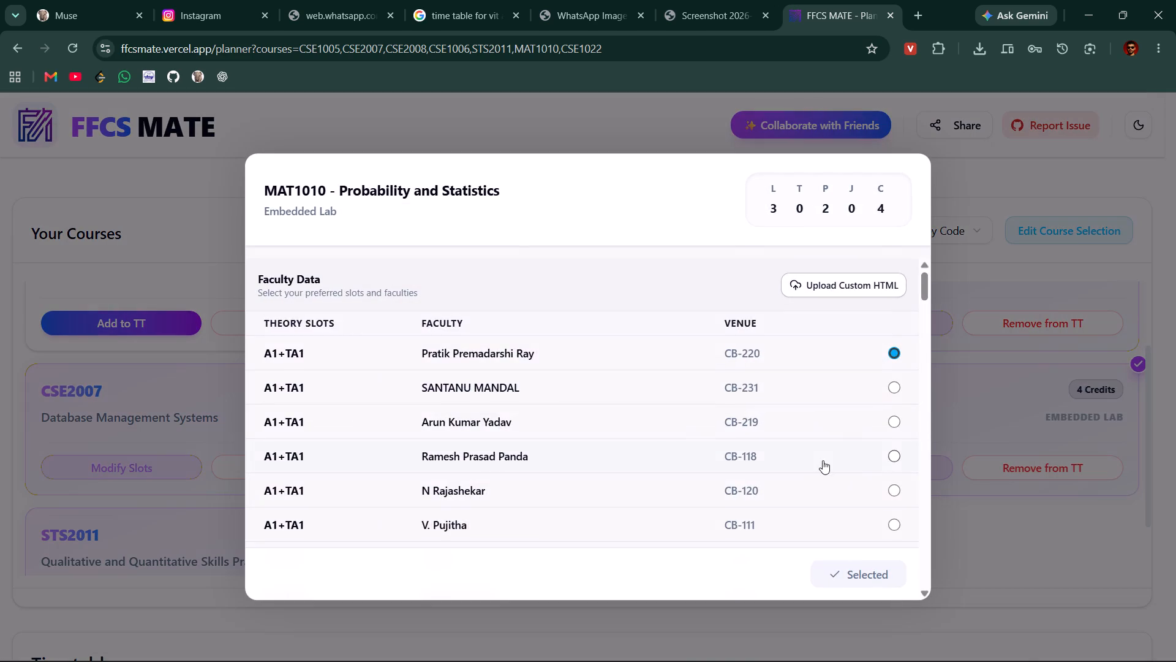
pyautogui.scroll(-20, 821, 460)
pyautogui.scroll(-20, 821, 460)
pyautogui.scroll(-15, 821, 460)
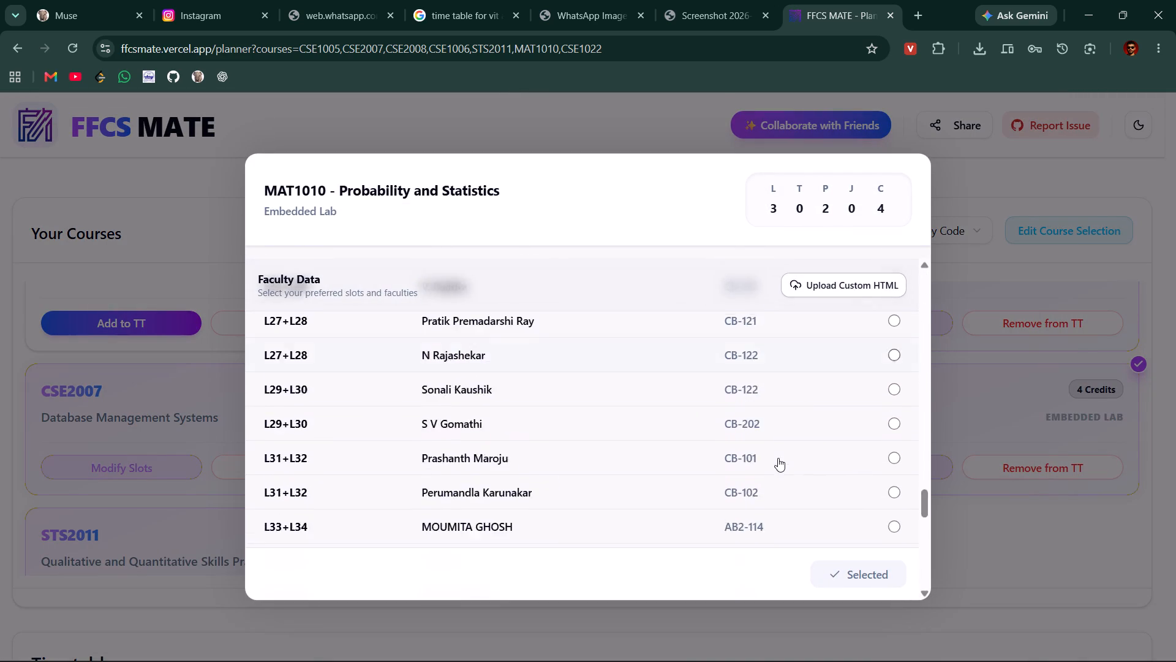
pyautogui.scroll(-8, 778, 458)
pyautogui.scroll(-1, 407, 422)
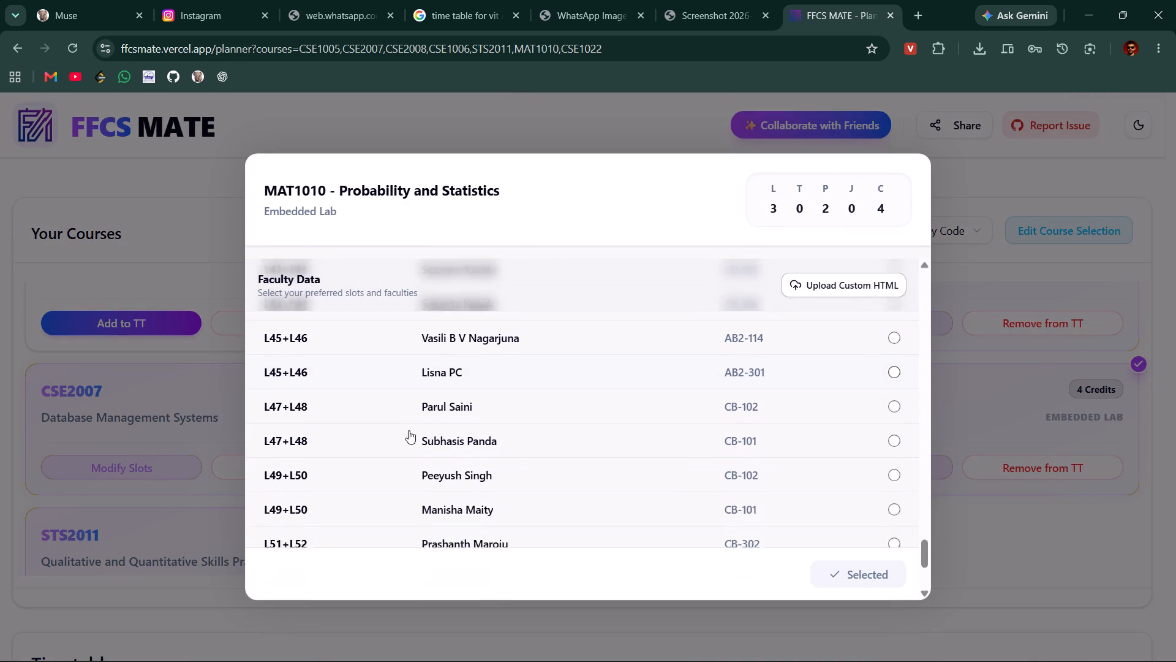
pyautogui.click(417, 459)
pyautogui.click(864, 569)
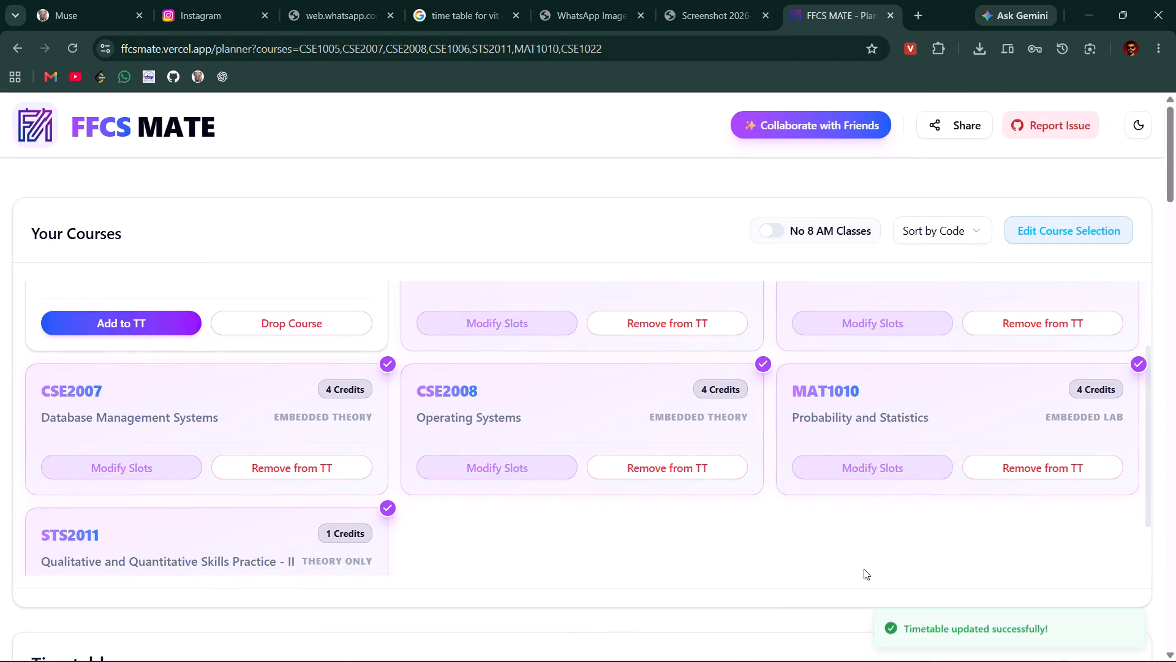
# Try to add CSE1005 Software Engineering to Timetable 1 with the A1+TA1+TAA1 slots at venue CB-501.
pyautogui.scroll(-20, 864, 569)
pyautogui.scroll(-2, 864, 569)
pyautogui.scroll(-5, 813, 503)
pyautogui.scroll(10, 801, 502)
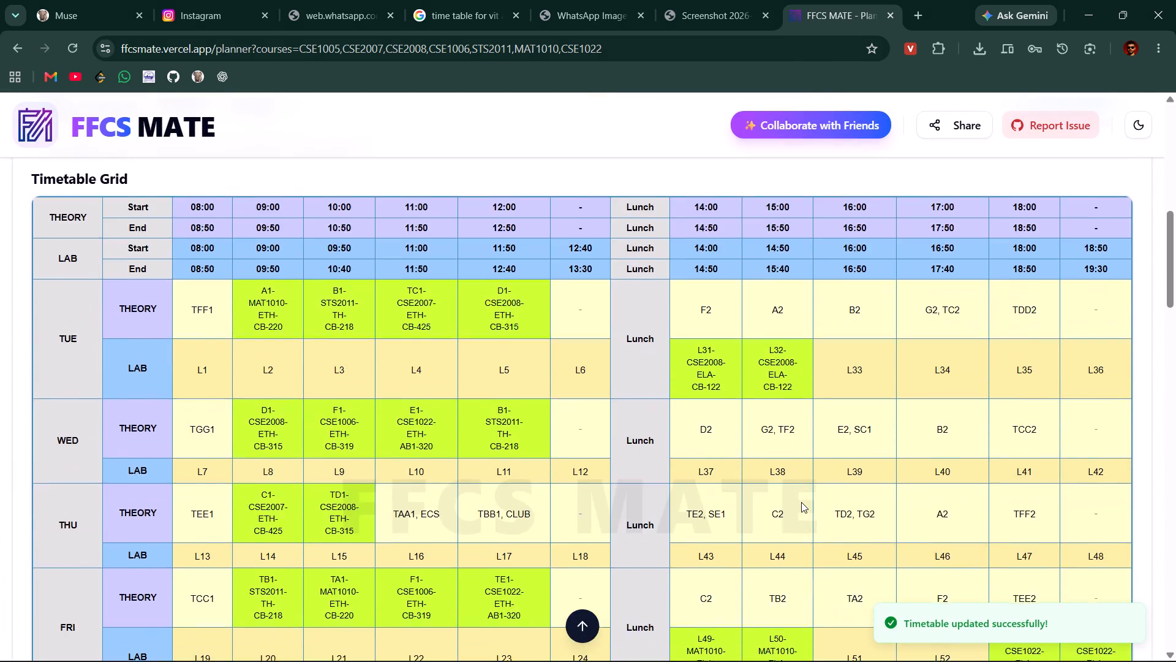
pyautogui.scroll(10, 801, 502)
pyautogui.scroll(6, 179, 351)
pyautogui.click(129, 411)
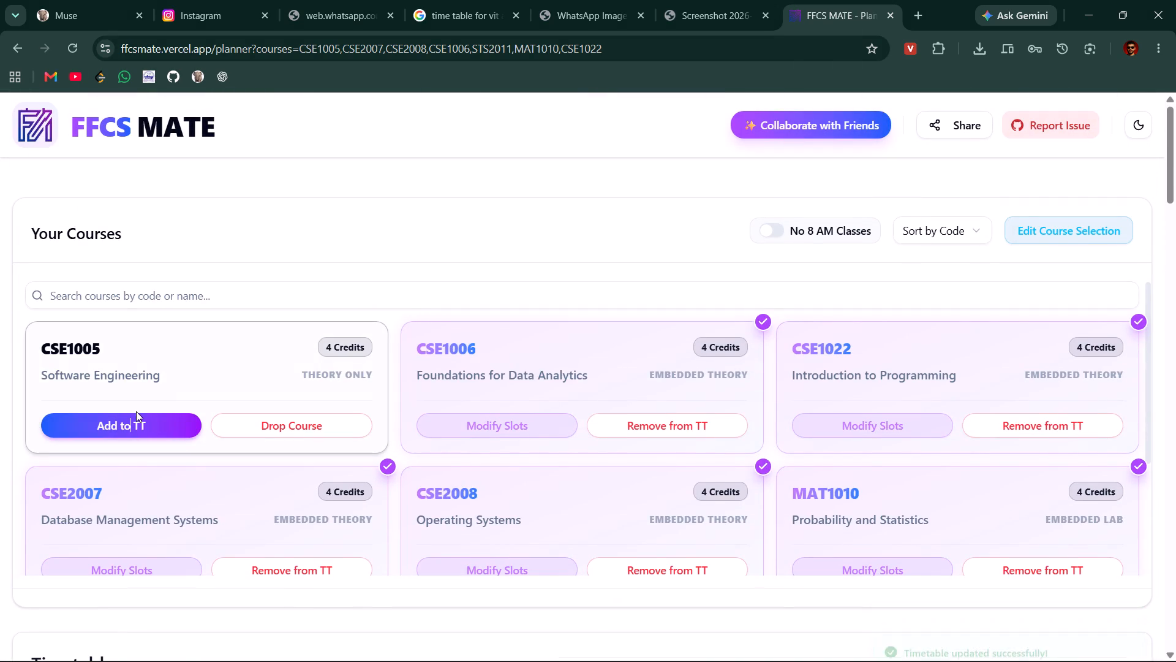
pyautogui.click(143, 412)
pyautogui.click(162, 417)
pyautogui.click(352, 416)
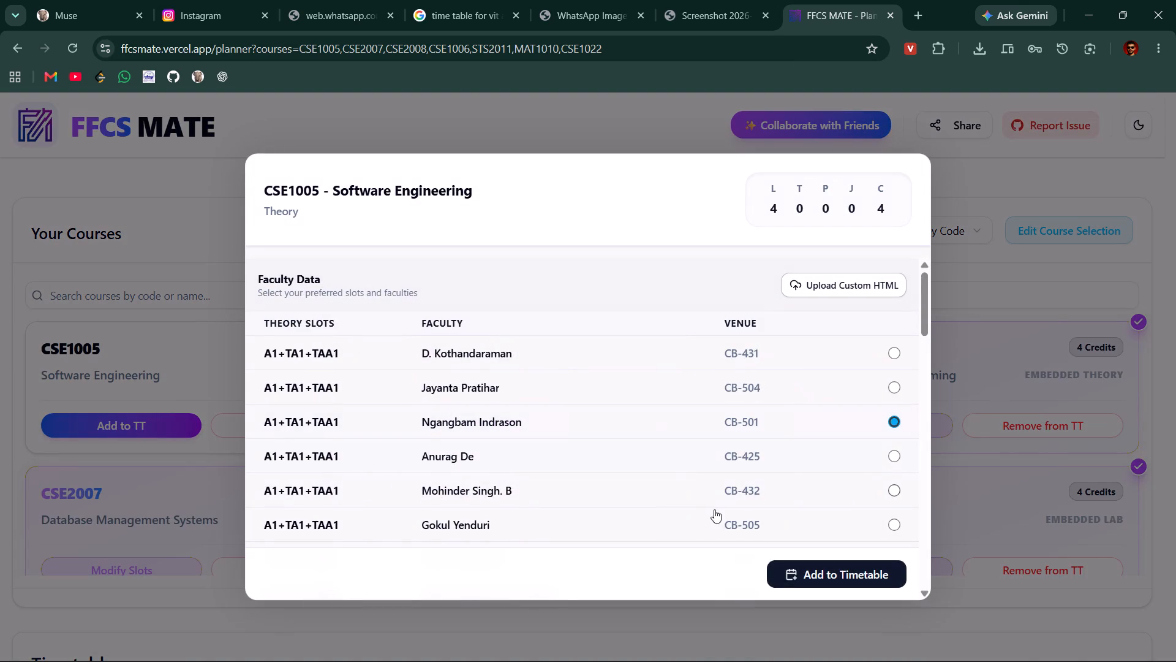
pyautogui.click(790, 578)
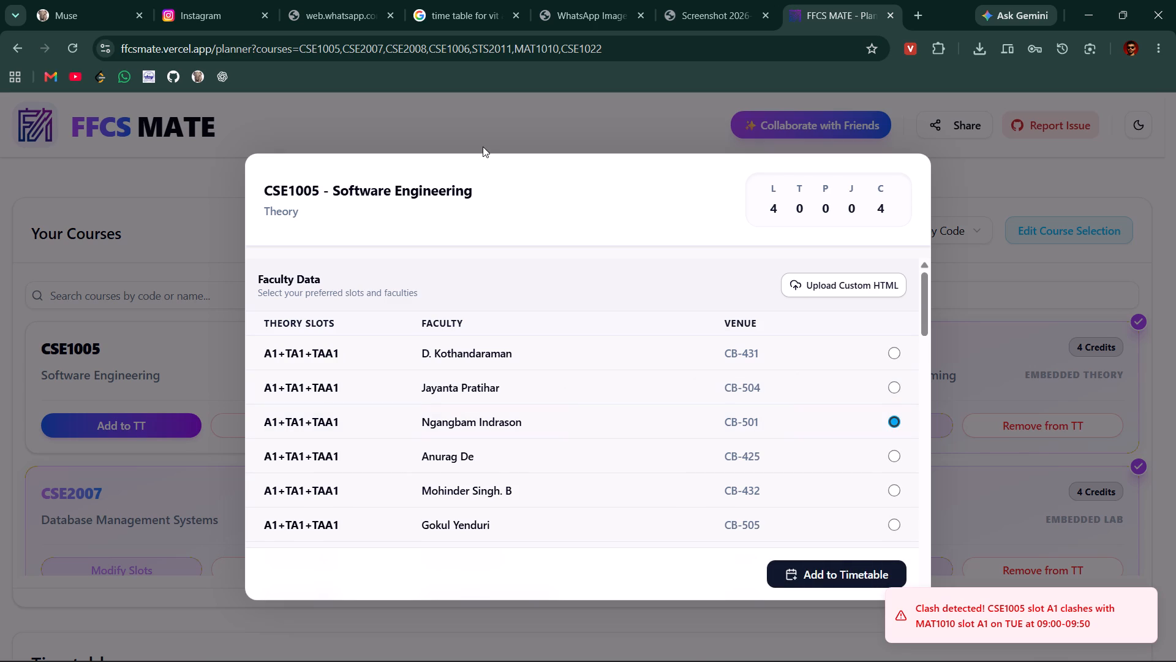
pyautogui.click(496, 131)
# Examine the Timetable 1 grid from Tuesday to Saturday for slots that could suit CSE1005 and the MAT1010 lab.
pyautogui.scroll(-15, 578, 162)
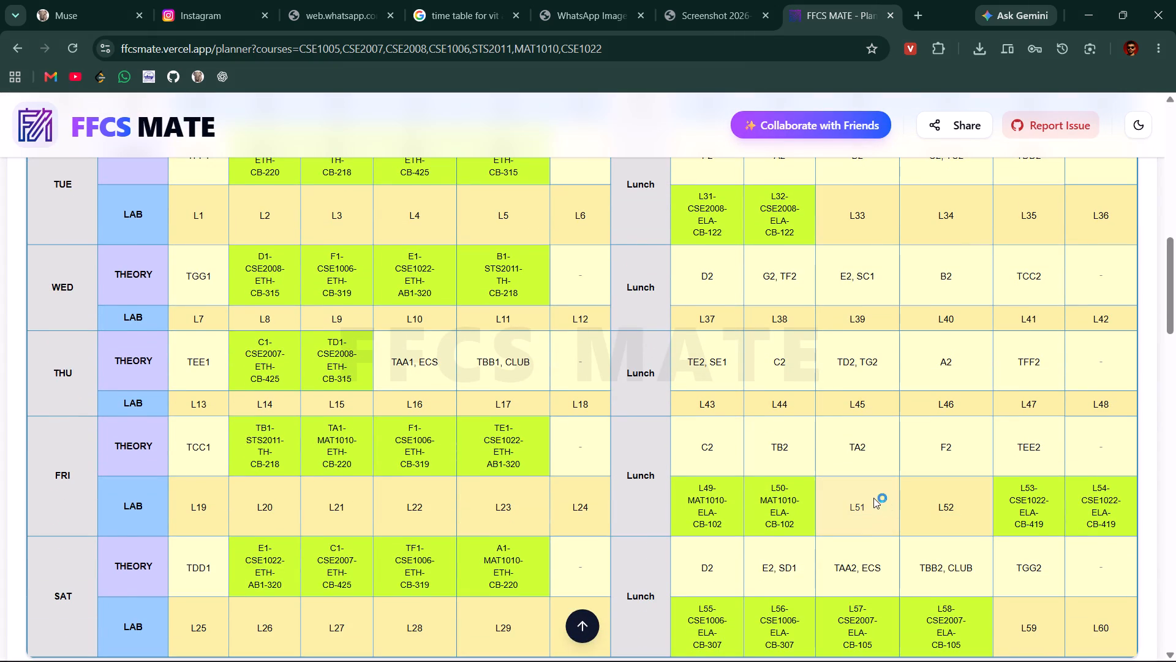
pyautogui.scroll(3, 882, 473)
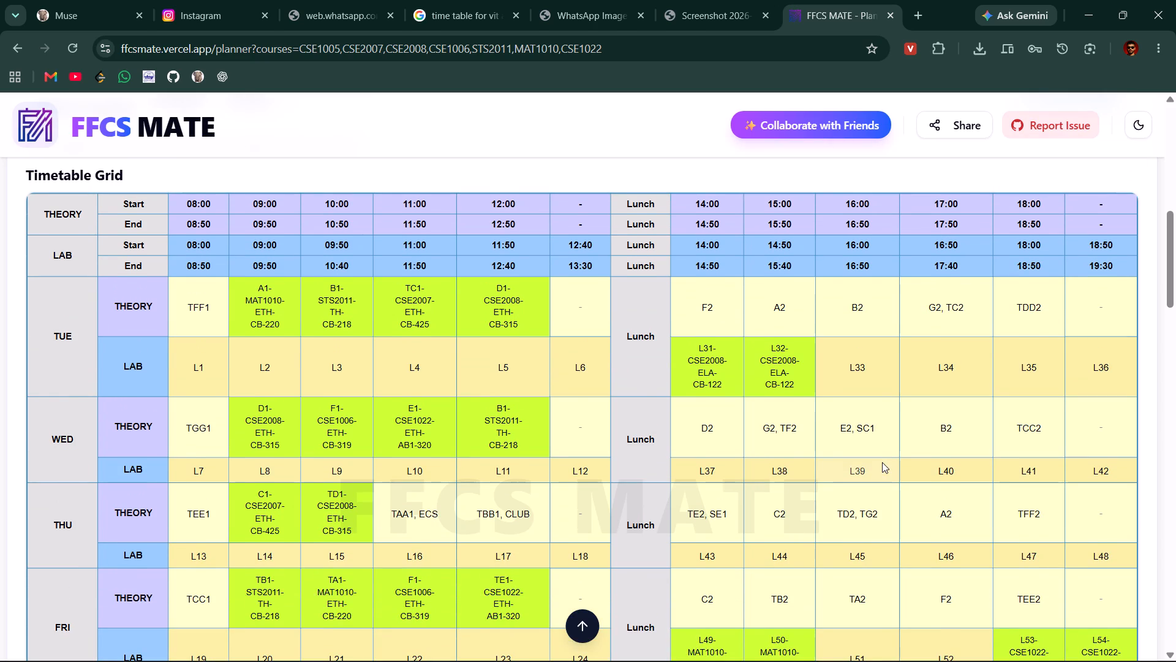
pyautogui.scroll(-2, 878, 473)
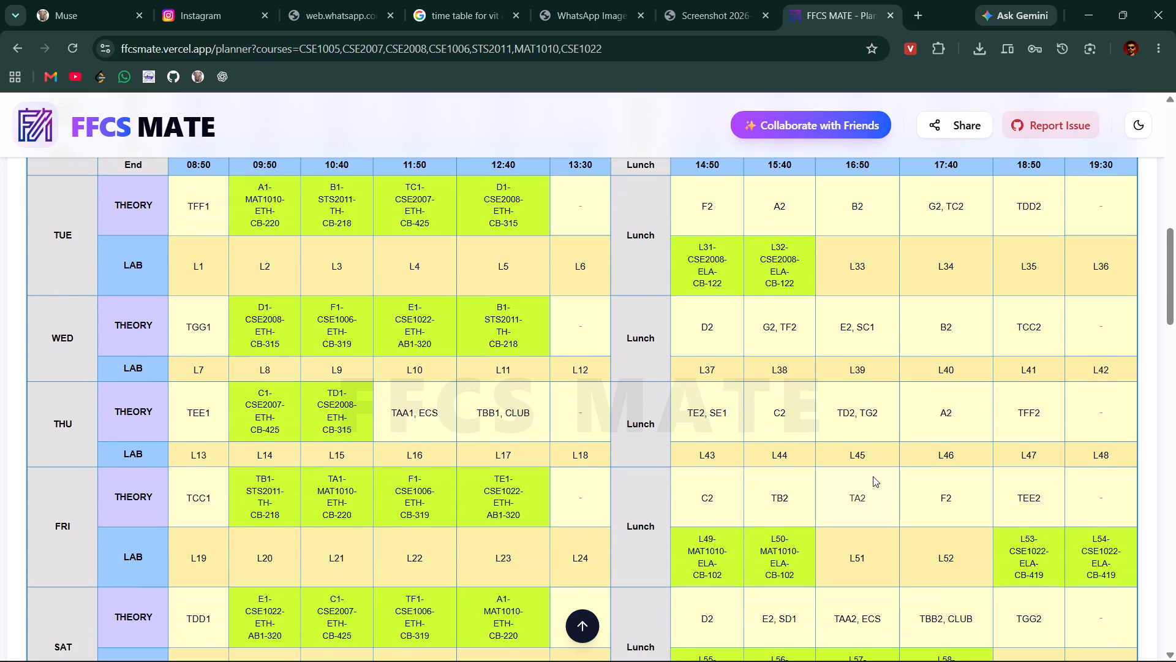
pyautogui.scroll(-2, 873, 476)
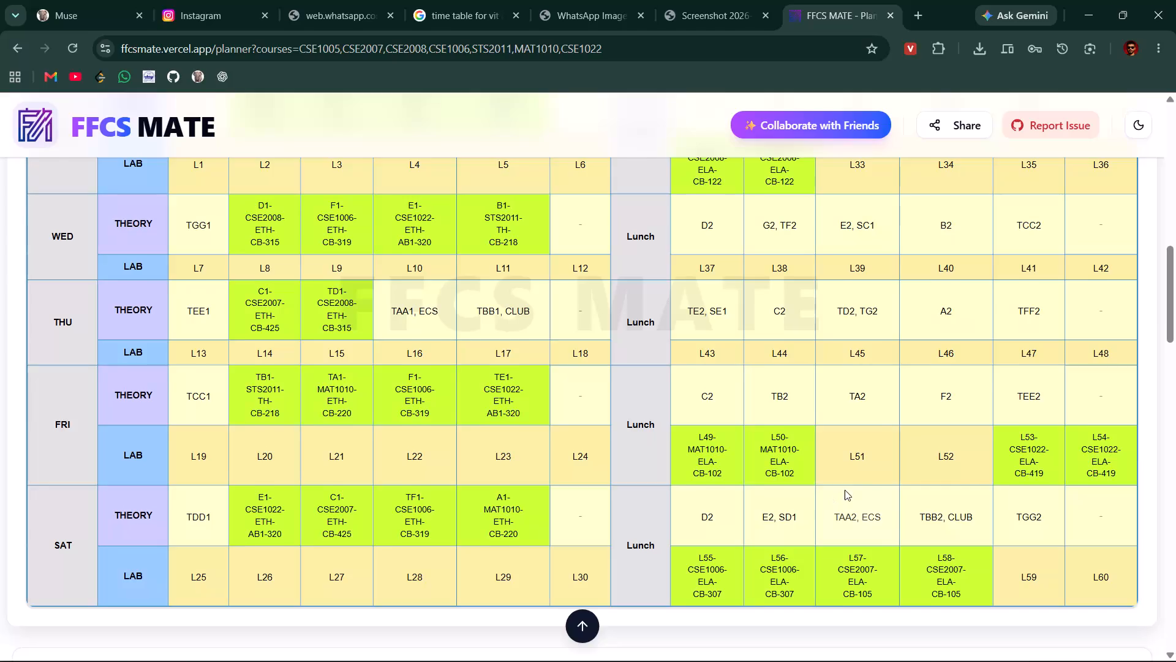
pyautogui.scroll(3, 845, 490)
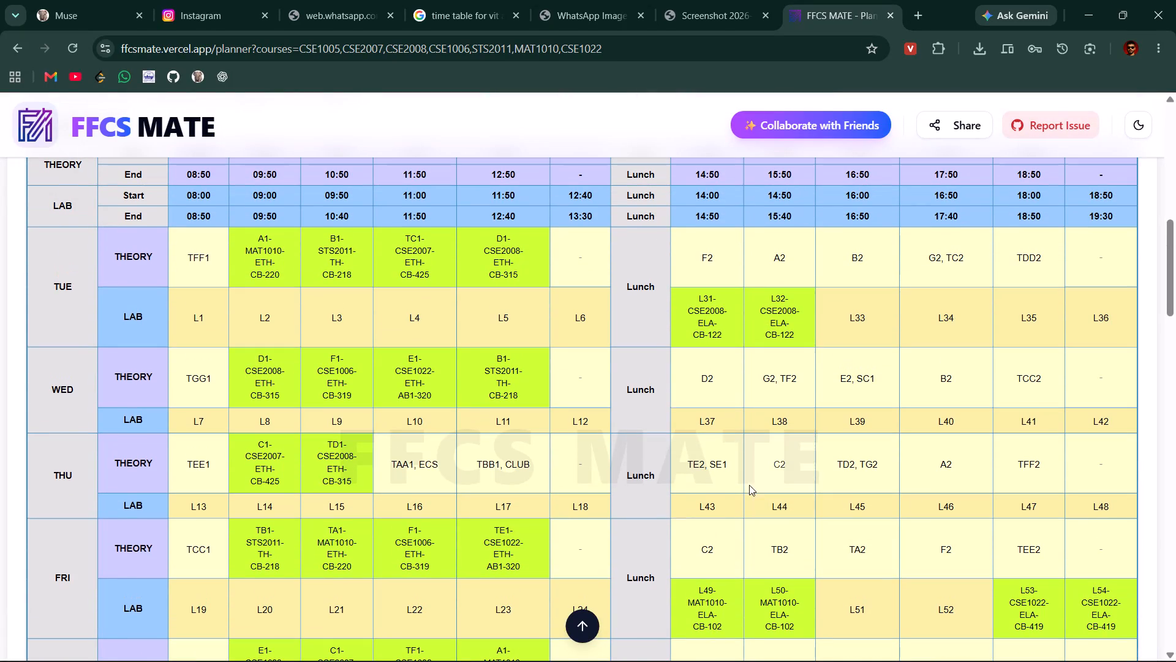
pyautogui.scroll(6, 750, 496)
pyautogui.scroll(12, 559, 240)
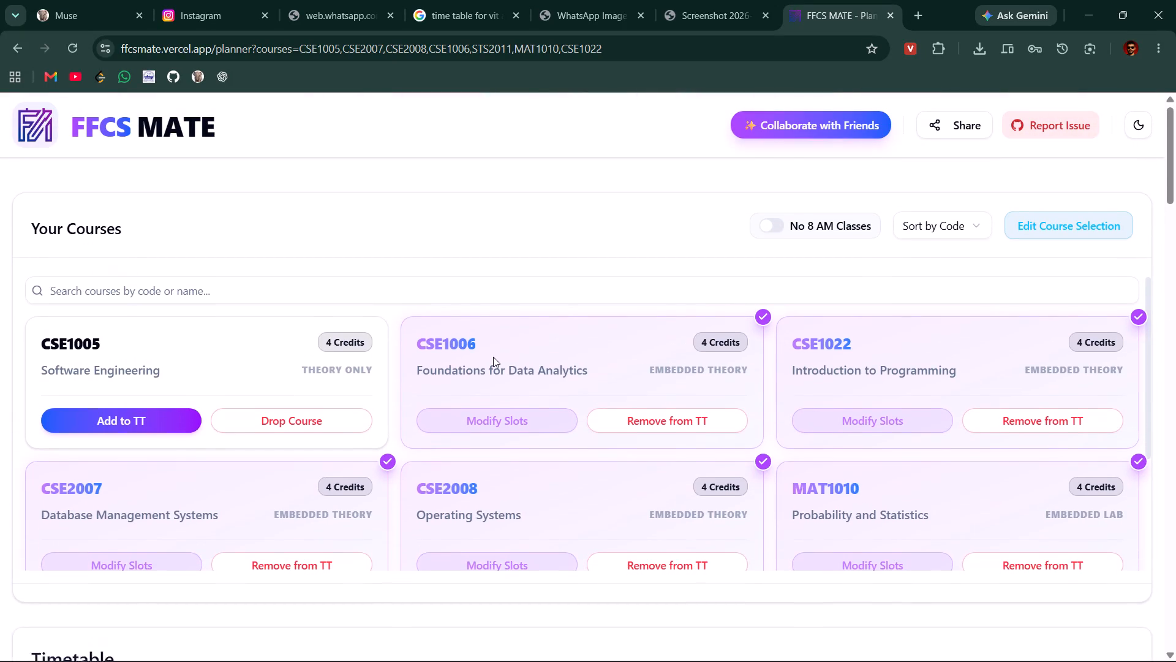
# Change the MAT1010 Probability and Statistics lab to the L37+L38 slots at venue CB-106.
pyautogui.scroll(-3, 711, 343)
pyautogui.click(902, 405)
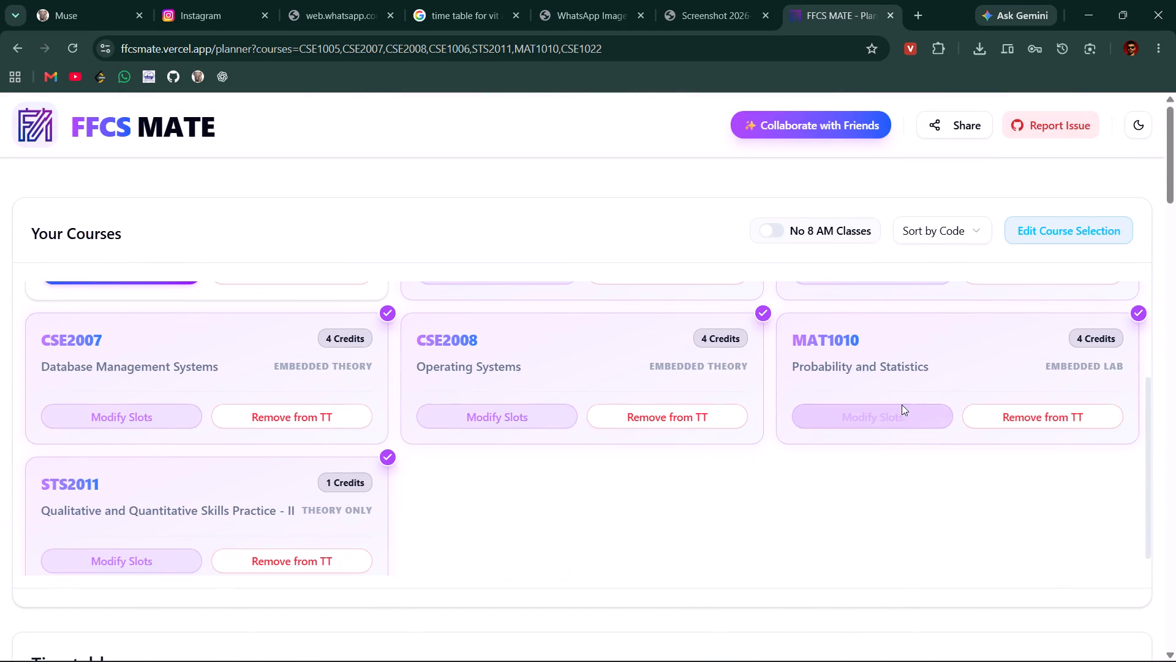
pyautogui.scroll(-20, 508, 426)
pyautogui.scroll(-3, 508, 426)
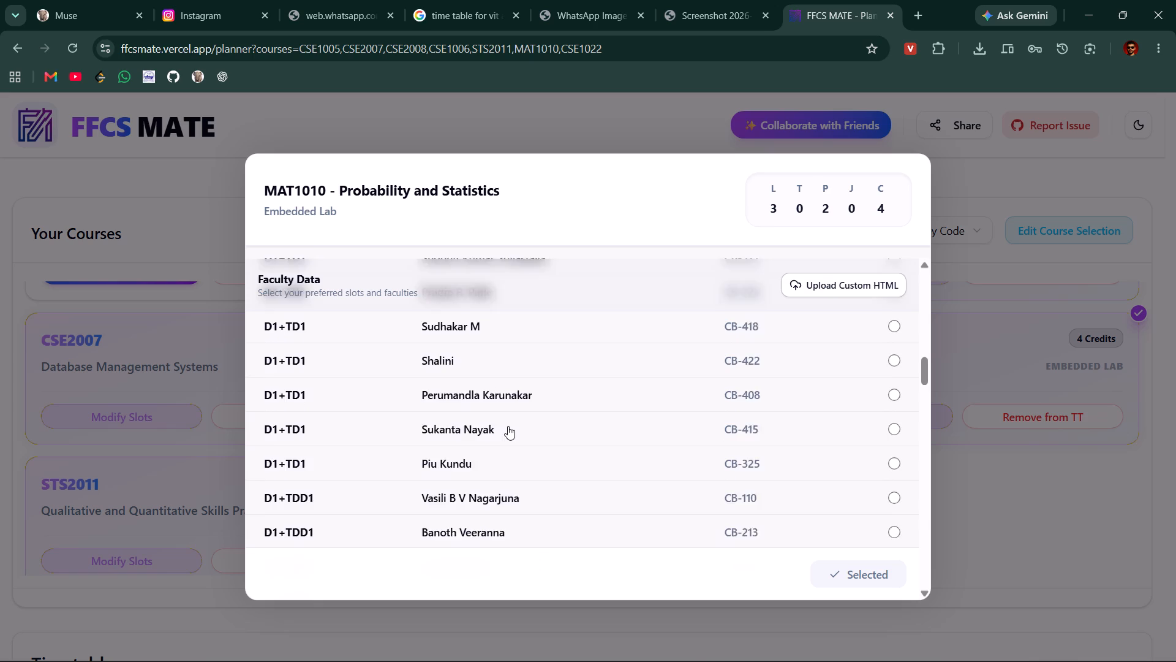
pyautogui.scroll(-20, 508, 426)
pyautogui.scroll(-20, 508, 426)
pyautogui.scroll(5, 494, 408)
pyautogui.click(325, 367)
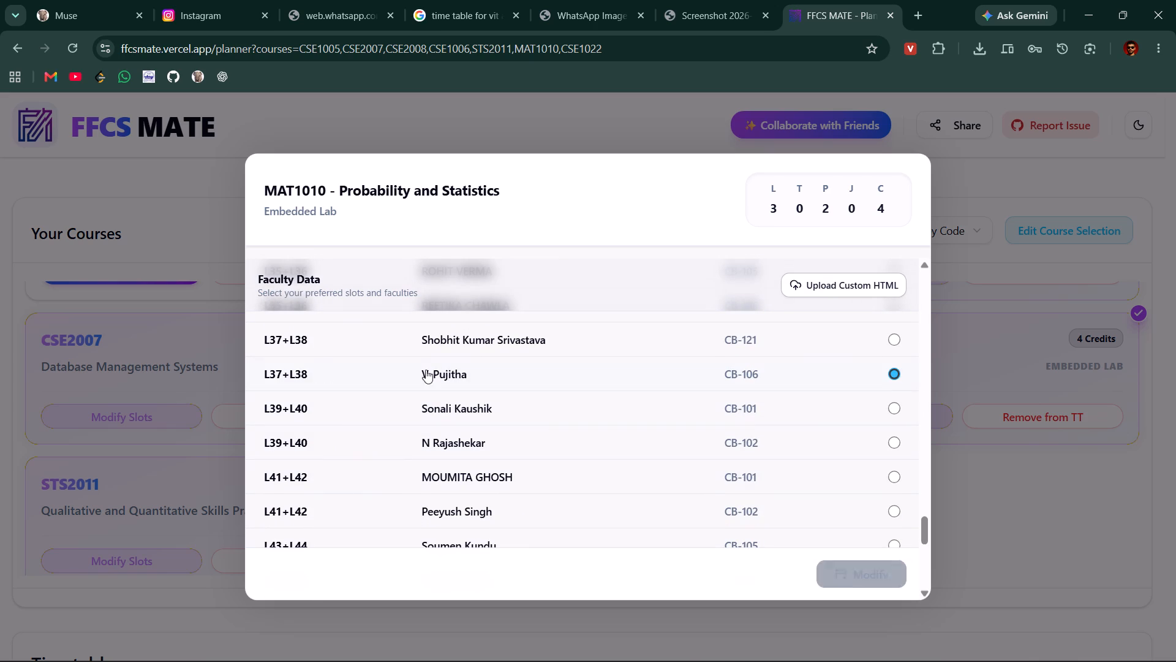
pyautogui.click(856, 583)
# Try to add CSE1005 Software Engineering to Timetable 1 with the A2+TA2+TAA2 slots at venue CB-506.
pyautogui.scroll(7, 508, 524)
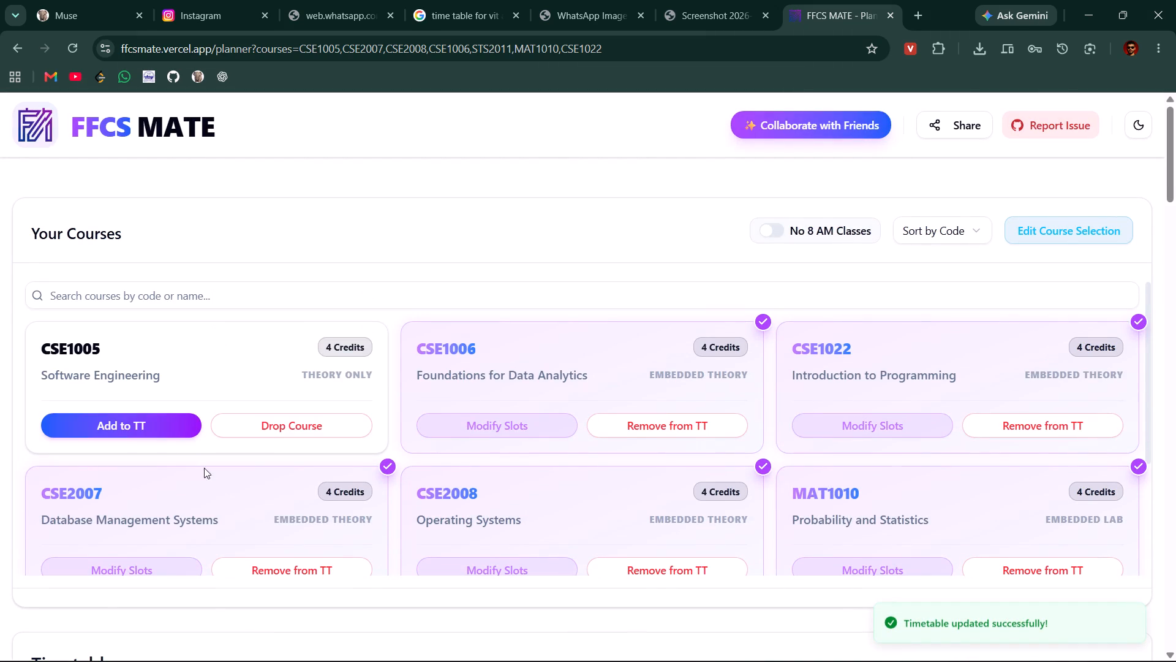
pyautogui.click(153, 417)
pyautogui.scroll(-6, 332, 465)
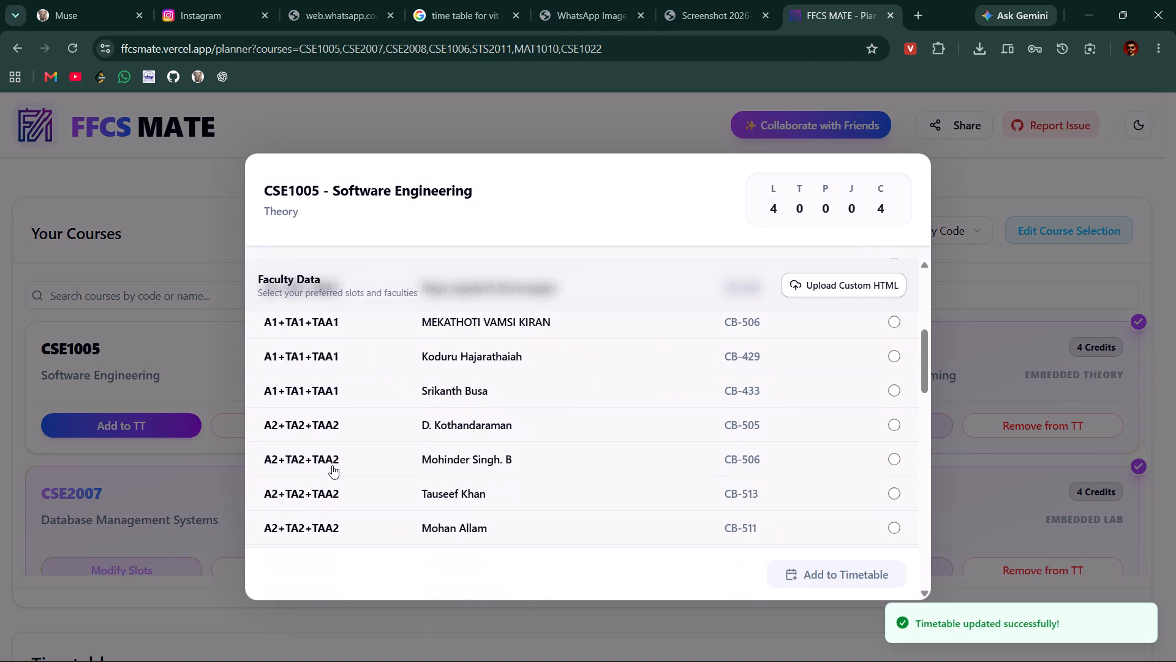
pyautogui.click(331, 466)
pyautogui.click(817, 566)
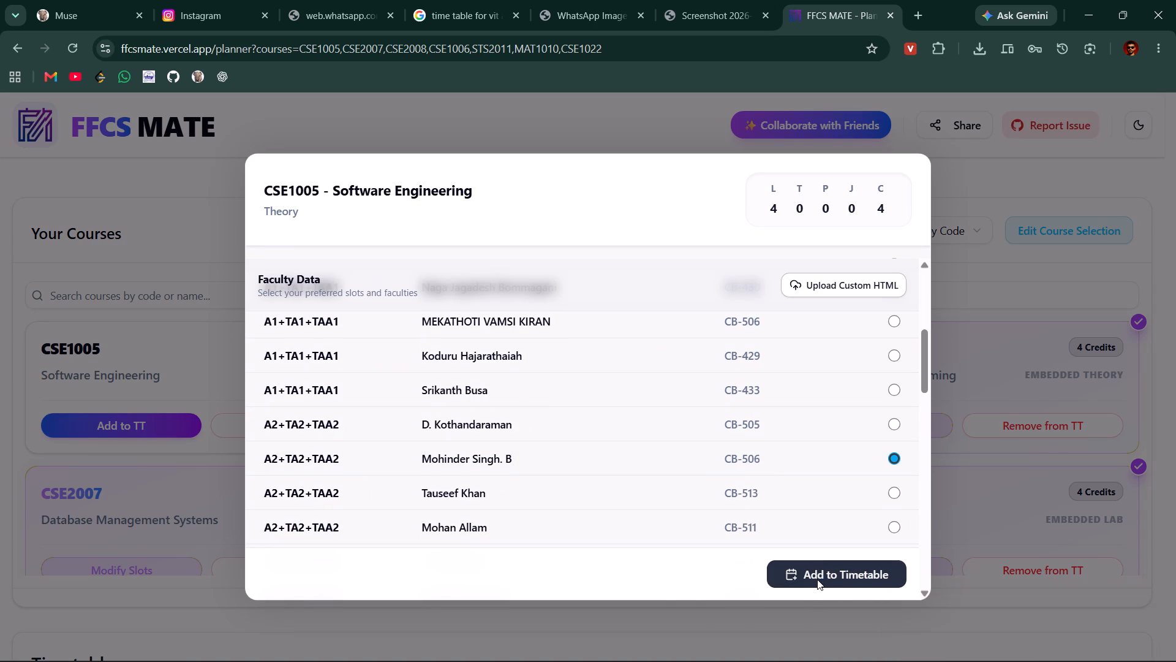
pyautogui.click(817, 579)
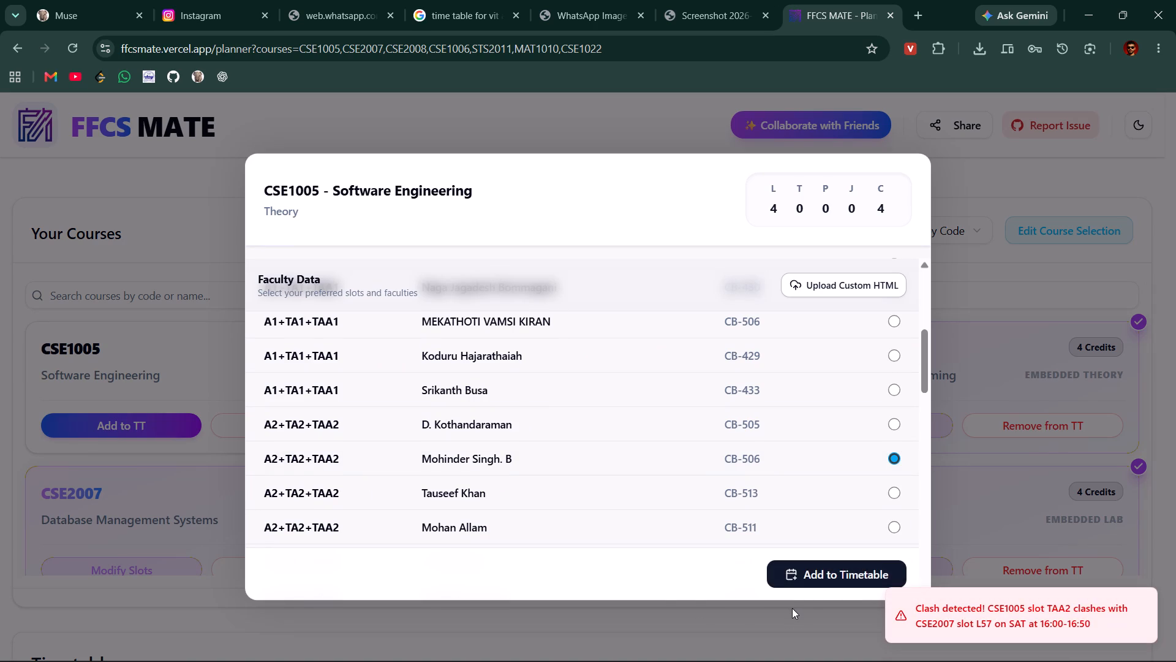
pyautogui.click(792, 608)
# Examine the Timetable 1 grid from Tuesday to Saturday for the CSE2007 lab slots and free afternoon slots that could accommodate CSE1005.
pyautogui.scroll(-13, 792, 608)
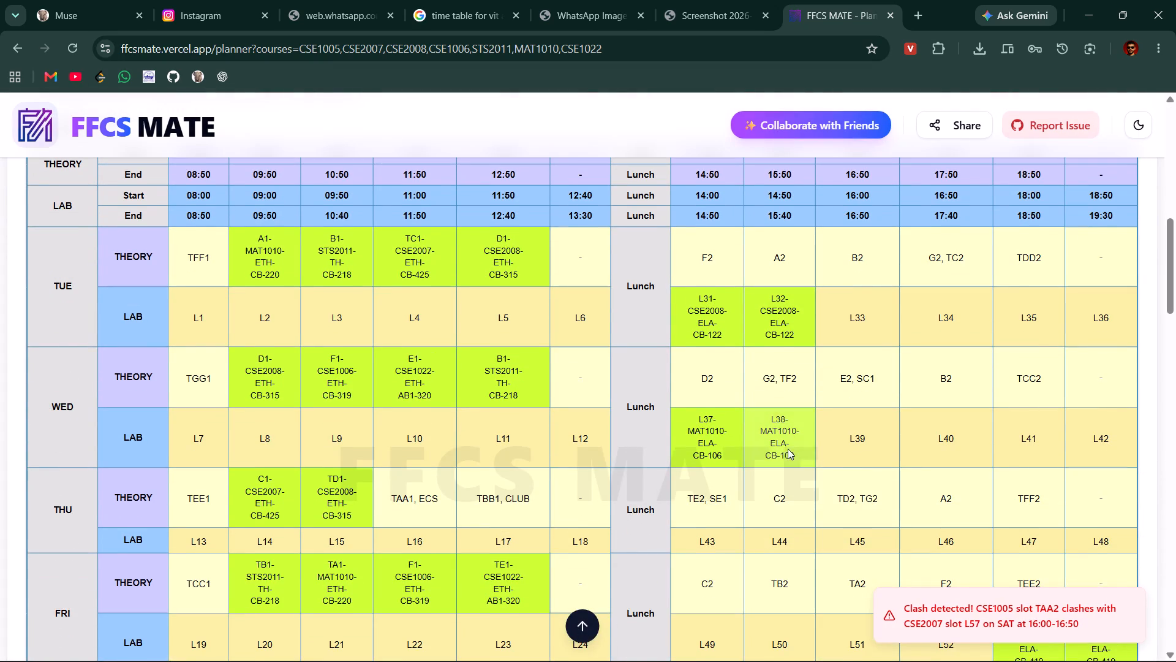
pyautogui.scroll(-4, 732, 356)
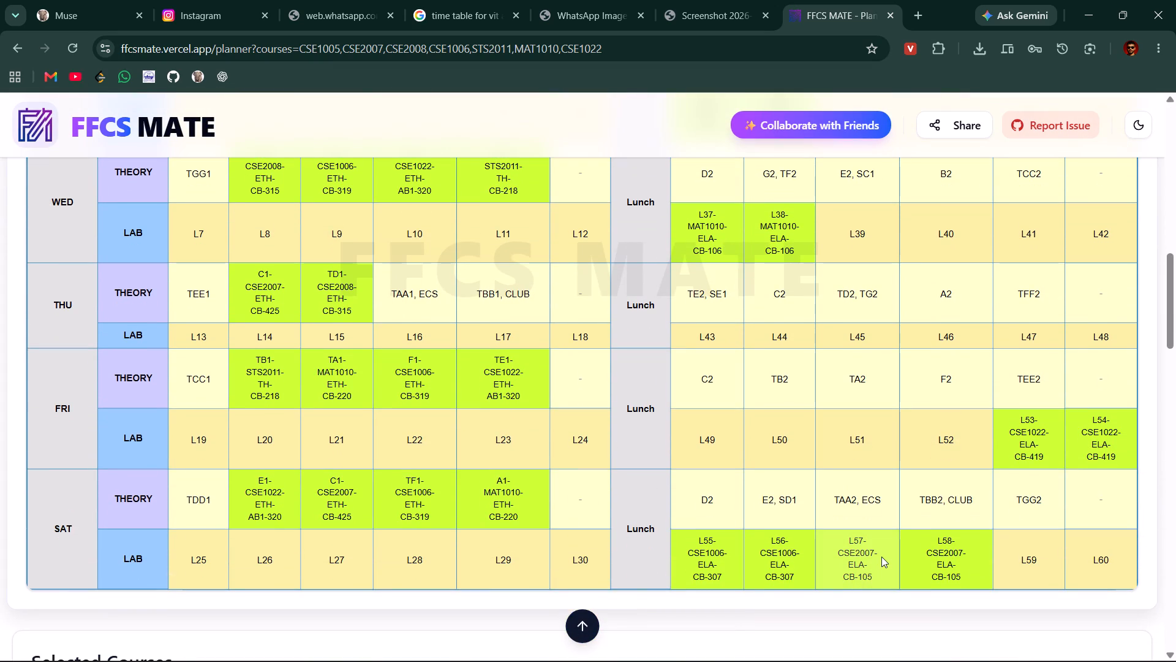
pyautogui.scroll(1, 881, 557)
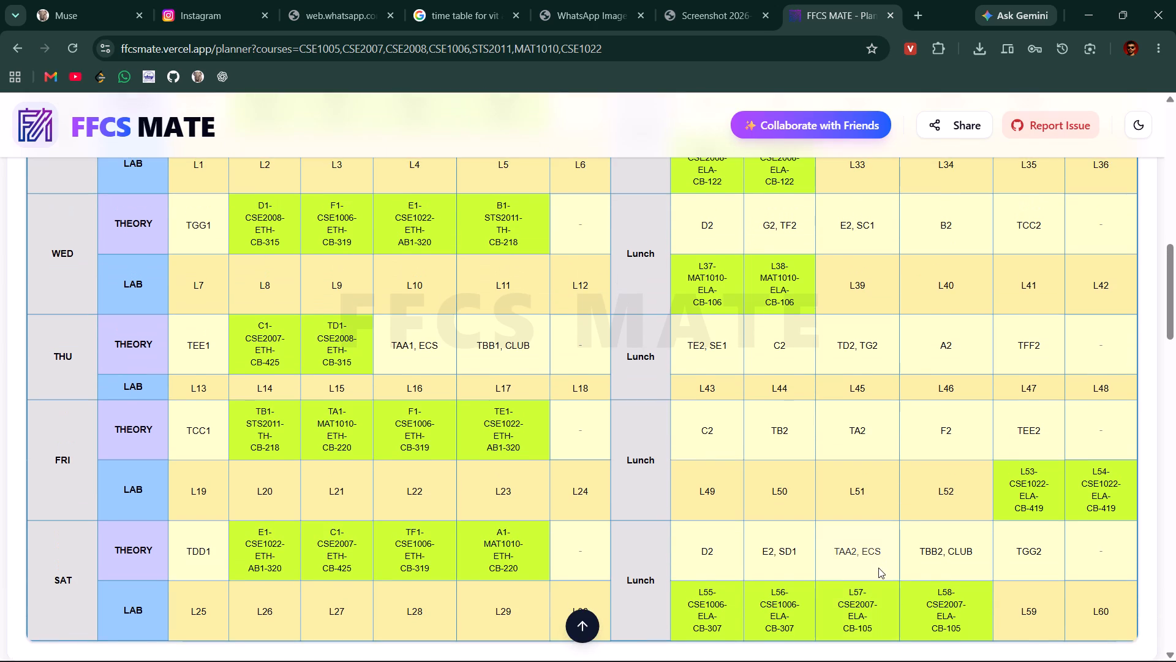
pyautogui.scroll(1, 878, 568)
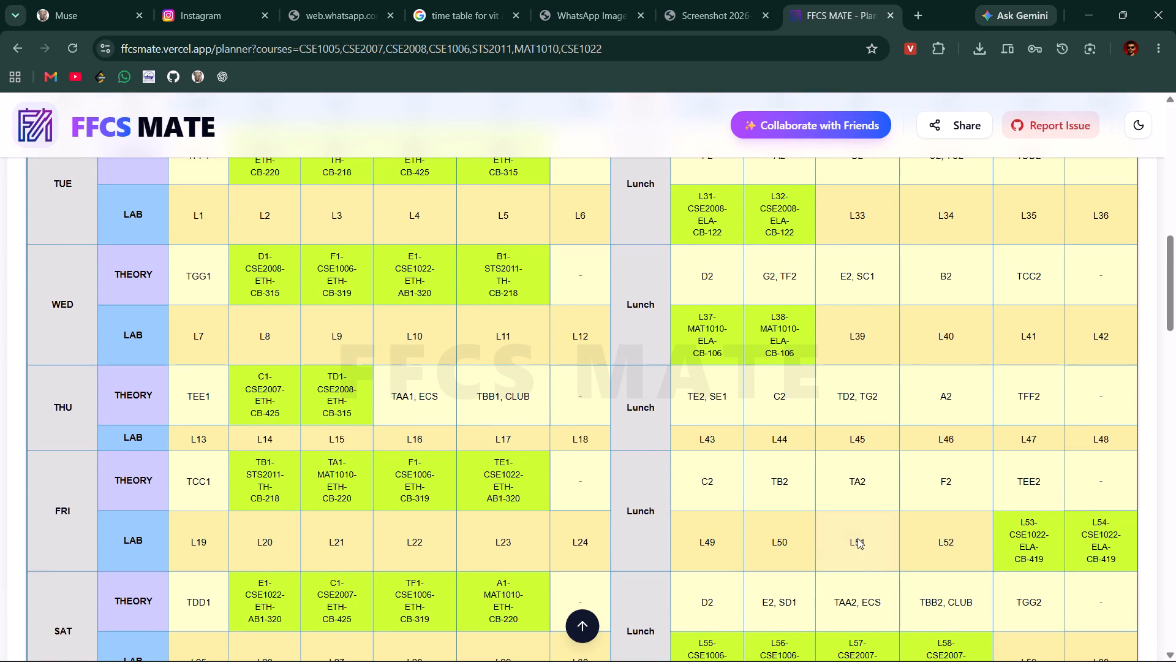
pyautogui.scroll(5, 853, 538)
pyautogui.scroll(-11, 853, 539)
pyautogui.scroll(19, 854, 546)
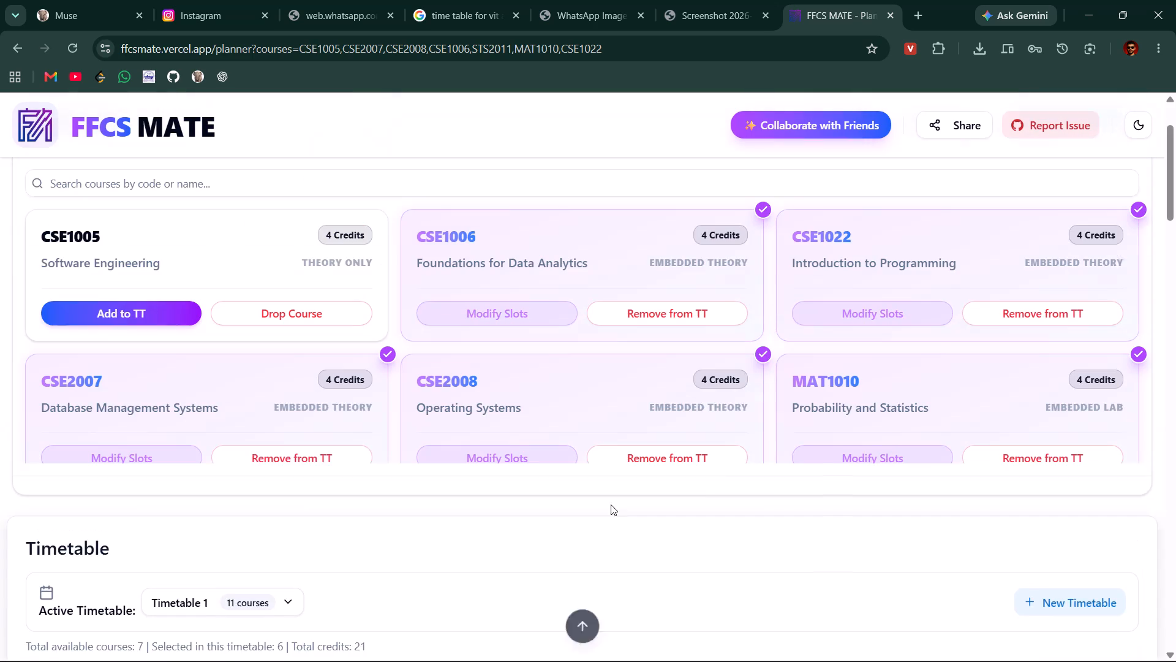
# Examine the course list and the Timetable 1 grid from Tuesday to Saturday for free theory slots that could fit CSE1005.
pyautogui.scroll(-1, 476, 374)
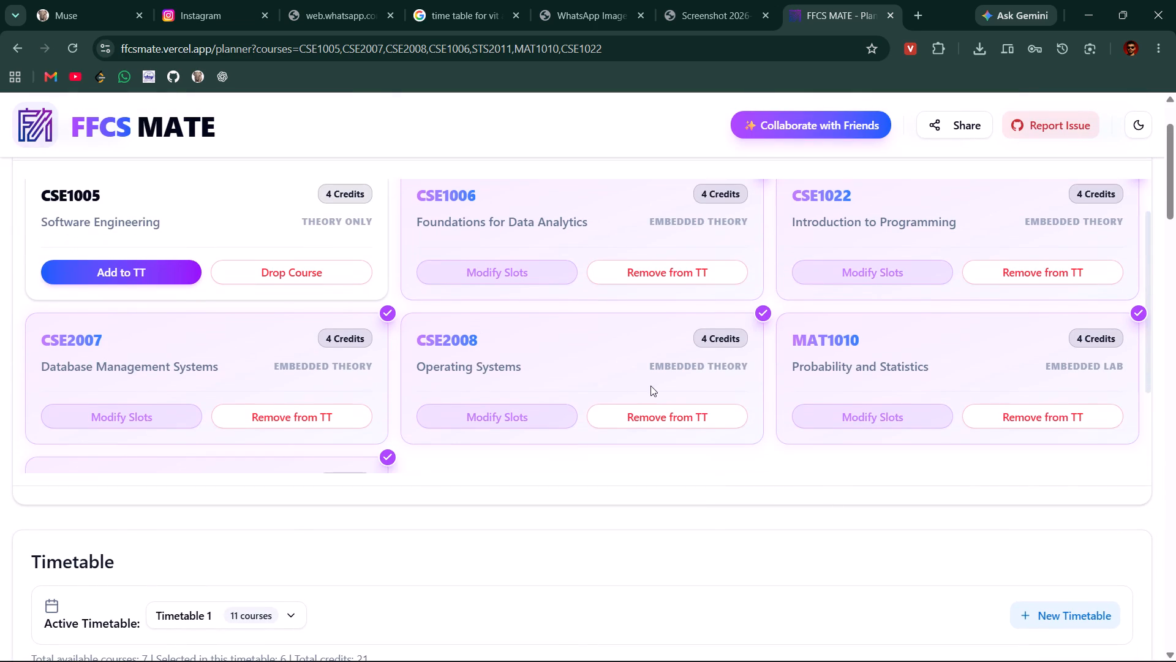
pyautogui.scroll(-14, 730, 486)
pyautogui.scroll(2, 746, 504)
pyautogui.scroll(-3, 746, 504)
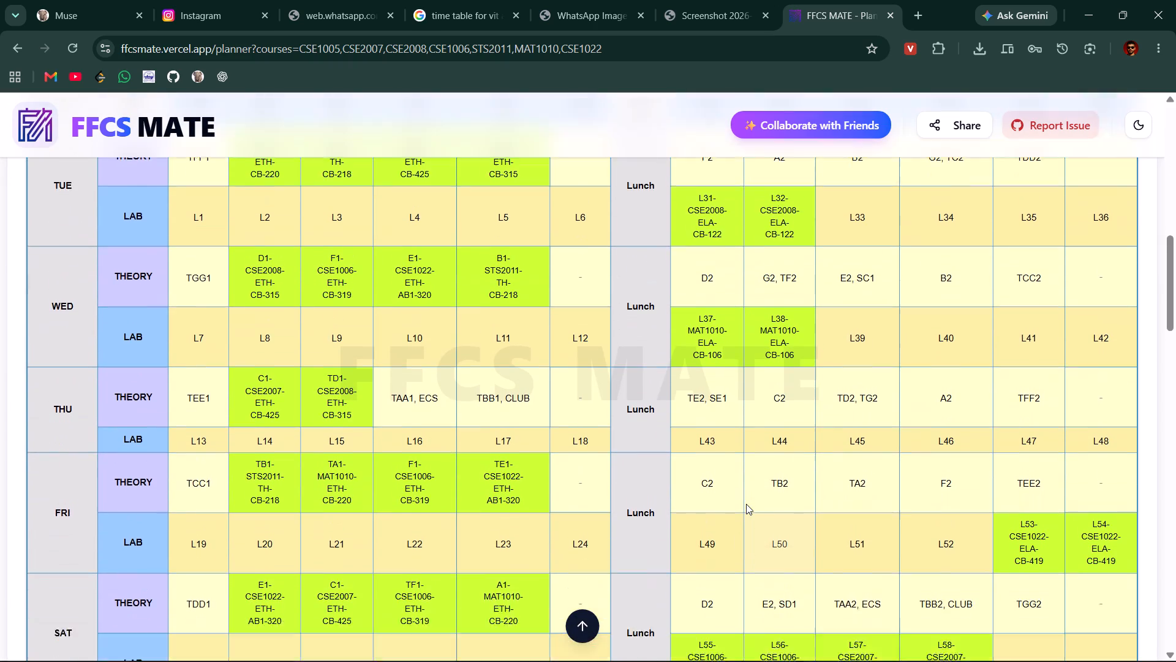
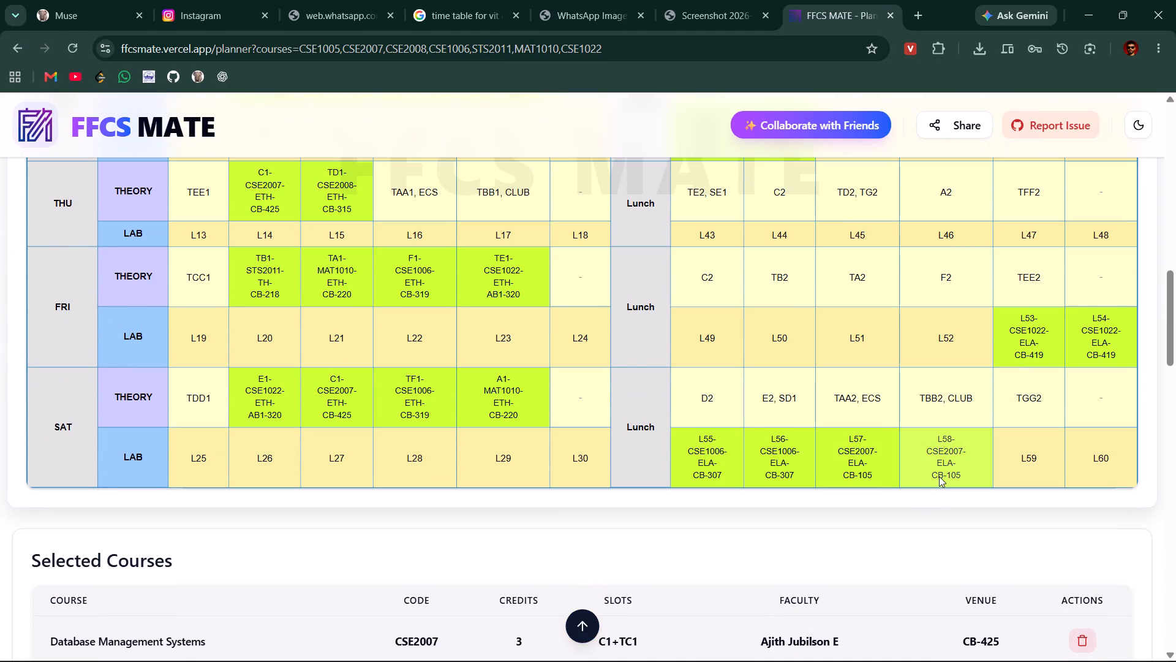
# Open the slot selection of CSE2007 Database Management Systems to modify its slots.
pyautogui.scroll(18, 943, 473)
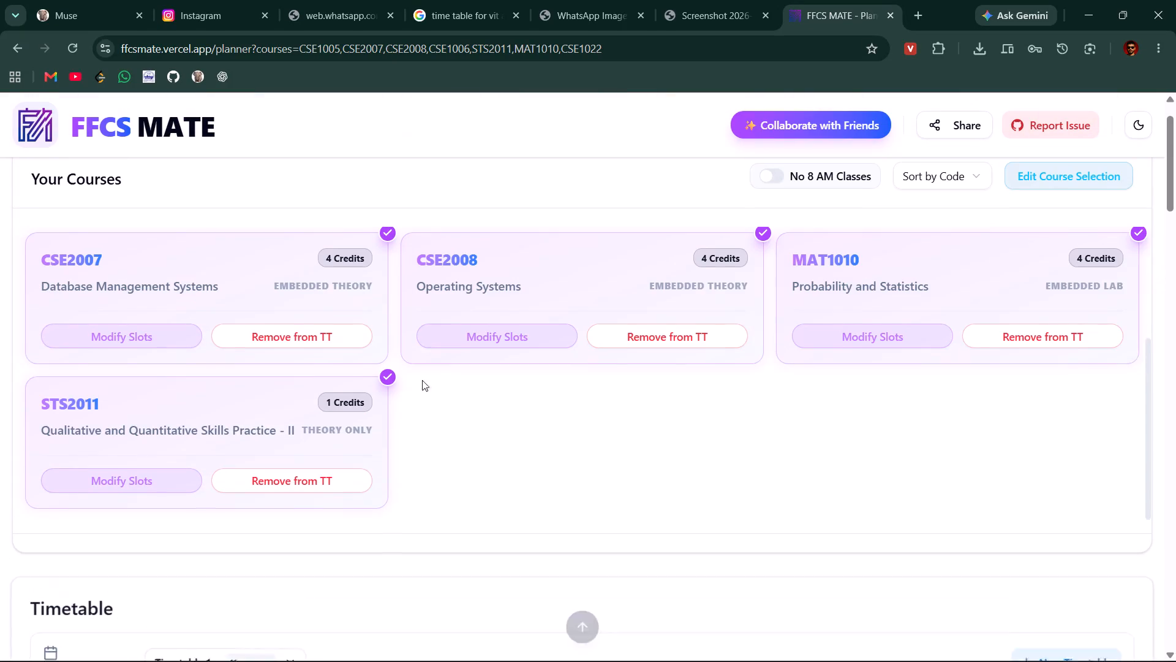
pyautogui.scroll(2, 379, 421)
pyautogui.scroll(2, 594, 354)
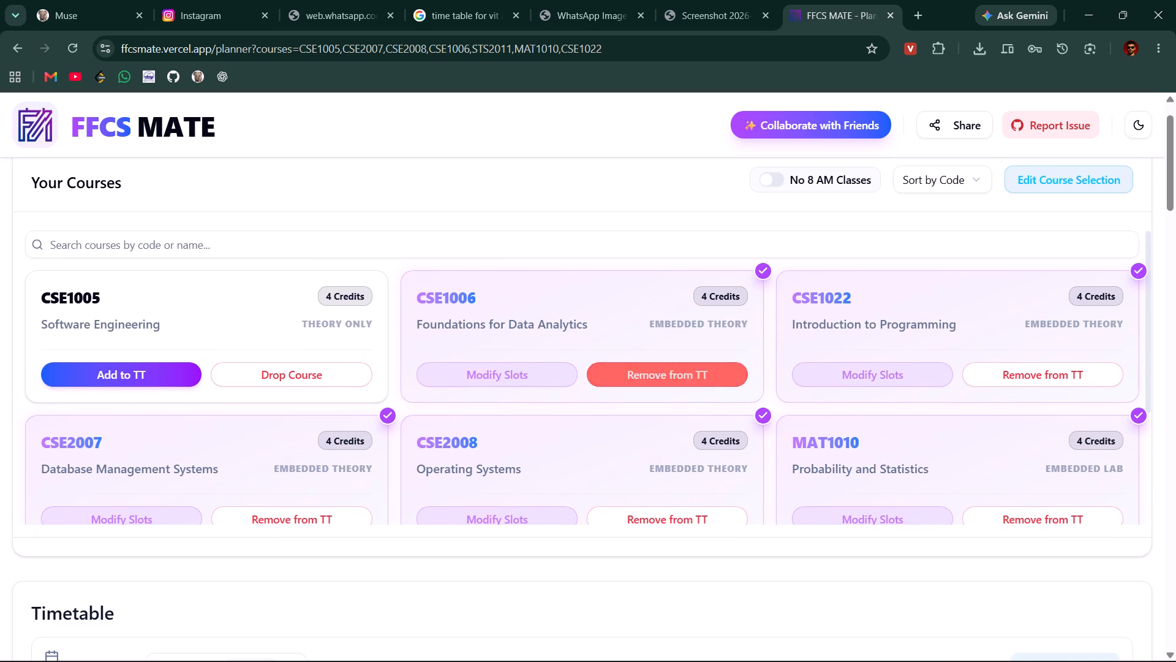
pyautogui.scroll(-2, 128, 477)
pyautogui.click(167, 420)
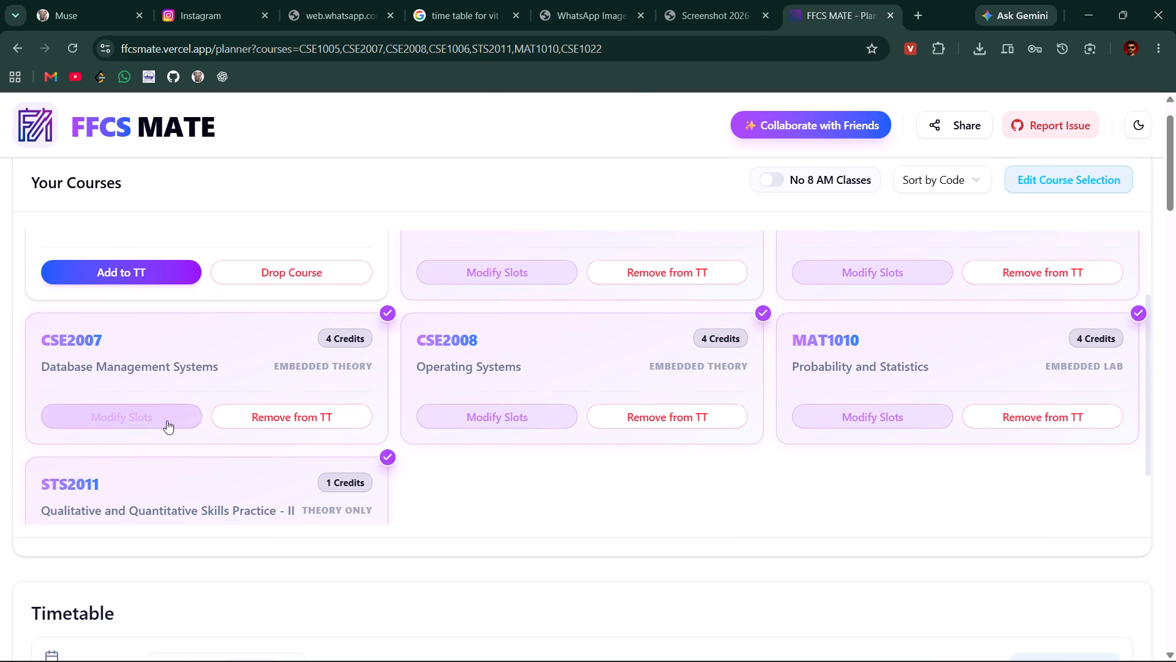
# Change the CSE2007 Database Management Systems lab to the L39+L40 slots at venue CB-105.
pyautogui.scroll(-7, 435, 379)
pyautogui.click(1140, 506)
pyautogui.scroll(-7, 997, 511)
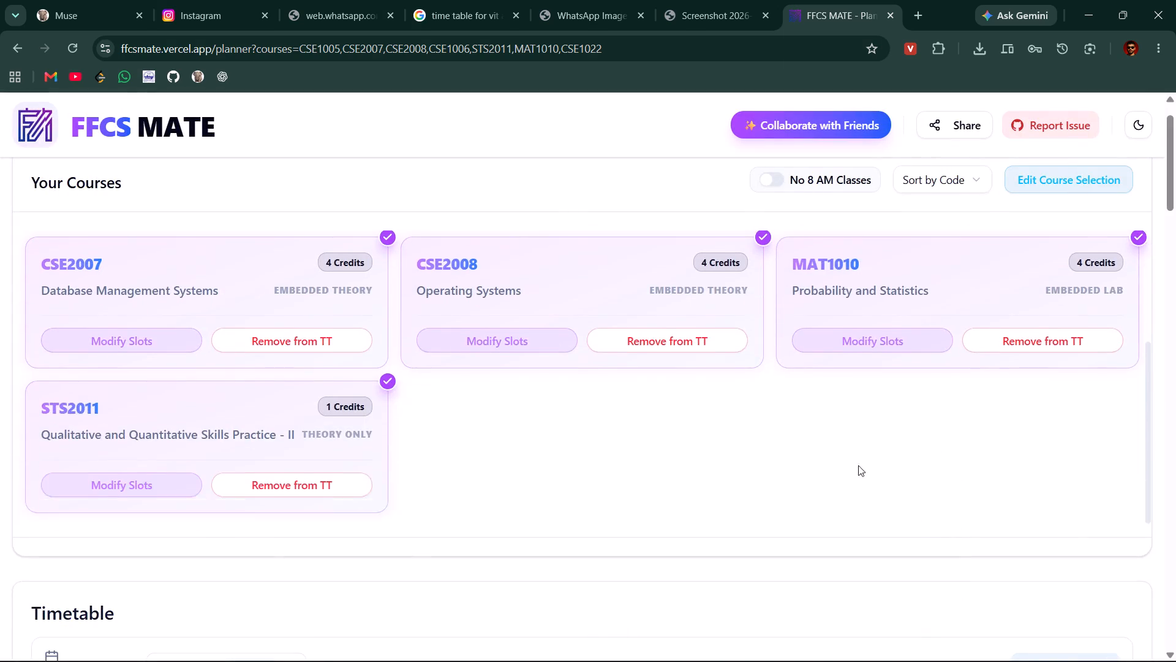
pyautogui.scroll(-13, 858, 465)
pyautogui.scroll(12, 913, 432)
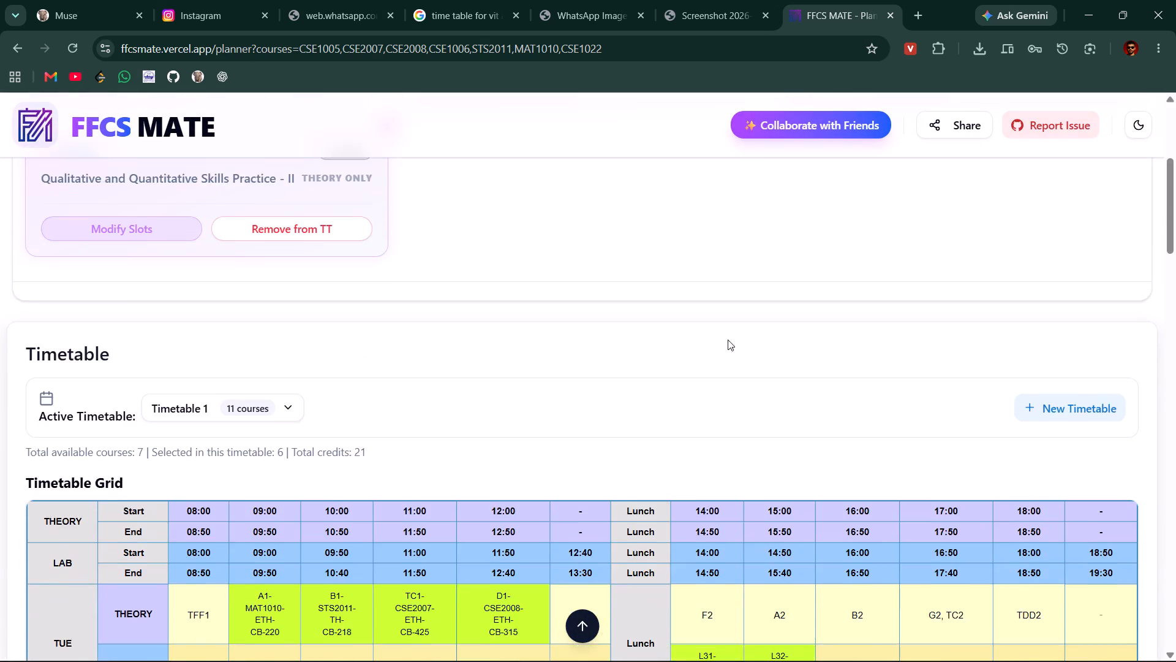
pyautogui.scroll(2, 728, 340)
pyautogui.click(141, 400)
pyautogui.scroll(-4, 473, 374)
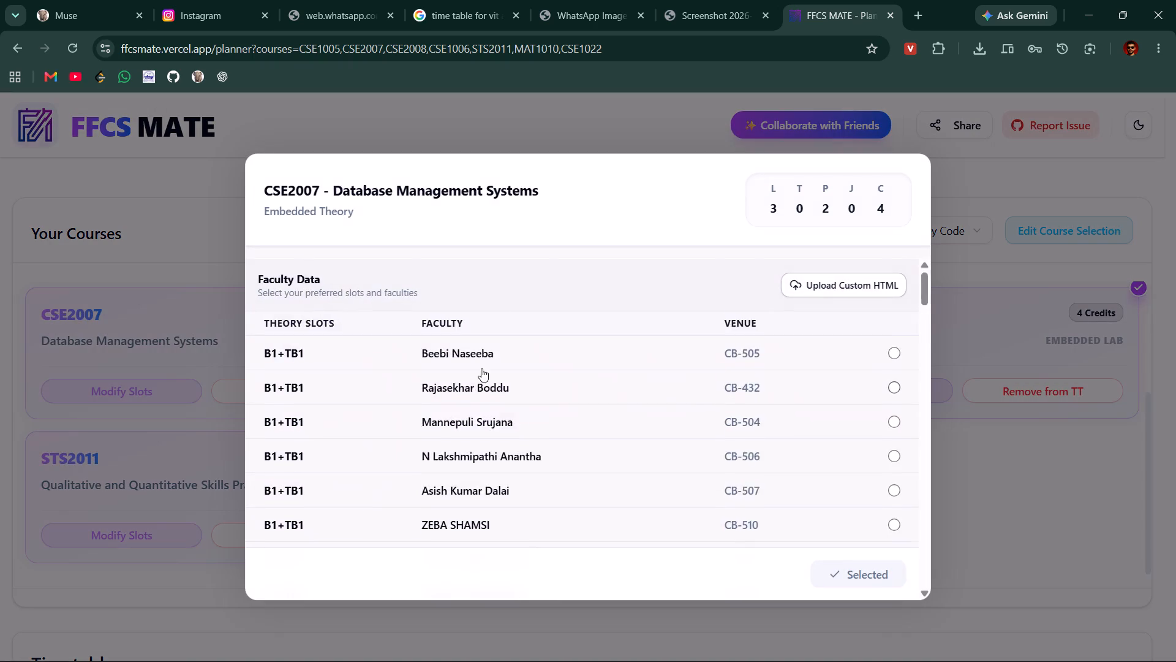
pyautogui.scroll(-20, 481, 368)
pyautogui.scroll(-20, 481, 368)
pyautogui.scroll(-10, 481, 368)
pyautogui.moveTo(481, 394); pyautogui.dragTo(474, 440)
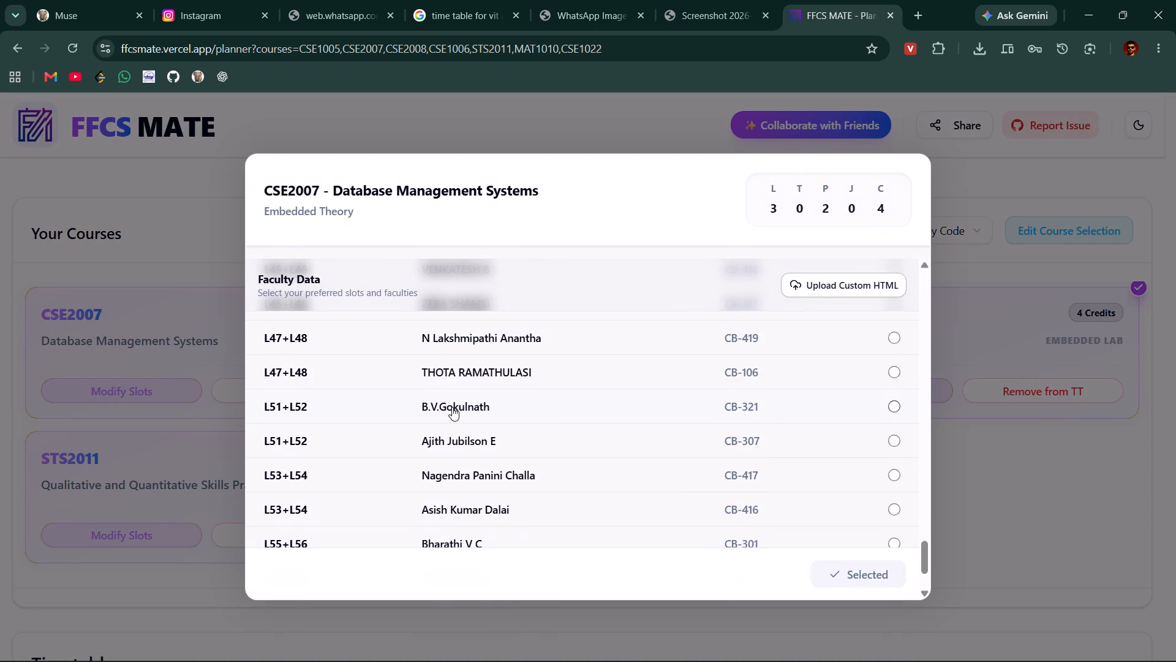
pyautogui.scroll(3, 451, 412)
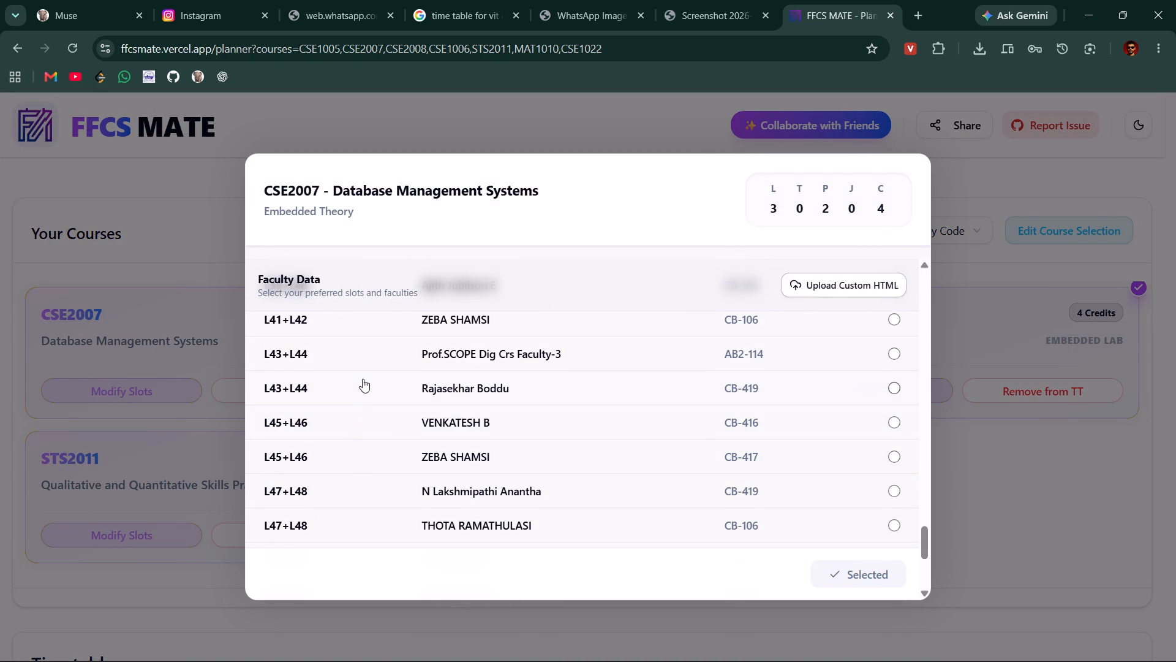
pyautogui.scroll(4, 363, 379)
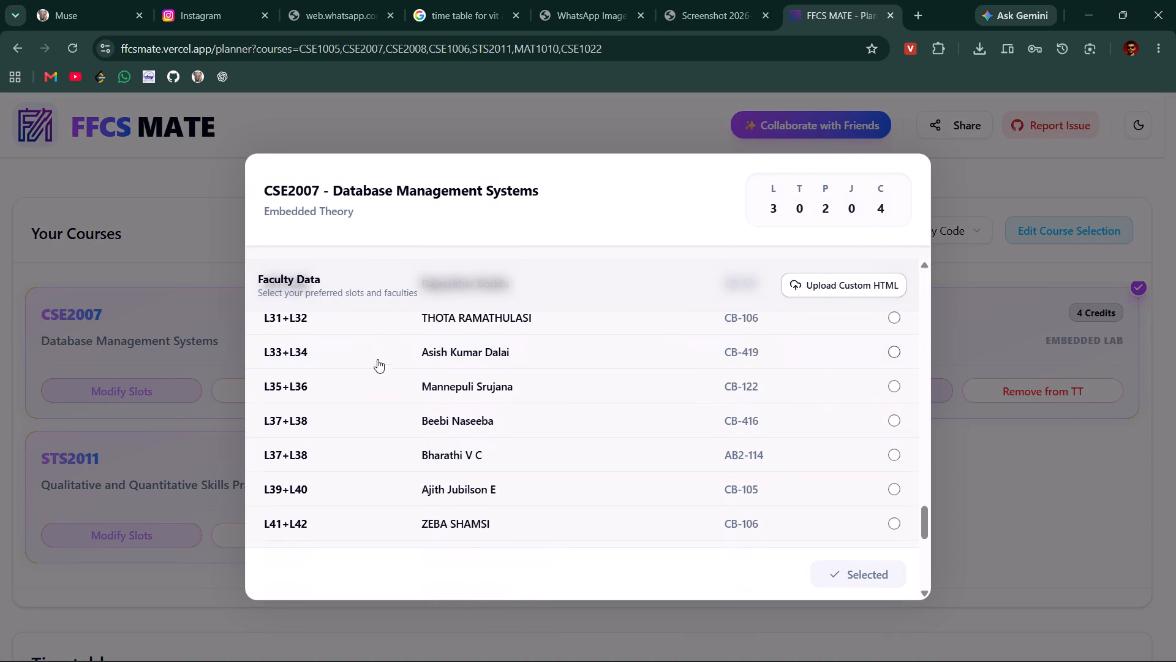
pyautogui.scroll(1, 377, 375)
pyautogui.scroll(-6, 415, 399)
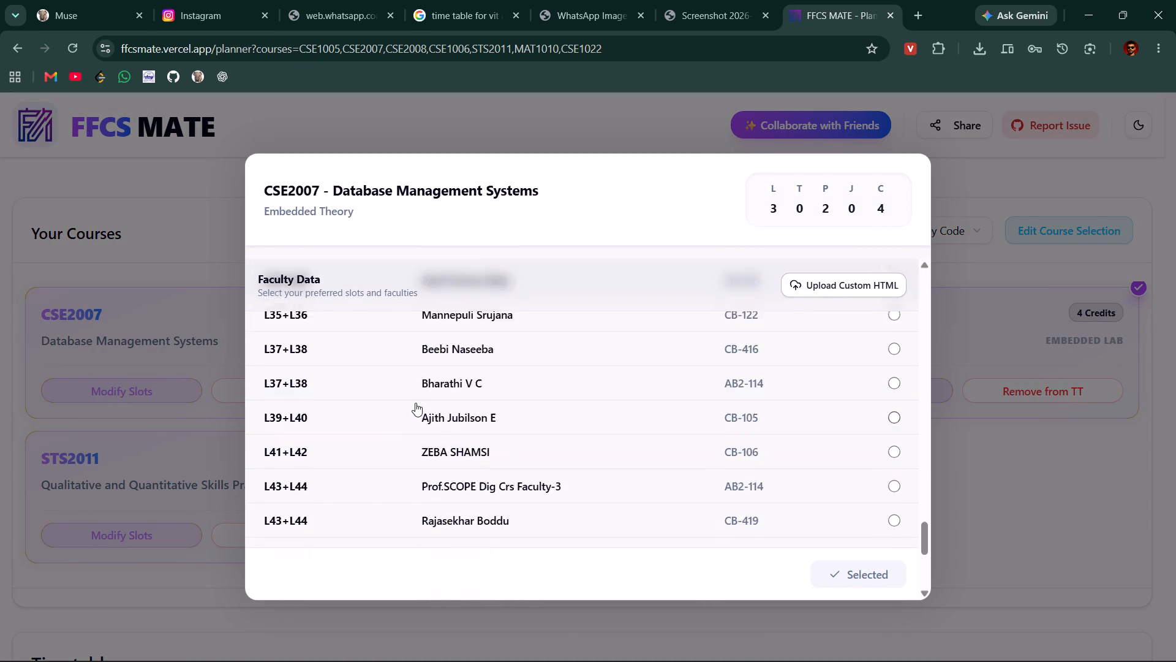
pyautogui.scroll(1, 415, 403)
pyautogui.scroll(1, 339, 357)
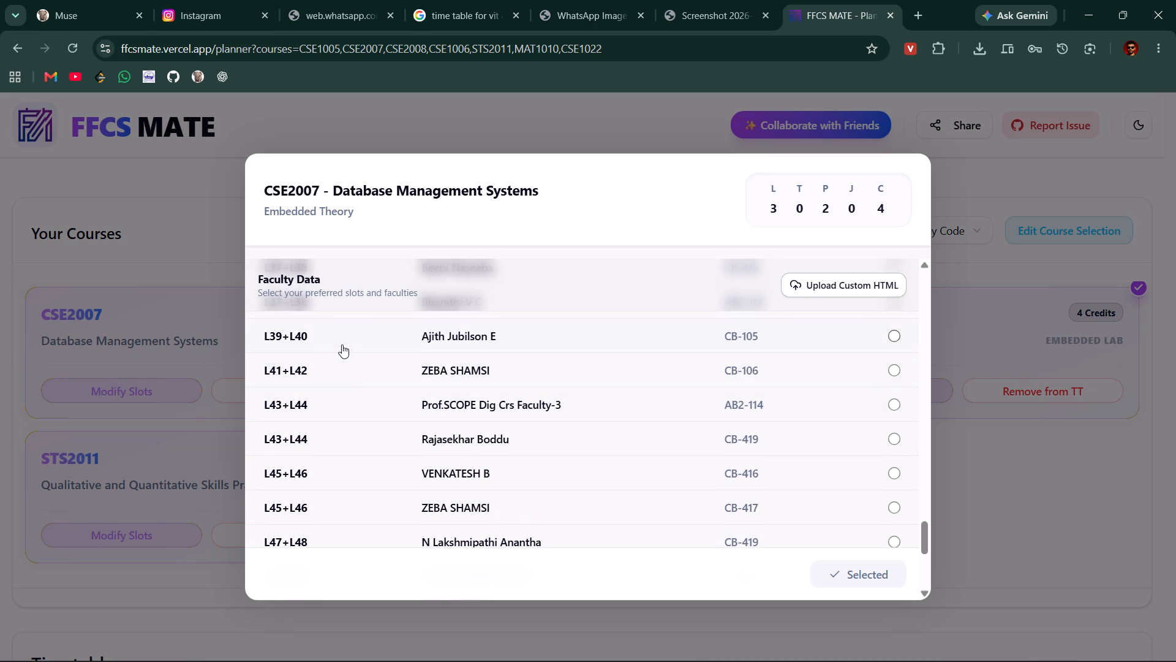
pyautogui.click(342, 344)
pyautogui.click(851, 585)
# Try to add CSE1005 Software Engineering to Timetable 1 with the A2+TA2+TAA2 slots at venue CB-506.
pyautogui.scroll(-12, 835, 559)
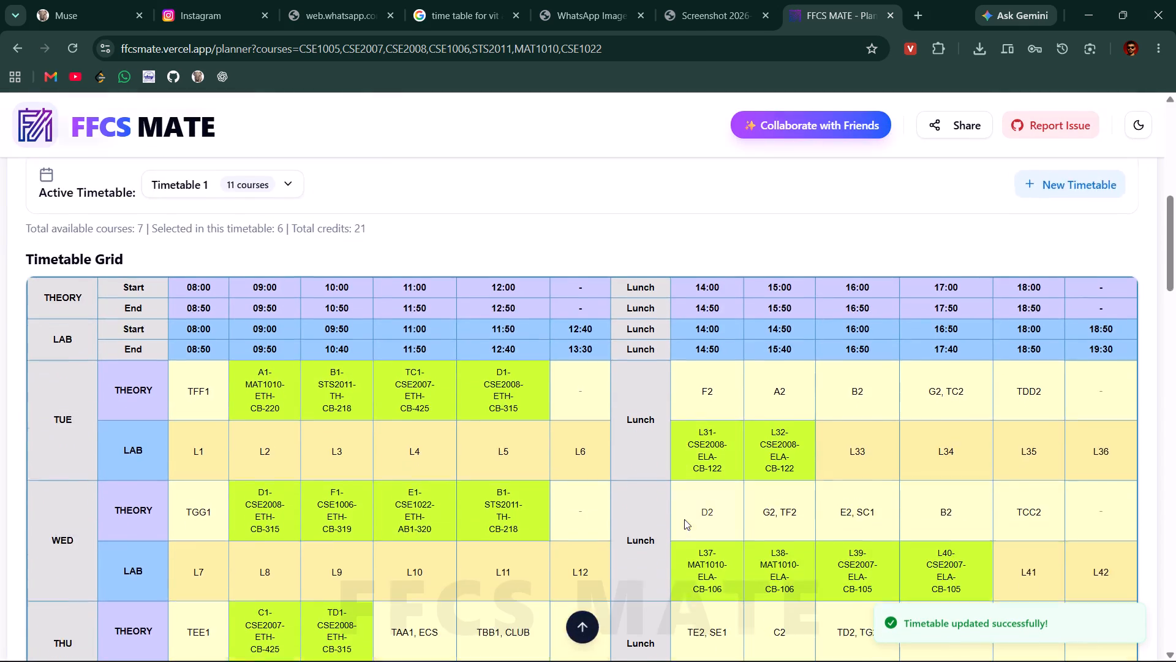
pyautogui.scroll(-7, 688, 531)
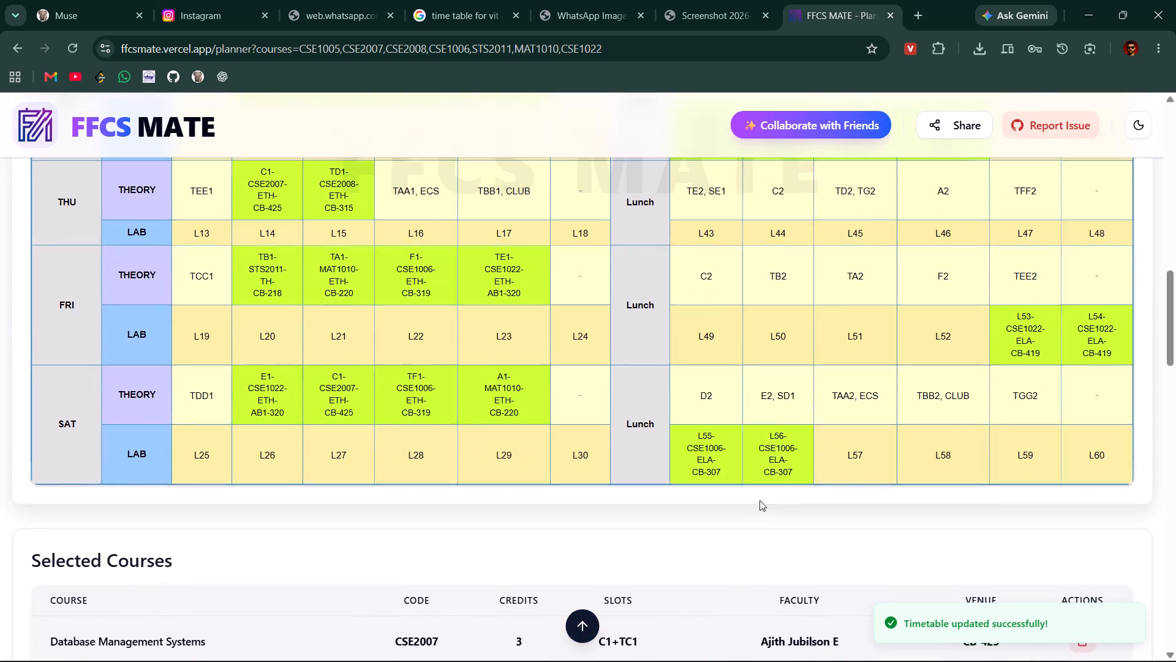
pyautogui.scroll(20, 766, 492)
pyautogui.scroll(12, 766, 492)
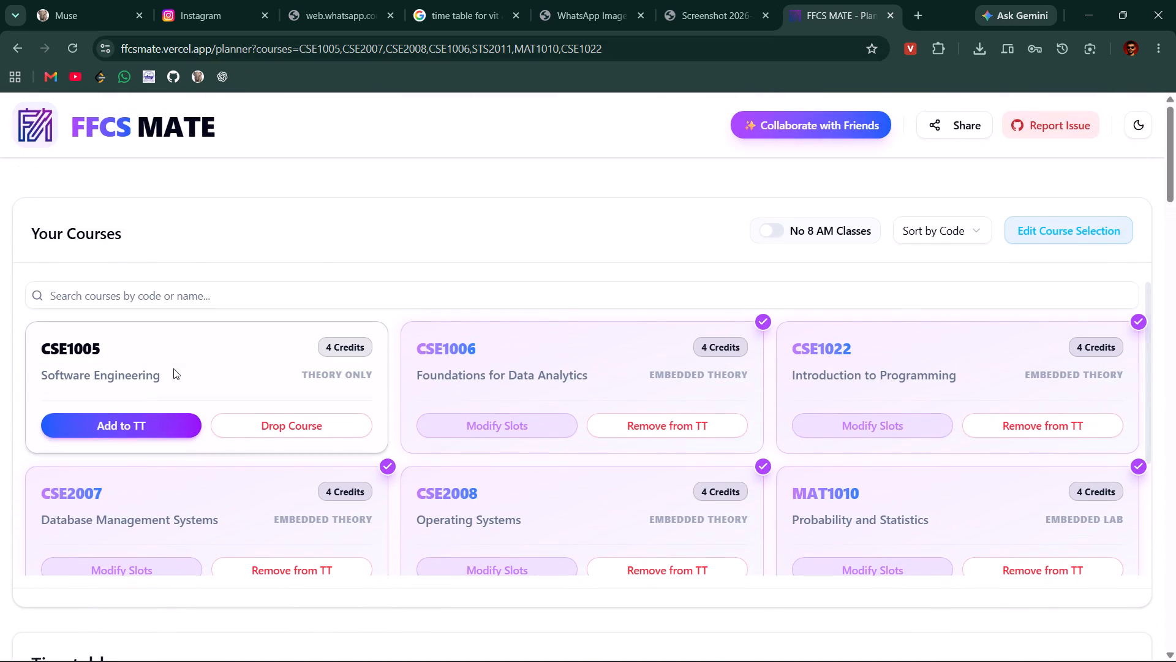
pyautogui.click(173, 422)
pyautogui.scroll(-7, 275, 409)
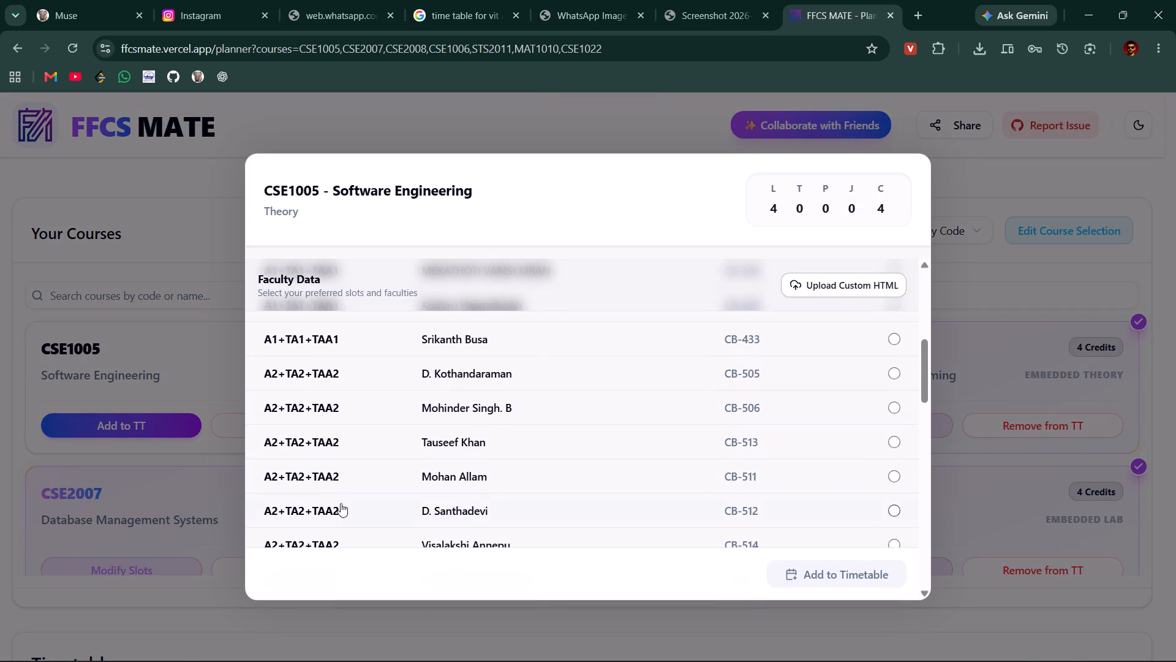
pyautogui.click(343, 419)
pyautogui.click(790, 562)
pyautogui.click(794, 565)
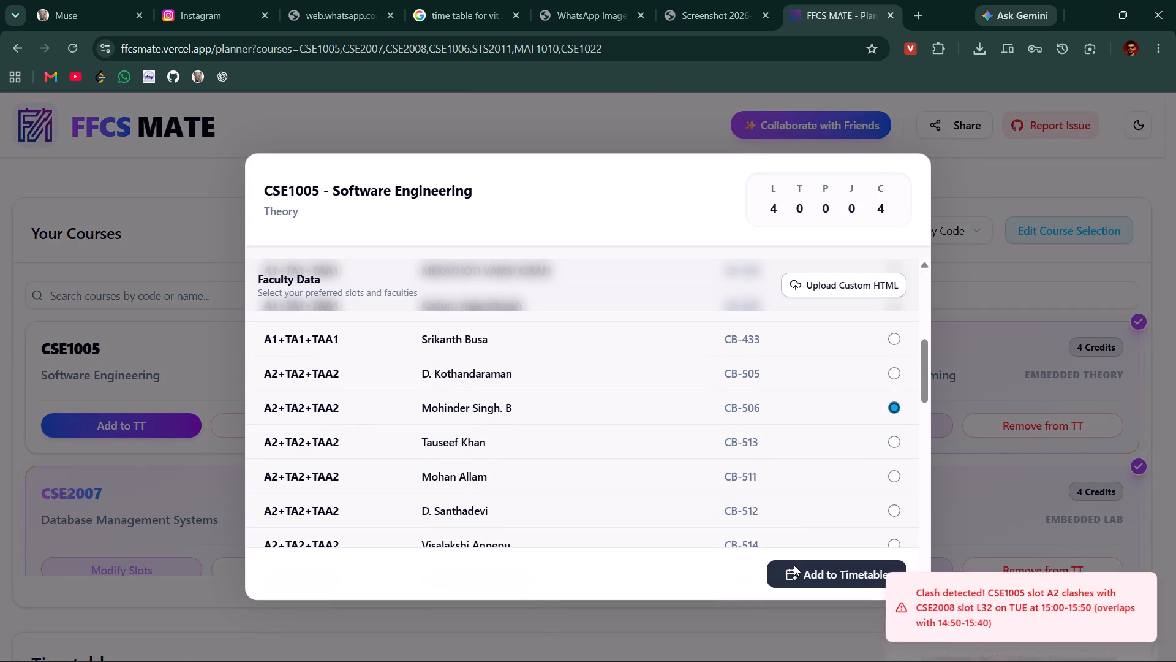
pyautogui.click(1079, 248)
# Examine the Timetable 1 grid for the CSE2008 lab on Tuesday afternoon and free lab slots it could move to.
pyautogui.scroll(-8, 1044, 246)
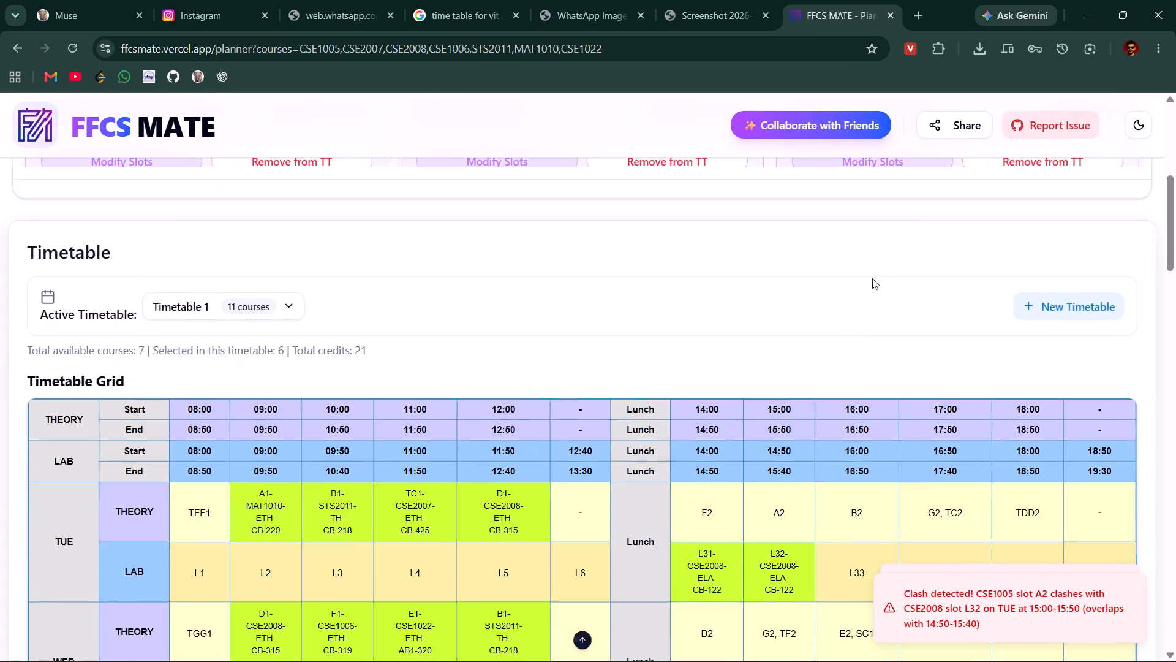
pyautogui.scroll(-5, 872, 278)
pyautogui.scroll(-3, 837, 387)
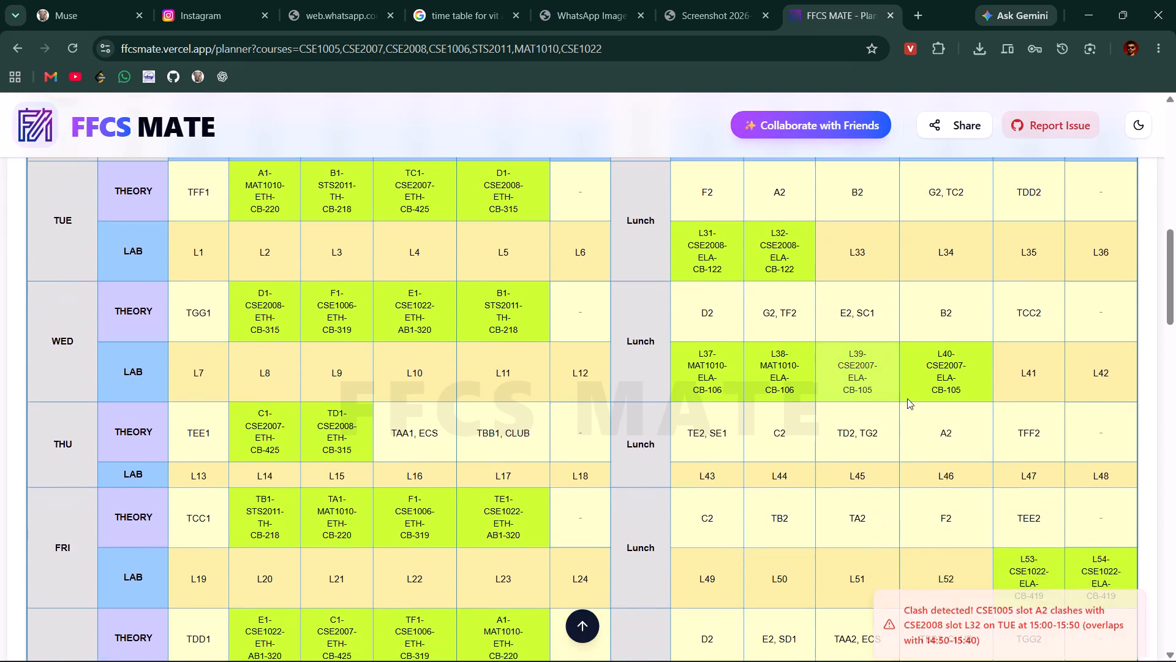
pyautogui.scroll(2, 921, 403)
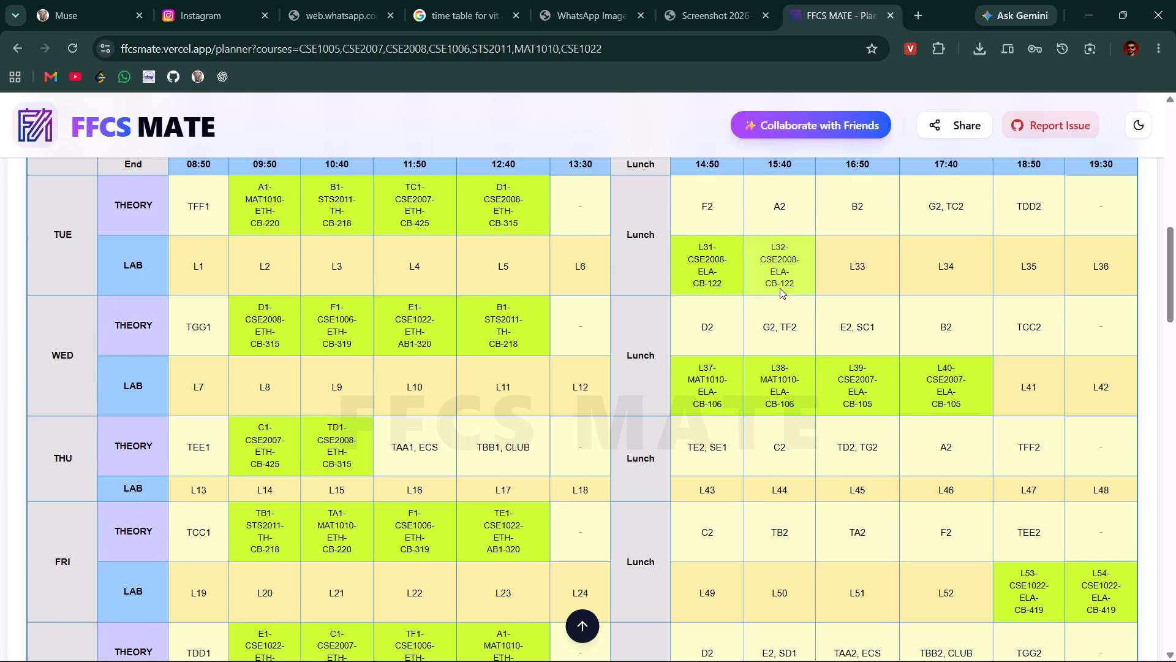
pyautogui.scroll(1, 789, 262)
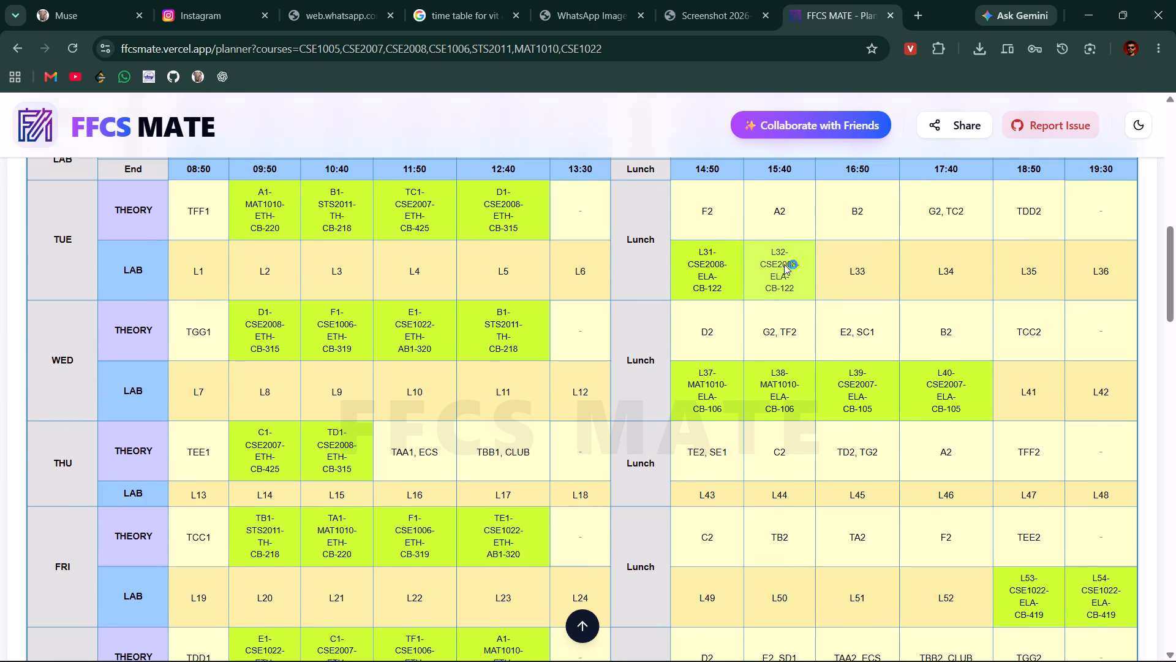
pyautogui.scroll(1, 786, 267)
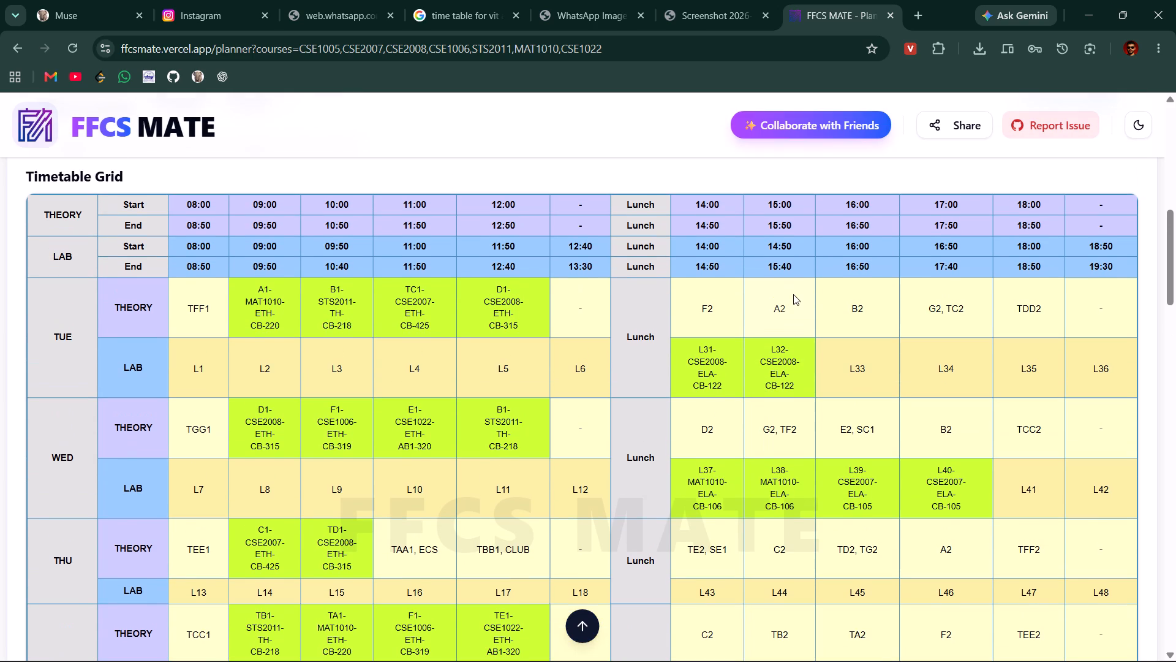
pyautogui.scroll(13, 796, 302)
# Change the CSE2008 Operating Systems lab to the L41+L42 slots at venue CB-419.
pyautogui.scroll(-1, 525, 332)
pyautogui.scroll(-1, 744, 334)
pyautogui.click(482, 460)
pyautogui.scroll(-7, 464, 411)
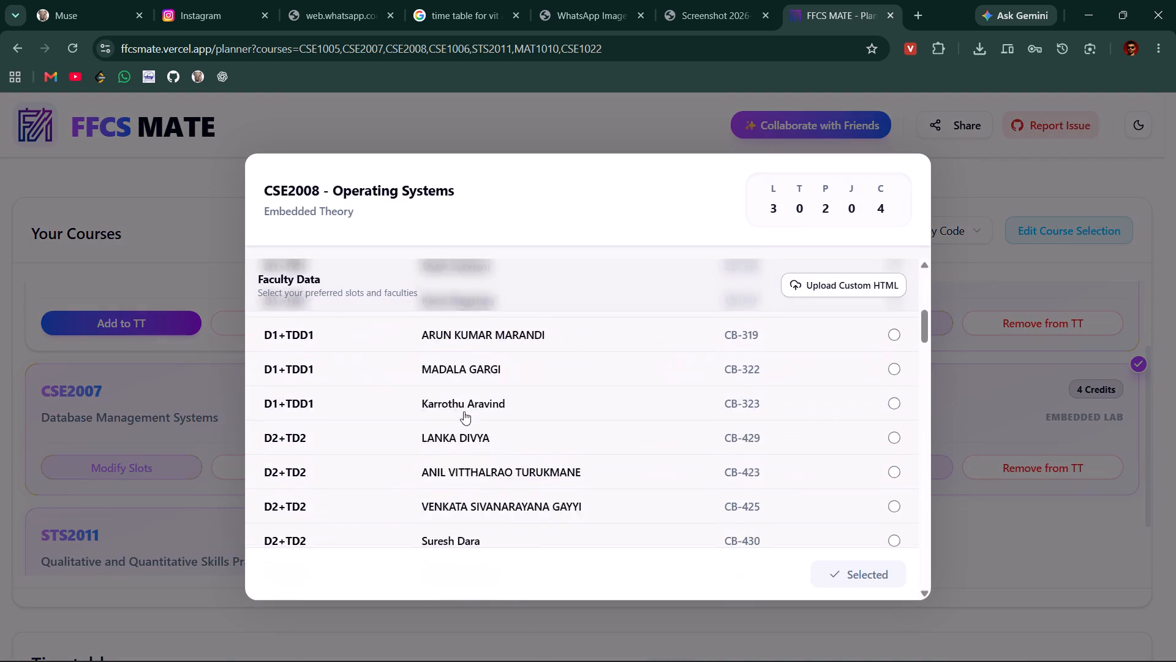
pyautogui.scroll(-20, 464, 411)
pyautogui.scroll(-20, 464, 411)
pyautogui.scroll(-4, 464, 411)
pyautogui.scroll(-7, 415, 434)
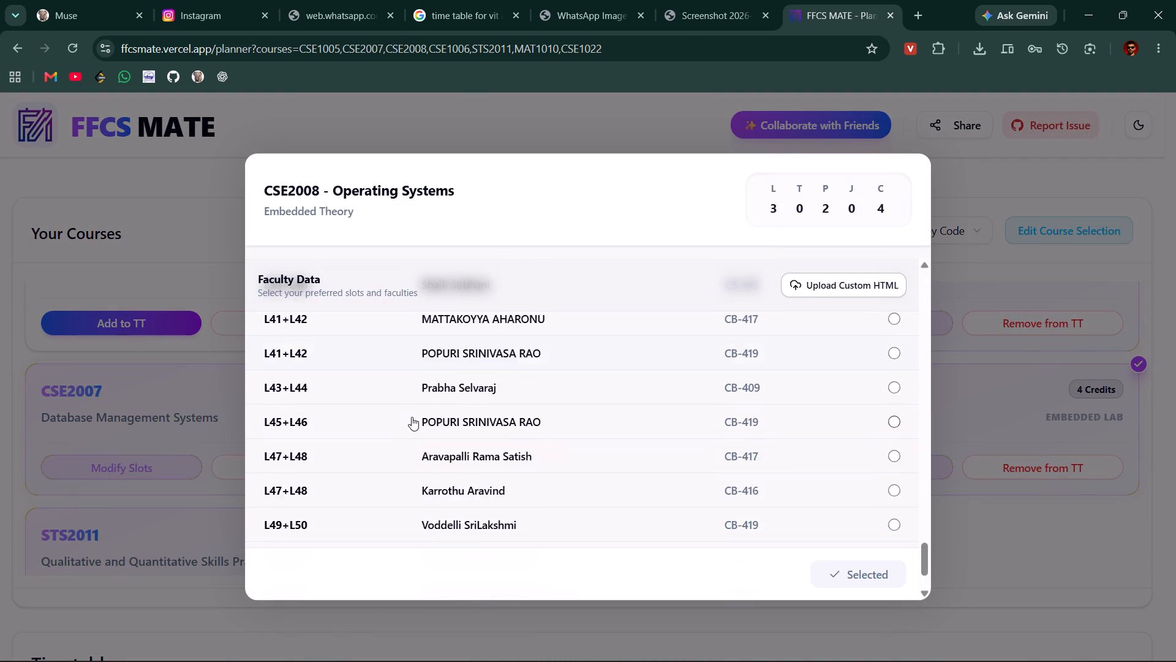
pyautogui.scroll(5, 352, 444)
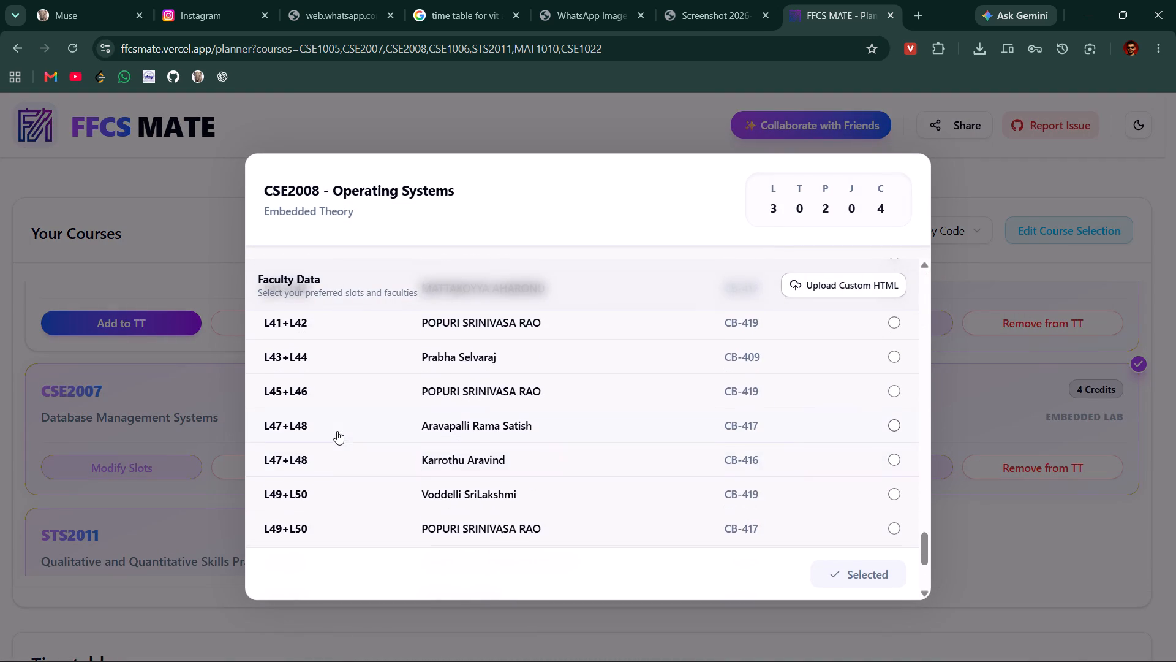
pyautogui.scroll(1, 337, 431)
pyautogui.click(338, 427)
pyautogui.click(862, 569)
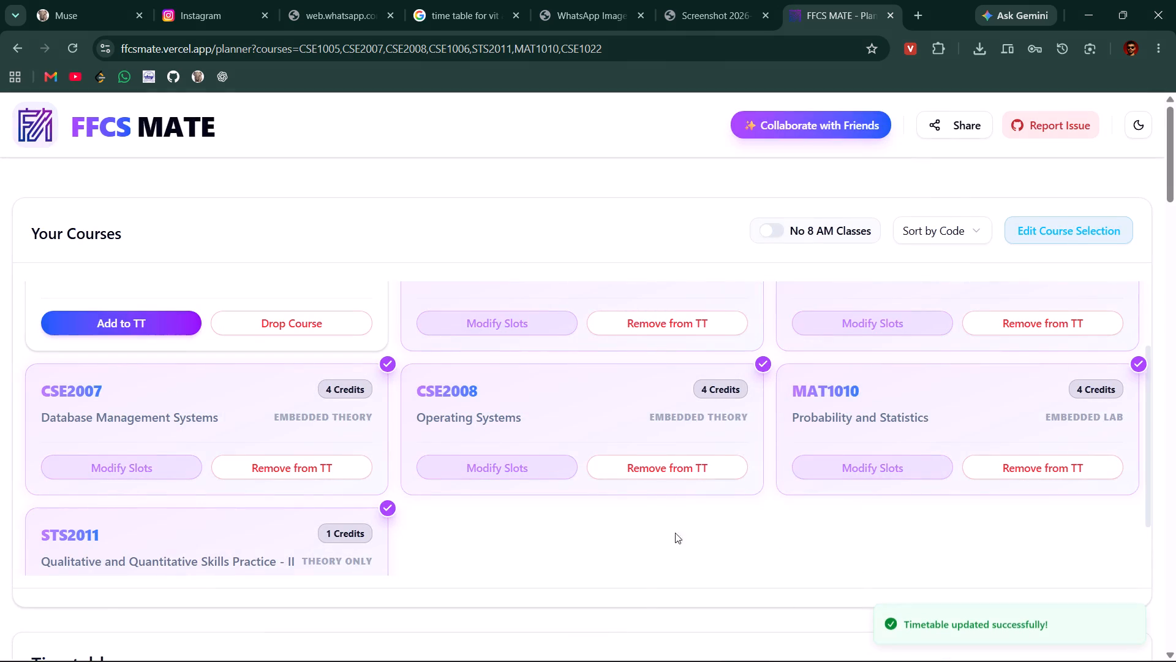
# Add CSE1005 Software Engineering to Timetable 1 with the A2+TA2+TAA2 slots at venue CB-513.
pyautogui.scroll(1, 591, 524)
pyautogui.click(134, 381)
pyautogui.scroll(-4, 273, 460)
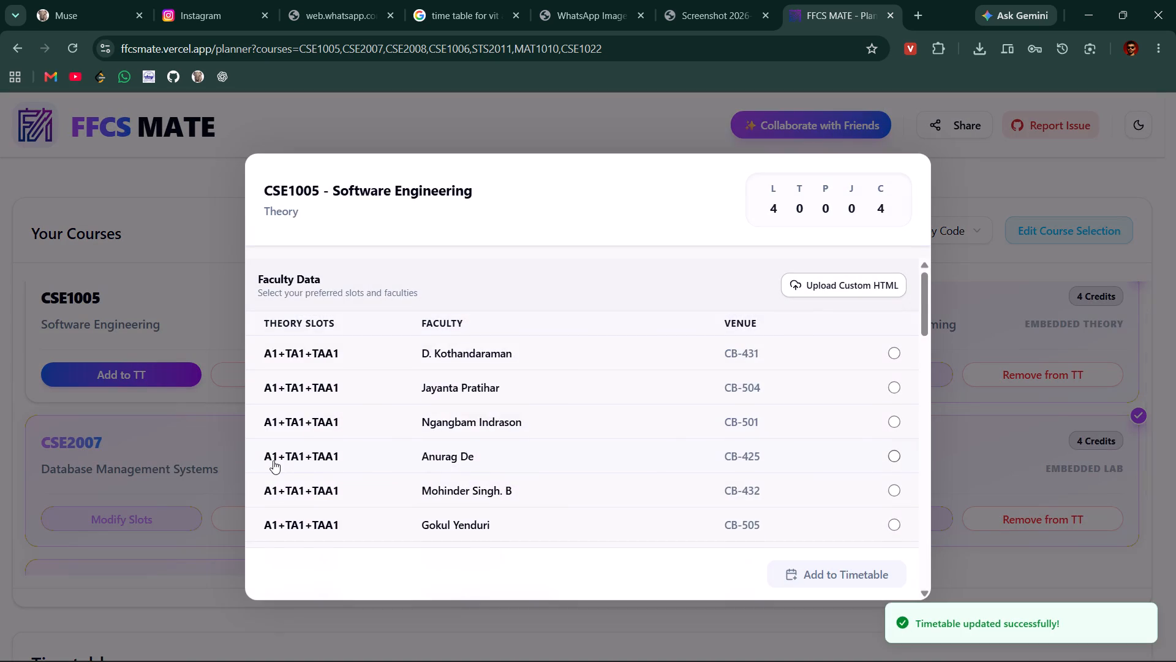
pyautogui.scroll(-3, 273, 460)
pyautogui.click(318, 458)
pyautogui.click(797, 569)
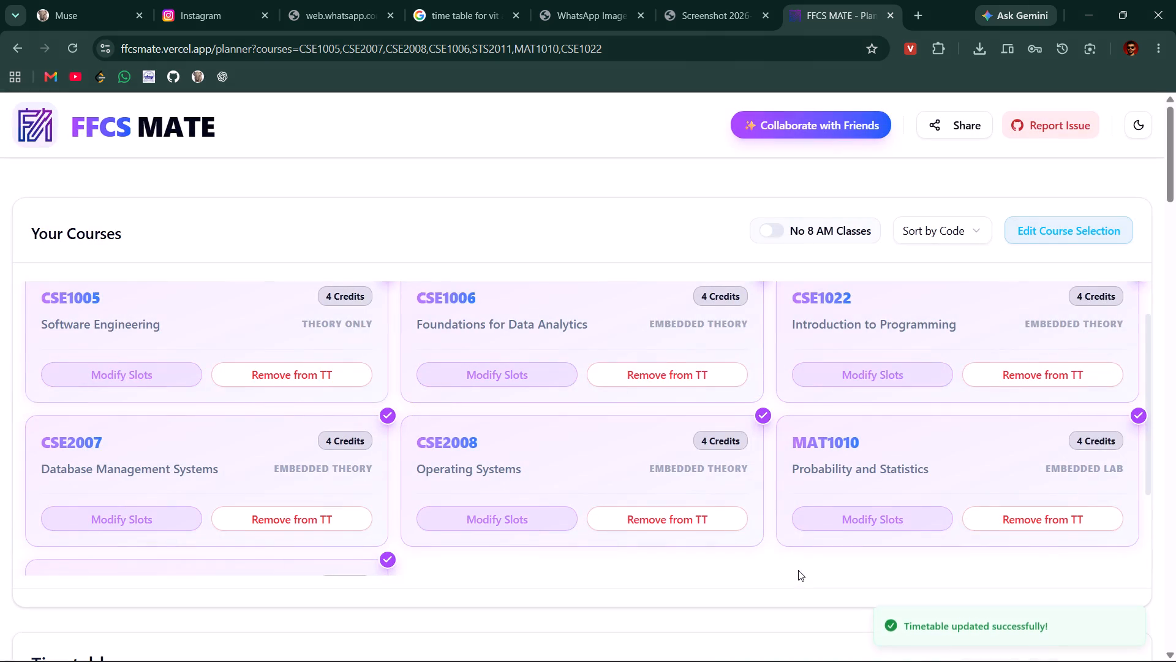
# Review the Timetable 1 grid from Tuesday to Saturday with all seven courses placed.
pyautogui.scroll(-18, 798, 570)
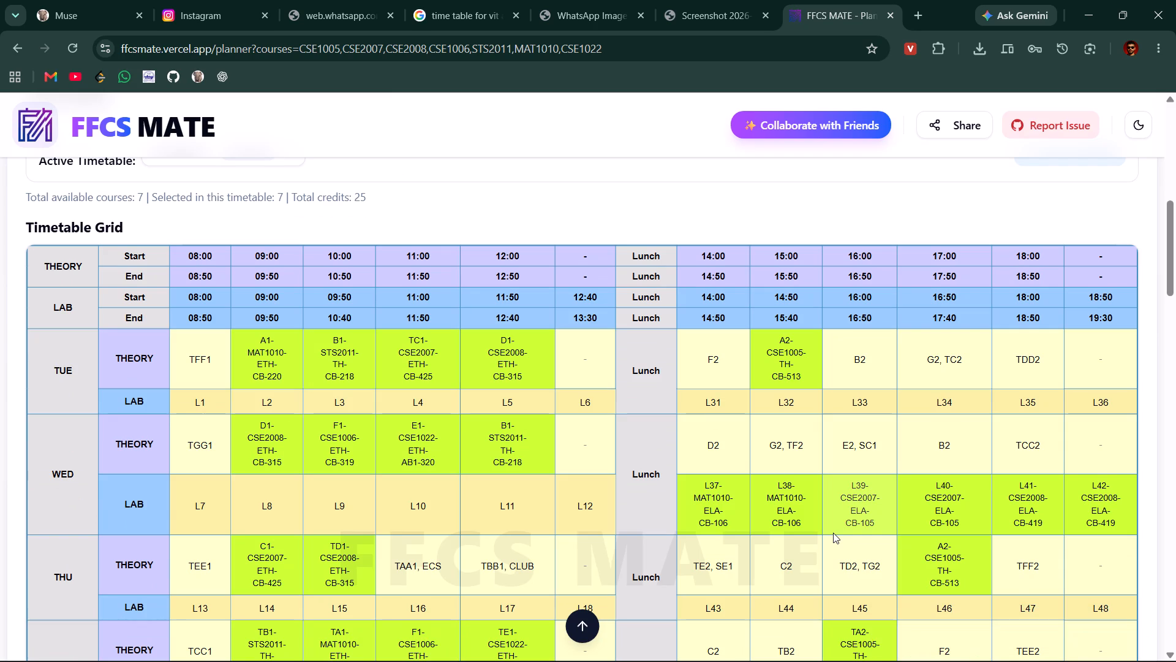
pyautogui.scroll(-3, 764, 412)
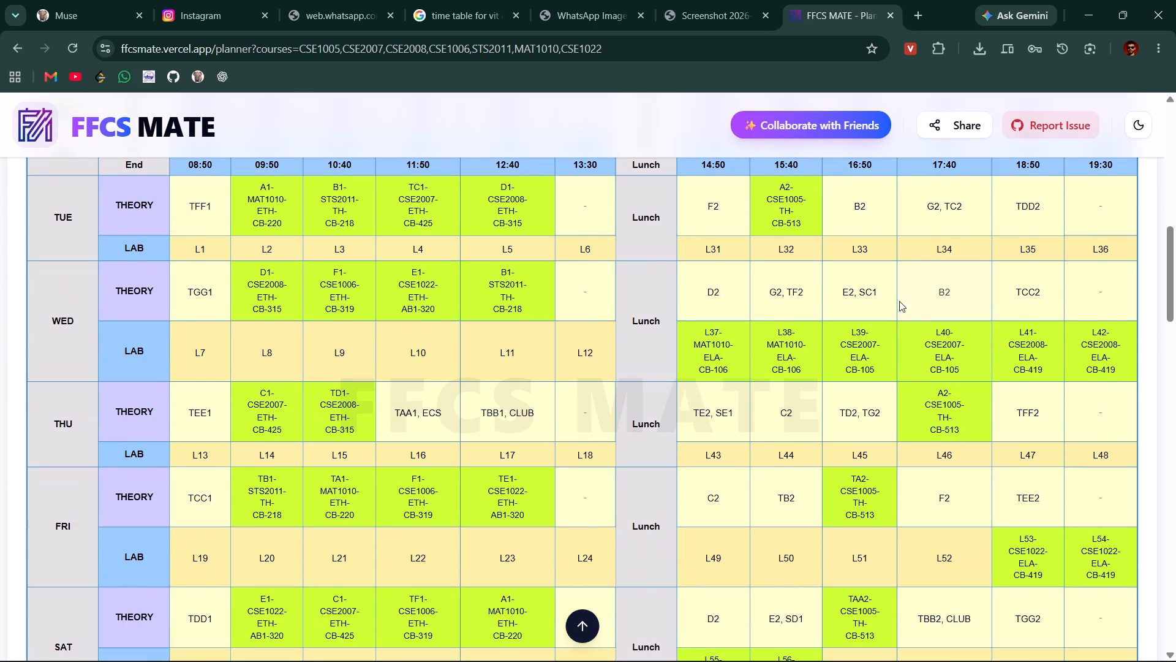
pyautogui.scroll(-2, 963, 352)
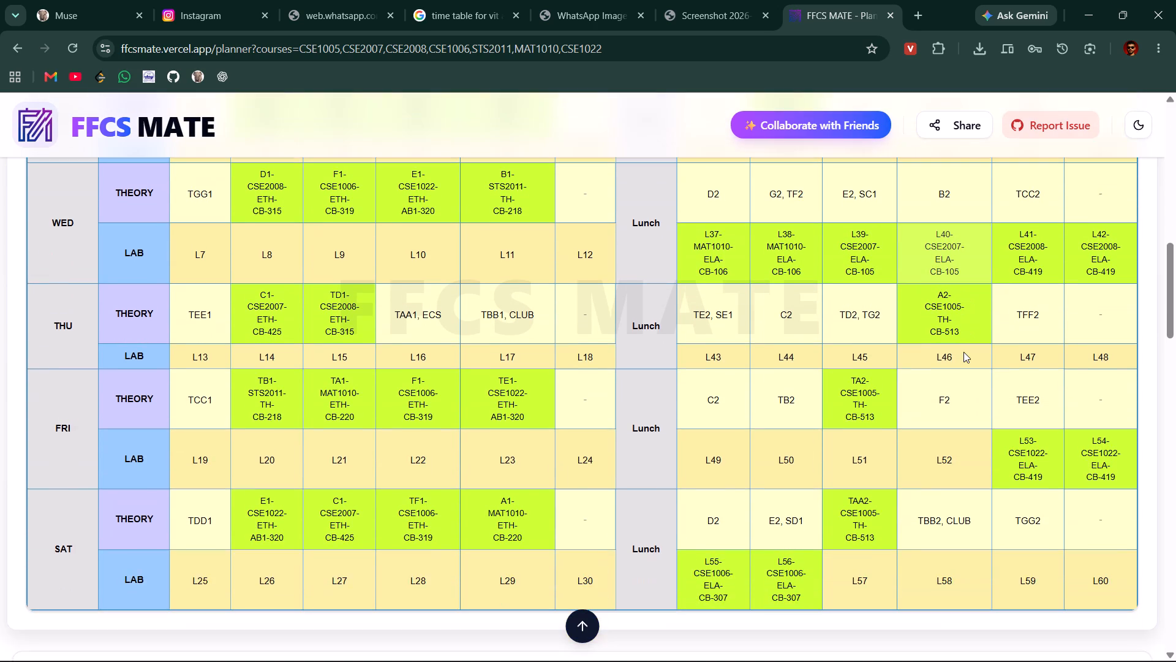
pyautogui.scroll(1, 963, 352)
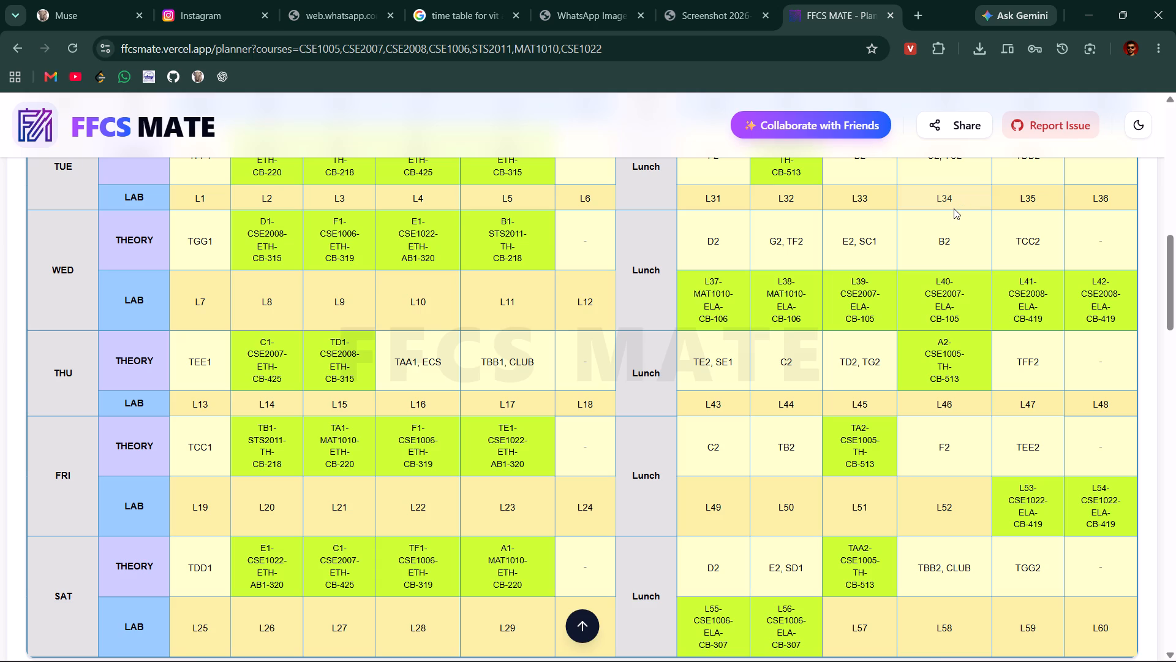
# Close the FFCS Mate planner page and switch to the open Instagram page.
pyautogui.scroll(2, 934, 444)
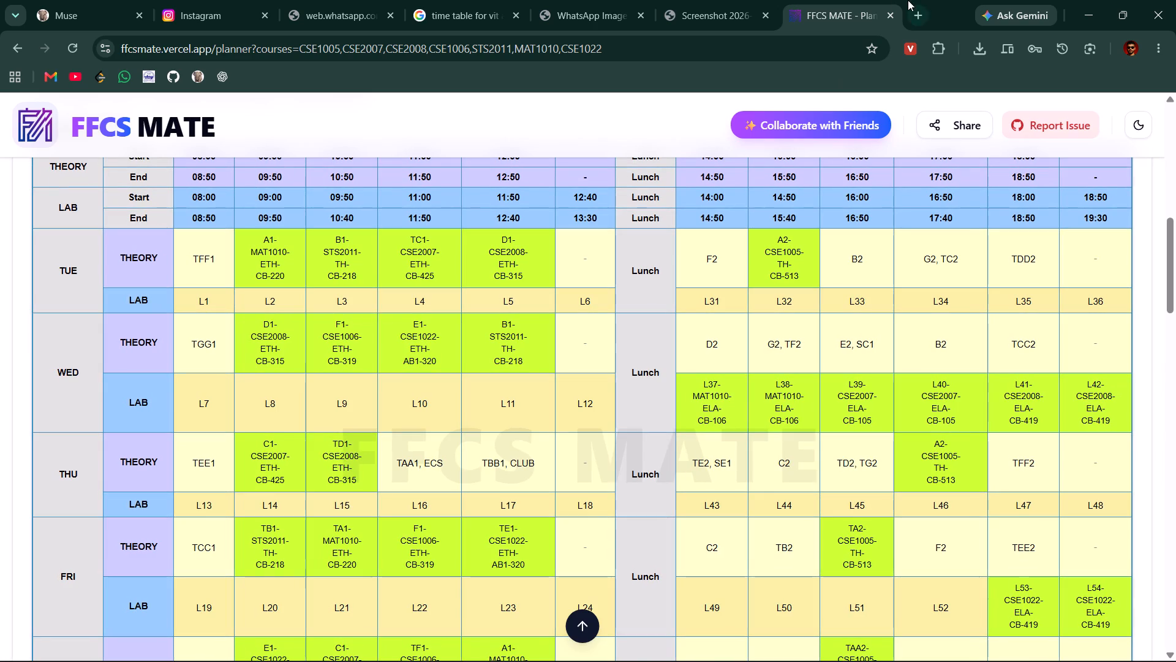
pyautogui.click(892, 13)
pyautogui.click(197, 0)
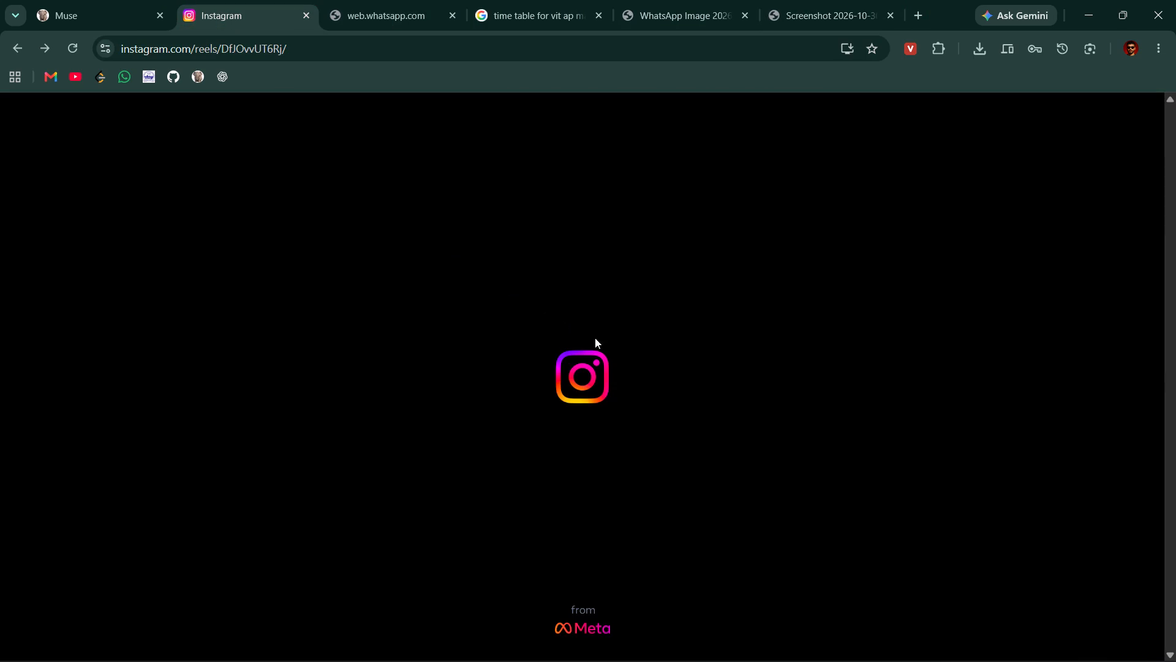